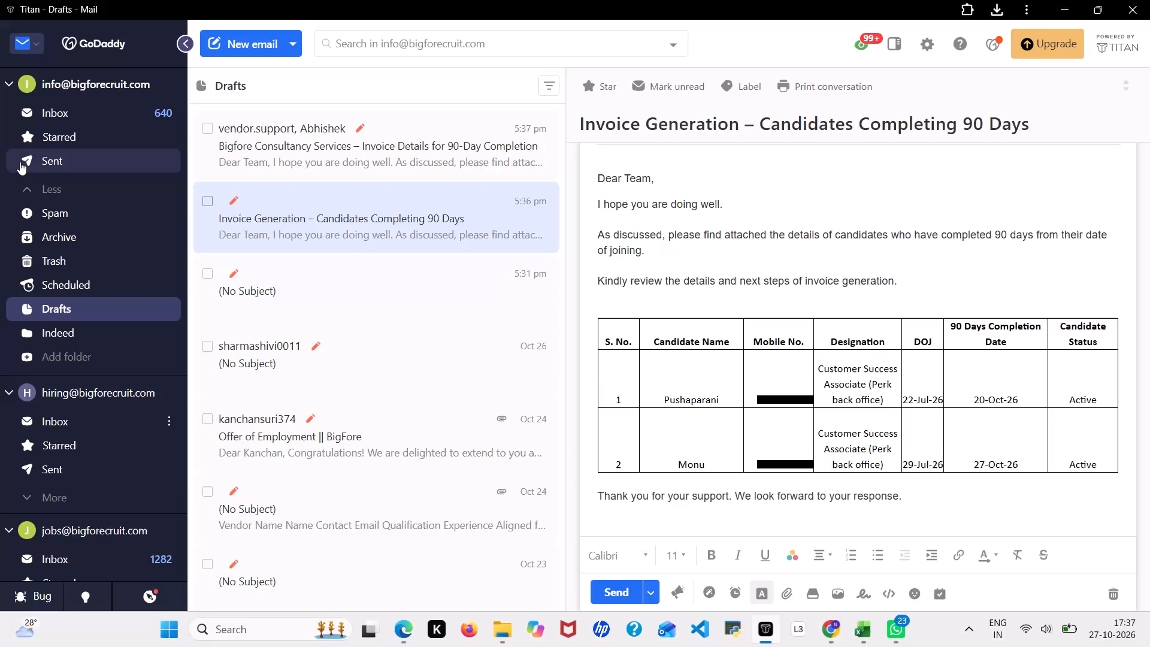
Open the Sent folder of the info mailbox and collapse that account's expanded folder list.
click(22, 163)
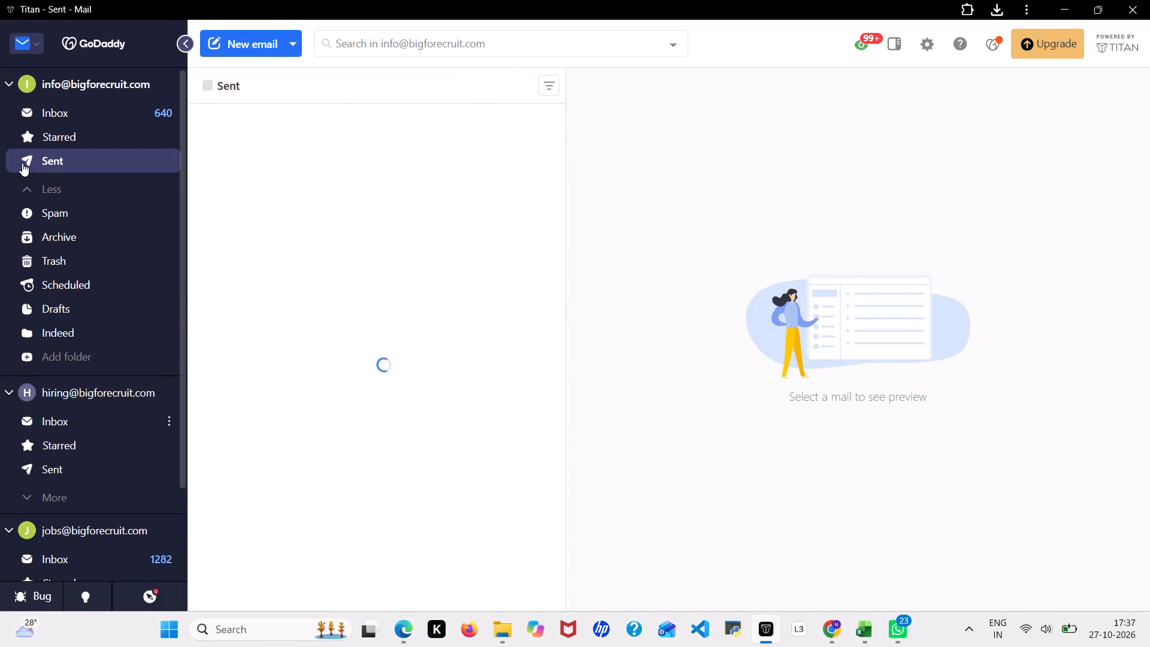
click(82, 192)
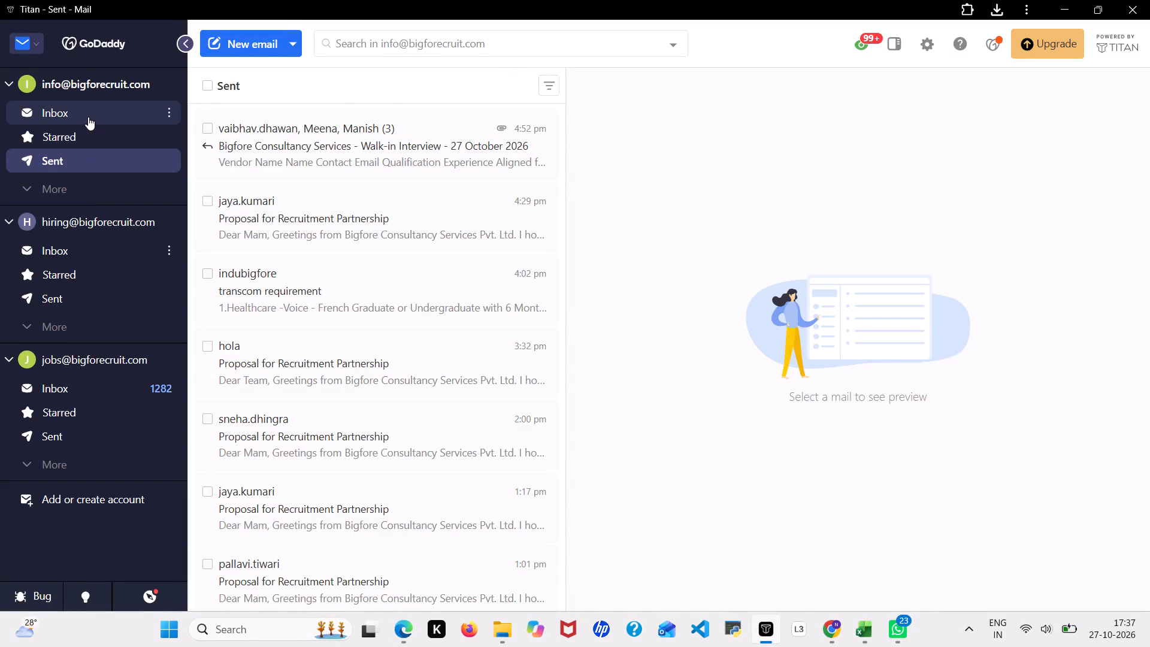
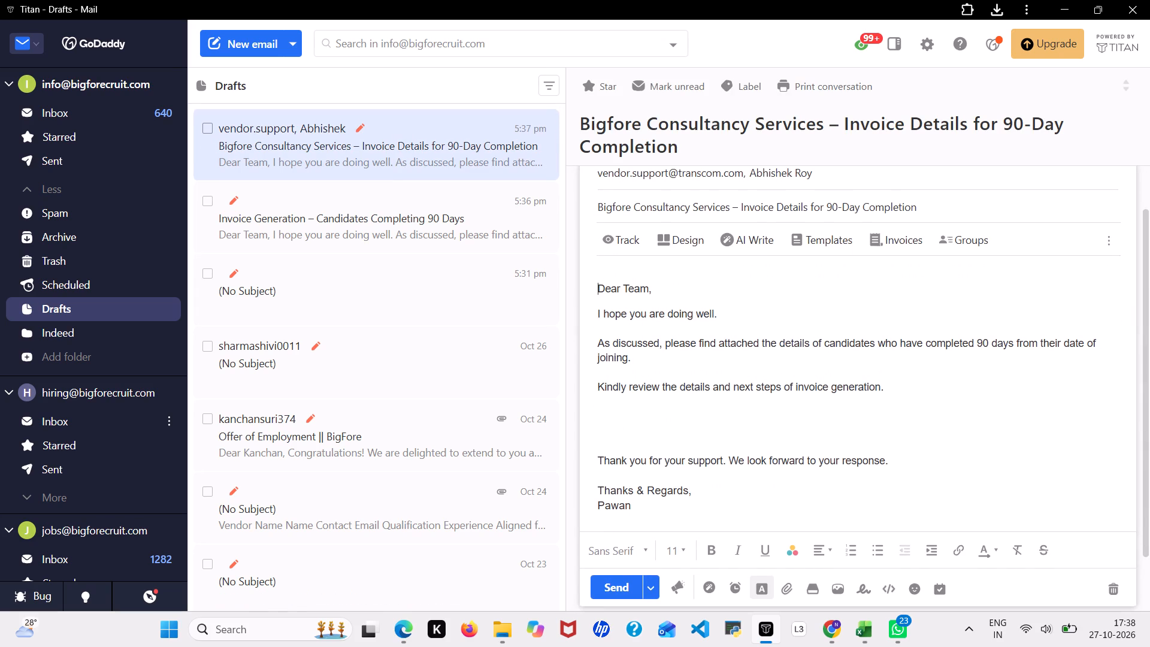
Copy the candidate table from the Bigfore Invoice Tracker workbook into the 'Invoice Generation – Candidates Completing 90 Days' draft, below the 'Kindly review' line.
click(428, 238)
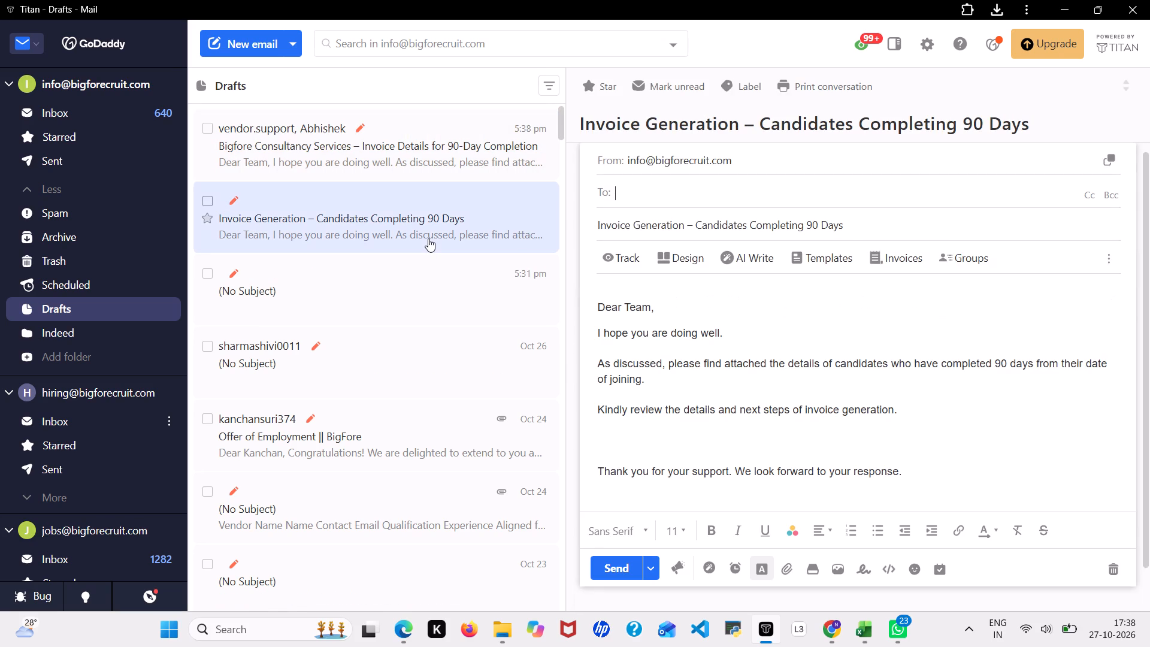
scroll(800, 465, down, 1)
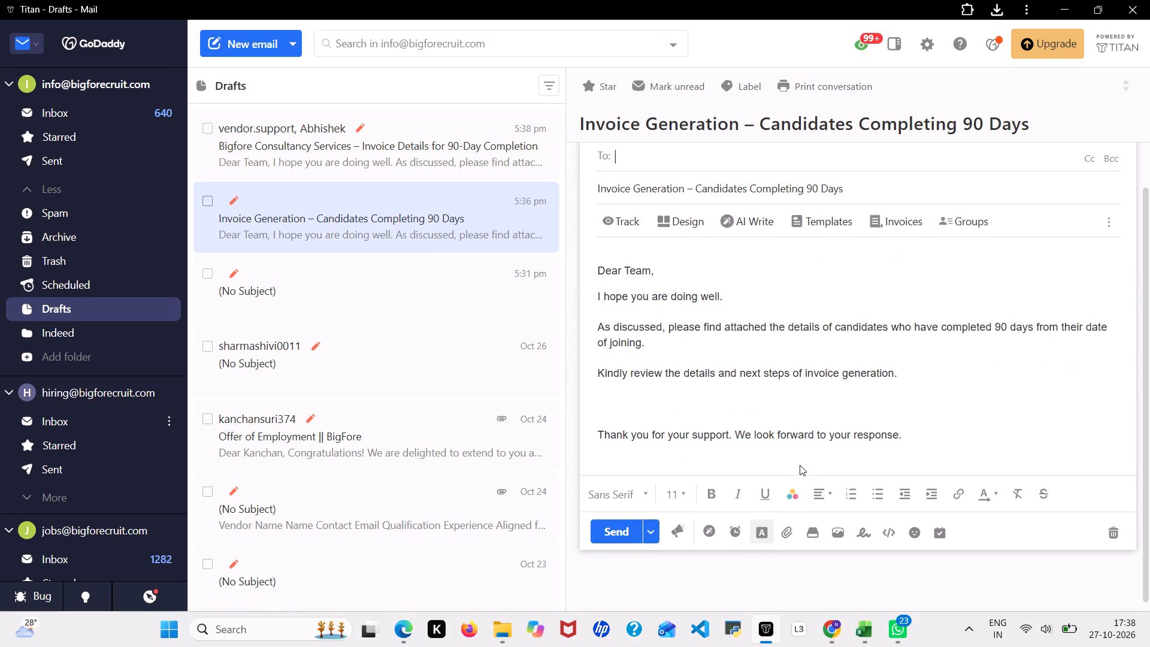
click(906, 377)
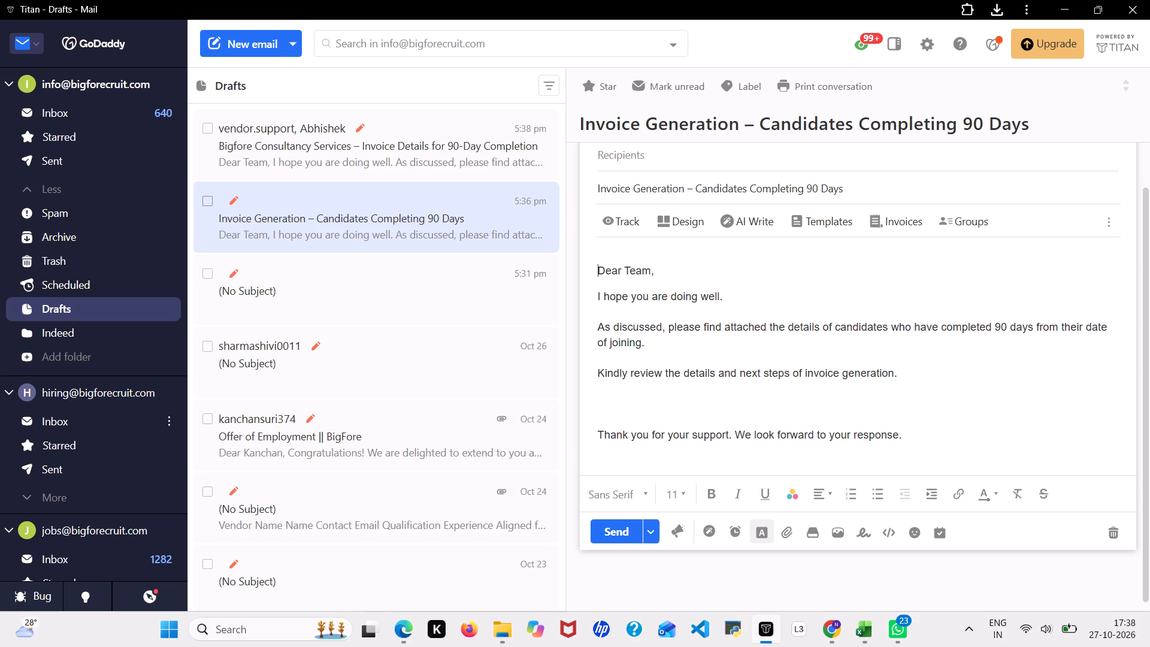
click(902, 374)
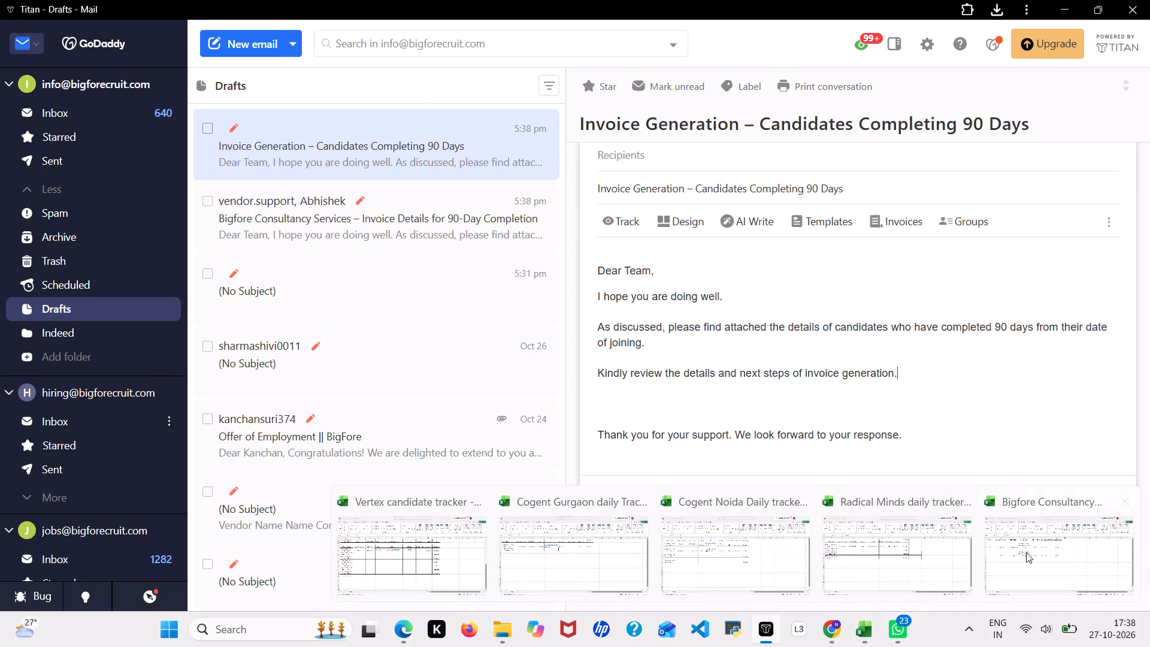
click(1048, 547)
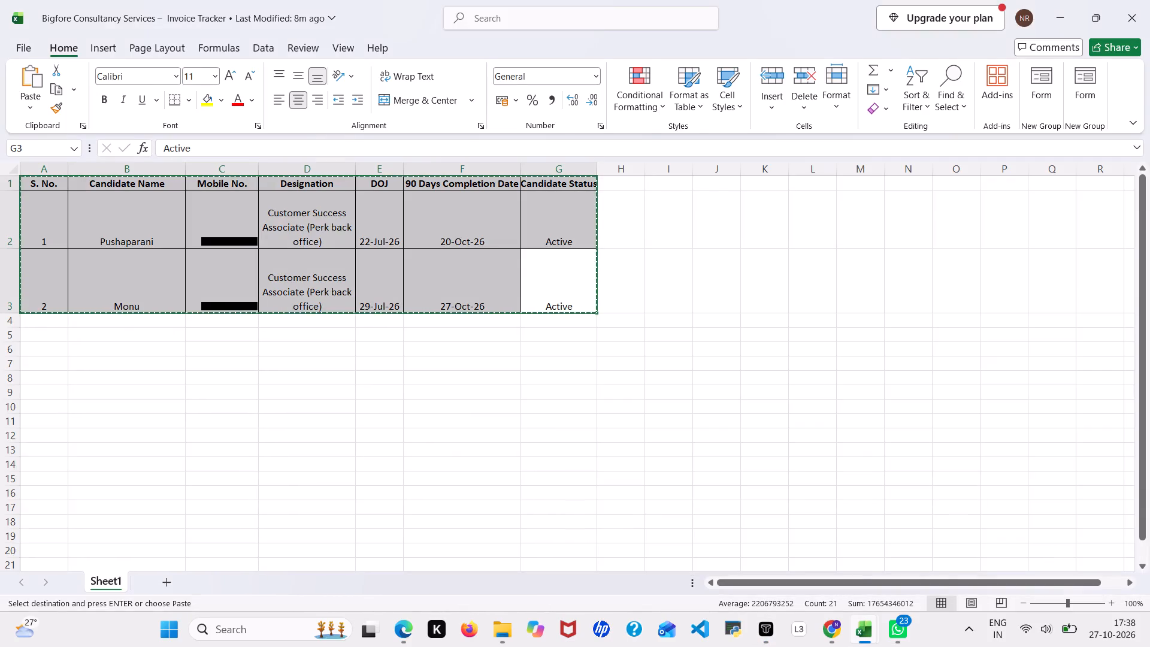
key(ctrl+c)
click(779, 630)
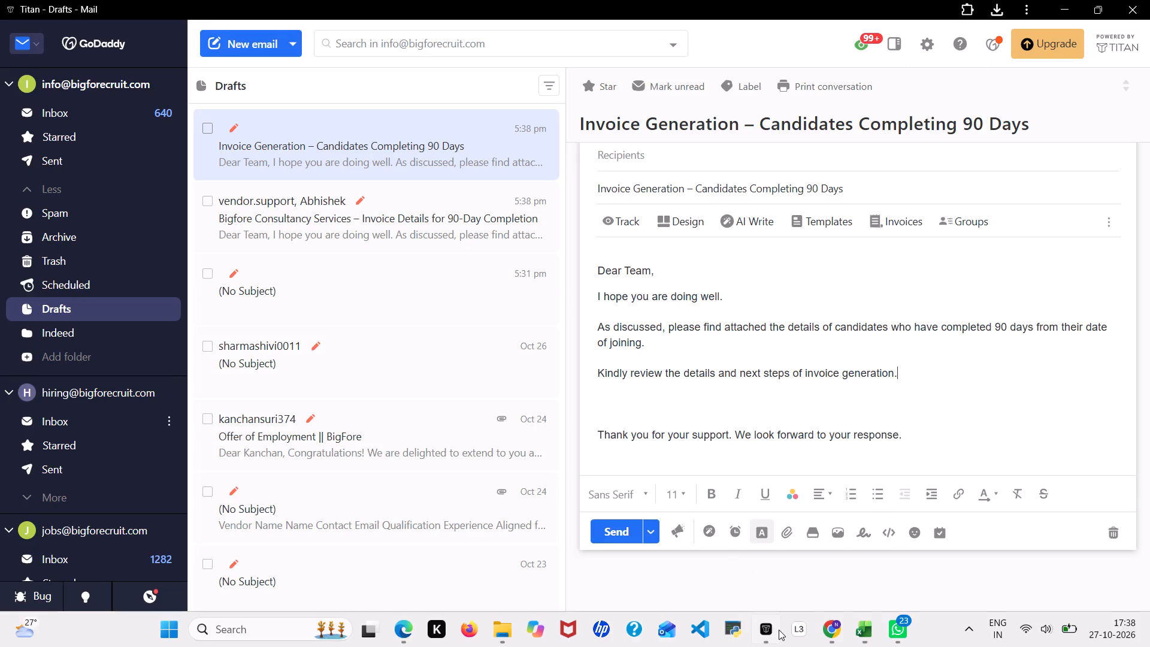
key(Return)
key(Return)
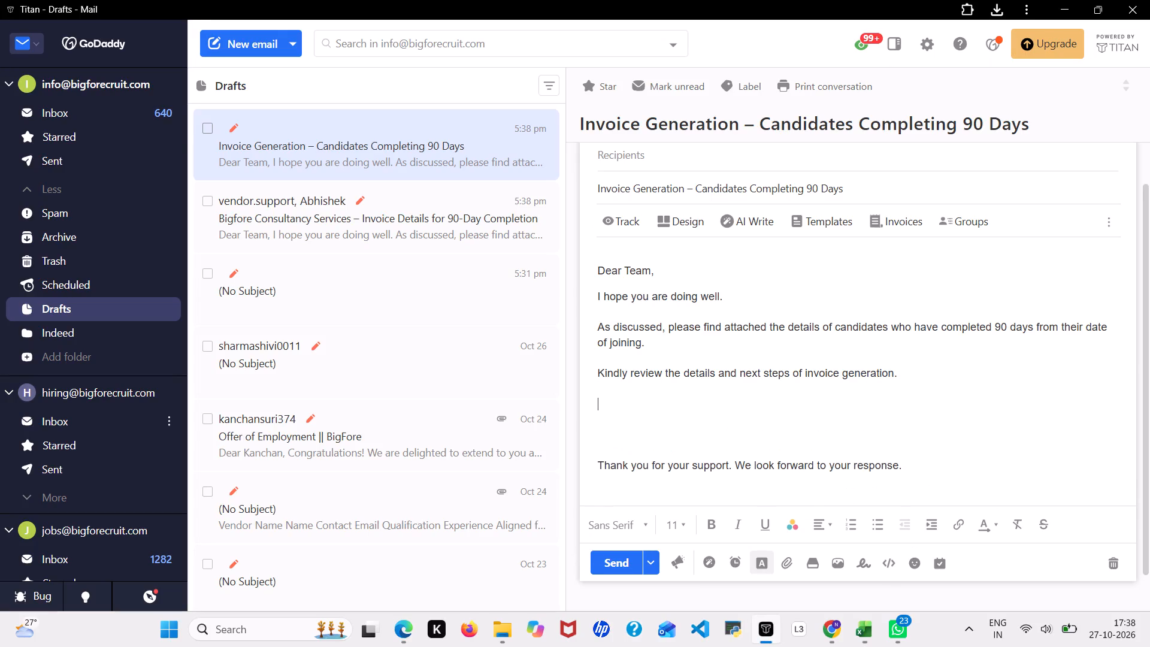
key(ctrl+v)
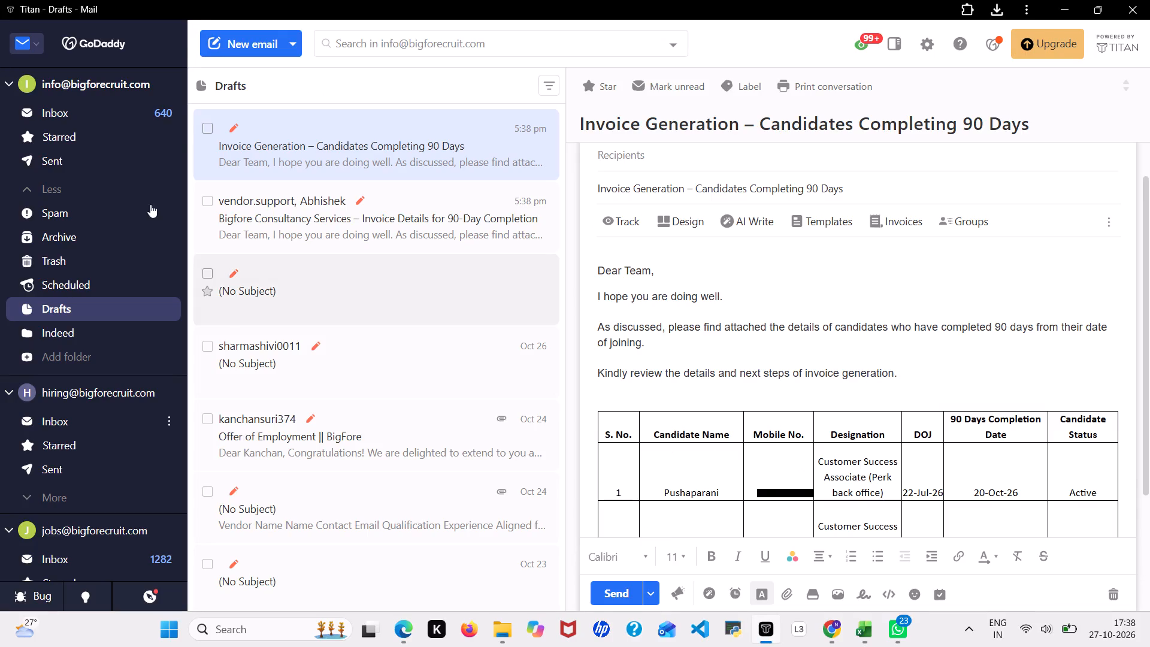
Collapse the info mailbox's expanded folder list and open its Sent folder.
click(71, 187)
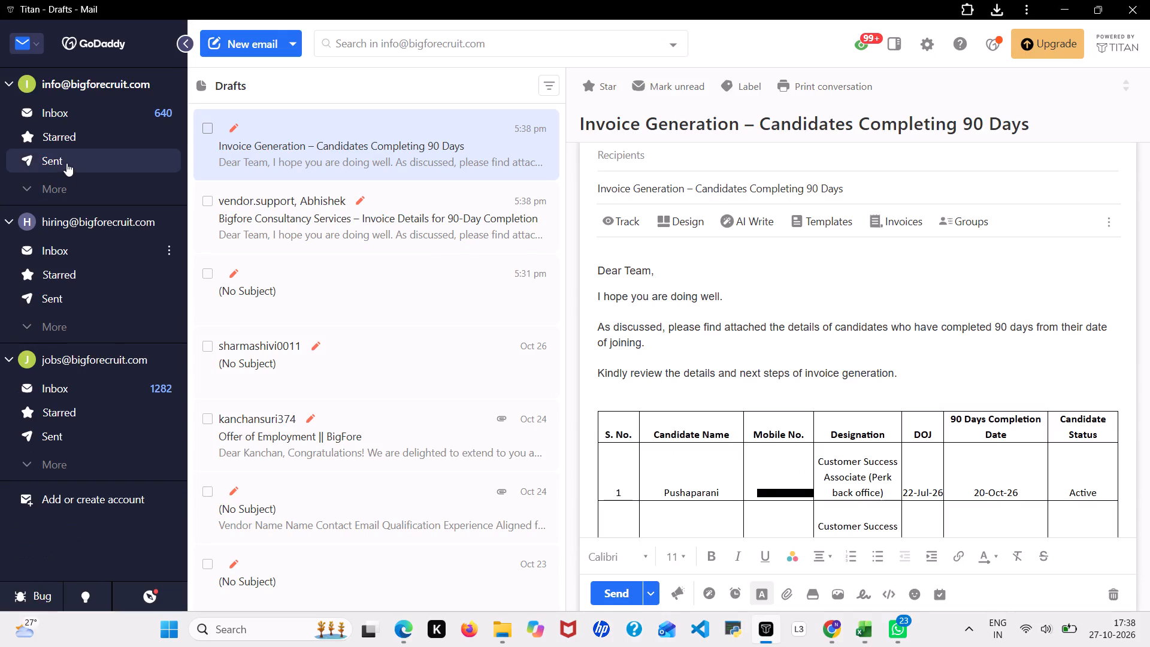
click(66, 163)
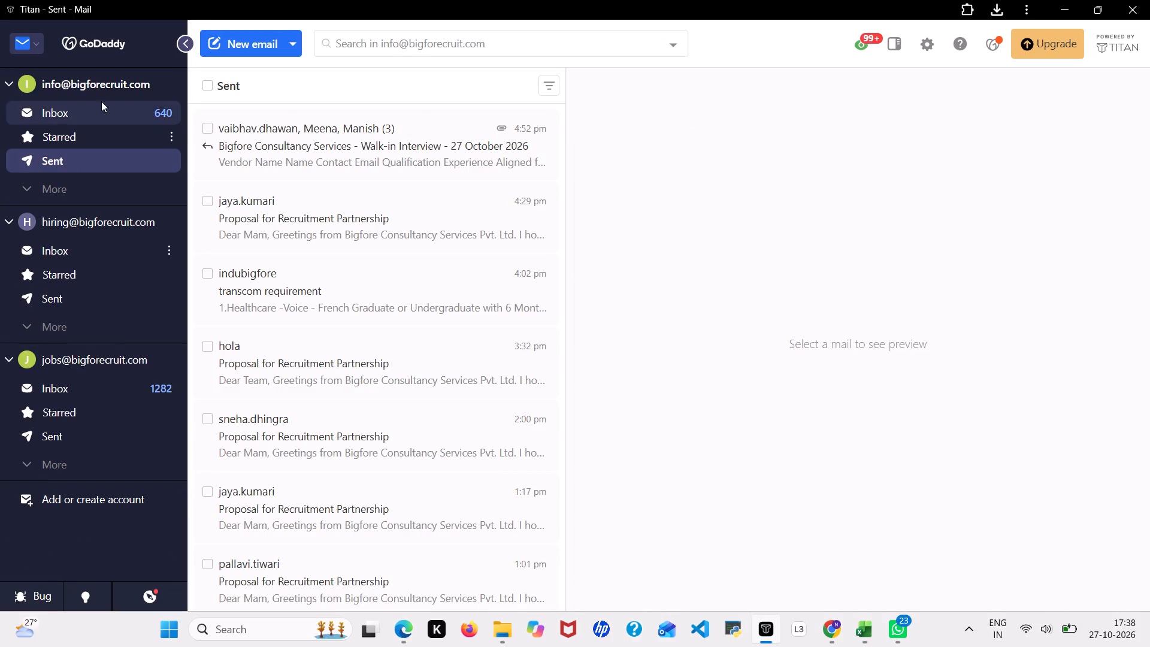
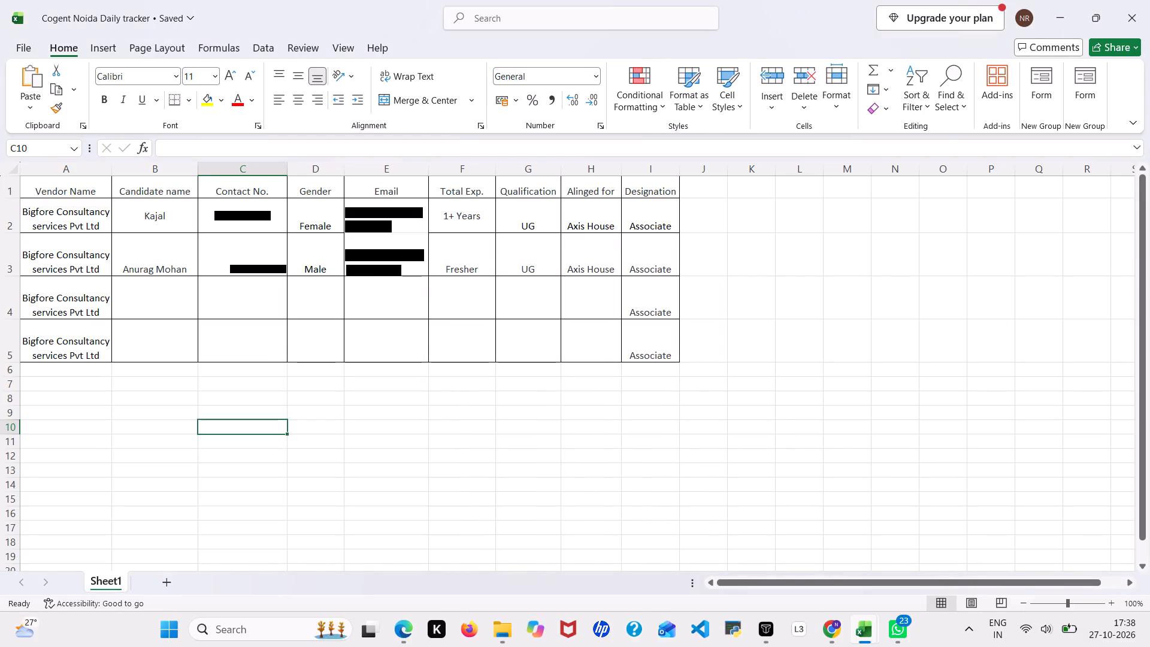
Select the Email cells of the two listed candidates, E2:E3, in the Cogent Noida Daily tracker sheet.
drag(419, 266, 410, 211)
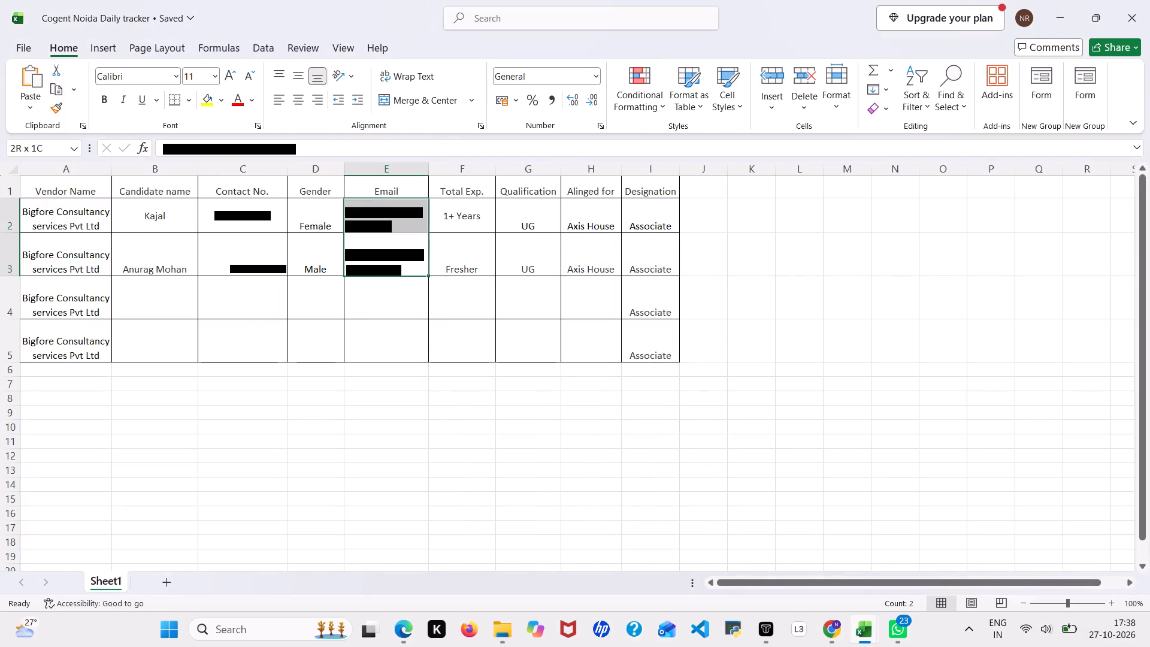
Apply all borders to the two listed candidates' Email cells, E2:E3, in the daily tracker sheet.
drag(410, 211, 409, 209)
click(187, 95)
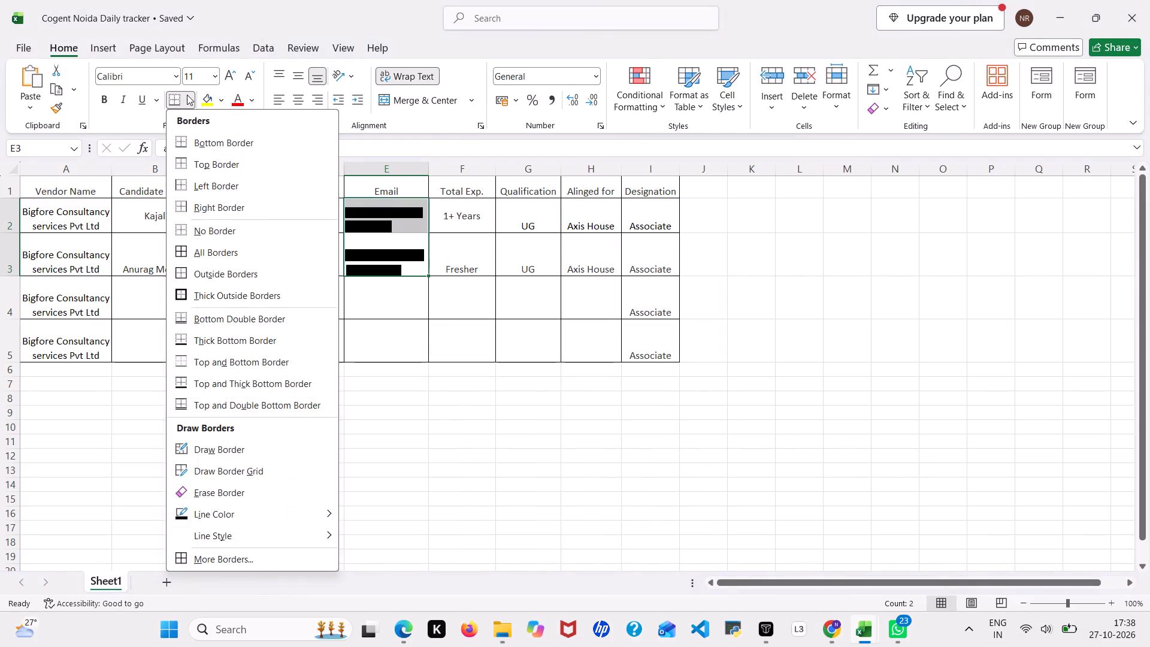
click(209, 245)
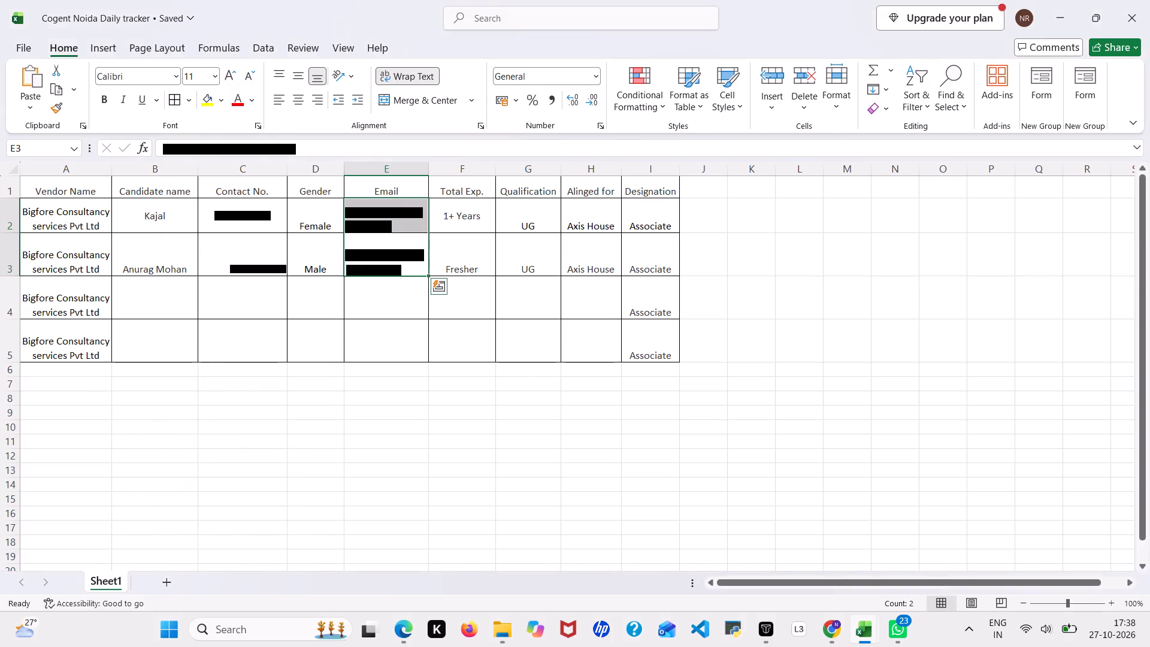
click(392, 396)
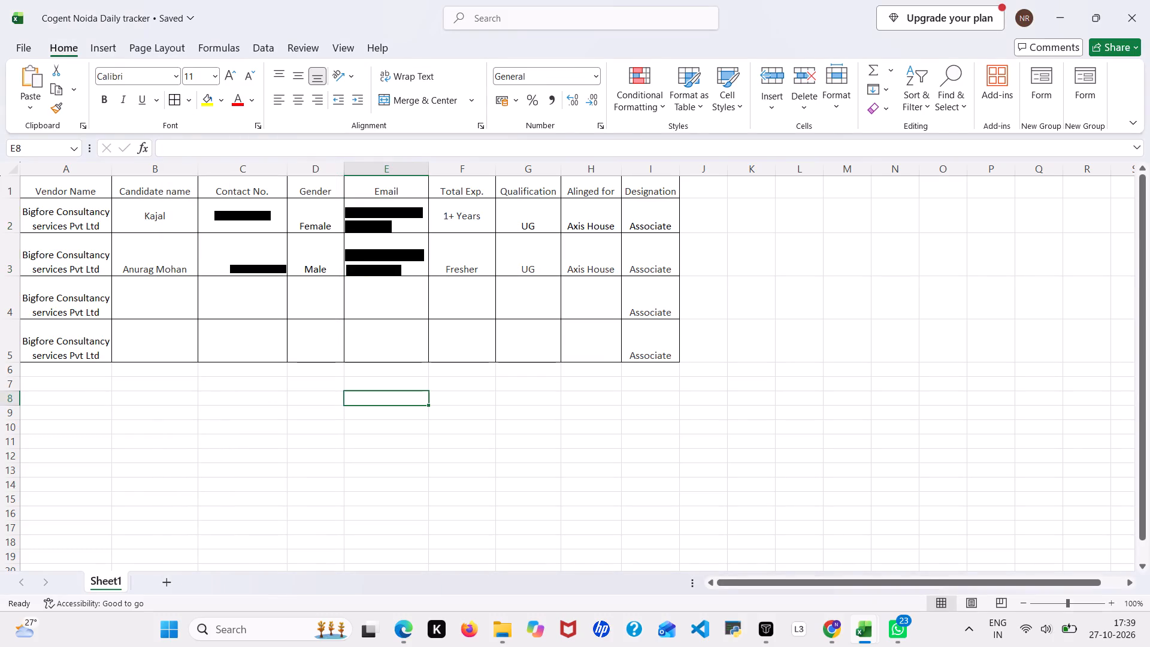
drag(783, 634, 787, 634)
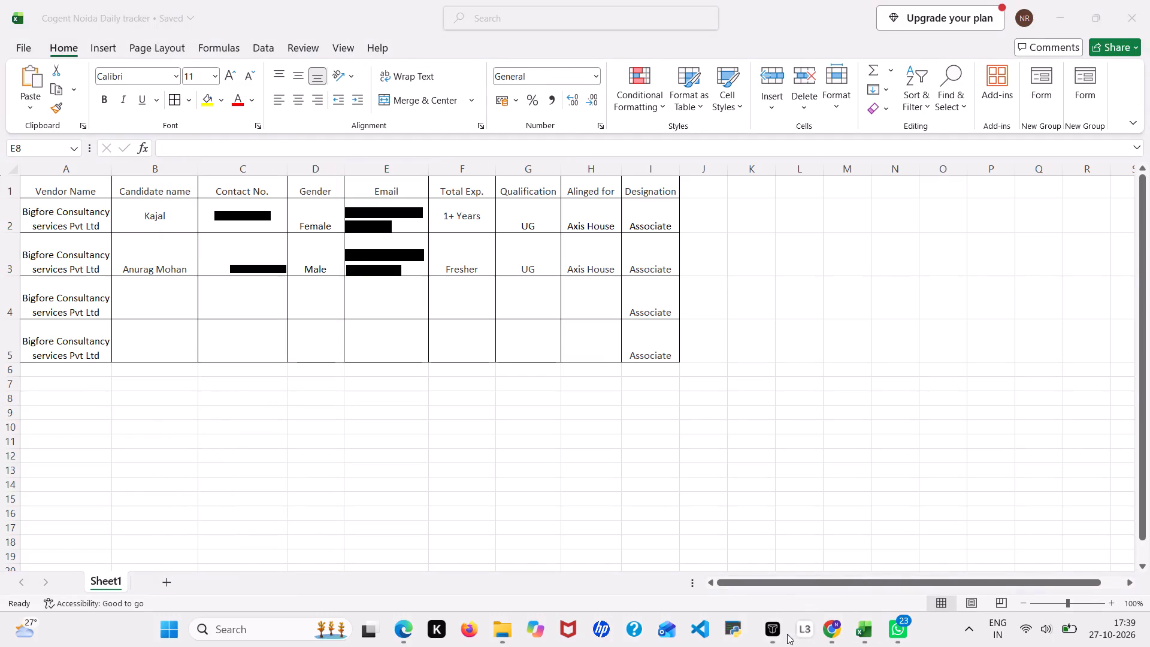
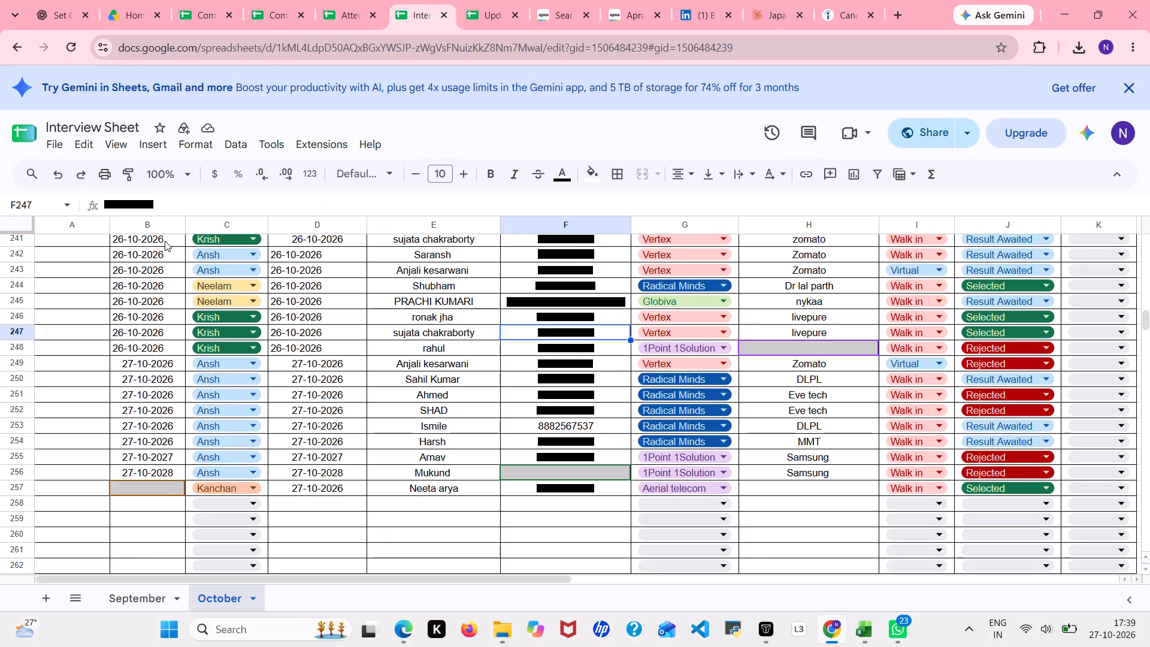
Reload the Interview Sheet spreadsheet page, which is open on the October sheet.
click(71, 50)
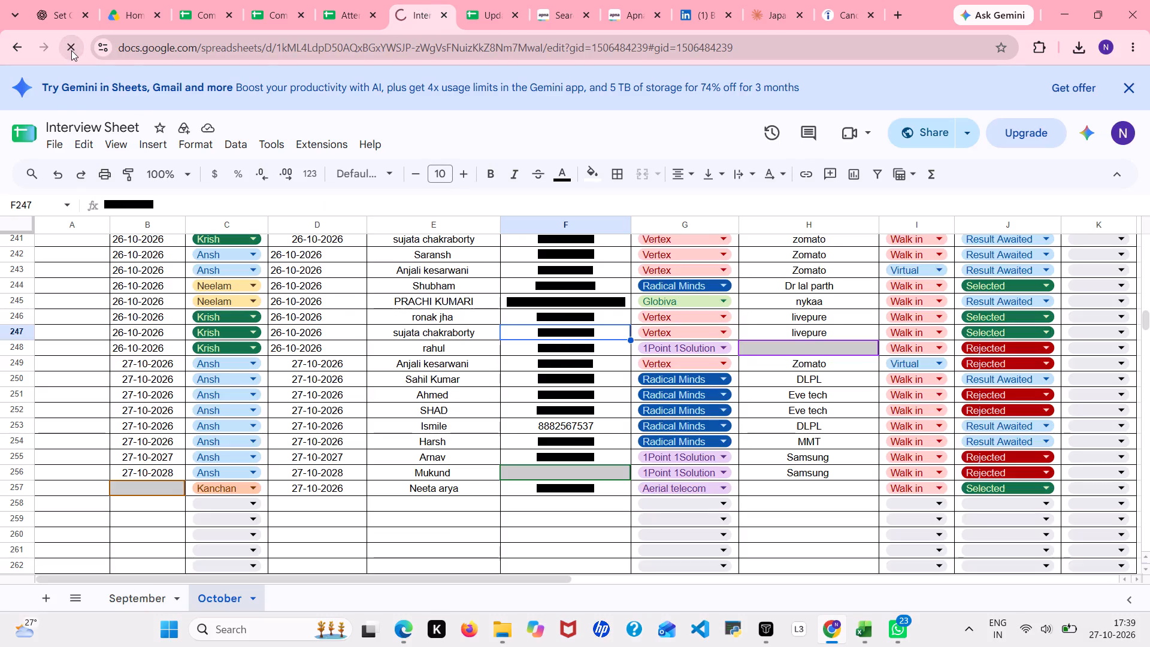
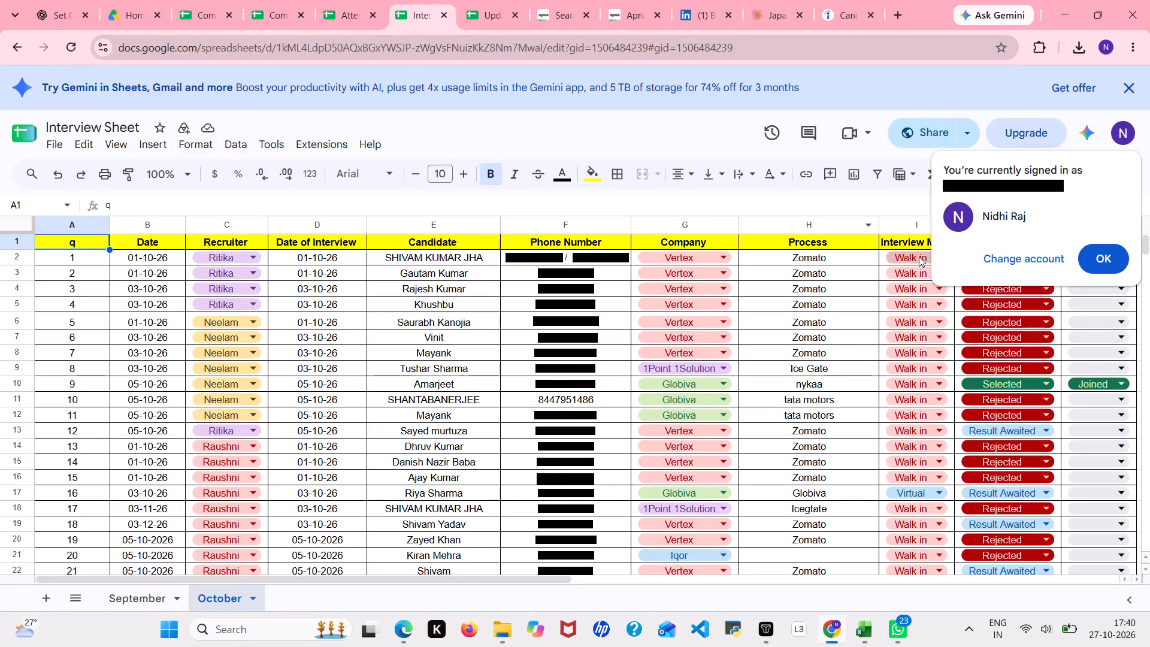
Dismiss the signed-in account notice and look through the October interview entries dated 24-10-2026 and 26-10-2026 in the Interview Sheet.
click(1103, 265)
scroll(606, 388, down, 1)
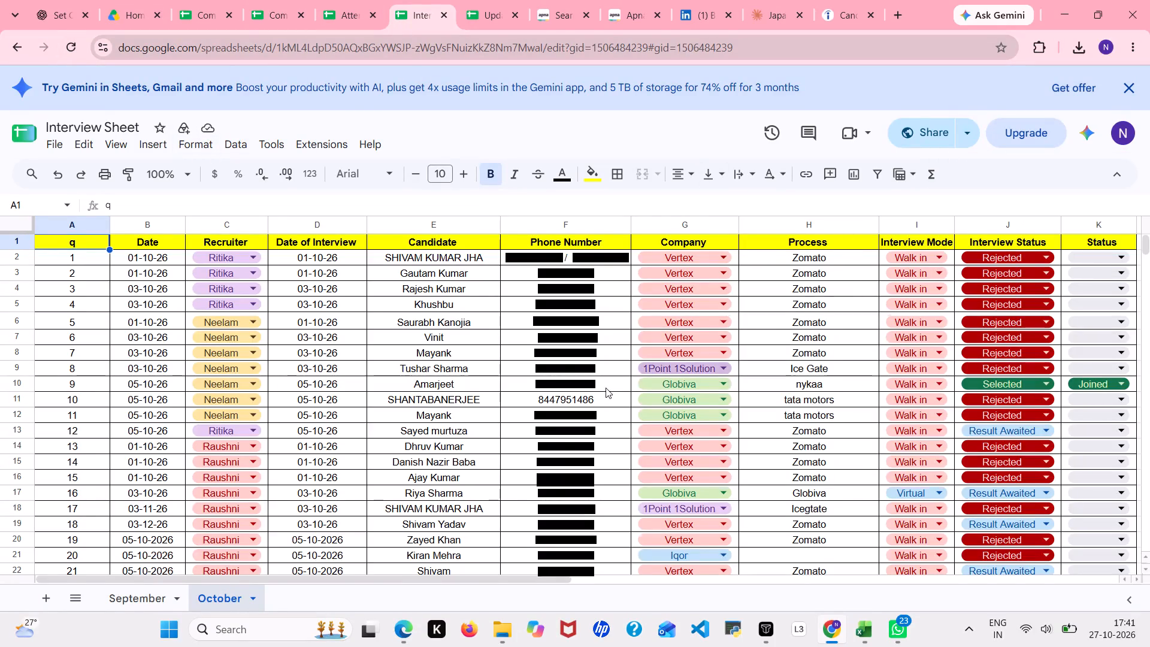
scroll(606, 388, down, 15)
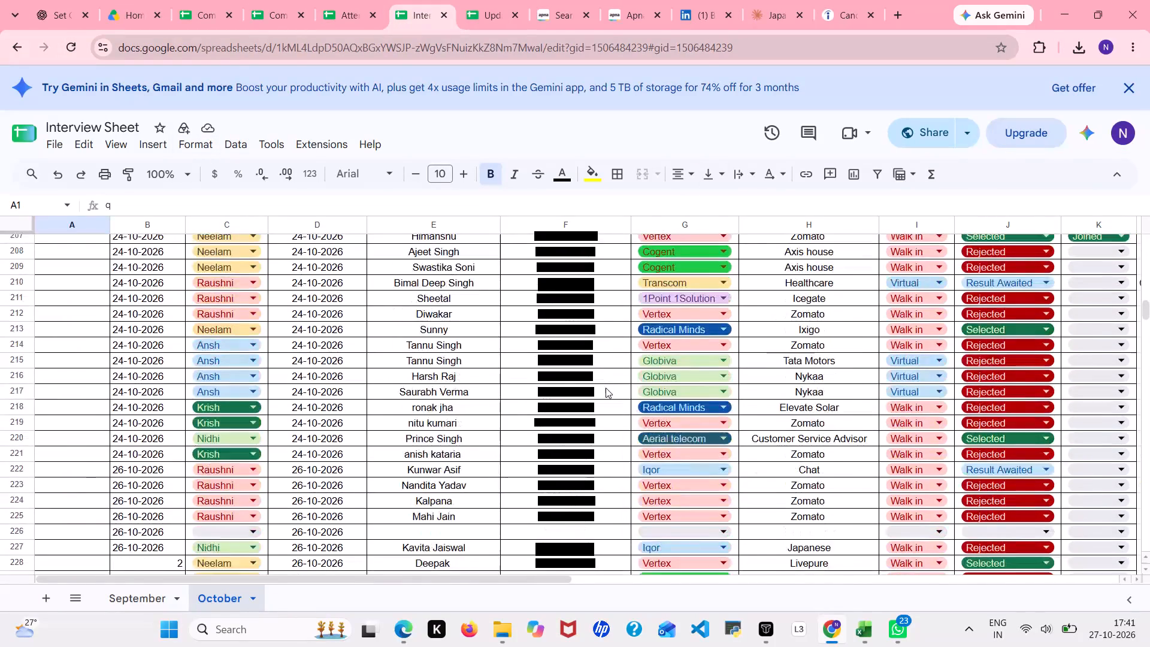
scroll(606, 388, down, 3)
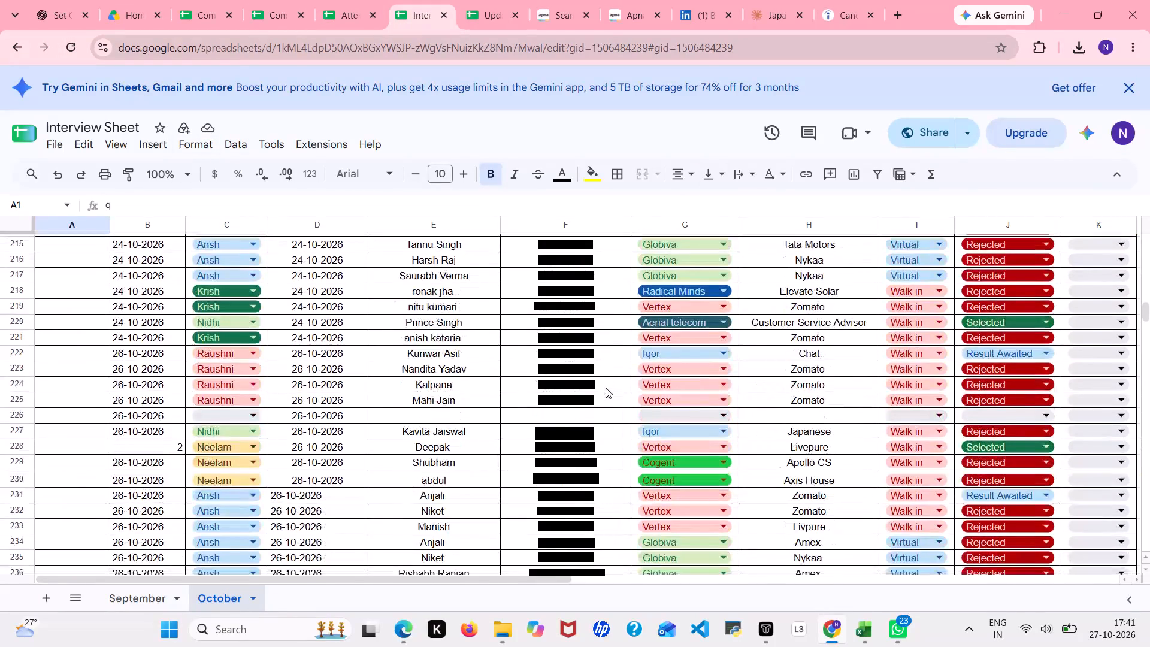
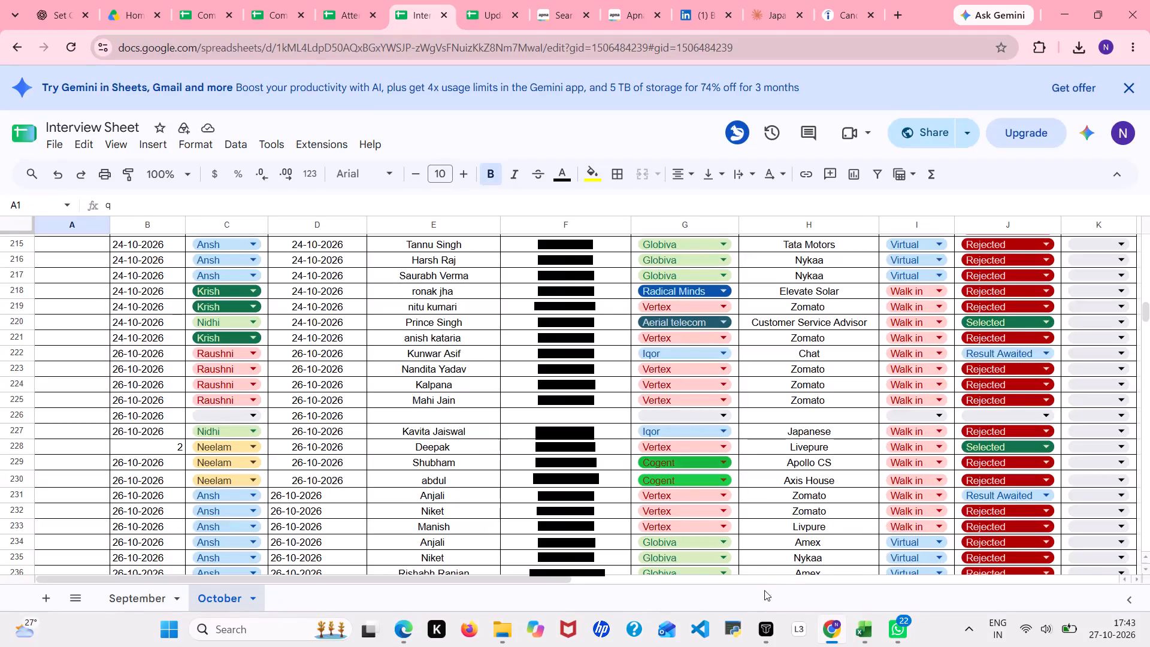
Switch from the Interview Sheet to Titan Mail to view the jobs mailbox's sent messages.
click(755, 621)
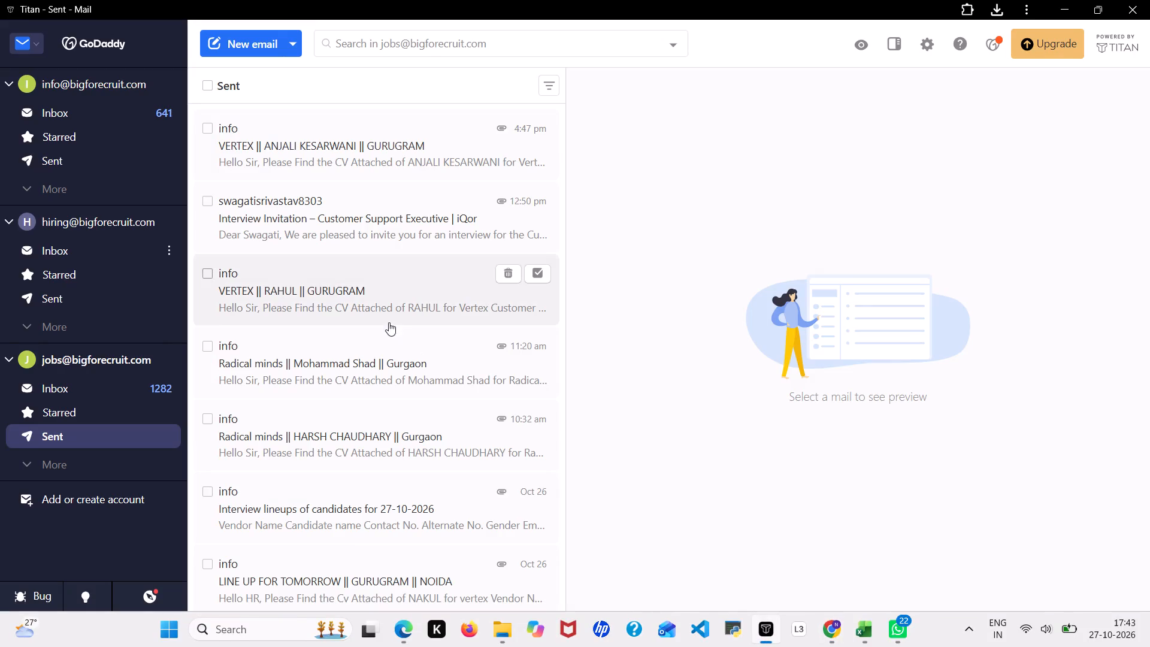
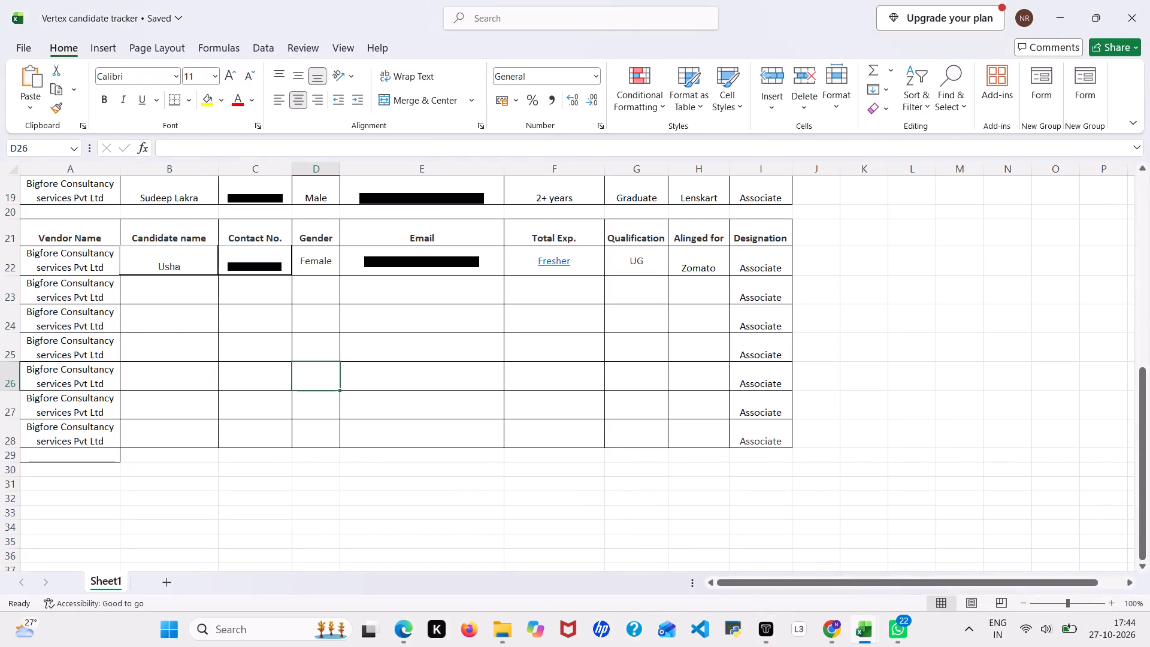
Paste the copied candidate's name and contact number into row 23 of the Vertex candidate tracker, below the Zomato candidate.
click(190, 295)
key(ctrl+v)
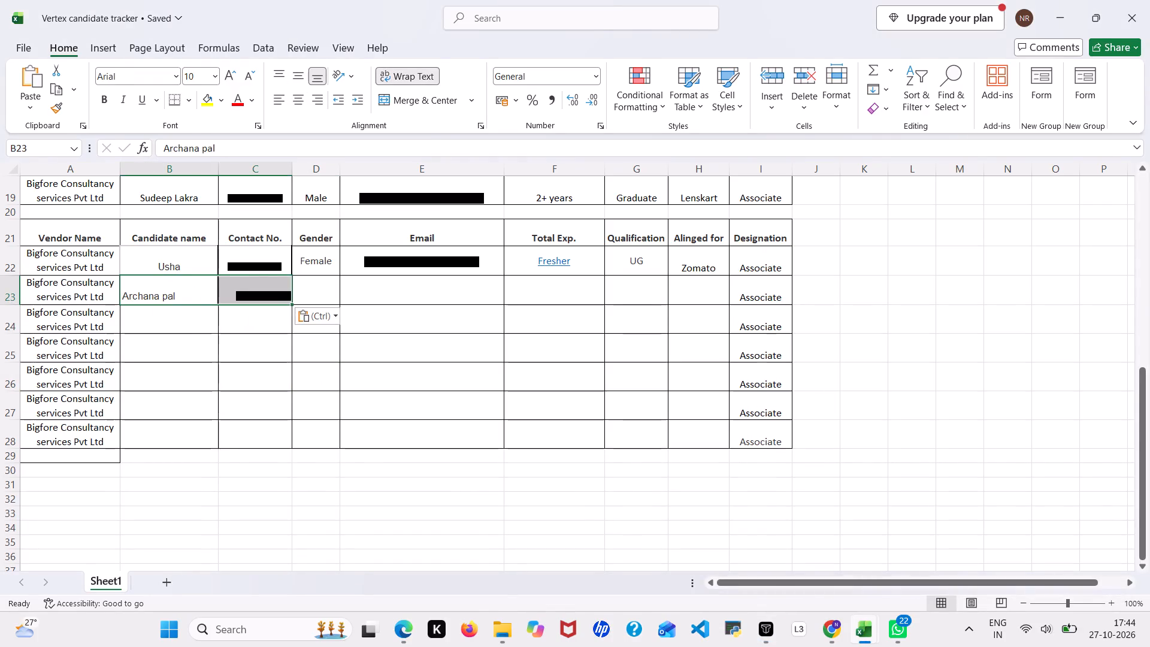
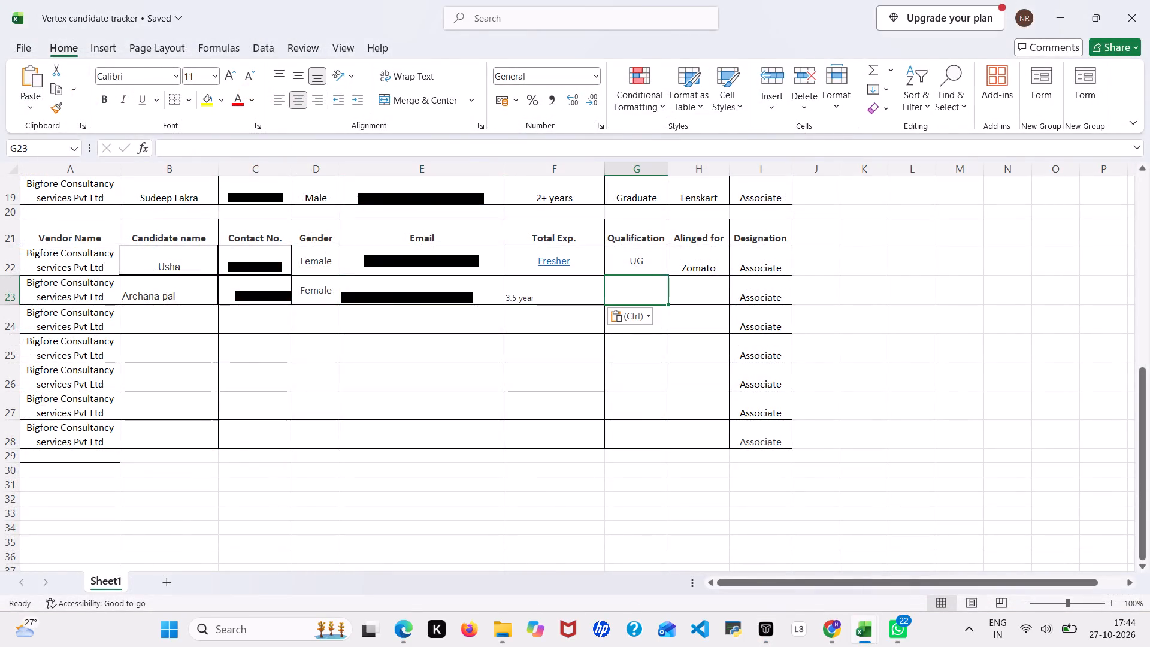
Complete the row 23 candidate's entry with qualification UG and Zomato as the company aligned for.
text(UG)
key(Right)
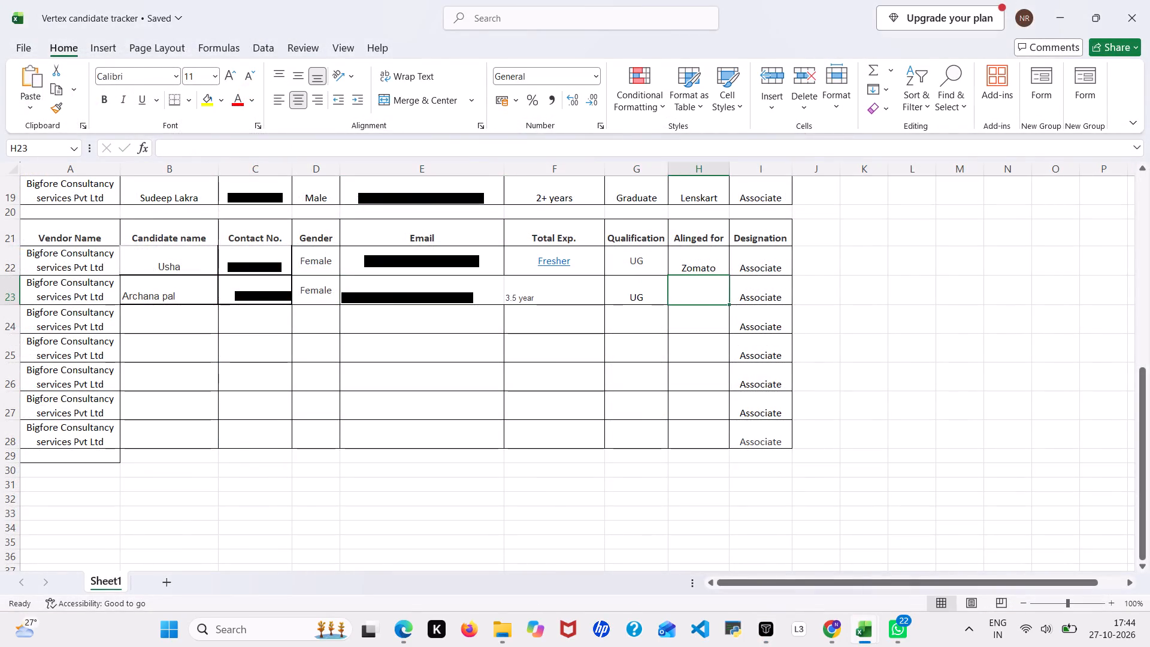
key(shift+z)
key(Down)
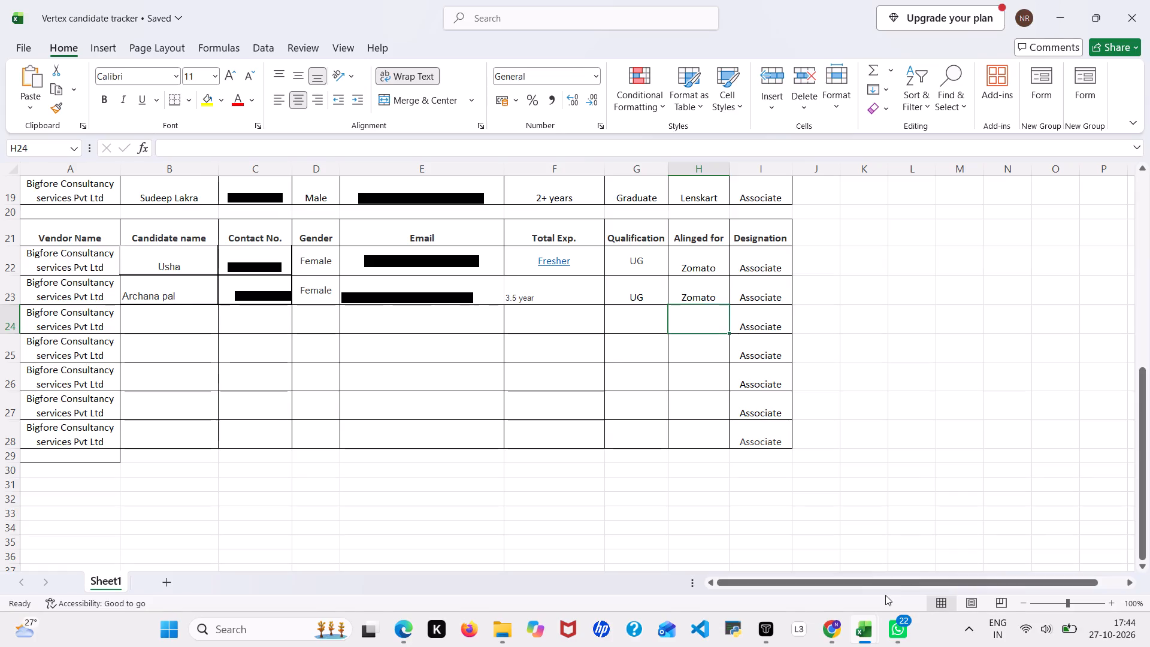
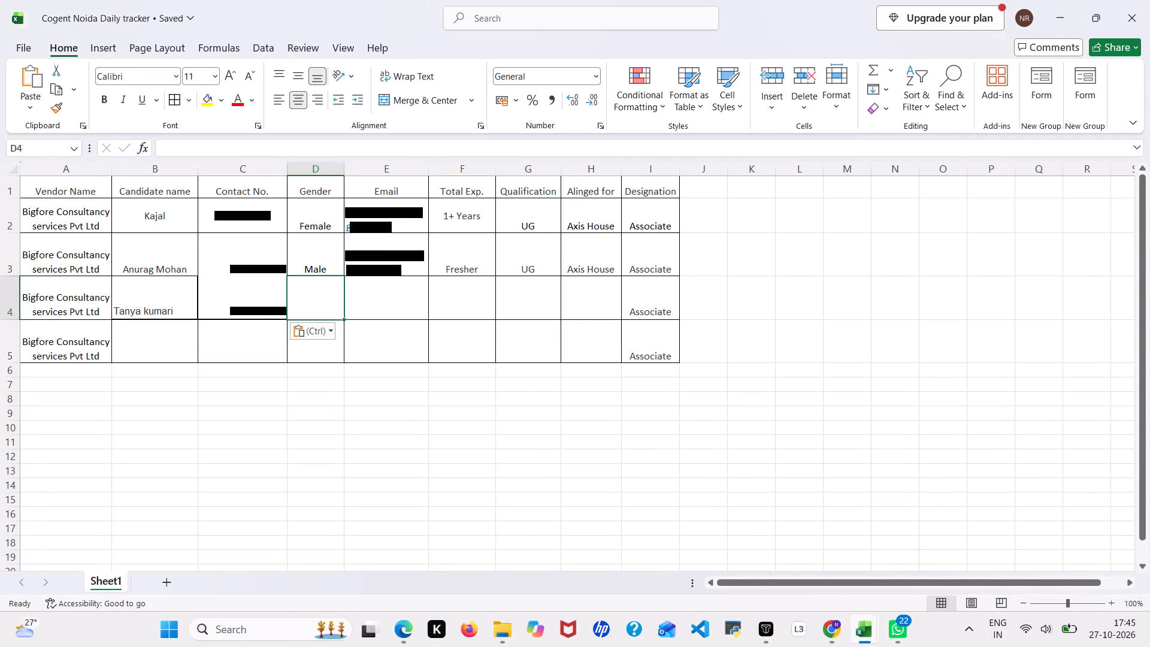
Enter Female as the gender for the row 4 candidate in the Cogent Noida Daily tracker.
key(shift+f)
key(Right)
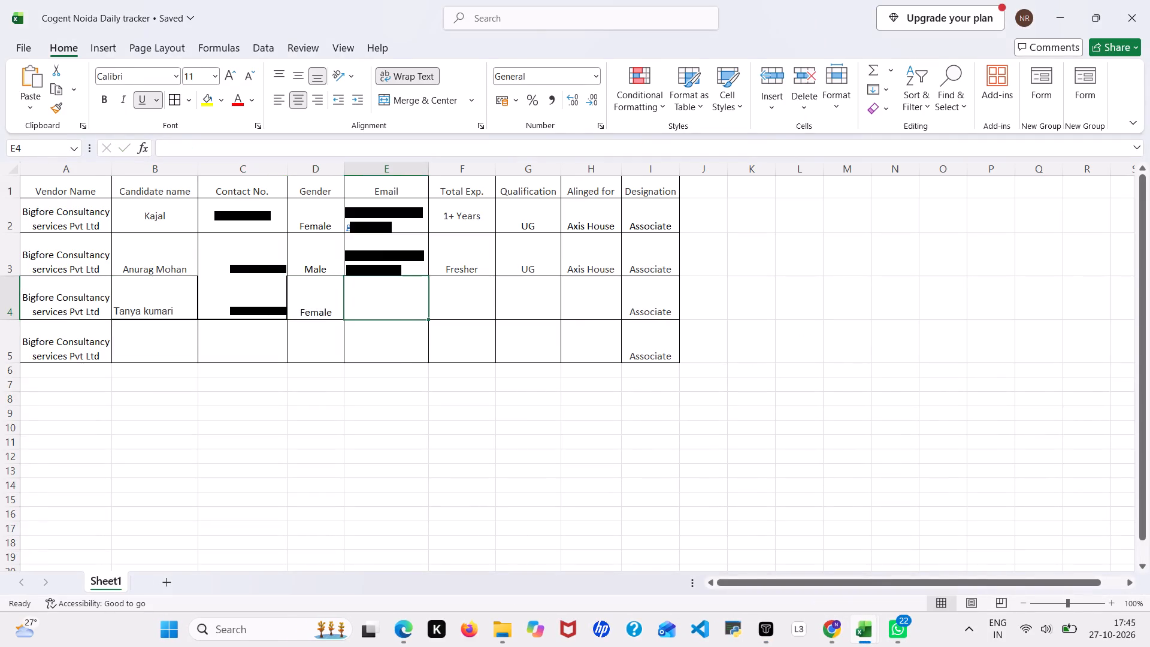
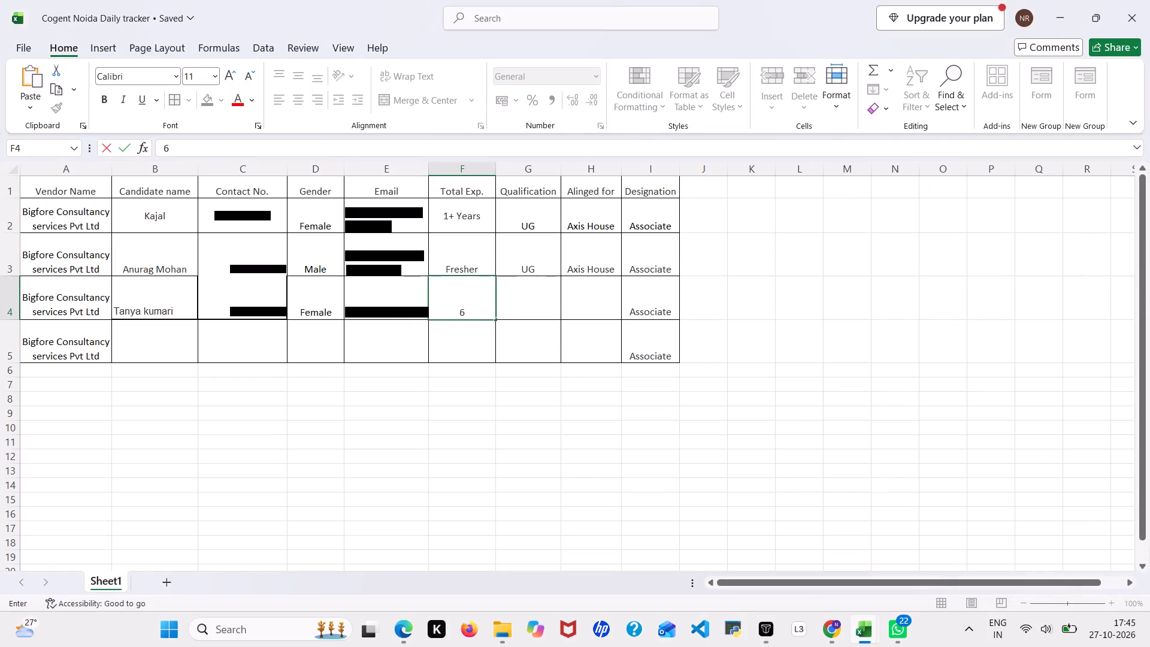
Complete the row 4 candidate's details with total experience 6 months, qualification Graduate and aligned-for Axis House.
text(months)
key(Right)
text(grad)
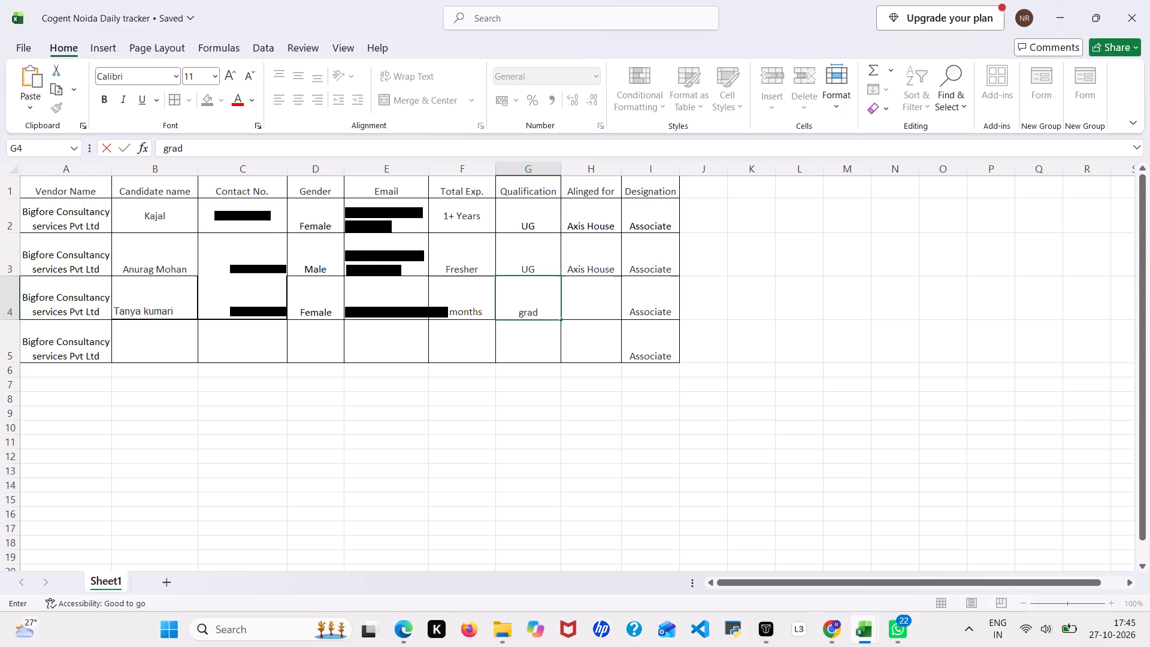
key(BackSpace)
key(BackSpace)
key(BackSpace)
key(BackSpace)
text(Graduate)
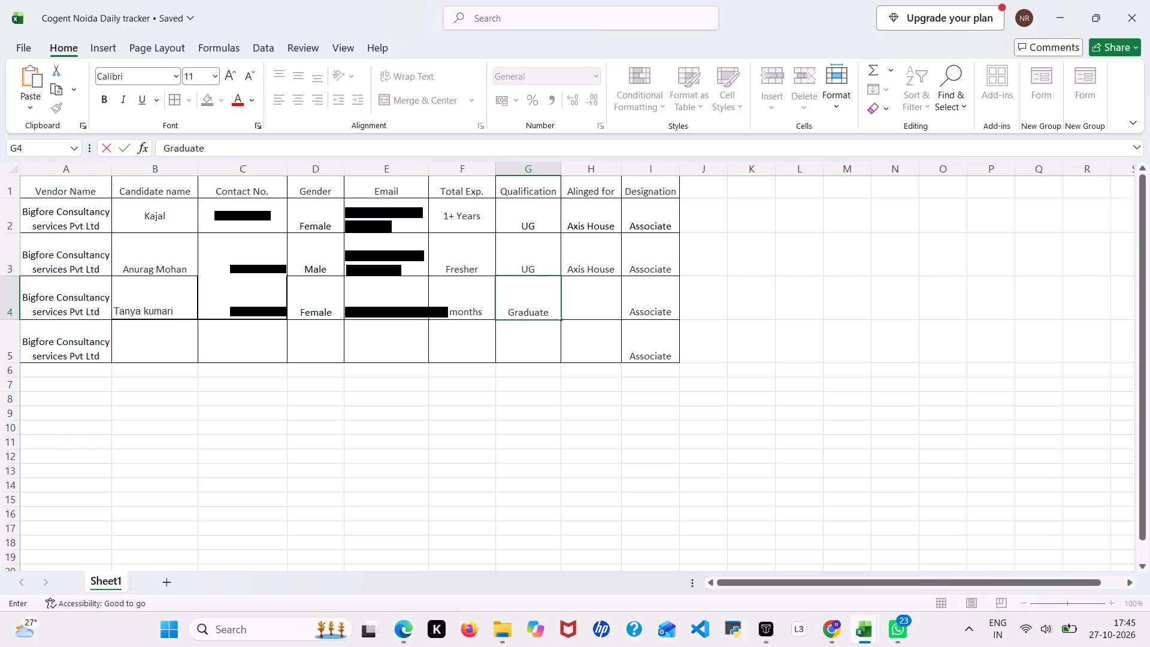
key(Right)
key(shift+a)
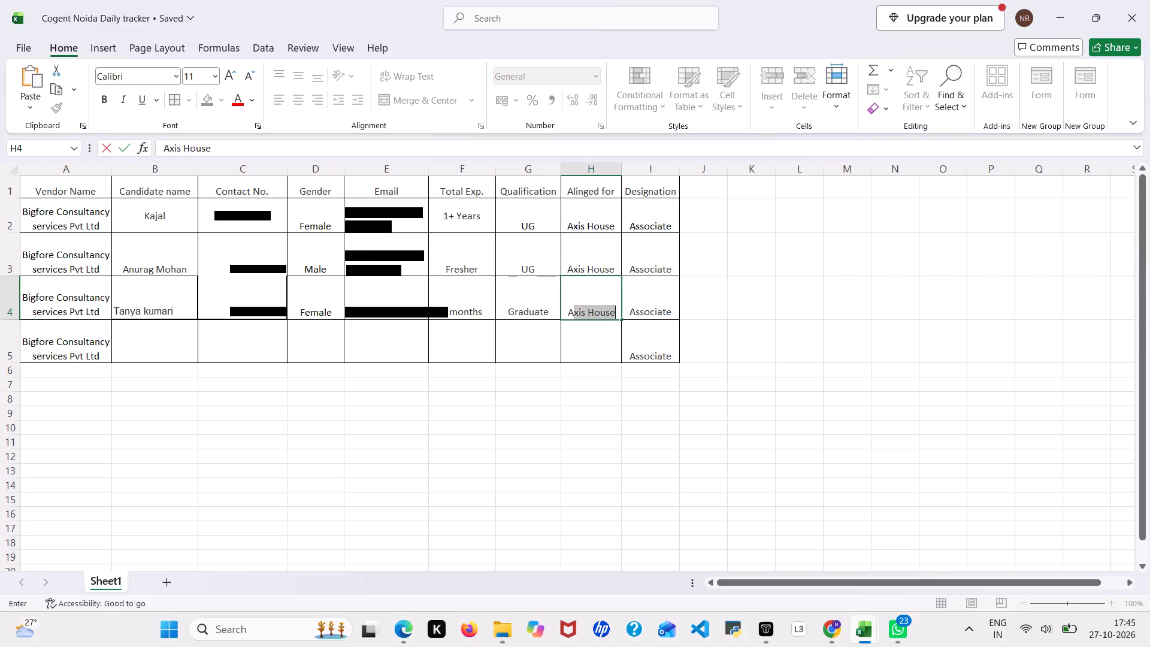
key(Down)
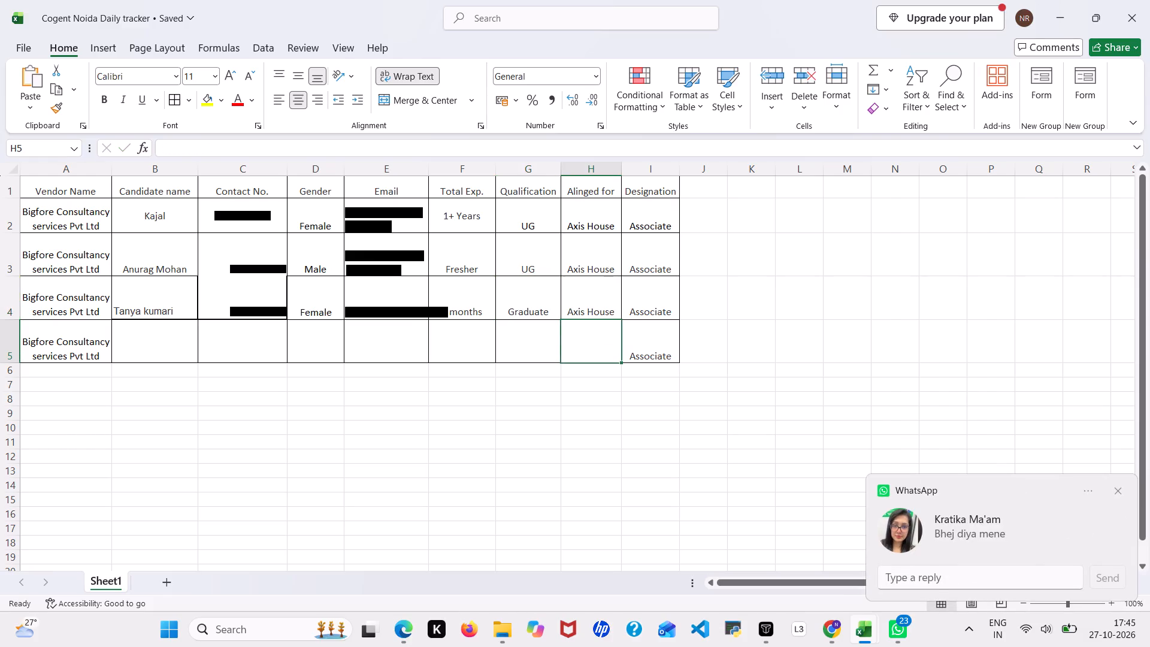
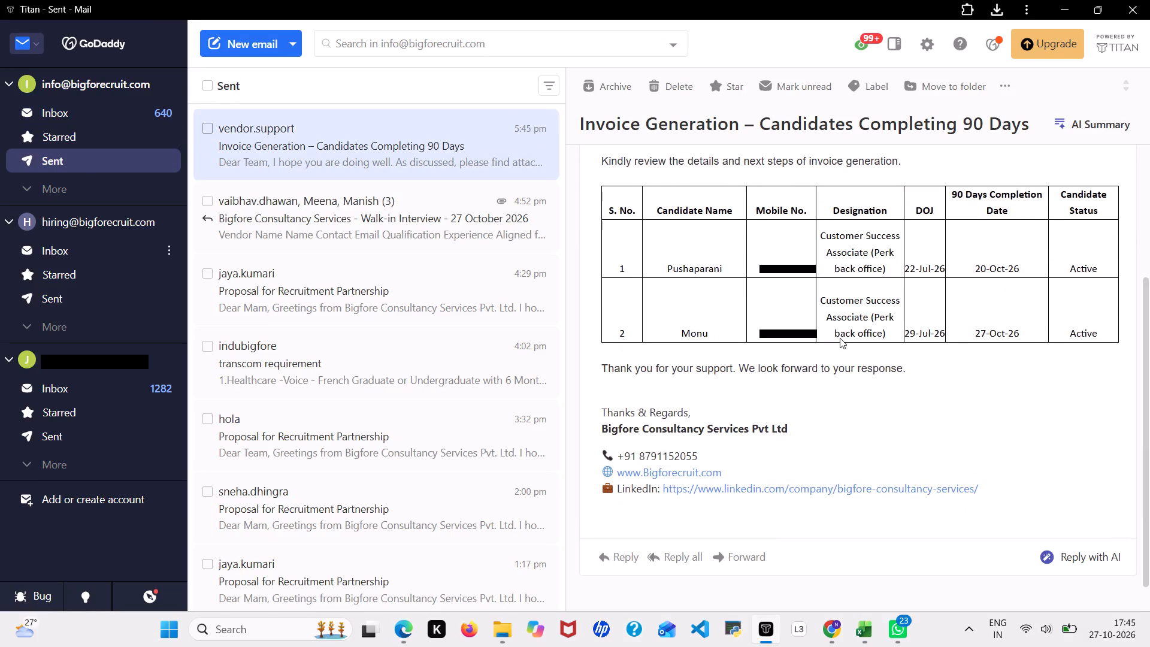
Review the sent "Invoice Generation – Candidates Completing 90 Days" email, including its message text, candidate table and signature.
scroll(671, 371, up, 2)
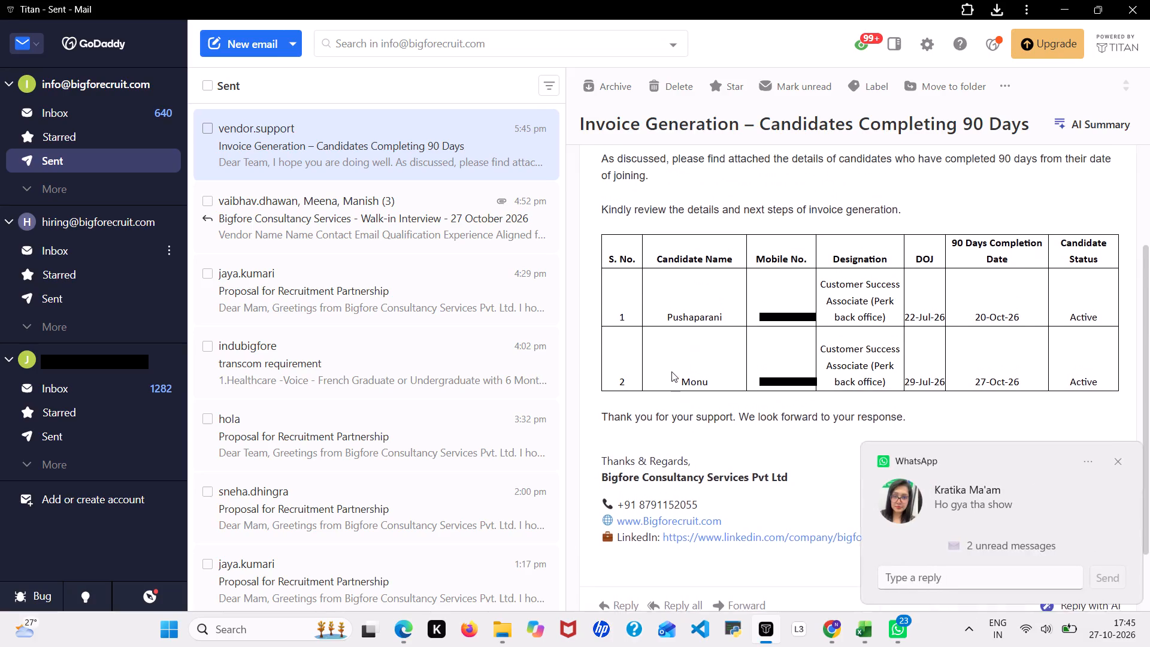
scroll(671, 371, up, 3)
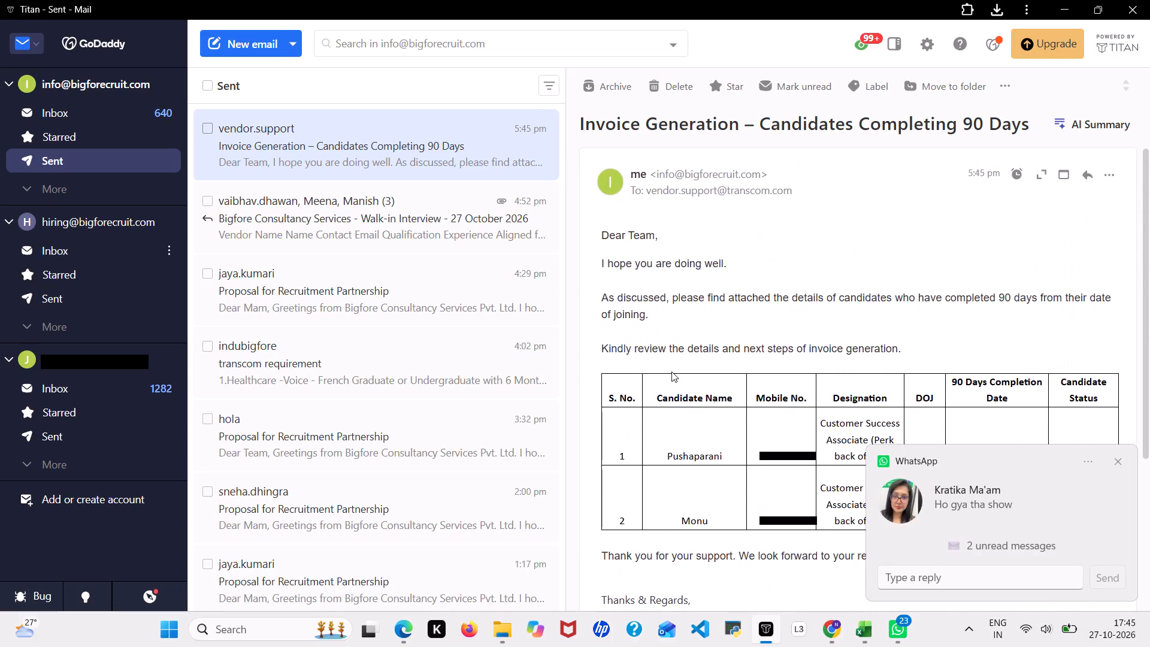
scroll(671, 344, down, 2)
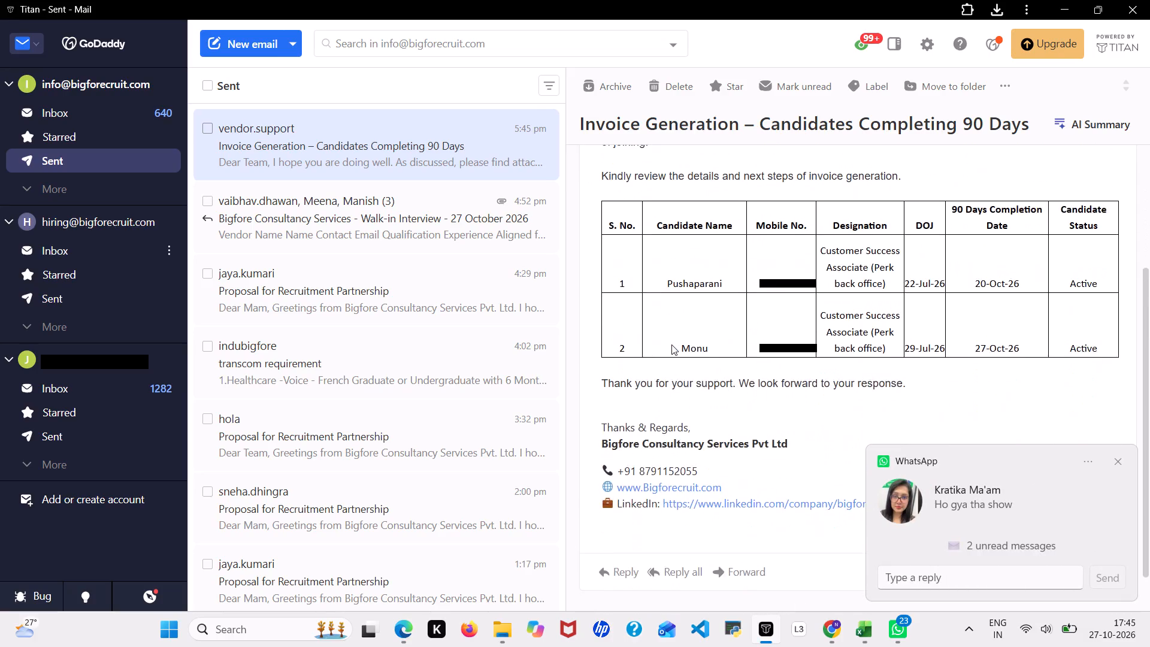
scroll(671, 344, down, 1)
scroll(783, 335, up, 4)
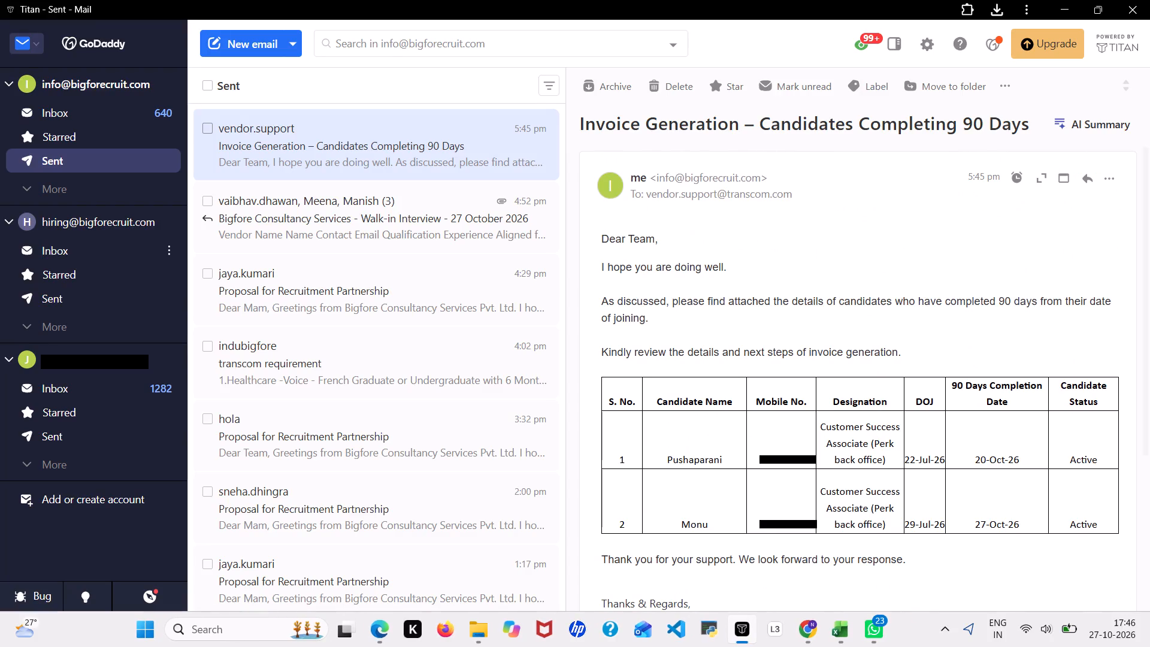
scroll(707, 396, down, 1)
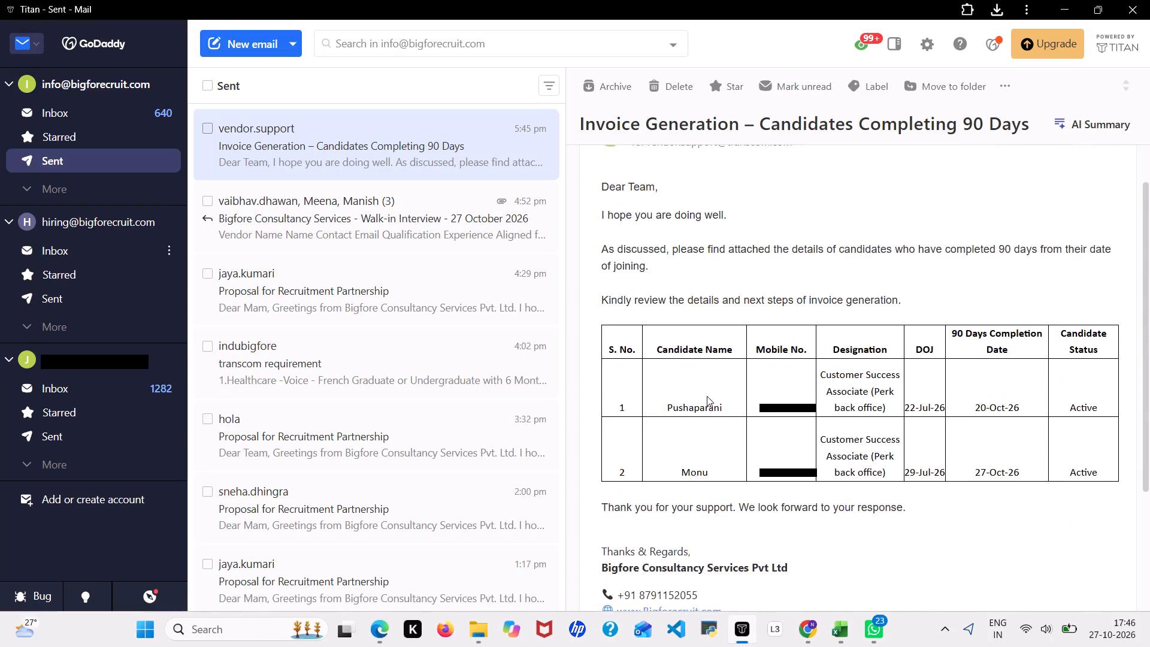
scroll(707, 396, down, 1)
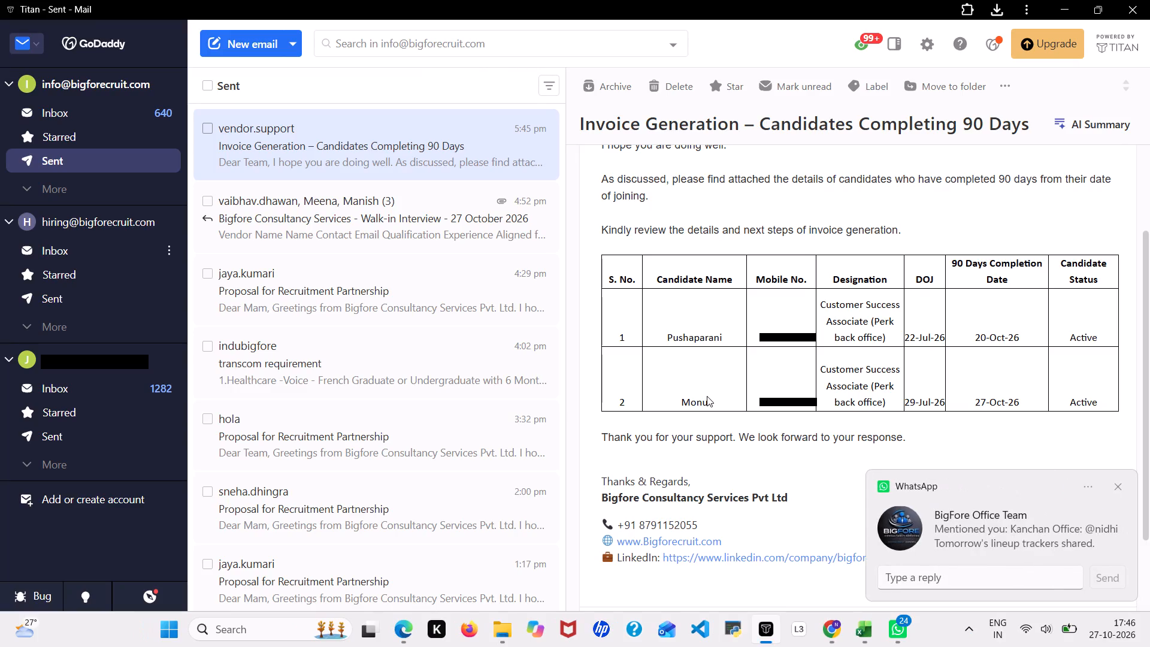
scroll(774, 391, down, 1)
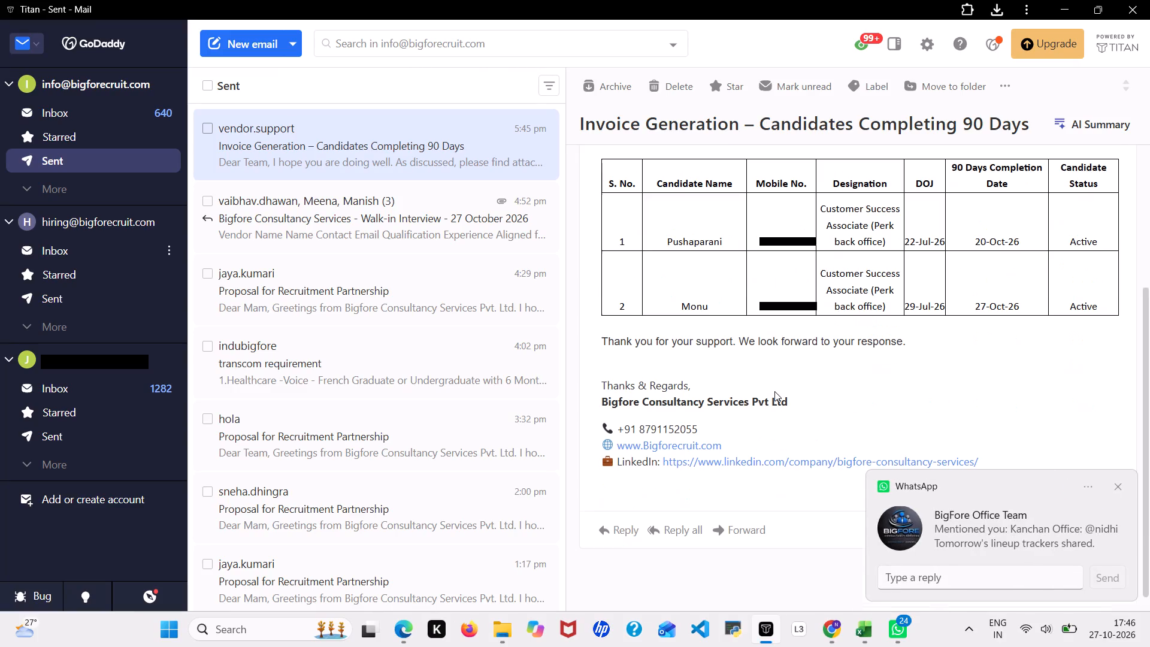
scroll(774, 391, down, 1)
scroll(774, 391, up, 3)
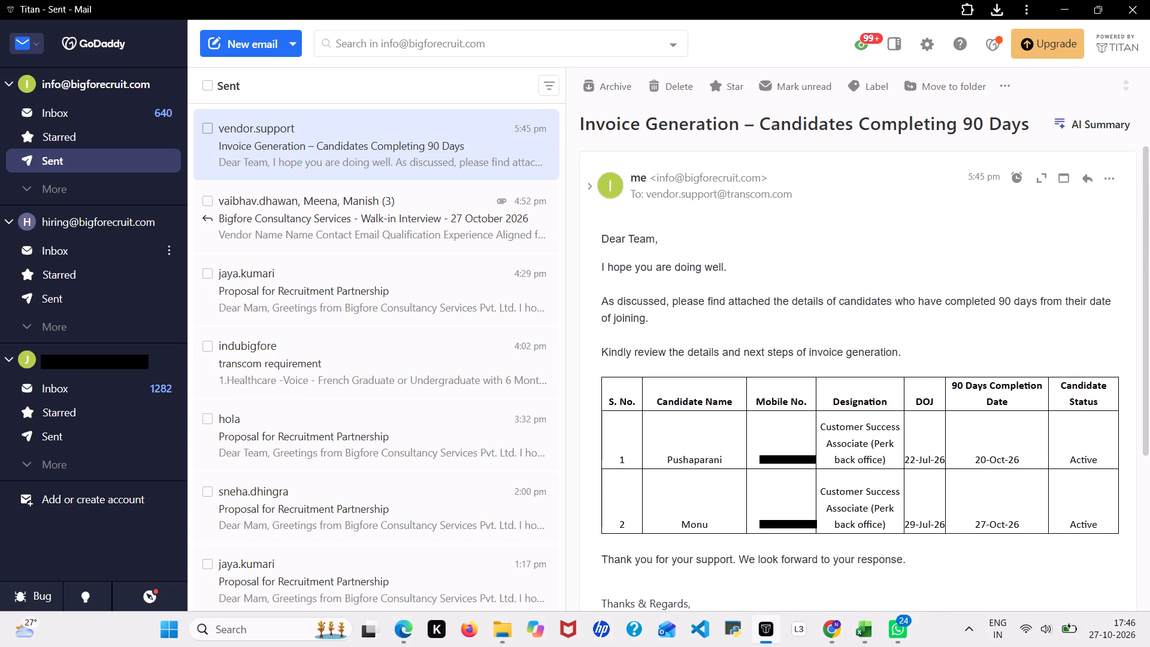
scroll(771, 389, down, 2)
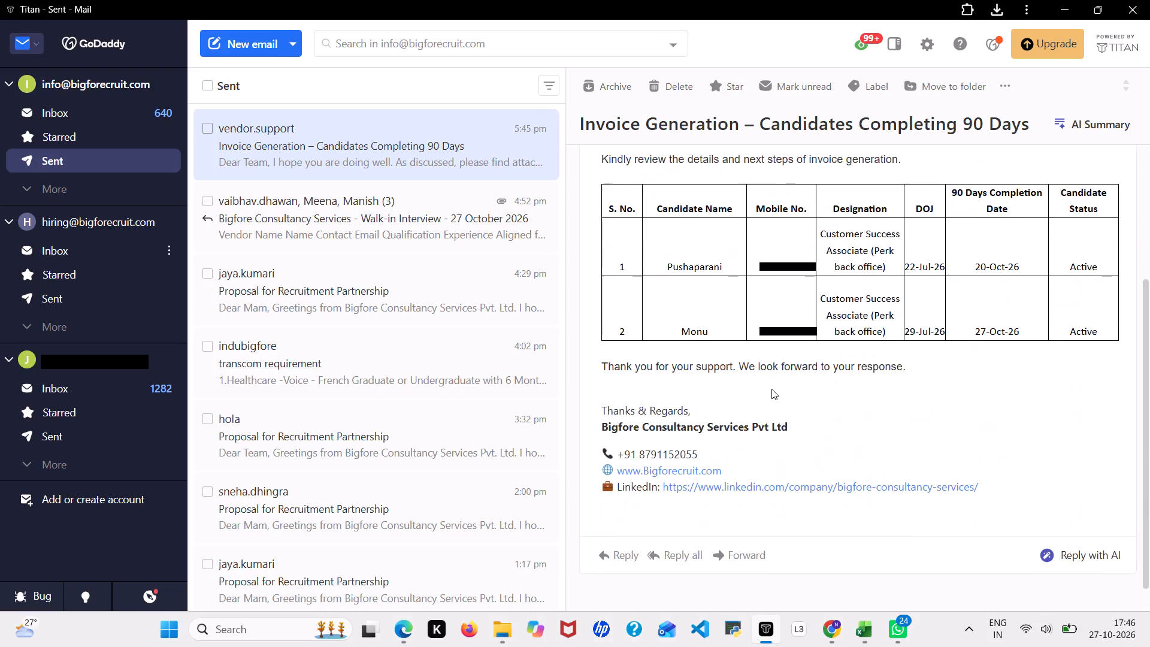
scroll(771, 389, down, 1)
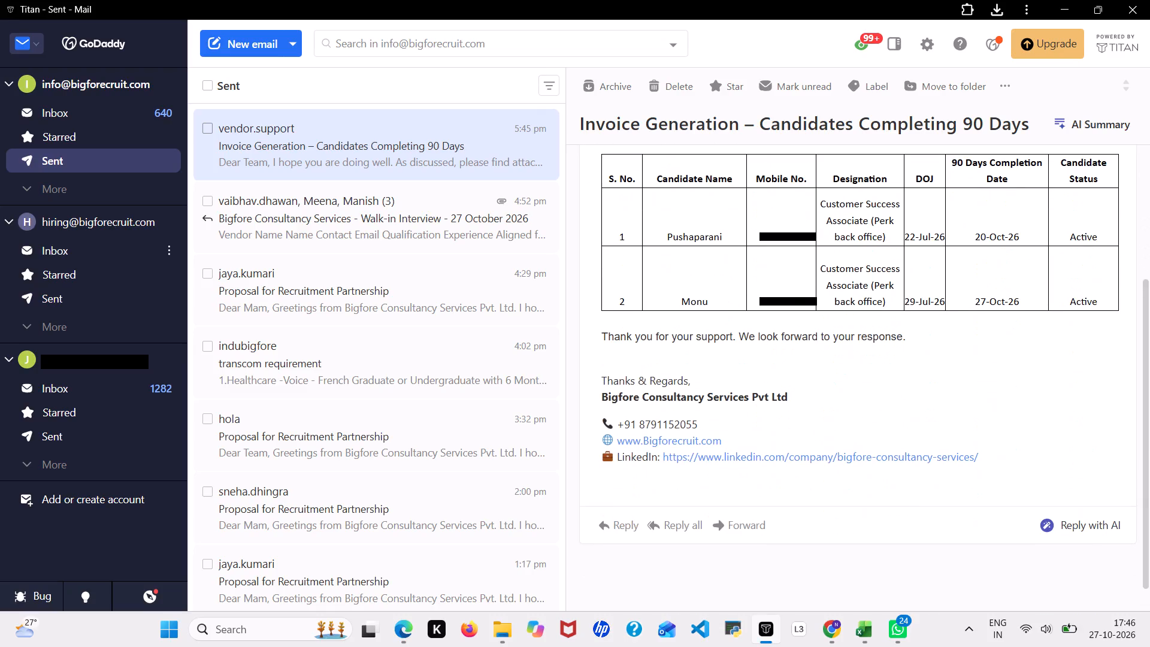
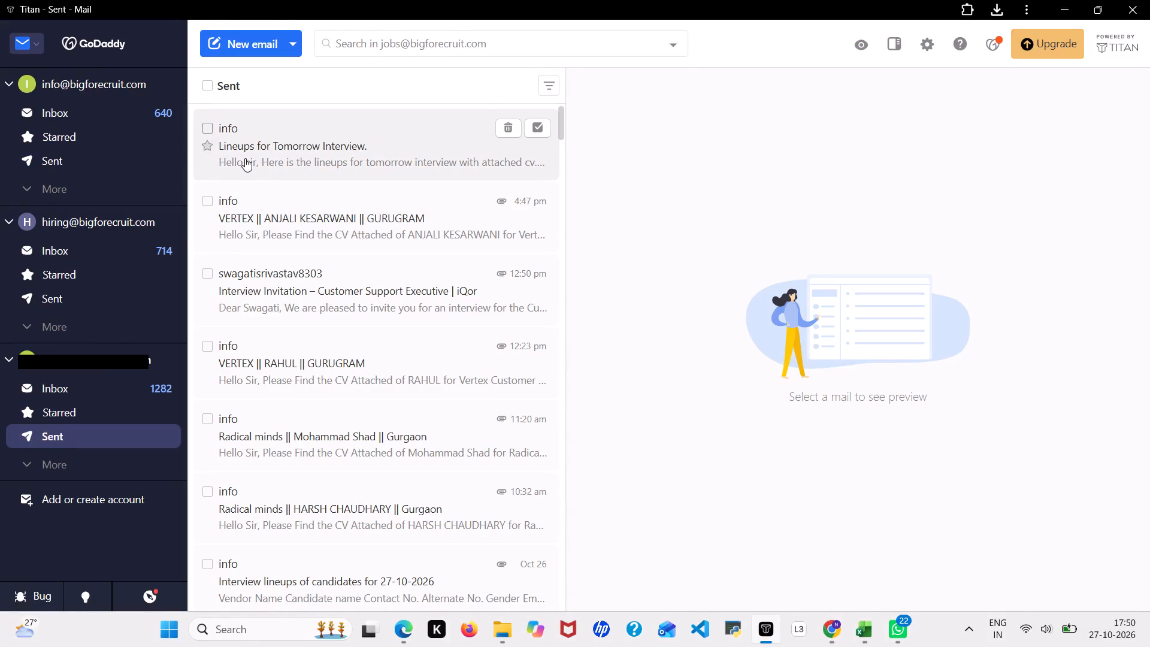
Review the sent "Lineups for Tomorrow Interview." email in the jobs mailbox, including its candidate table and signature.
click(245, 158)
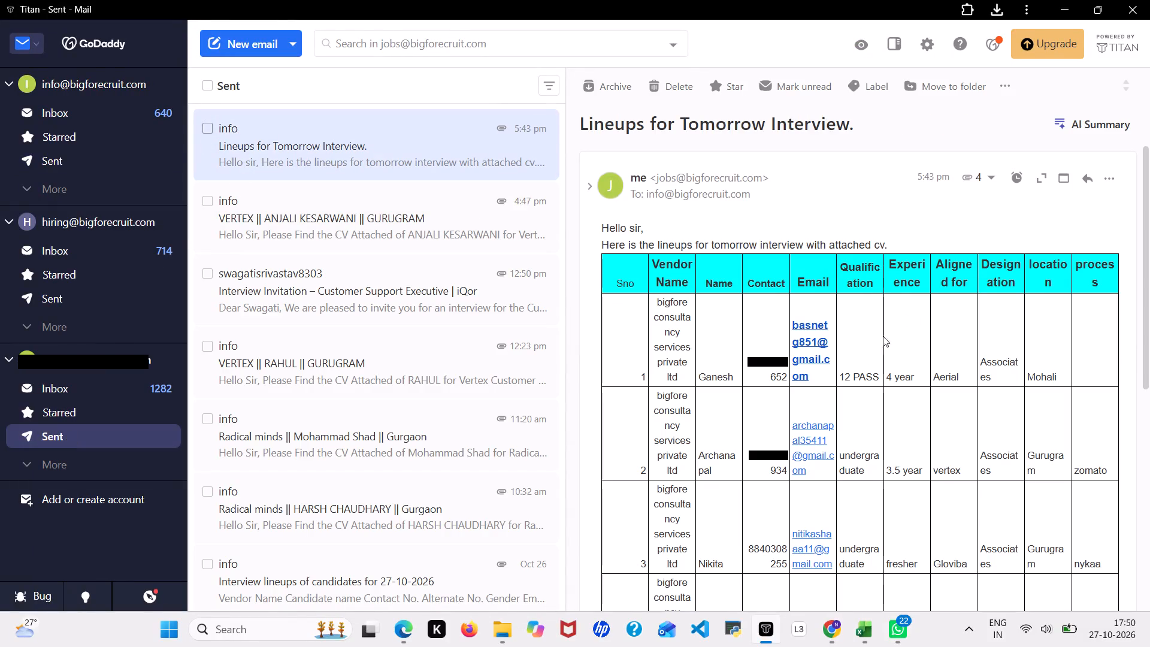
scroll(905, 400, down, 3)
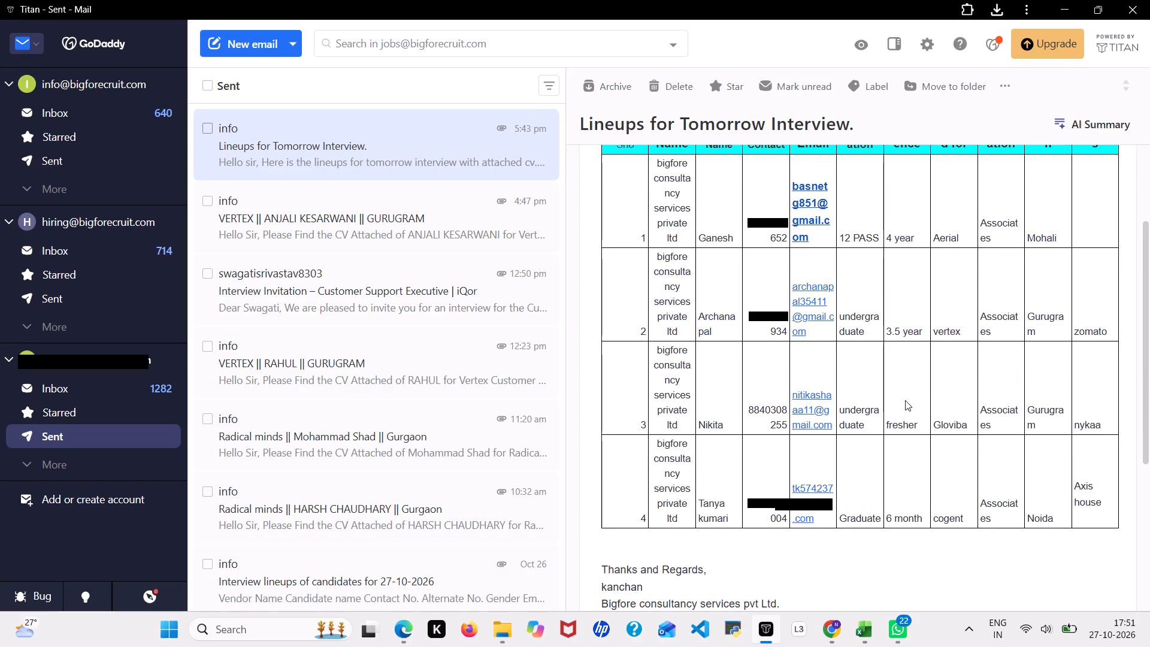
scroll(905, 400, down, 1)
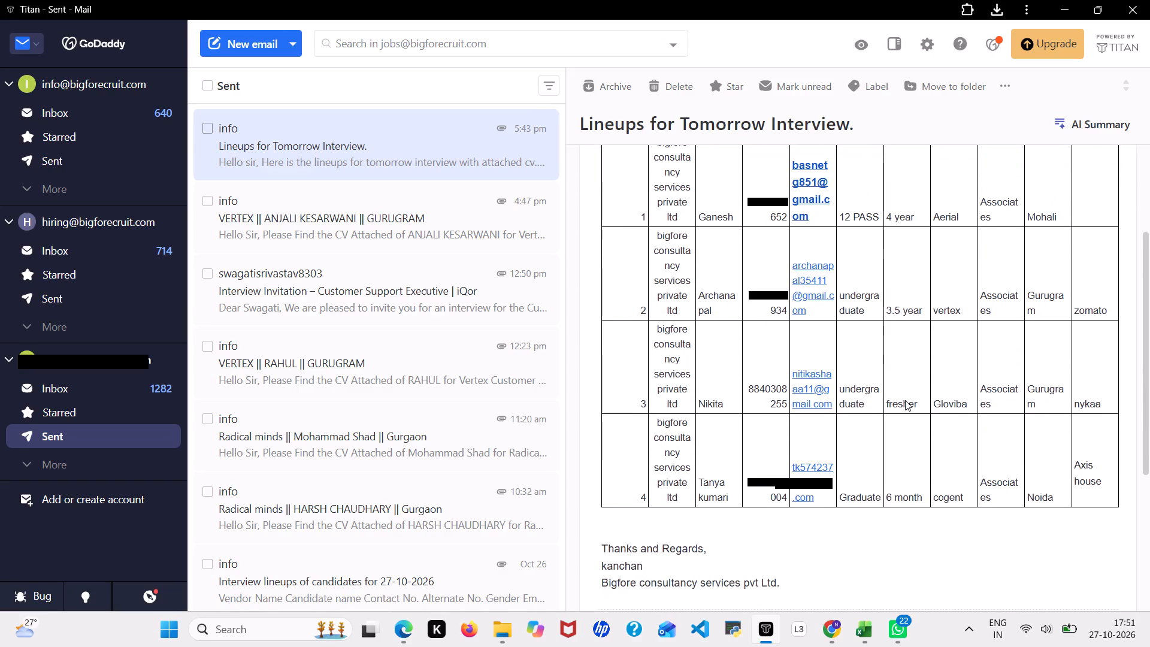
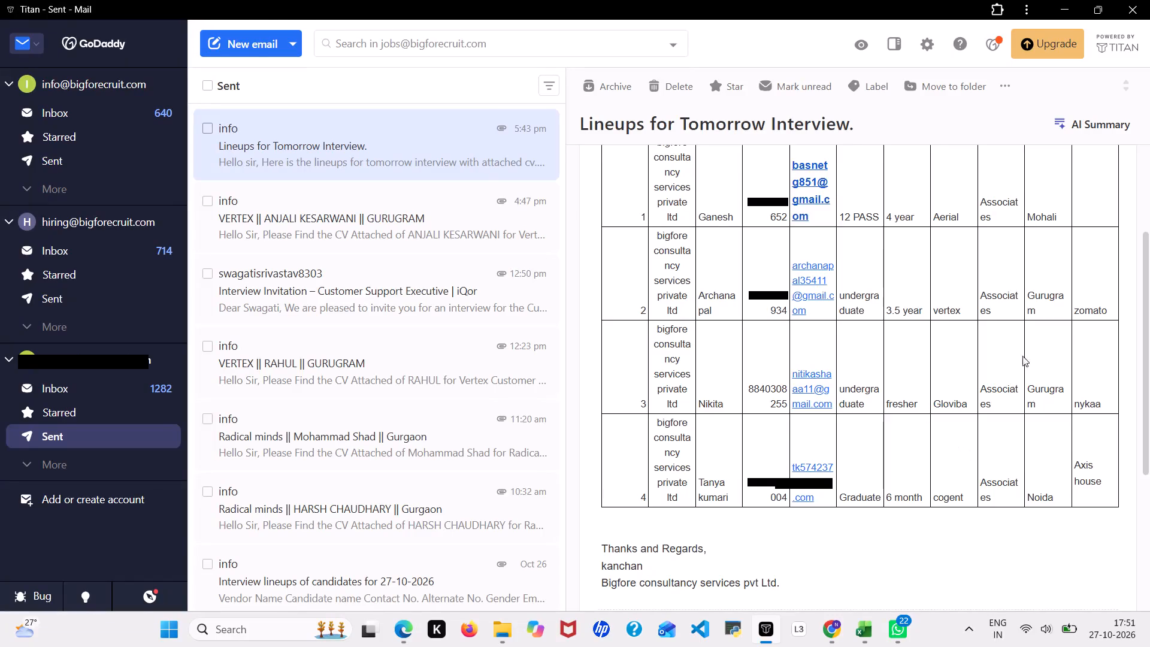
Recheck the candidate table from its header row in the sent "Lineups for Tomorrow Interview." email.
scroll(1025, 336, up, 2)
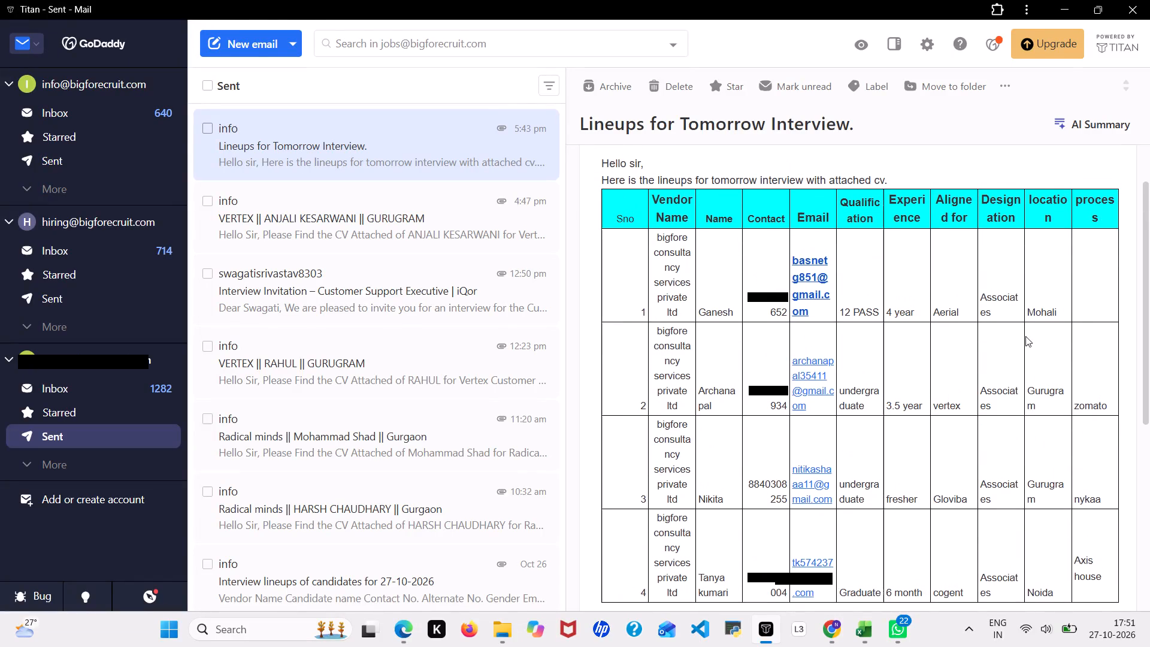
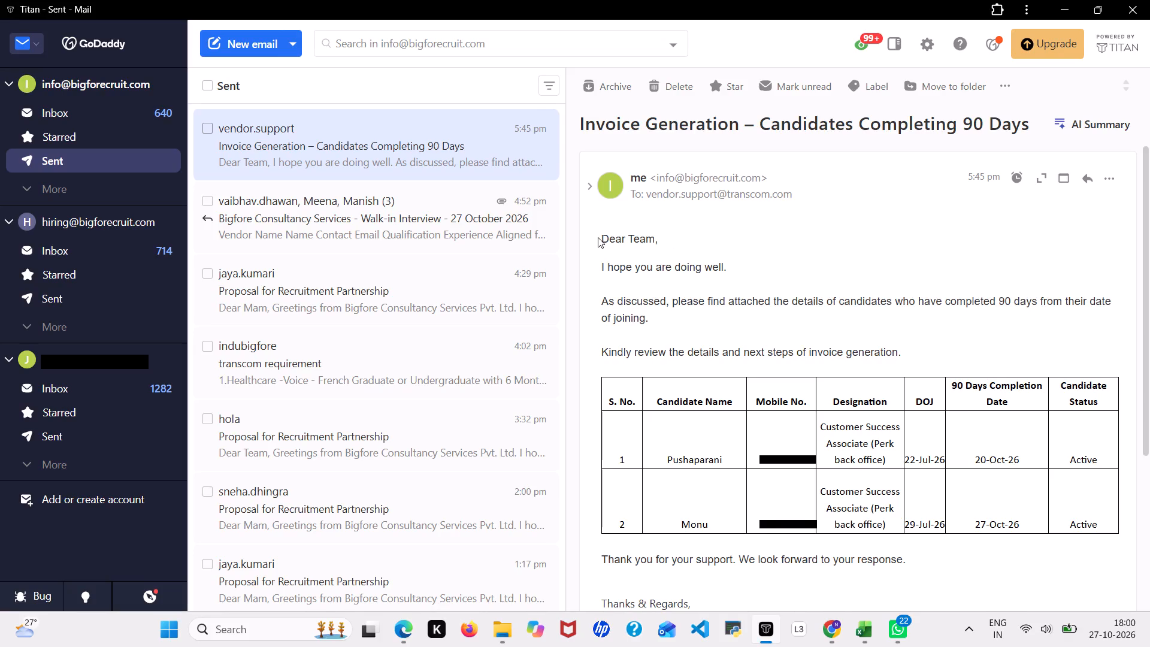
Review the sent "Invoice Generation – Candidates Completing 90 Days" email, checking its introductory text, candidate table and signature.
drag(603, 240, 849, 332)
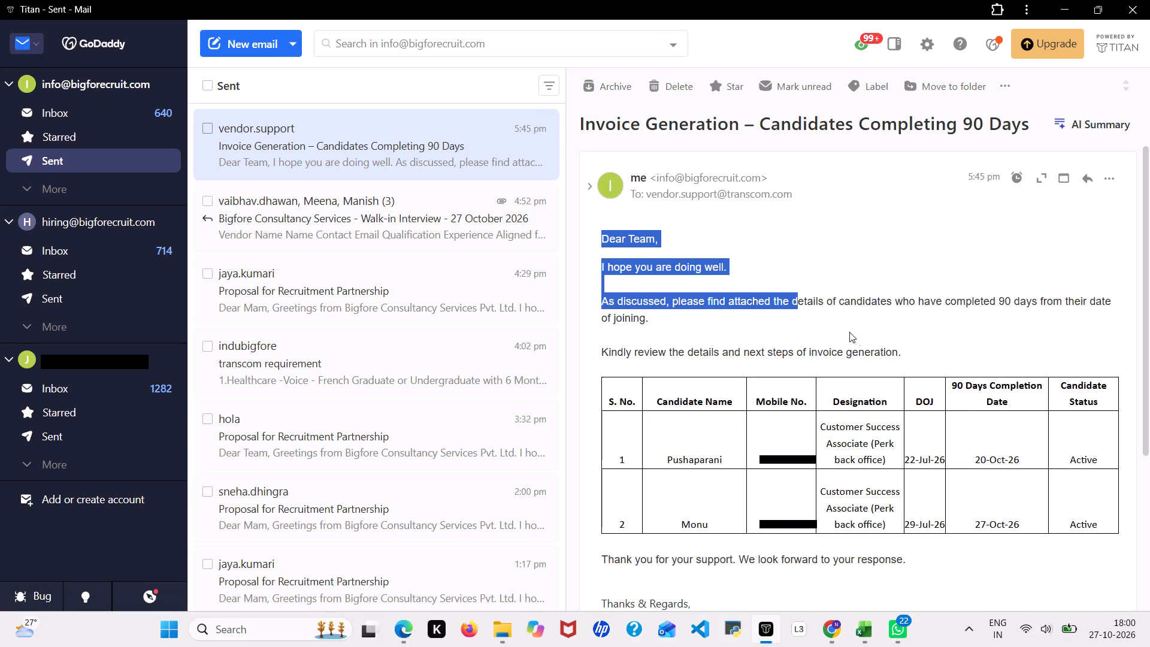
drag(849, 332, 943, 355)
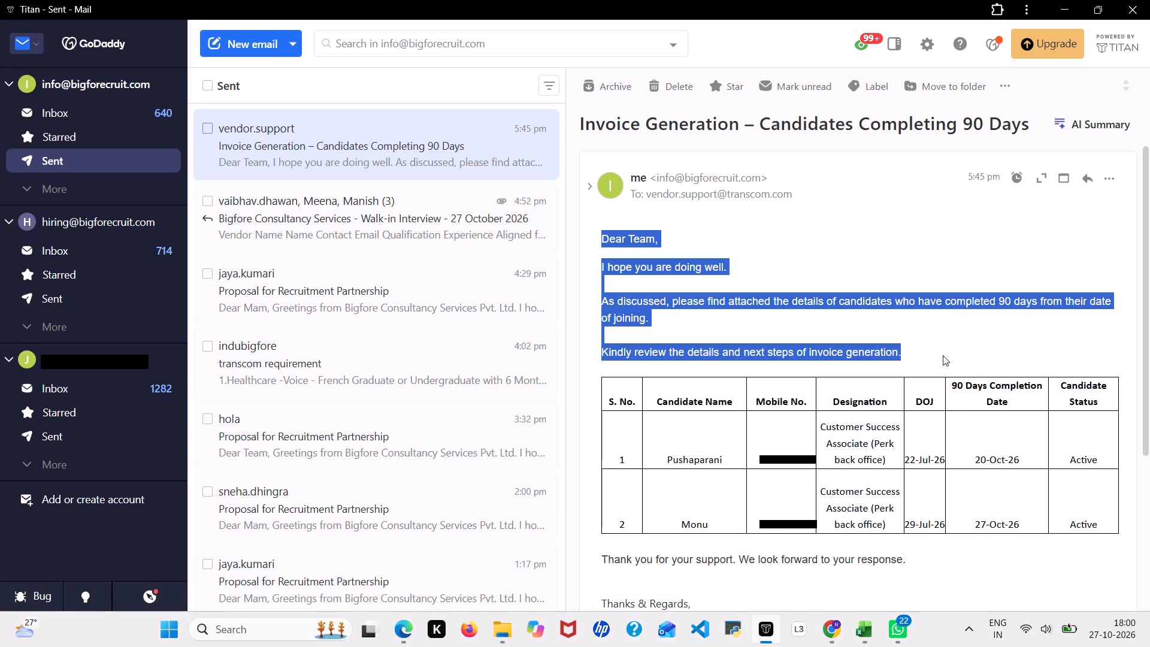
click(1021, 354)
scroll(1021, 354, down, 1)
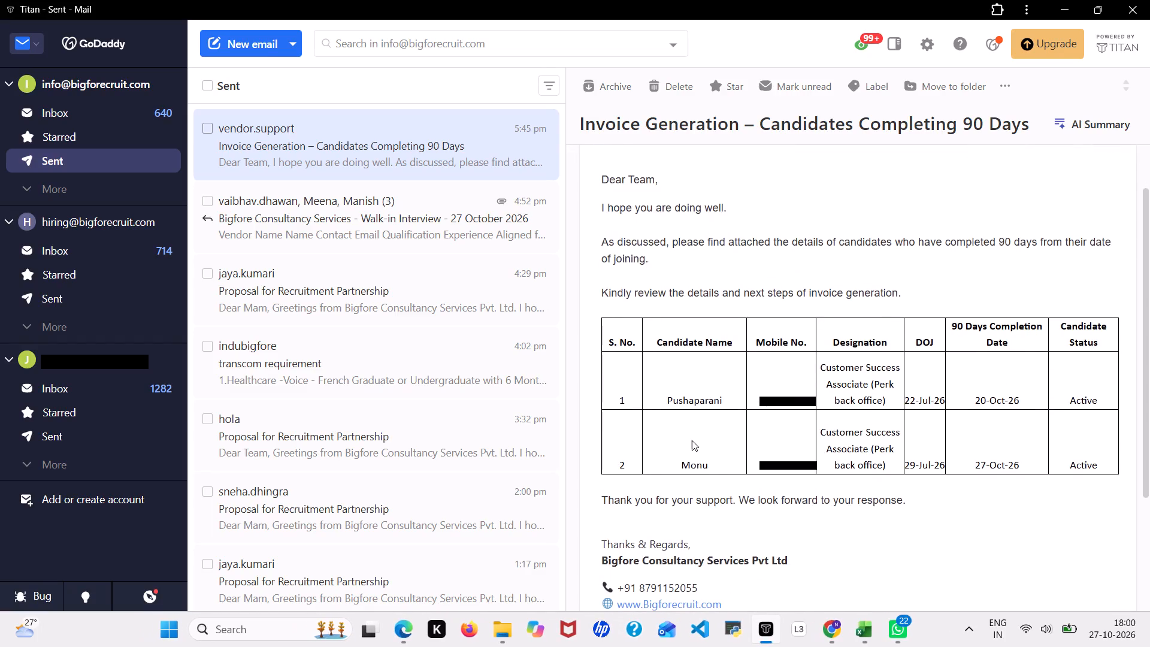
scroll(695, 446, down, 1)
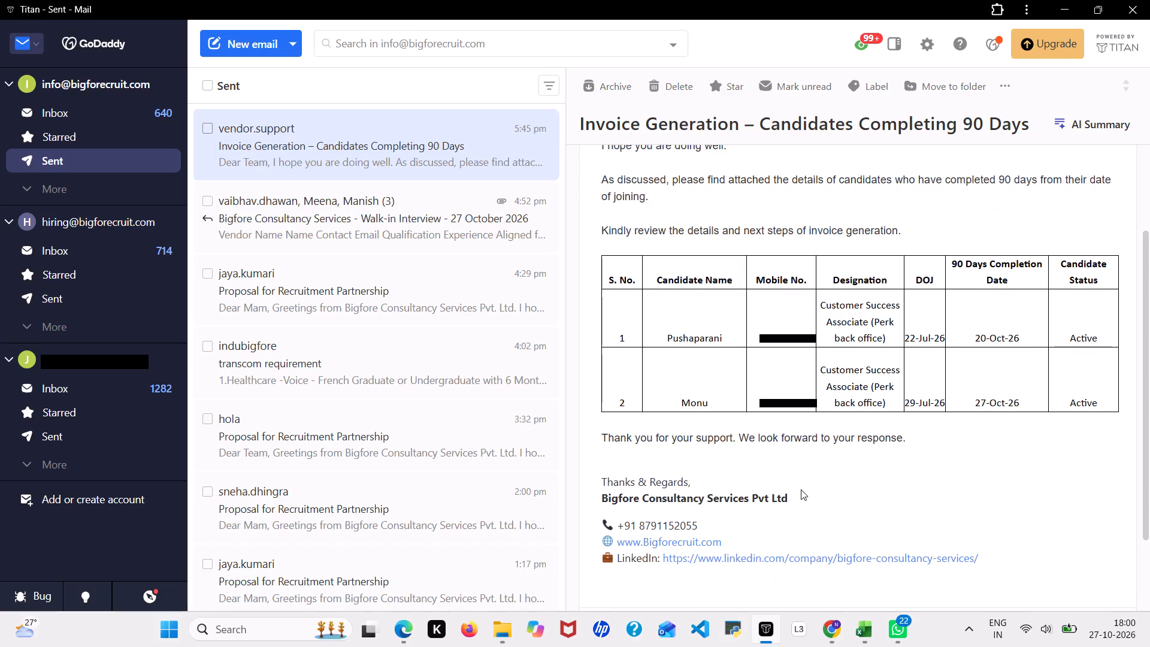
scroll(783, 494, down, 1)
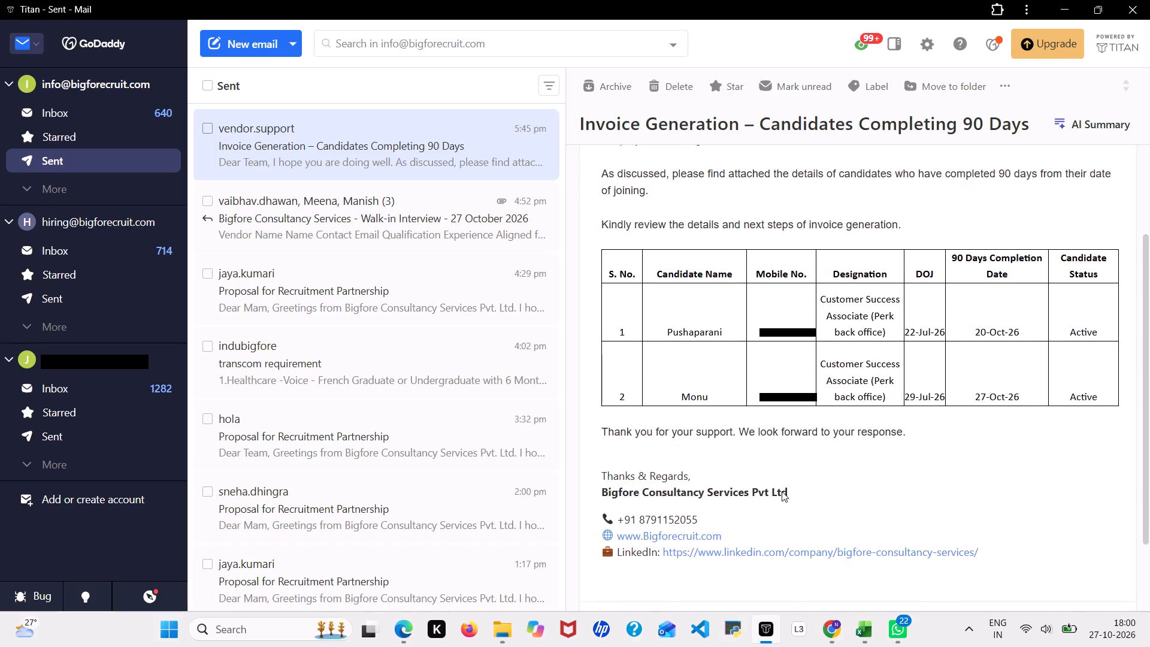
scroll(782, 491, down, 1)
scroll(782, 491, up, 1)
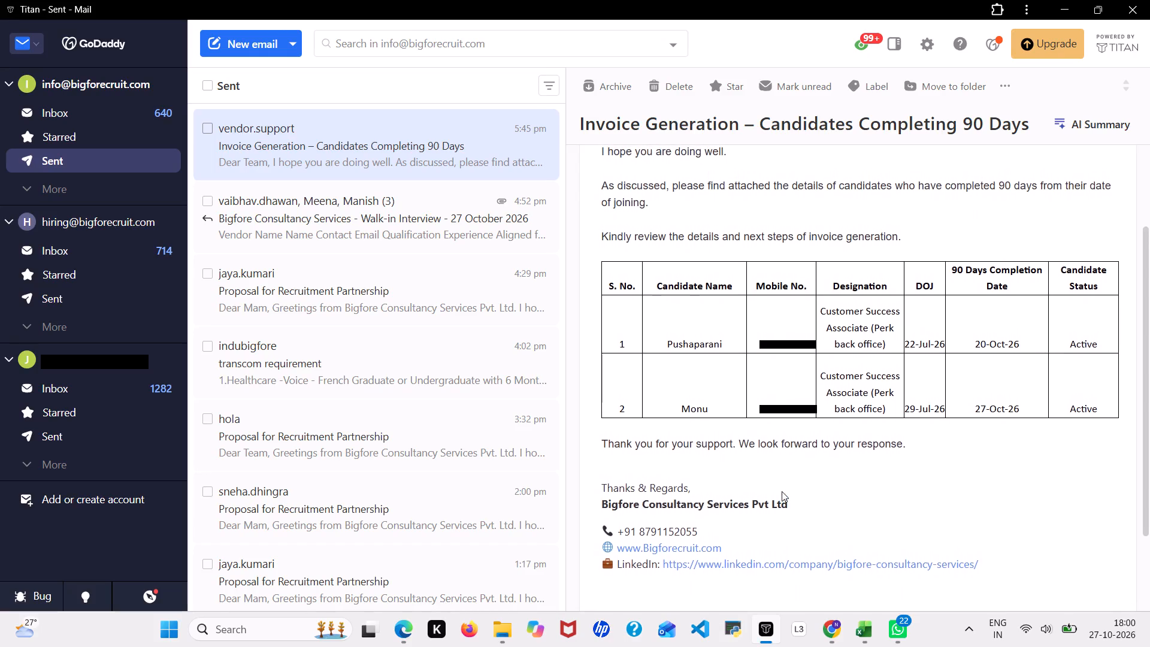
scroll(782, 491, up, 3)
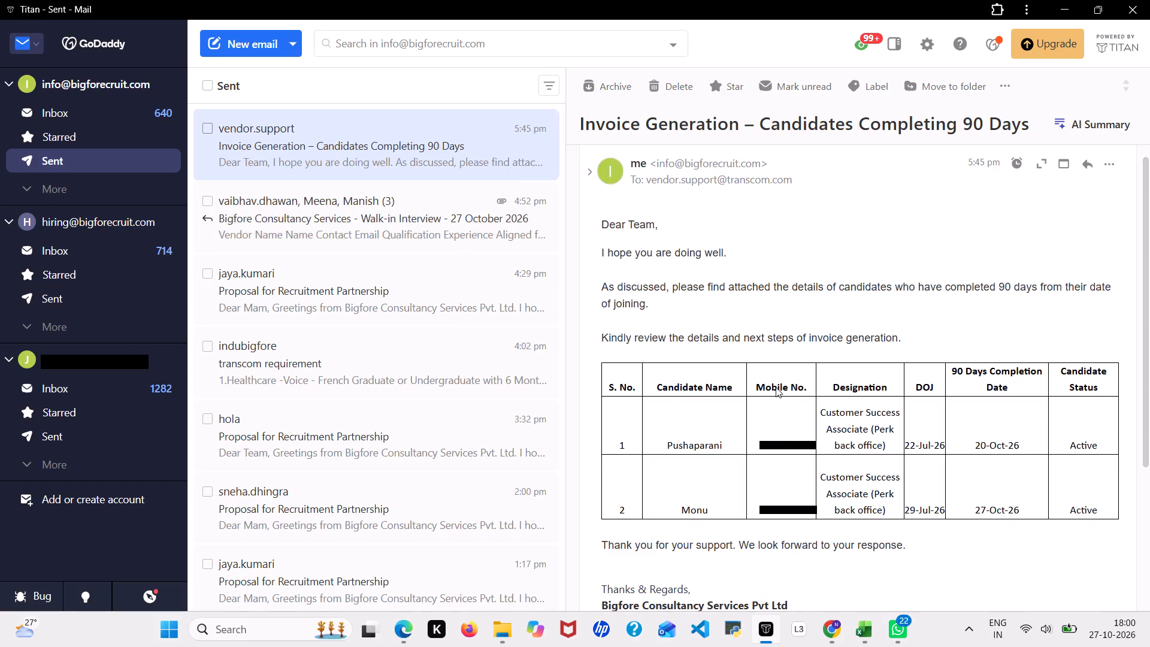
scroll(782, 414, down, 1)
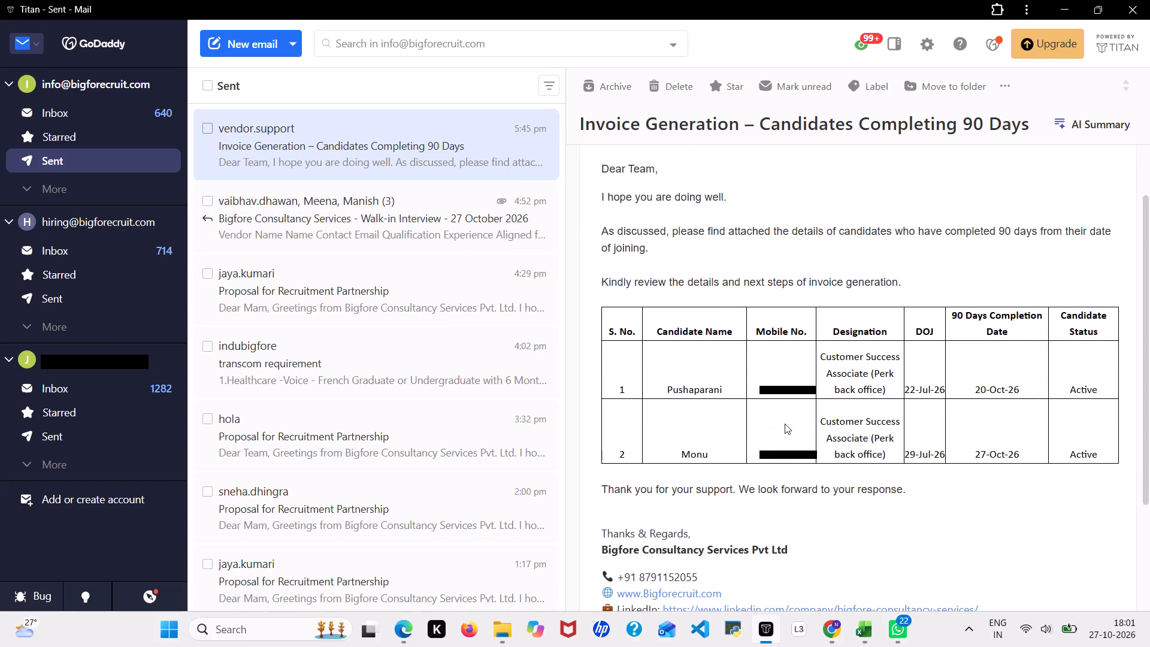
scroll(797, 451, up, 1)
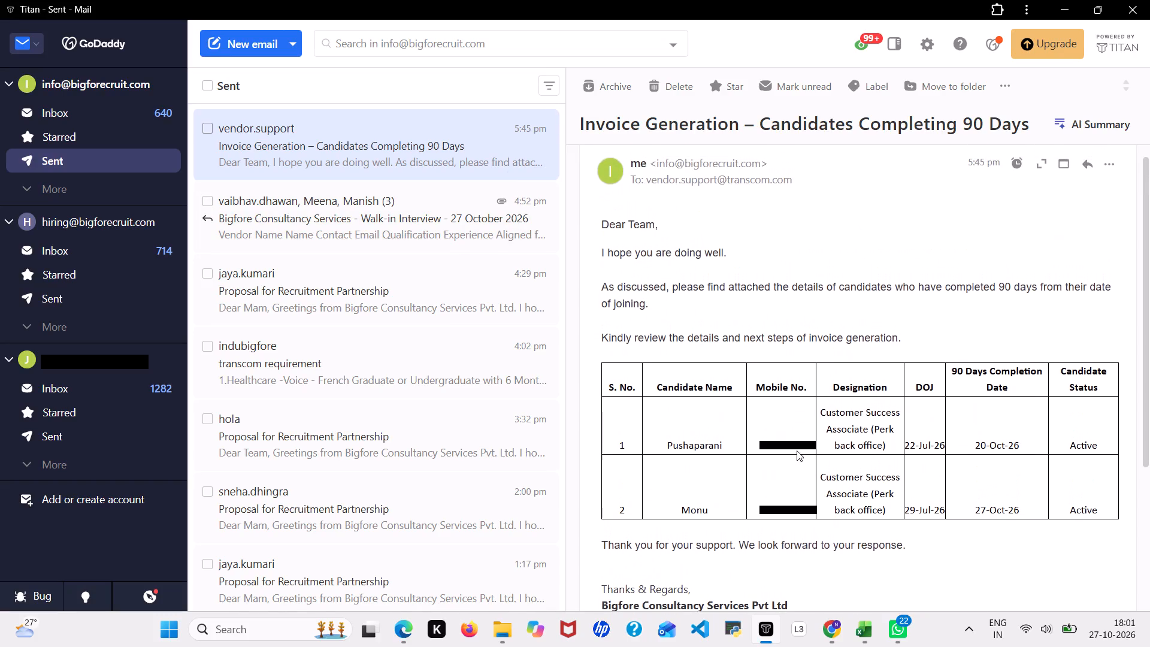
scroll(612, 250, down, 1)
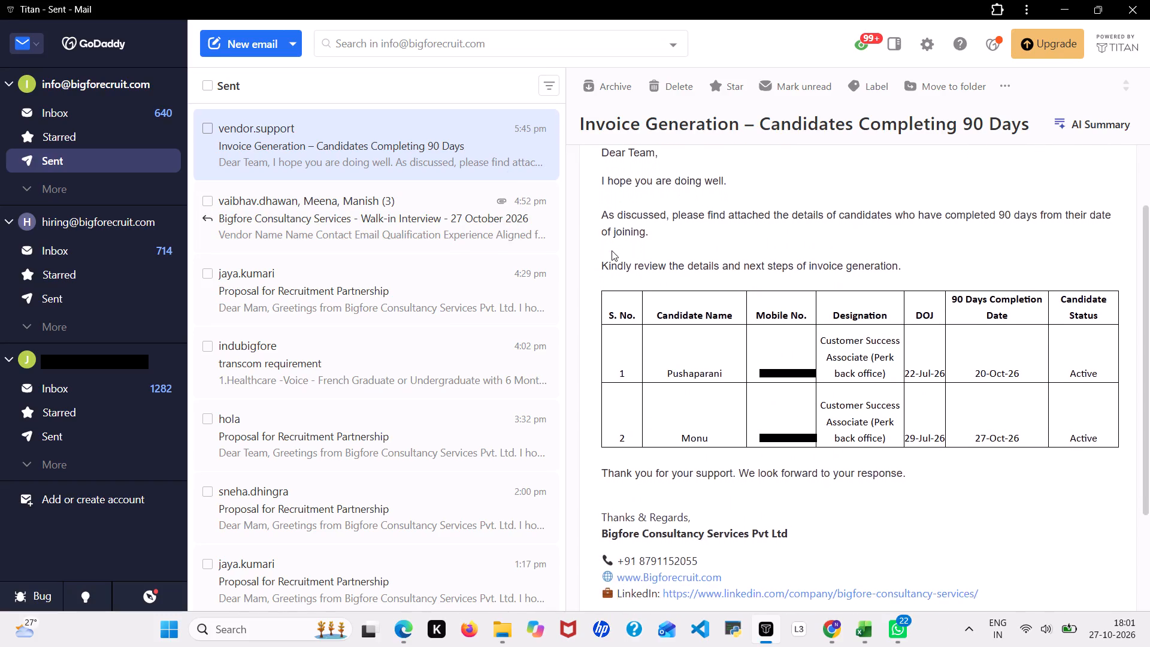
scroll(612, 250, down, 1)
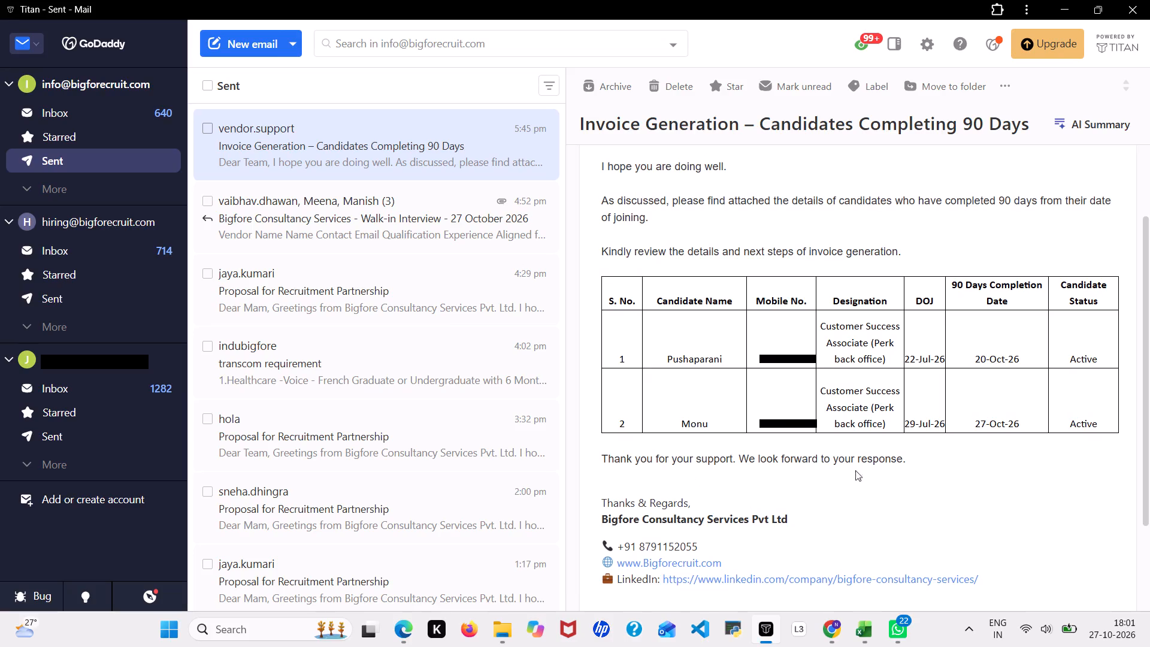
scroll(892, 454, up, 1)
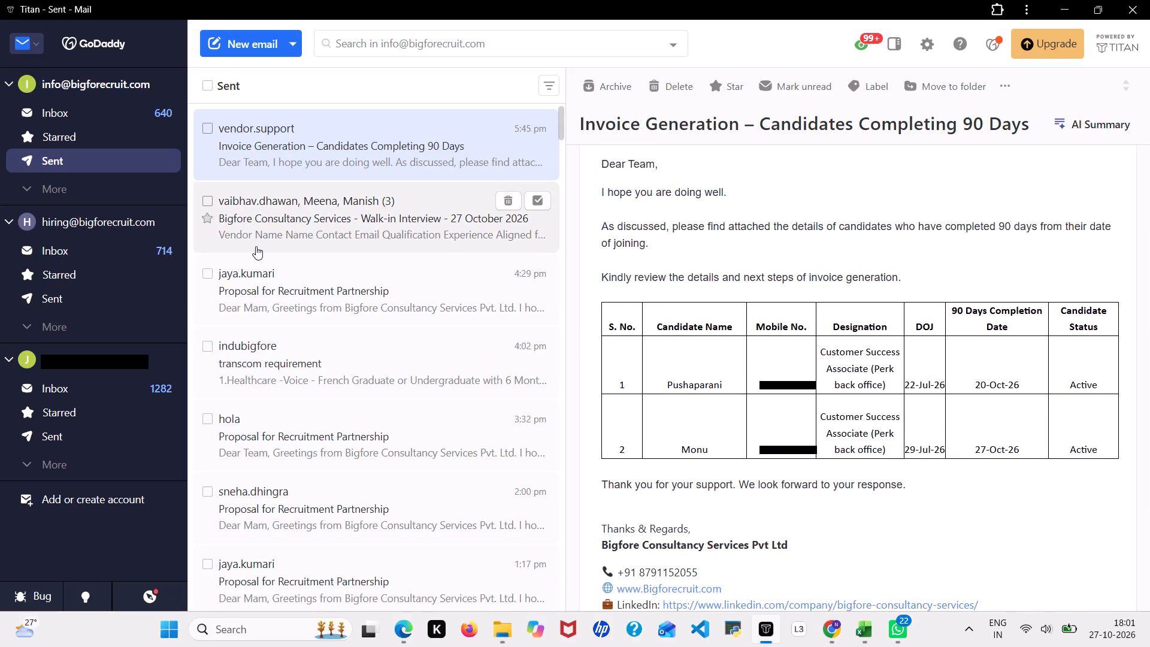
Open the "Proposal for Recruitment Partnership" email sent at 4:29 pm from the info mailbox.
click(302, 284)
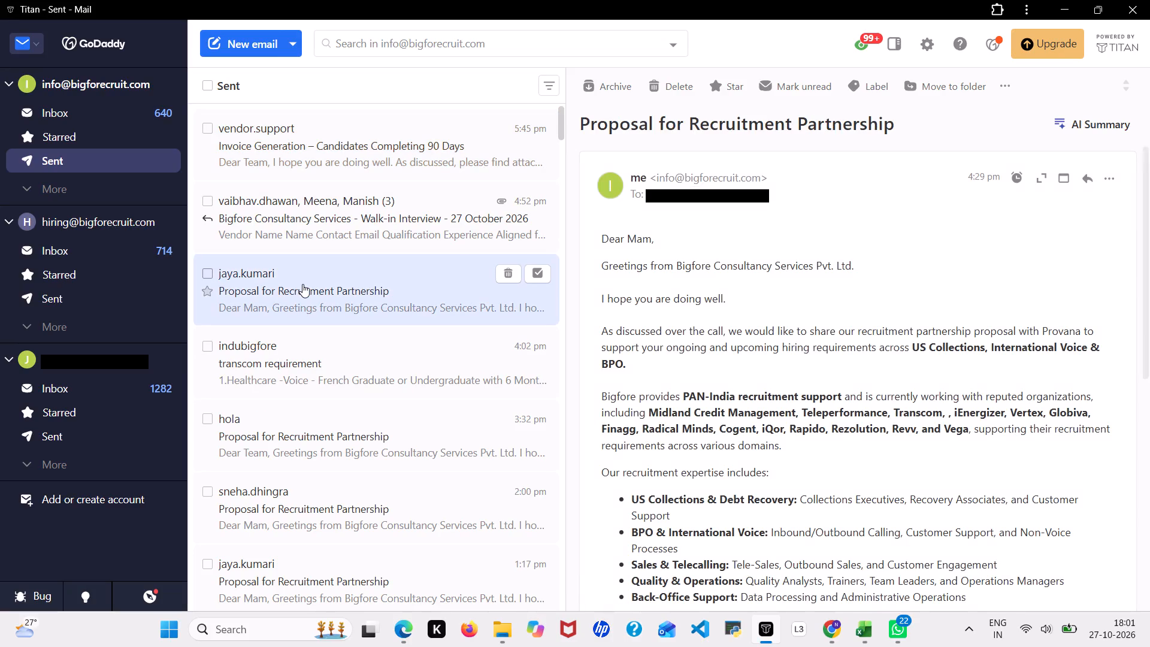
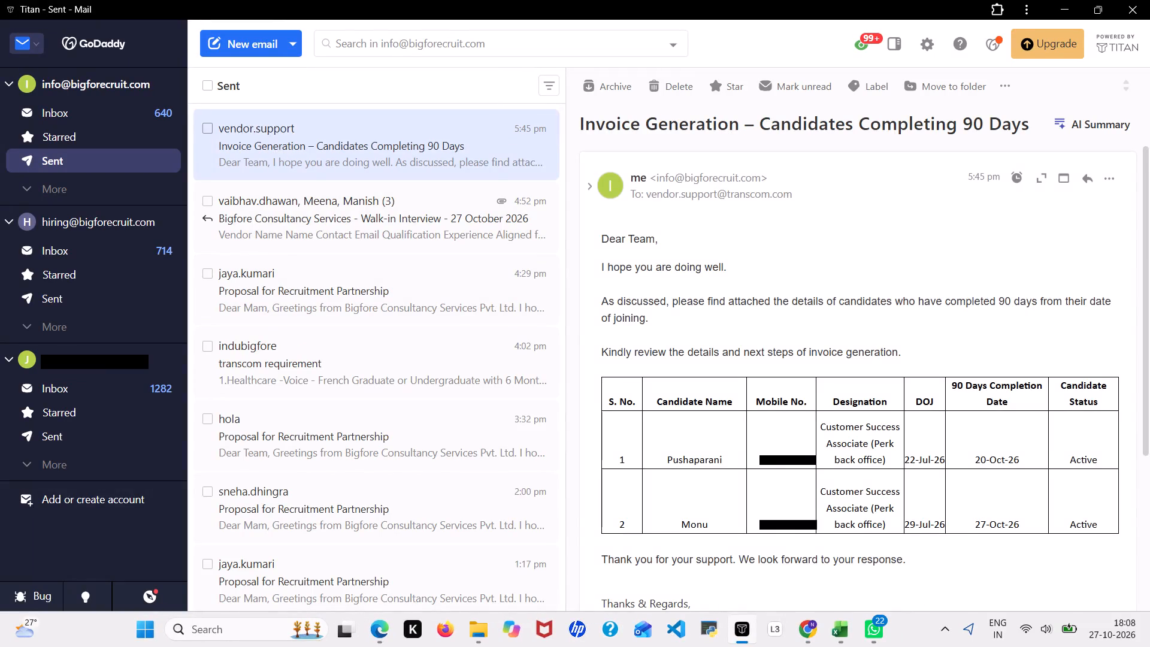
Check the candidate table, closing lines and signature of the sent "Invoice Generation – Candidates Completing 90 Days" email.
scroll(667, 267, down, 2)
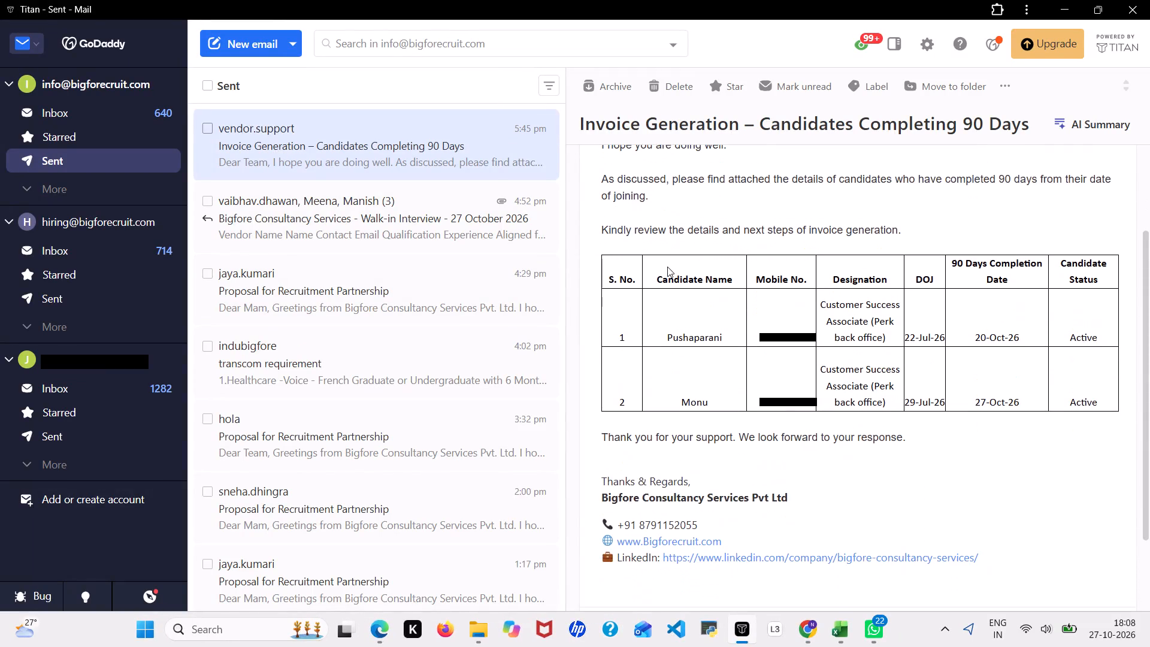
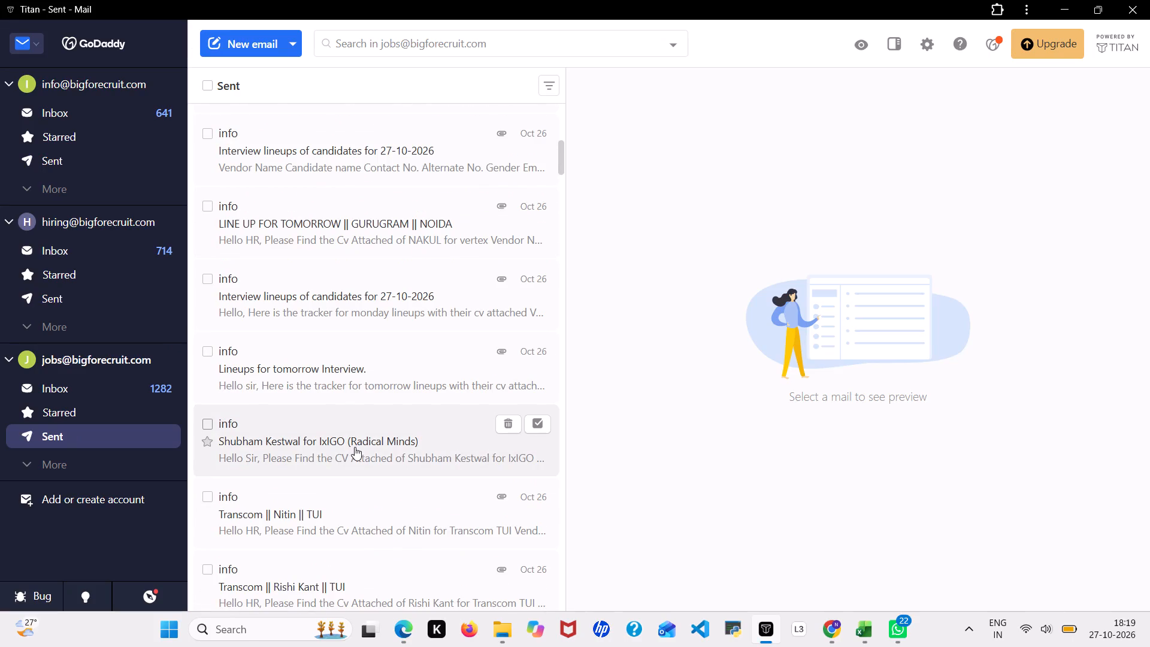
Open the sent candidate CV email for IxIGO (Radical Minds) from the jobs mailbox, dated Oct 26.
click(355, 447)
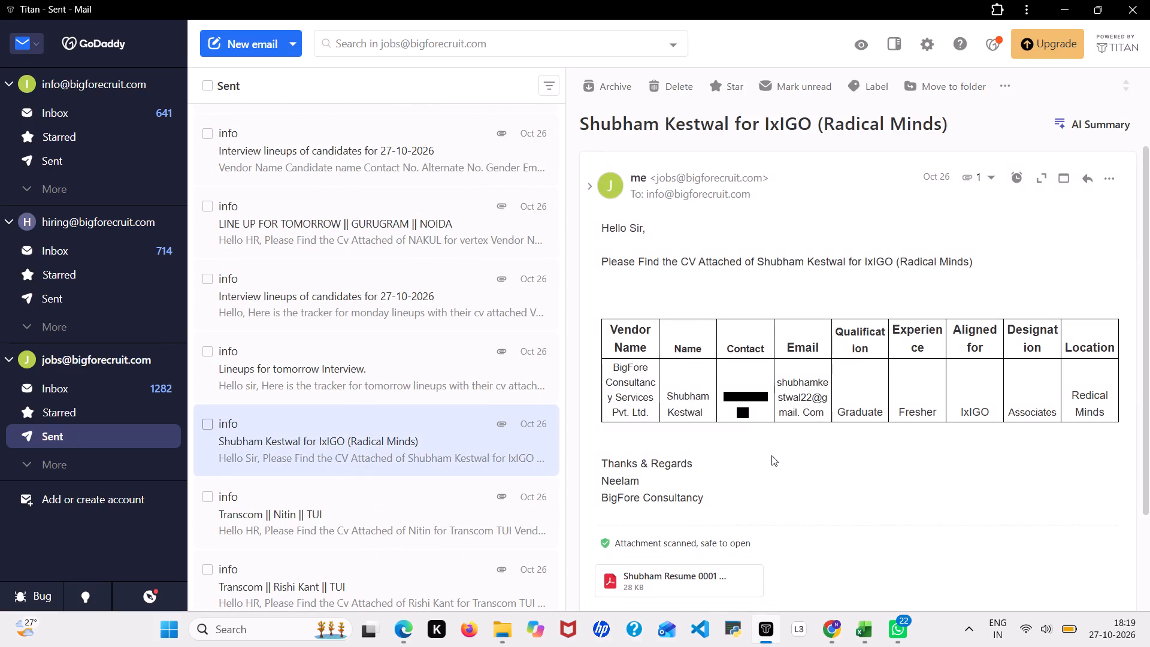
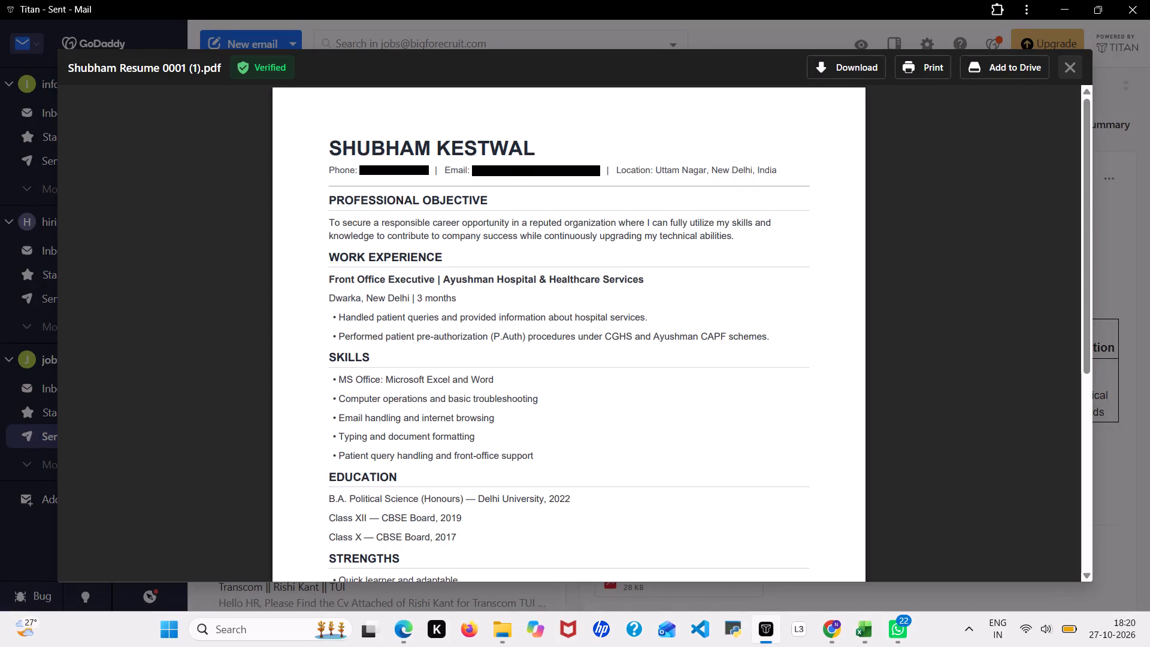
Review the candidate's resume PDF attached to the sent email, covering the objective, work experience, skills, education and strengths.
scroll(573, 265, down, 1)
scroll(573, 265, up, 1)
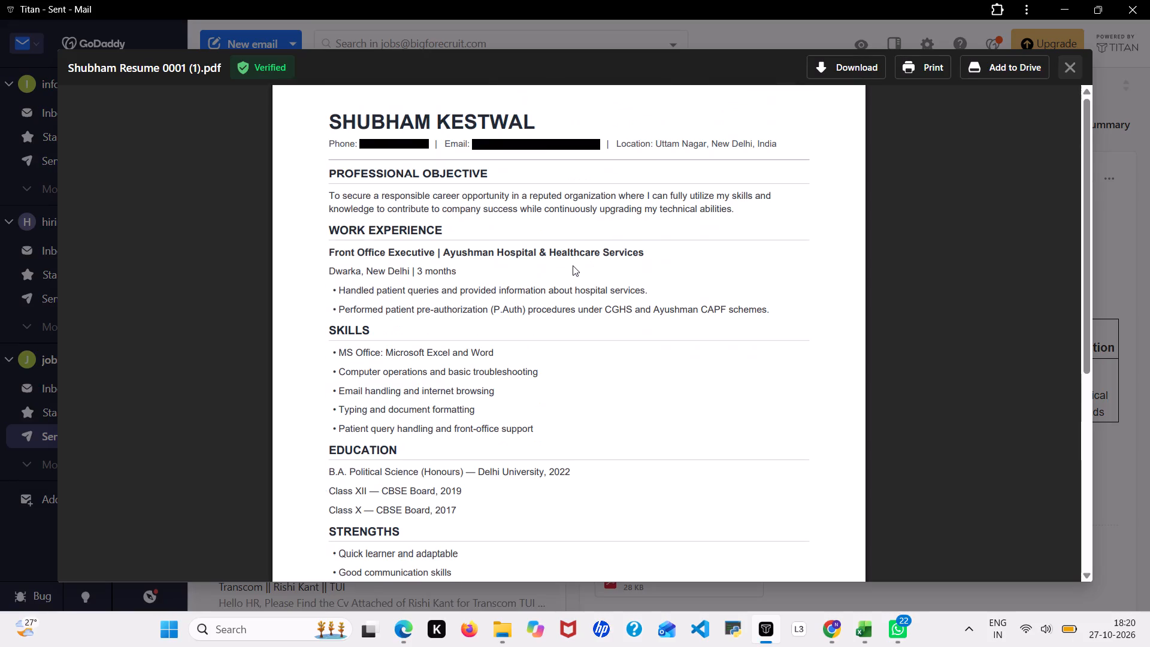
Close the PDF resume preview to return to the sent IxIGO (Radical Minds) candidate email.
click(1066, 67)
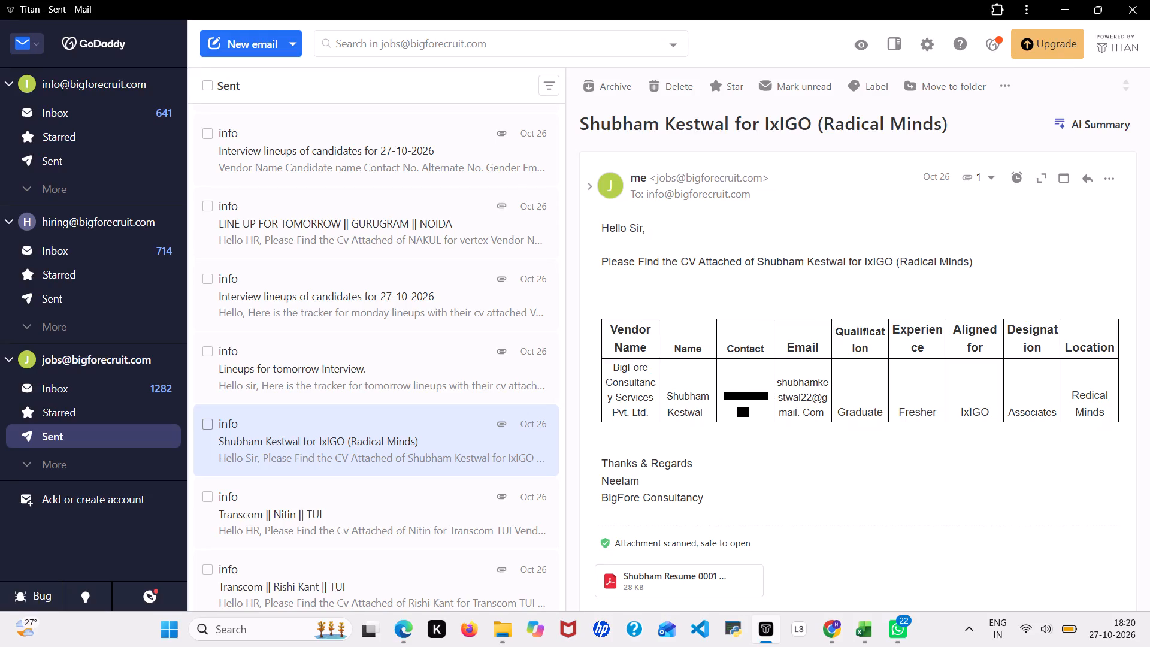
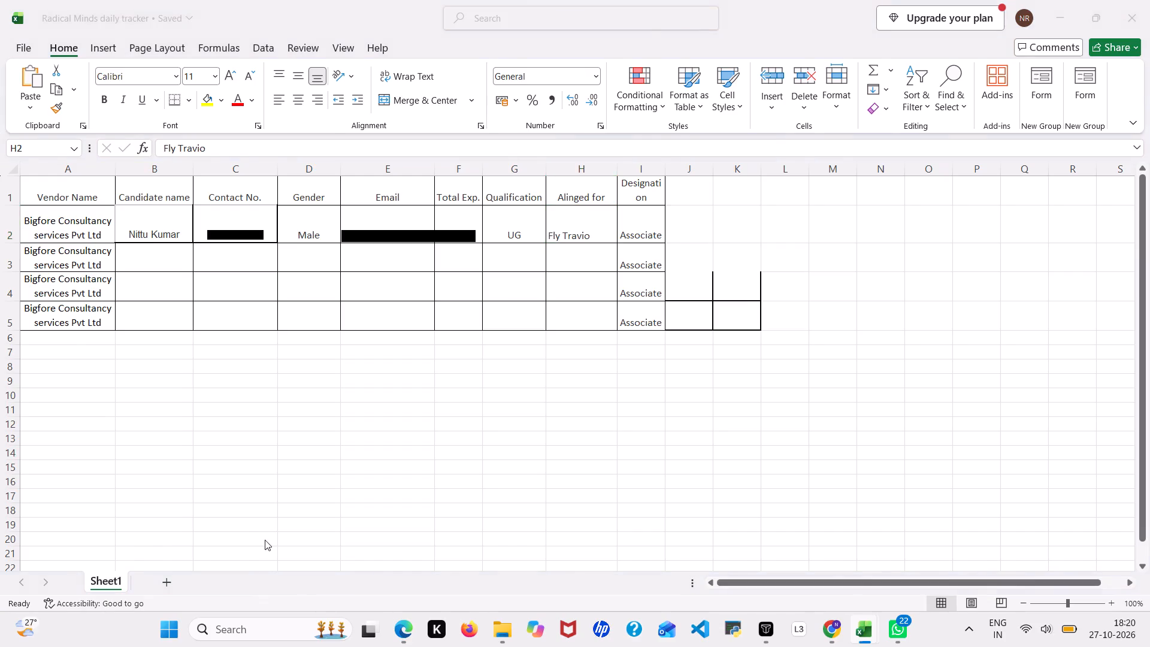
Bring up the iQor Daily Tracker workbook in Excel and select the empty cell F11 below the candidate table.
click(477, 483)
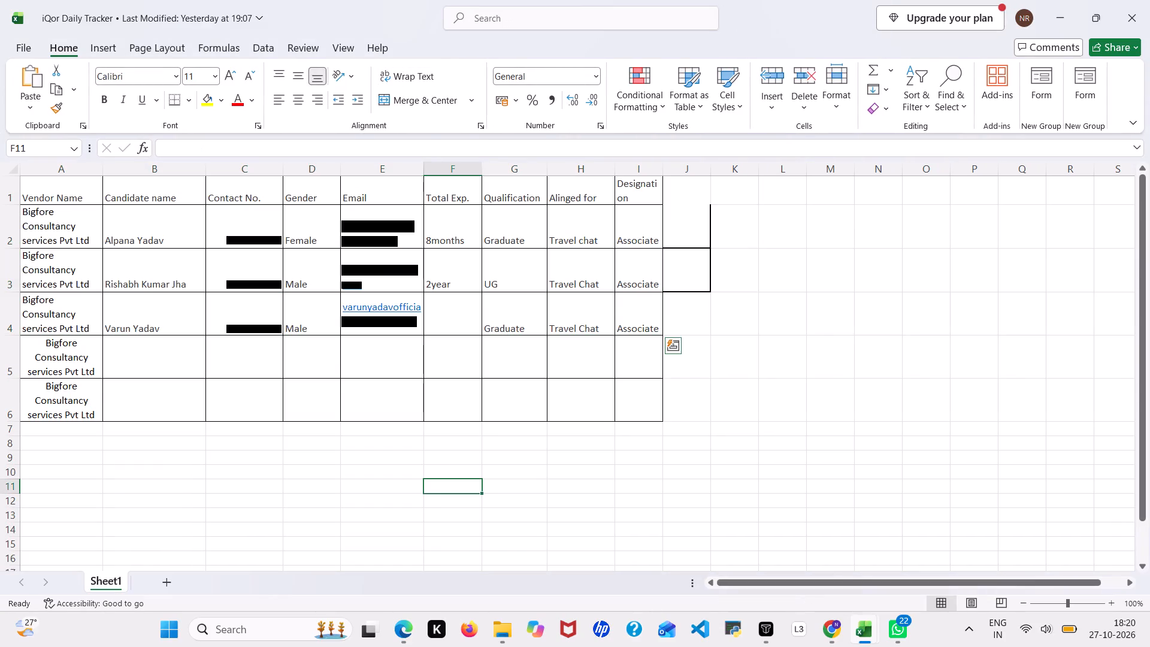
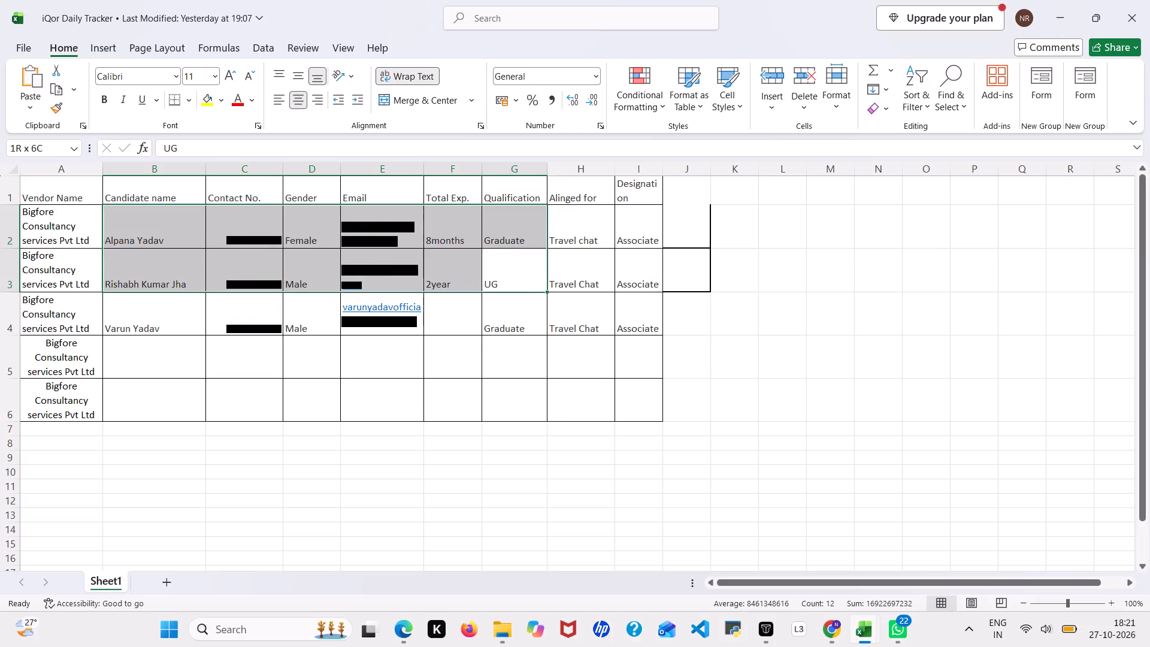
Clear the candidate details from name through qualification in rows 2 and 3 (B2:G3), keeping the vendor, alignment and designation entries.
drag(163, 240, 165, 238)
key(Delete)
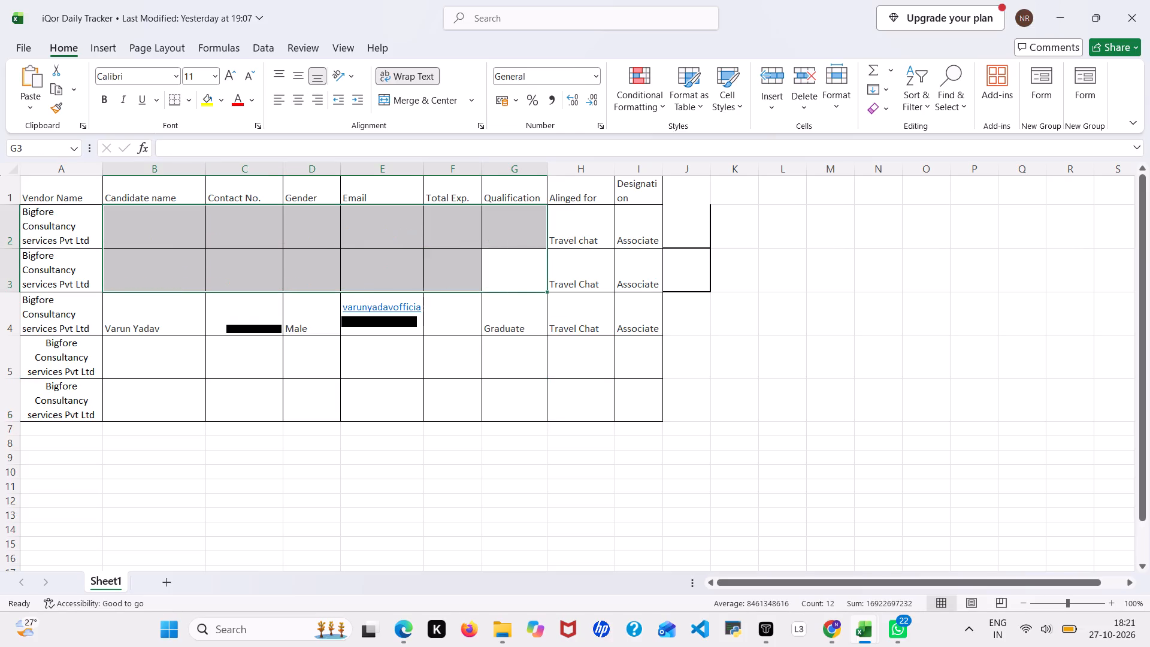
click(488, 456)
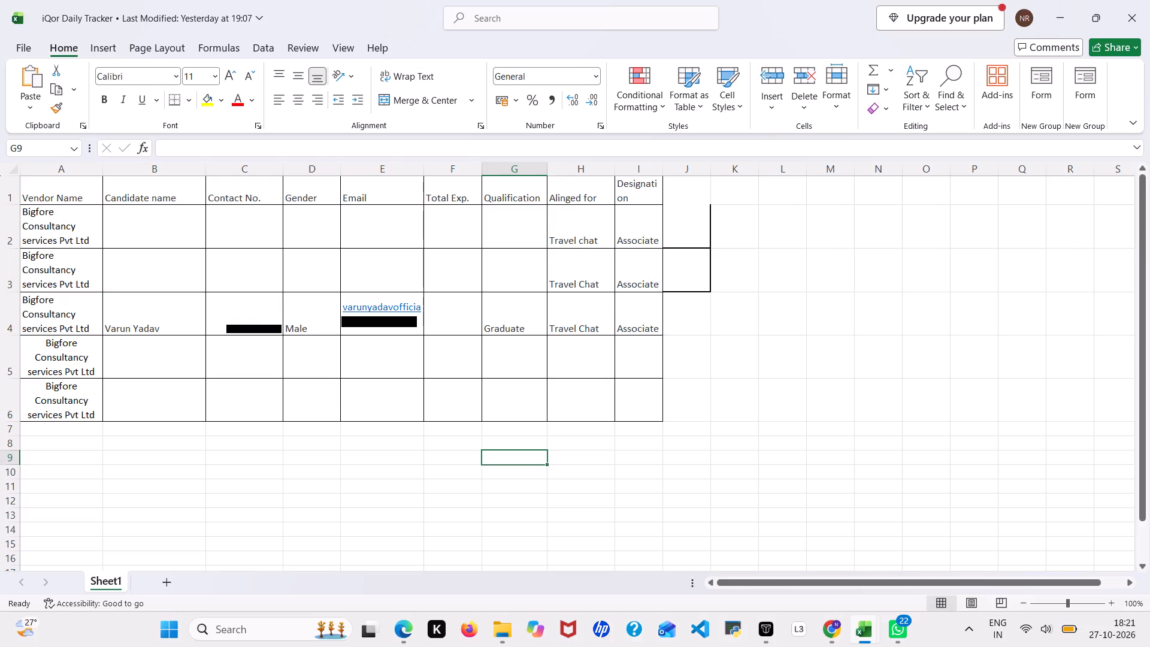
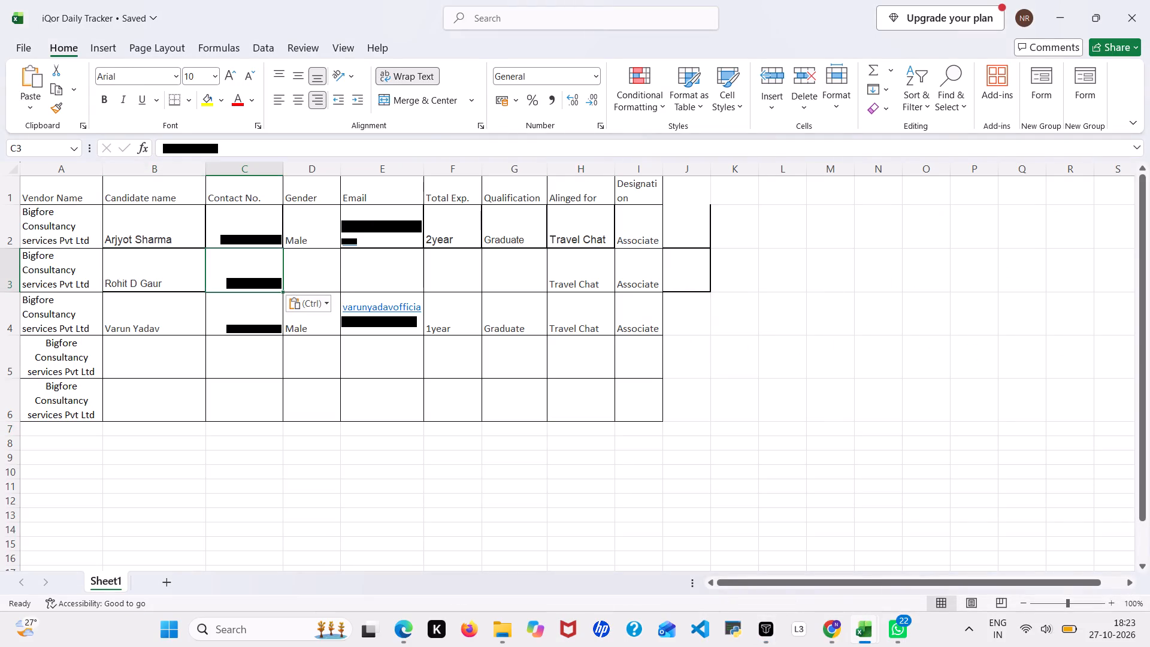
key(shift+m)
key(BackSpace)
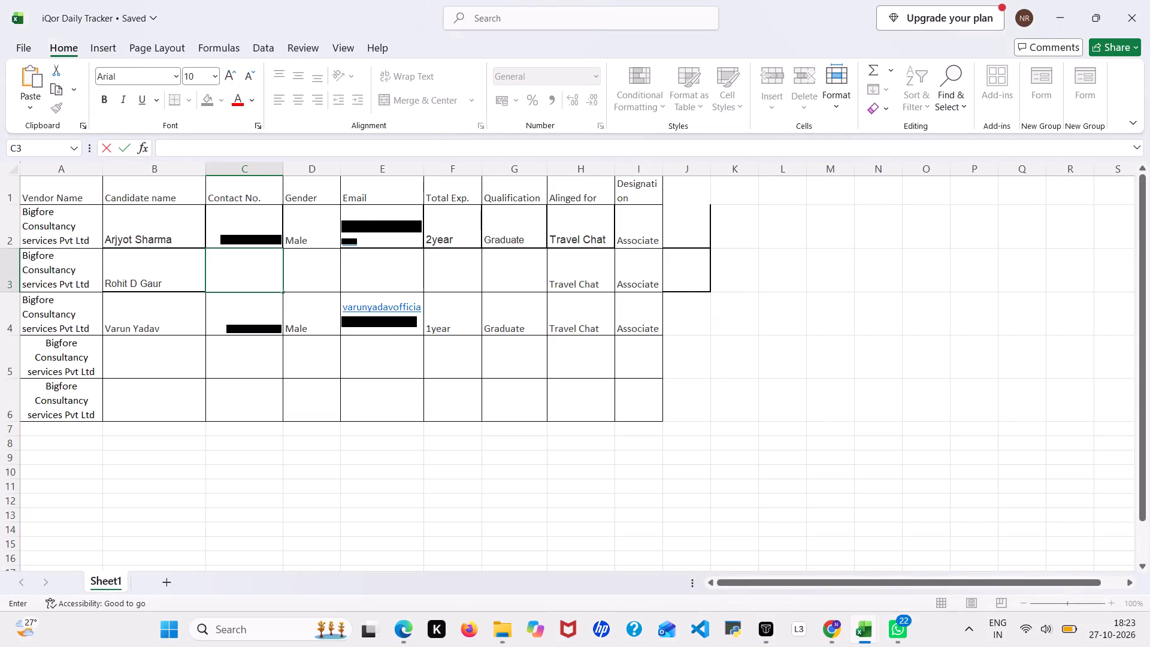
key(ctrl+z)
Enter Male as the gender for the second candidate, in row 3 of the tracker (D3).
key(Right)
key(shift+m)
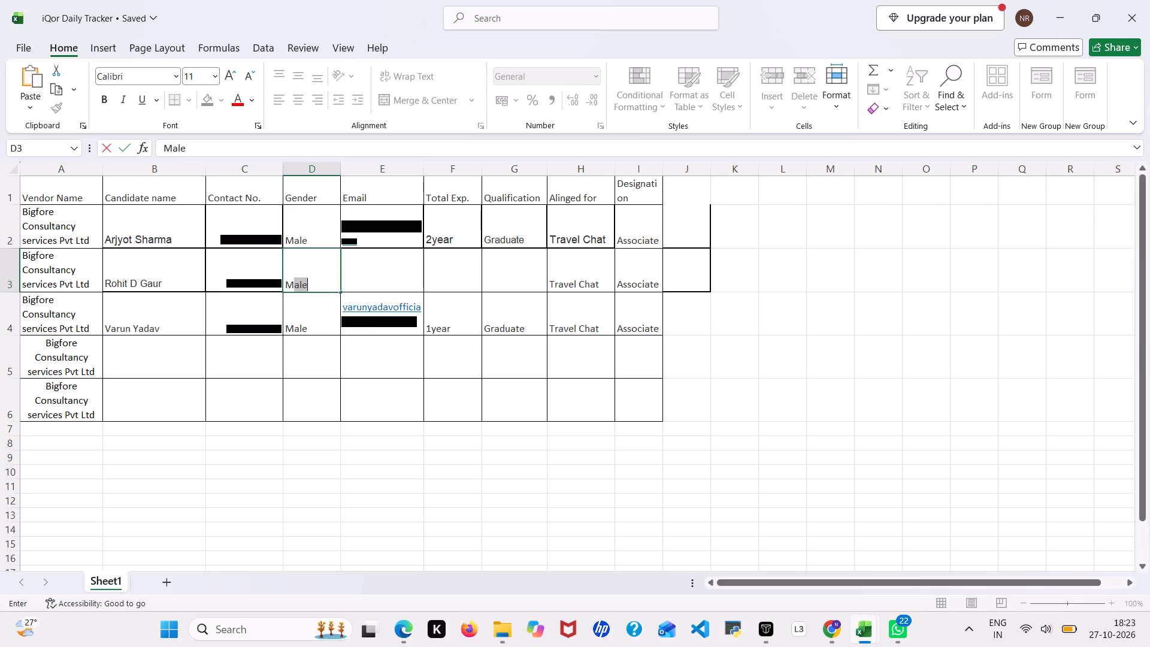
key(Right)
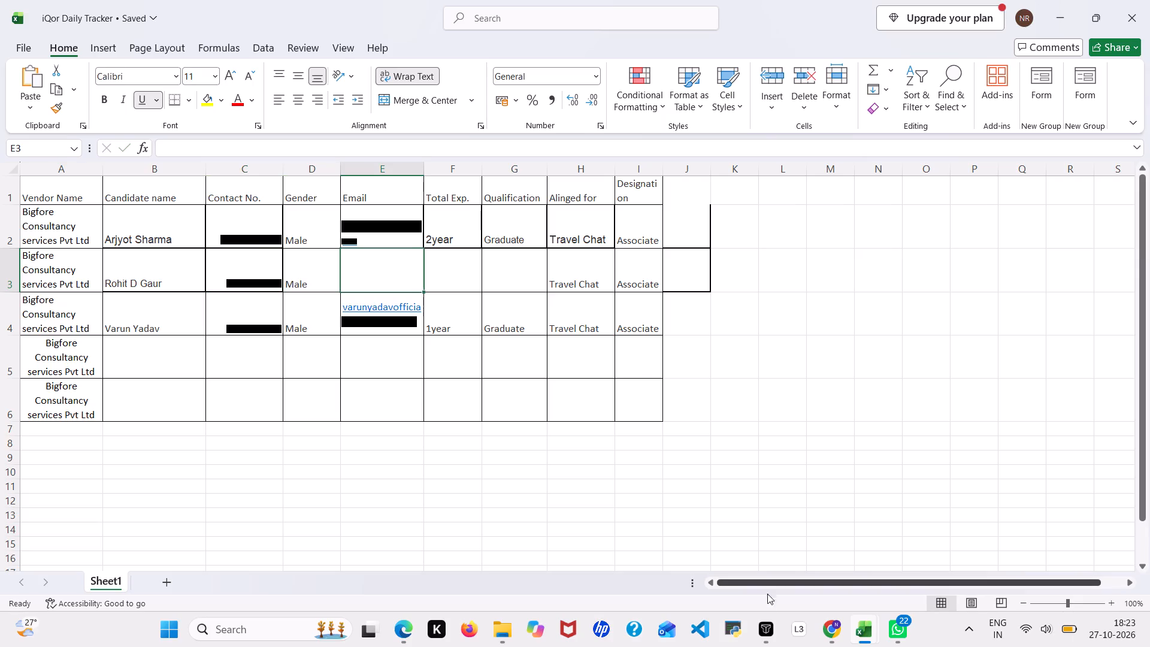
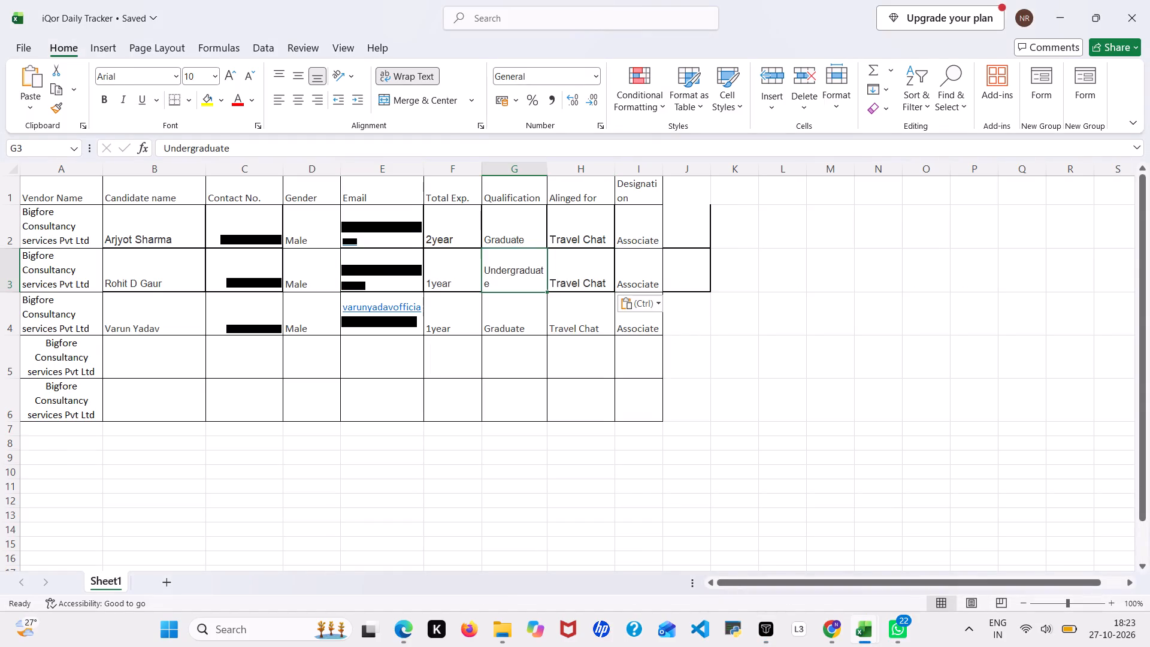
Replace the qualification of the candidate in row 3 (cell G3) with UG.
key(Delete)
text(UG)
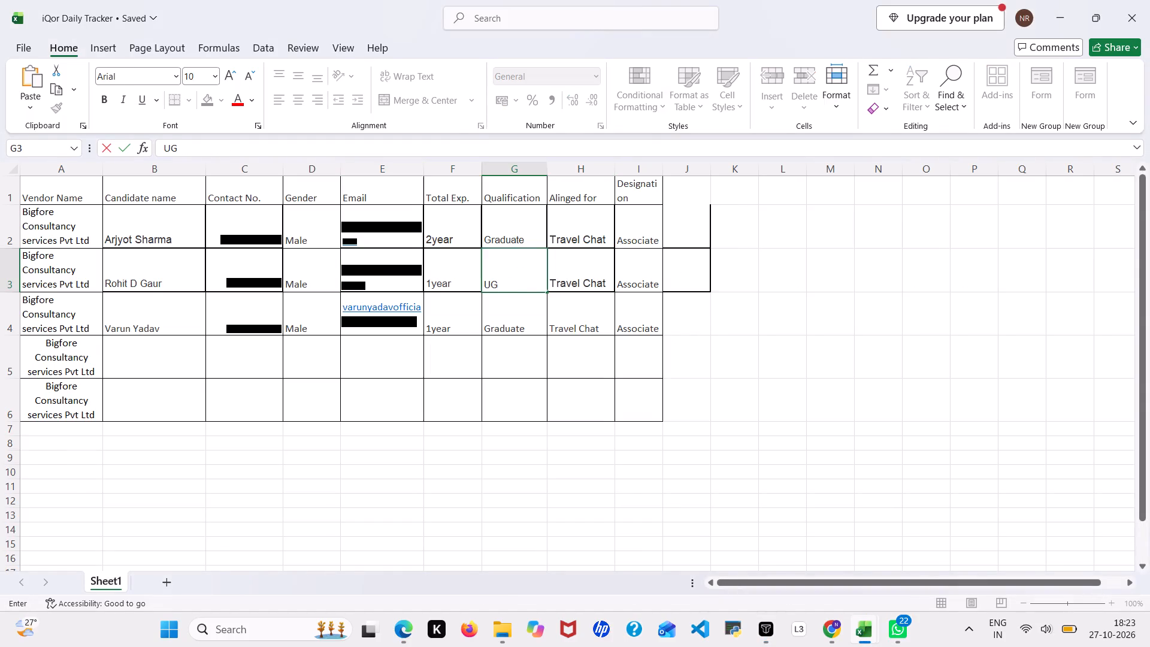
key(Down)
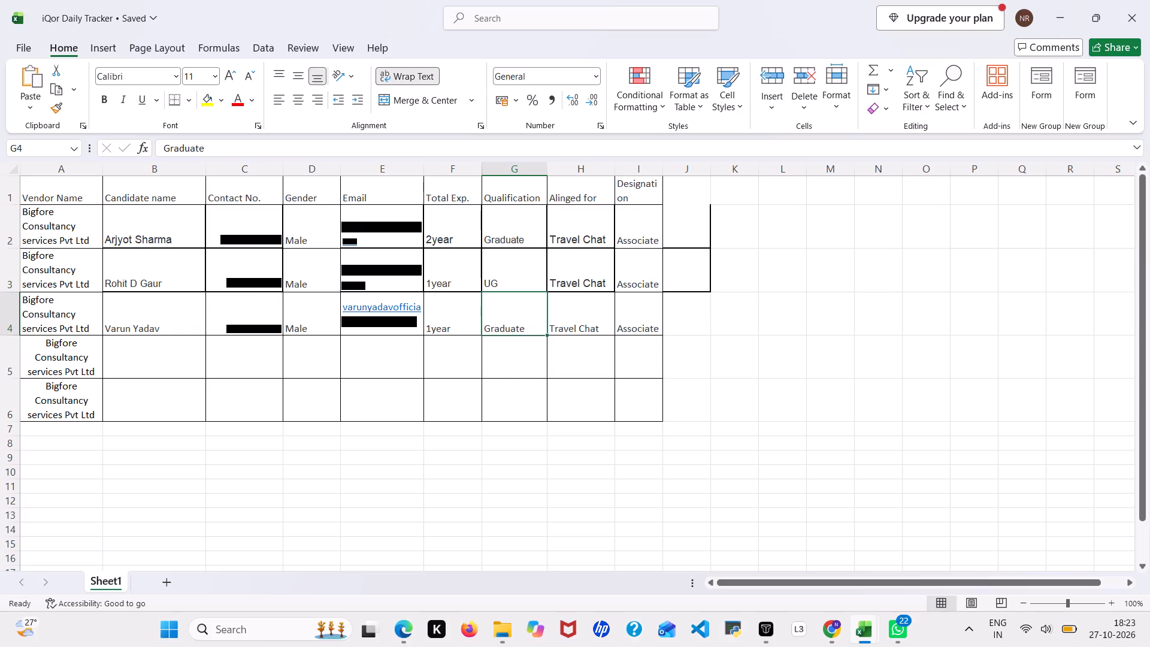
Copy the row 4 candidate entries from name through designation (B4:I4) into row 5, starting at cell B5.
drag(624, 317, 261, 316)
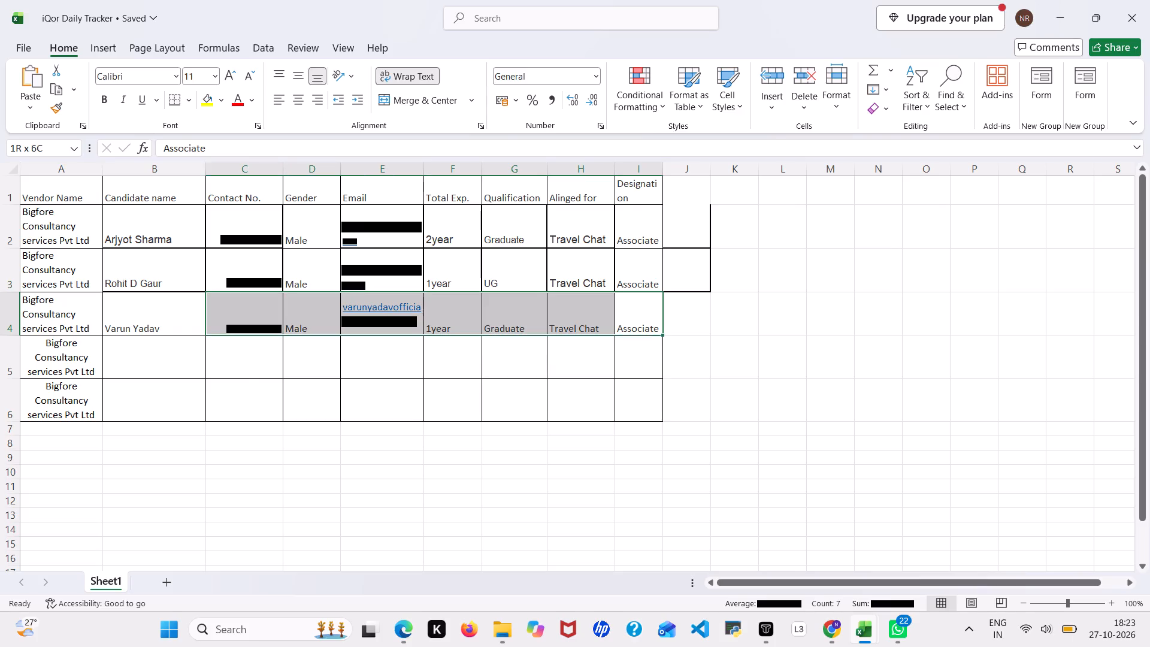
drag(261, 316, 169, 313)
key(ctrl+c)
click(162, 358)
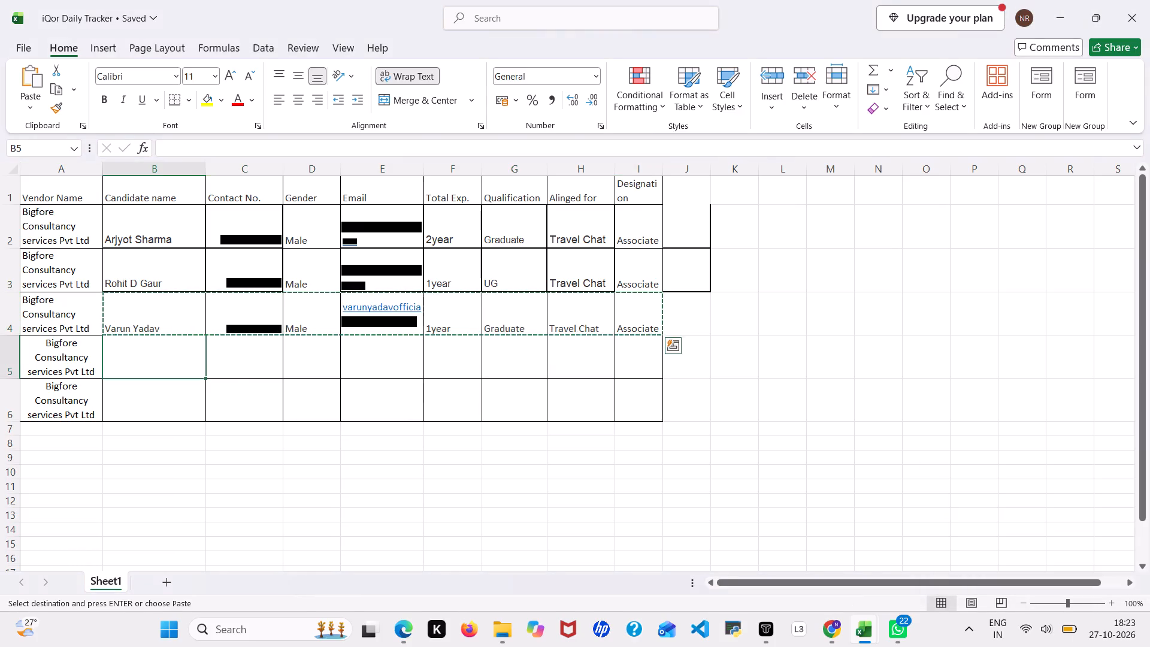
Paste the copied row 4 candidate details, from name through designation, into row 5 starting at B5.
key(ctrl+v)
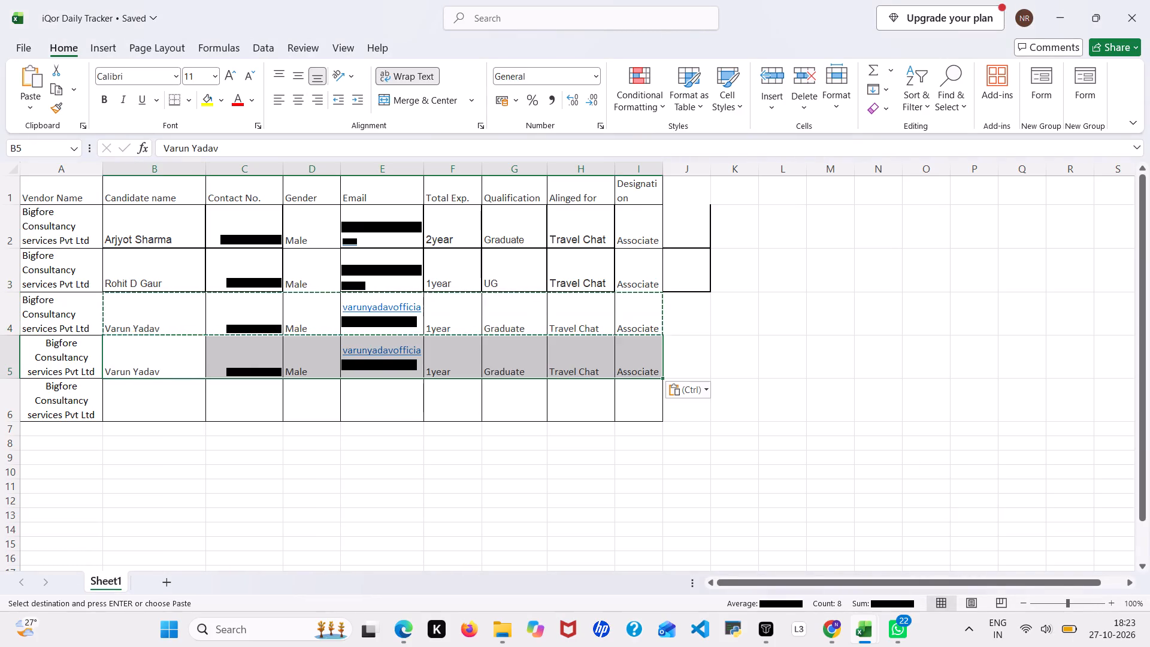
Select the row 4 candidate details from name through qualification (B4:G4).
drag(195, 321, 531, 327)
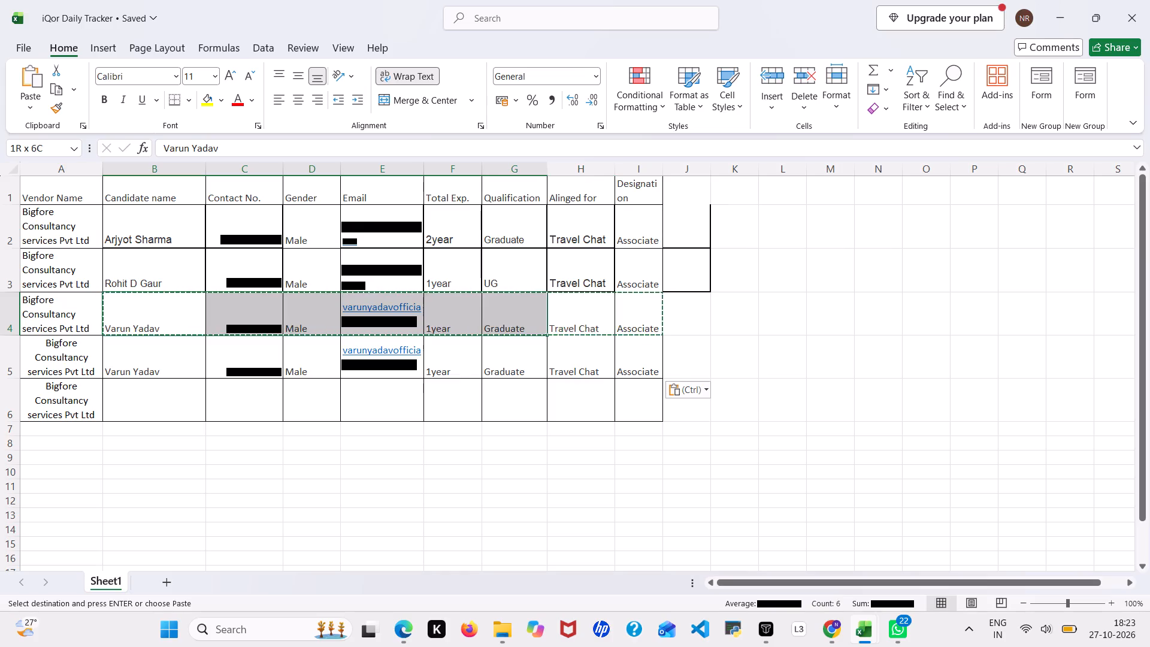
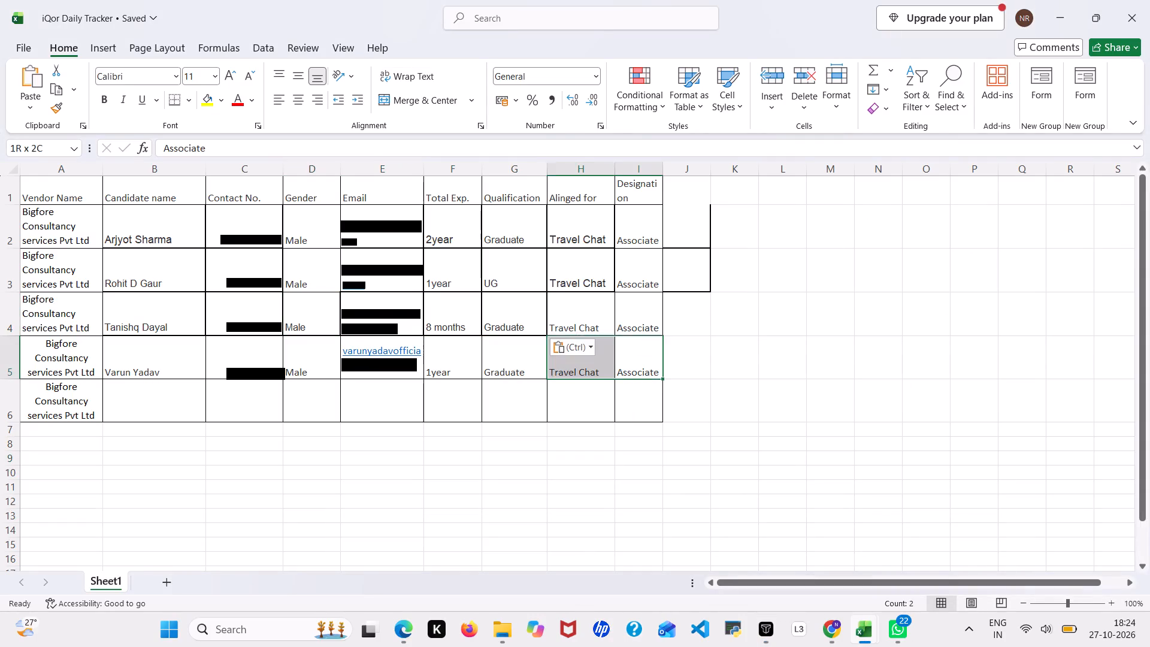
Set the font of the tracker table, from header through row 5 (A1:I5), to Calibri size 11.
drag(559, 342, 84, 194)
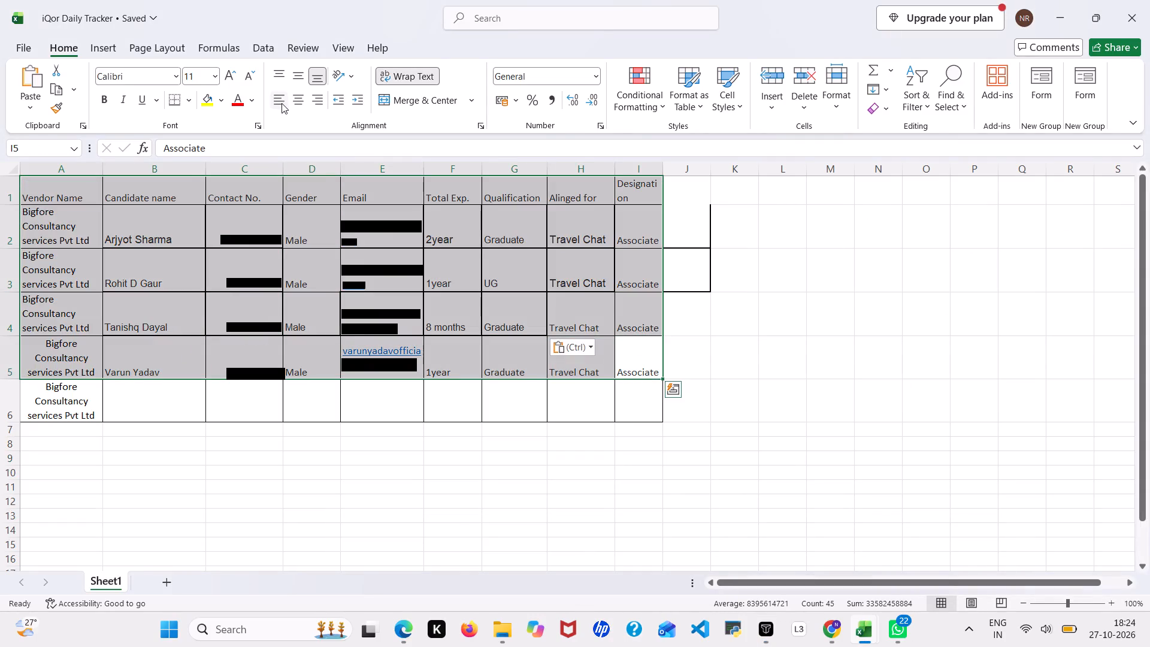
click(177, 74)
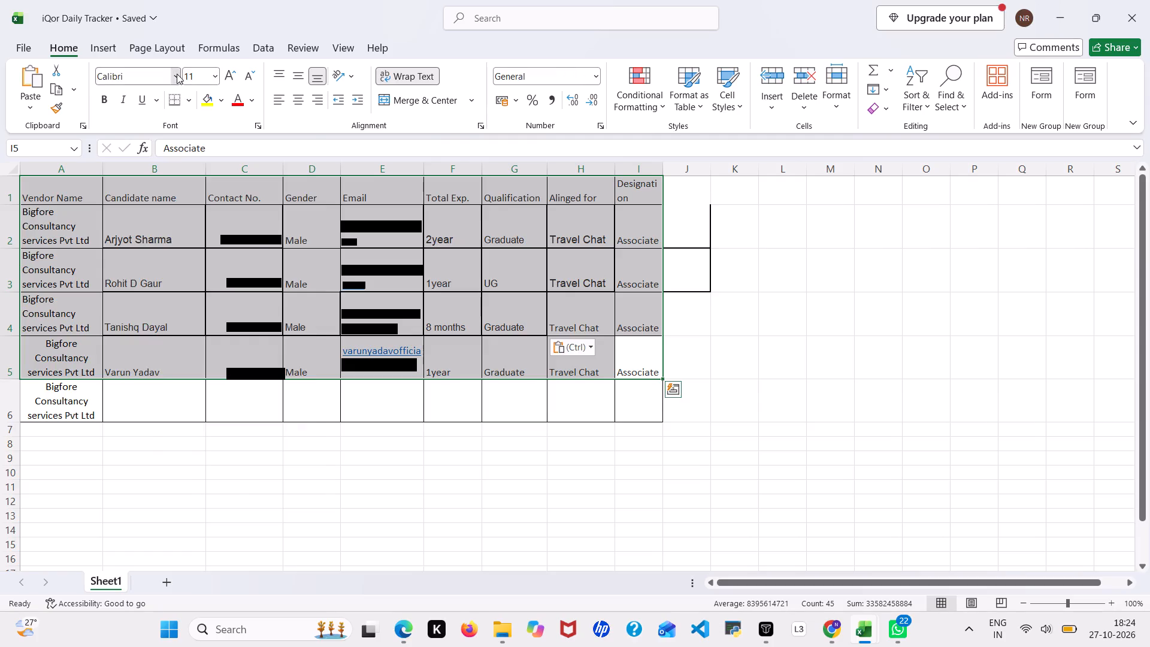
click(164, 136)
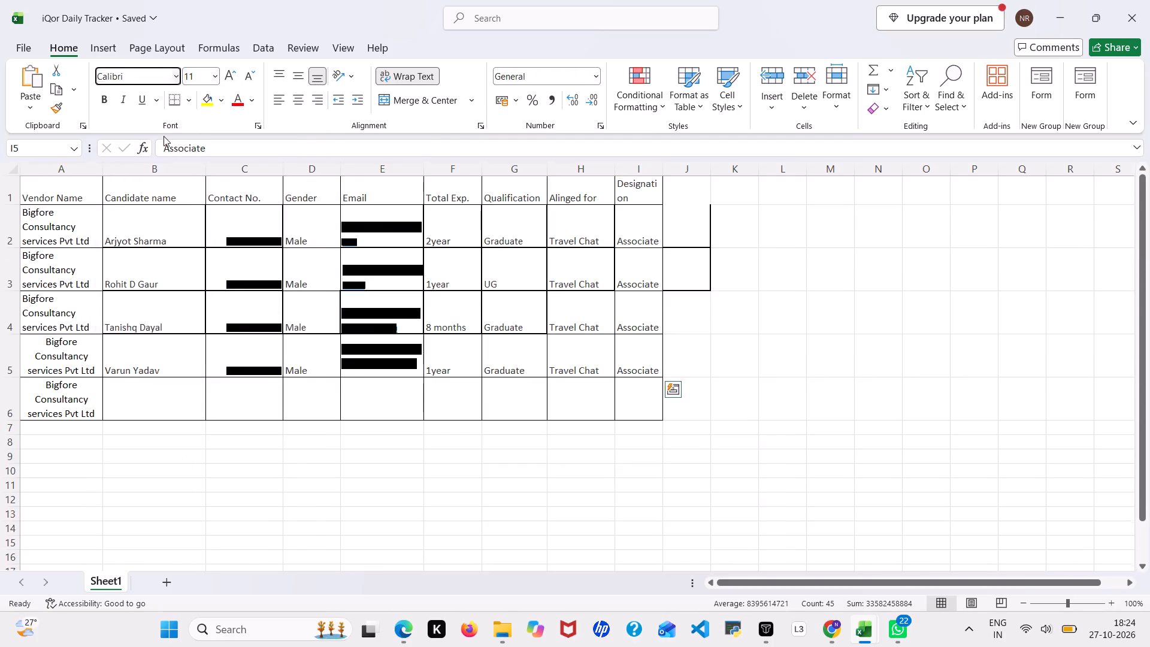
click(216, 73)
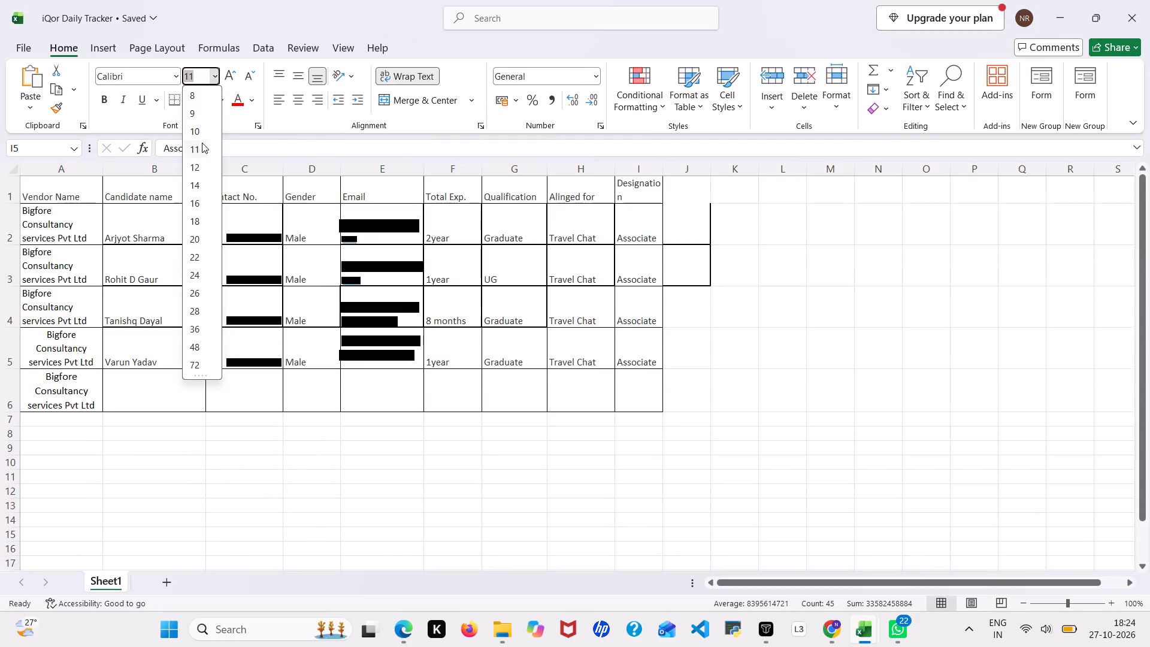
click(197, 149)
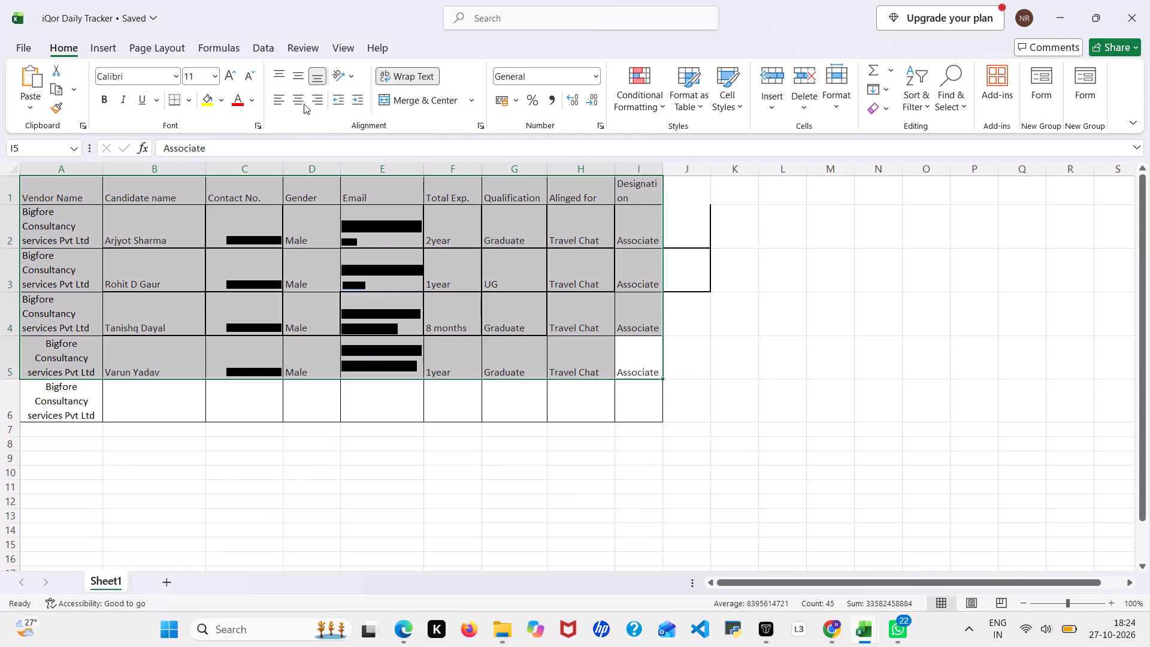
Center the text horizontally in A1:I5 and apply all borders to the range.
click(302, 104)
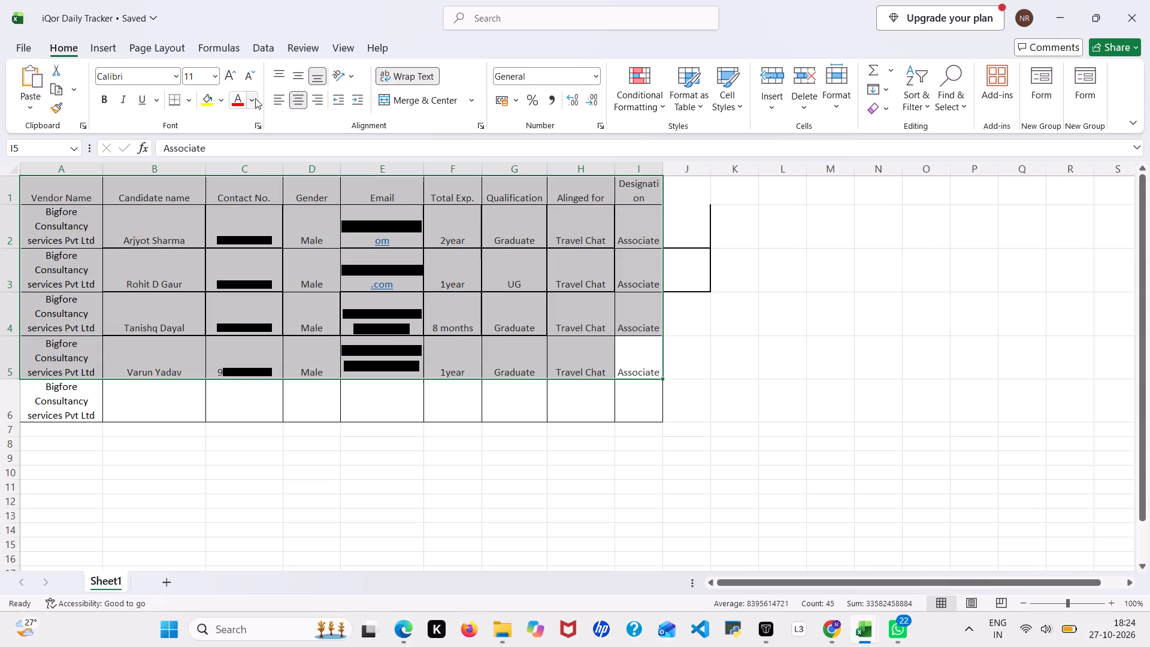
click(186, 108)
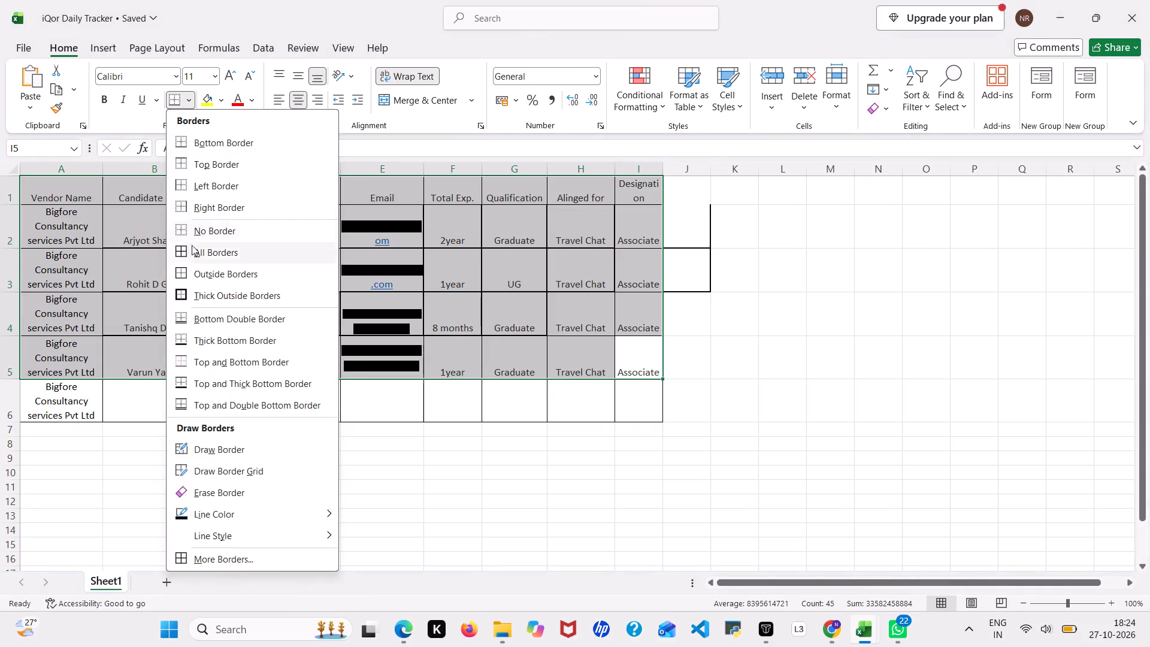
click(193, 253)
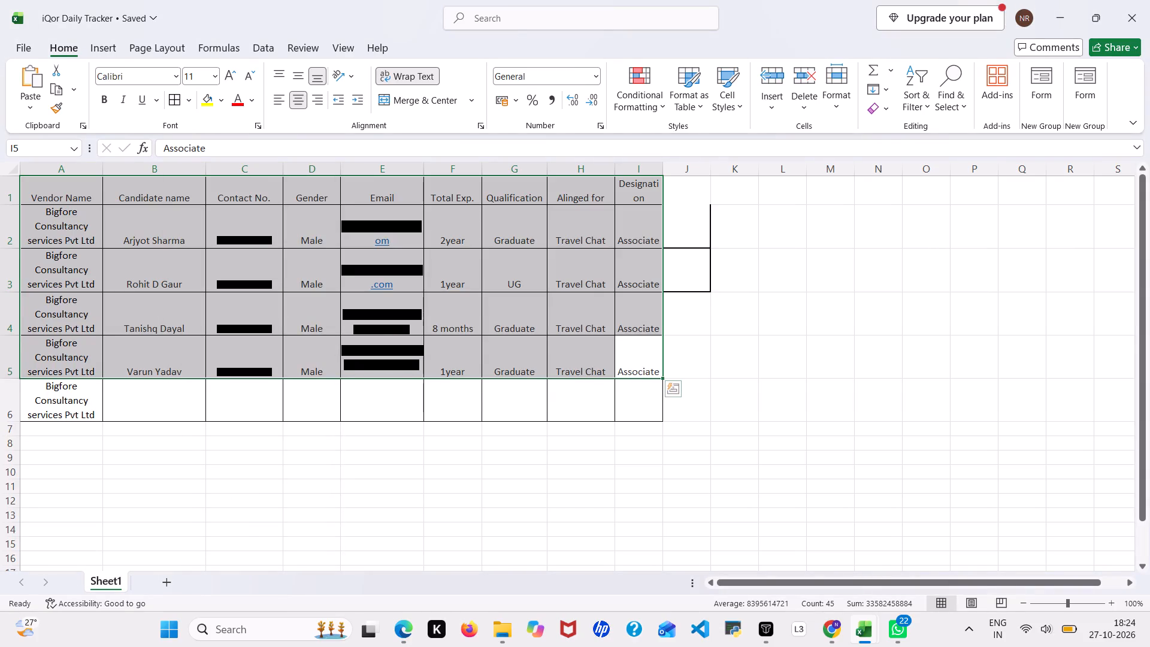
Copy the formatted tracker table A1:I5, including the header row.
key(ctrl+c)
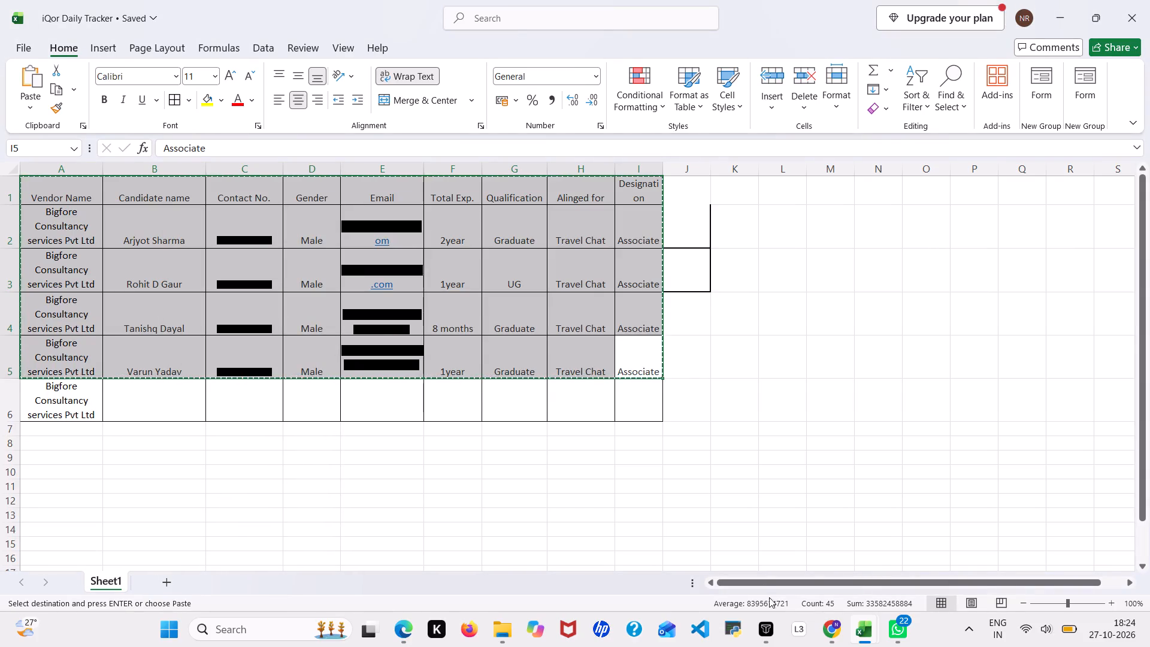
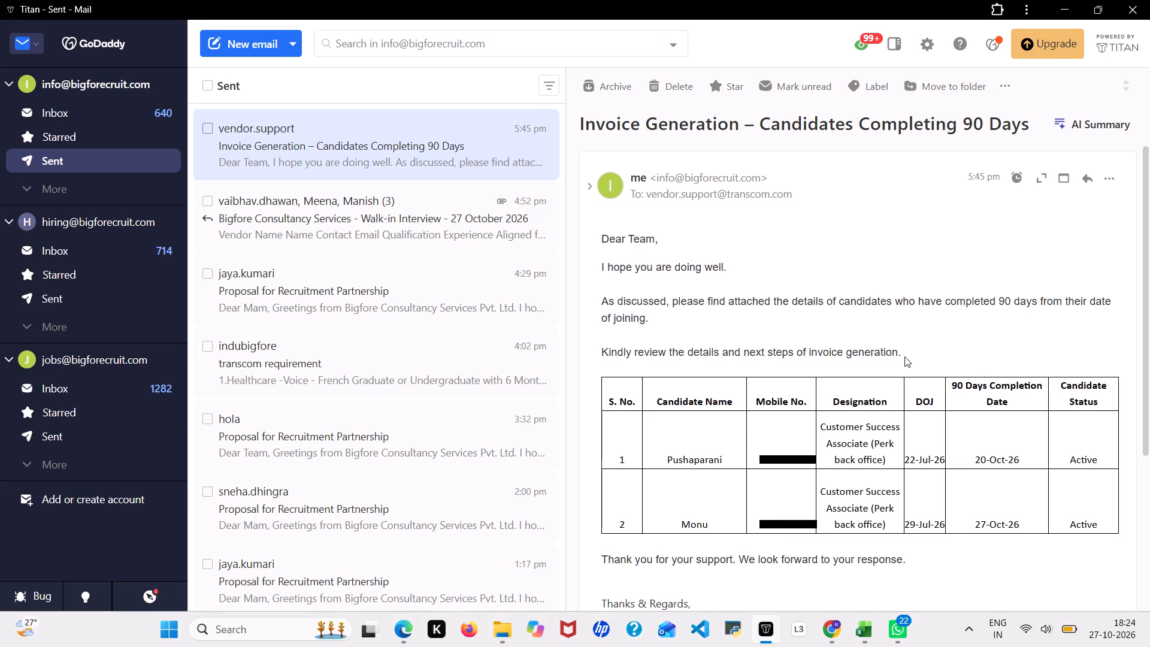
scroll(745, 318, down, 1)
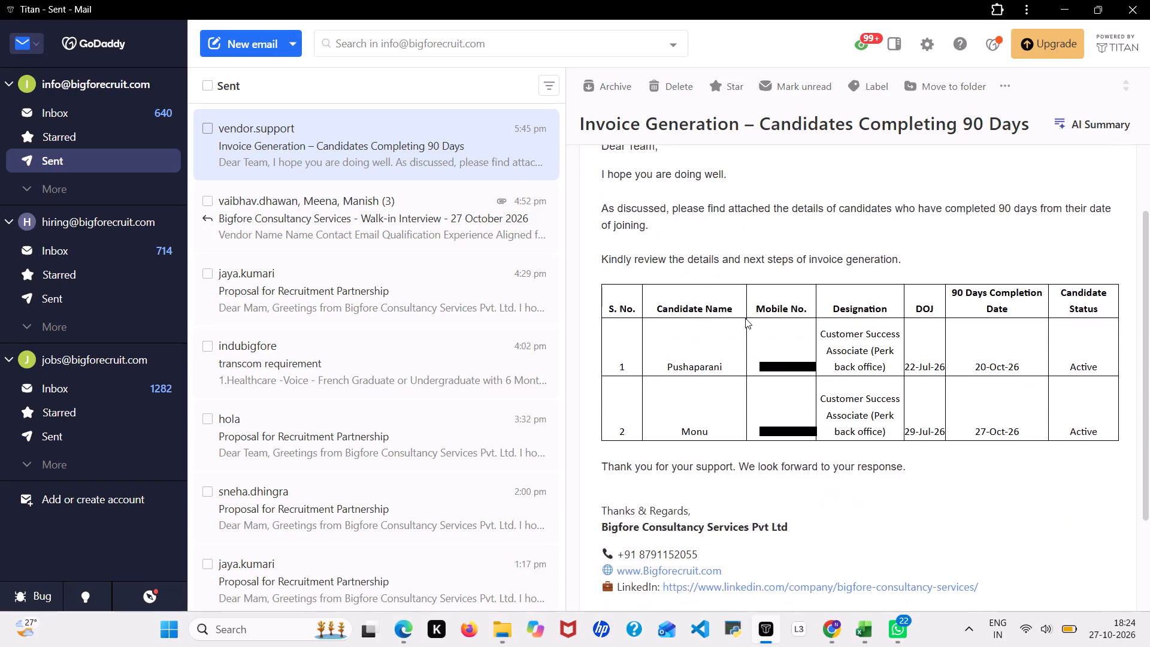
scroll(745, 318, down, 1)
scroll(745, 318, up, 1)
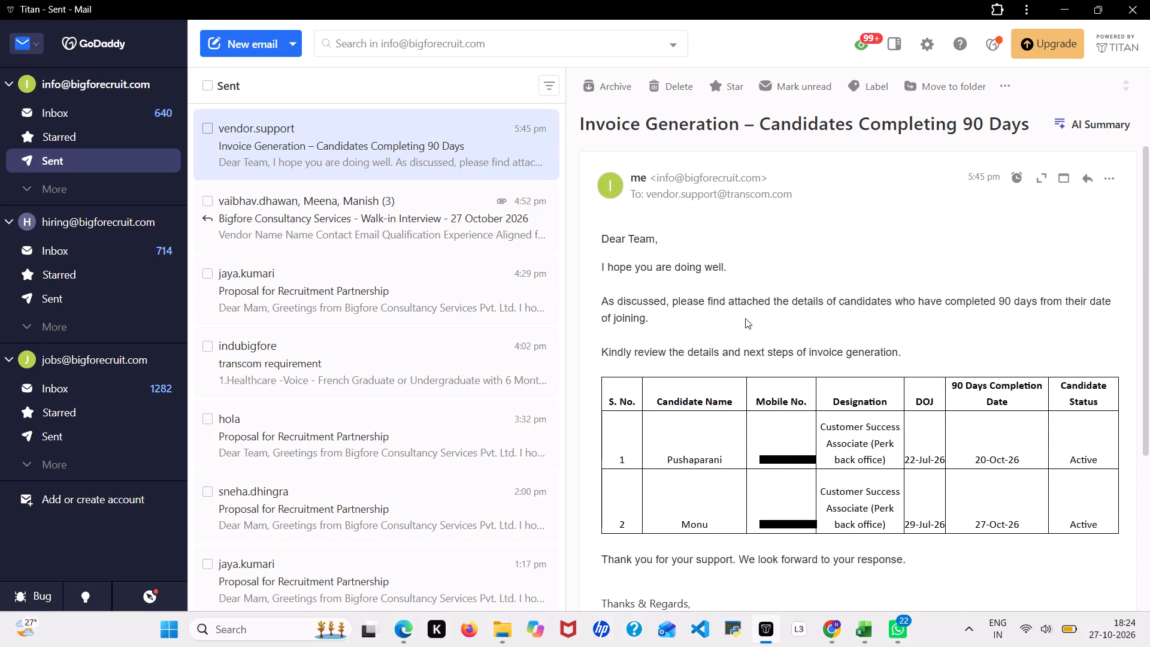
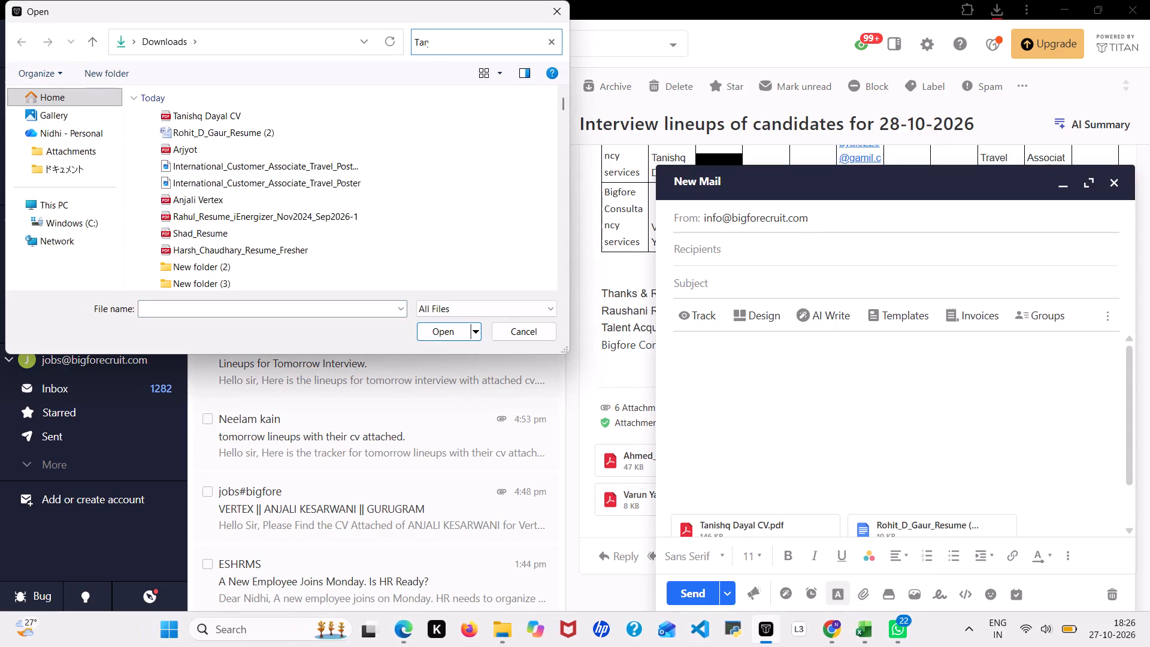
In the new mail's attachment picker, search Downloads for "Taru" and Home for "Tarun" to locate the candidate's CV.
key(BackSpace)
key(u)
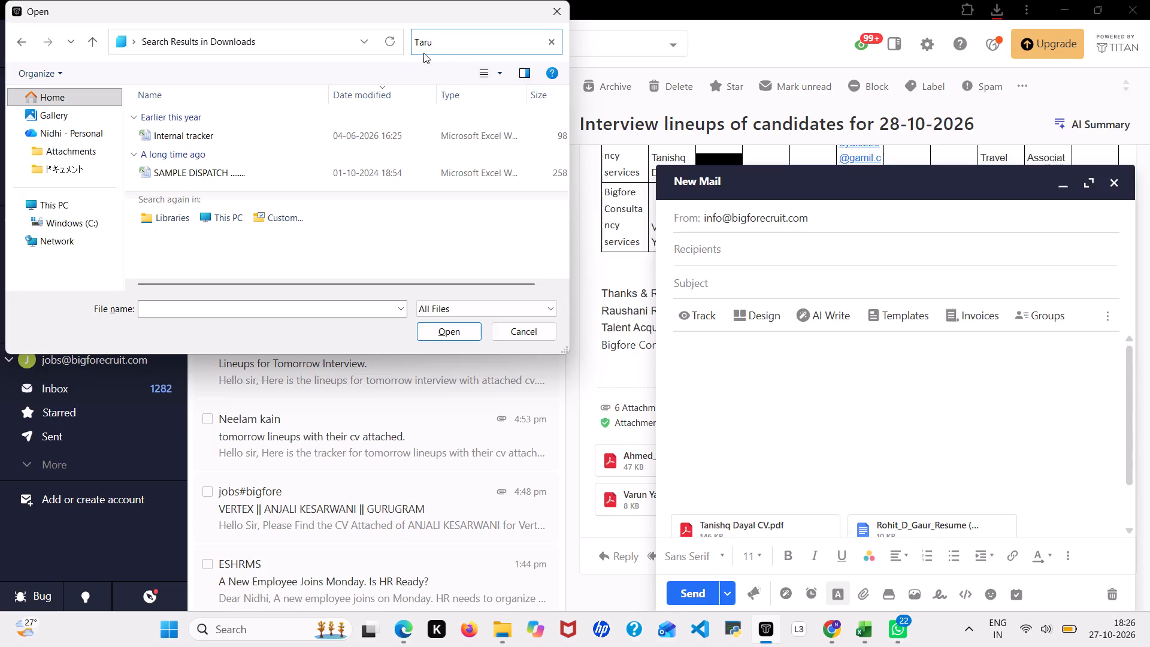
click(454, 38)
double_click(91, 93)
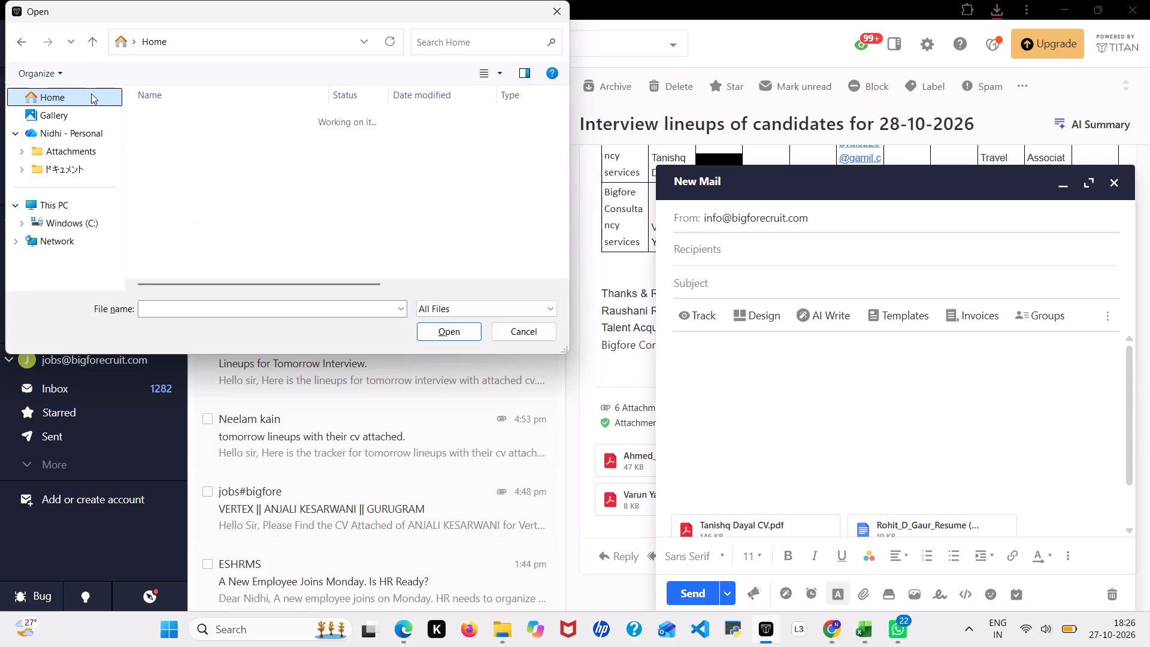
click(433, 38)
click(433, 38)
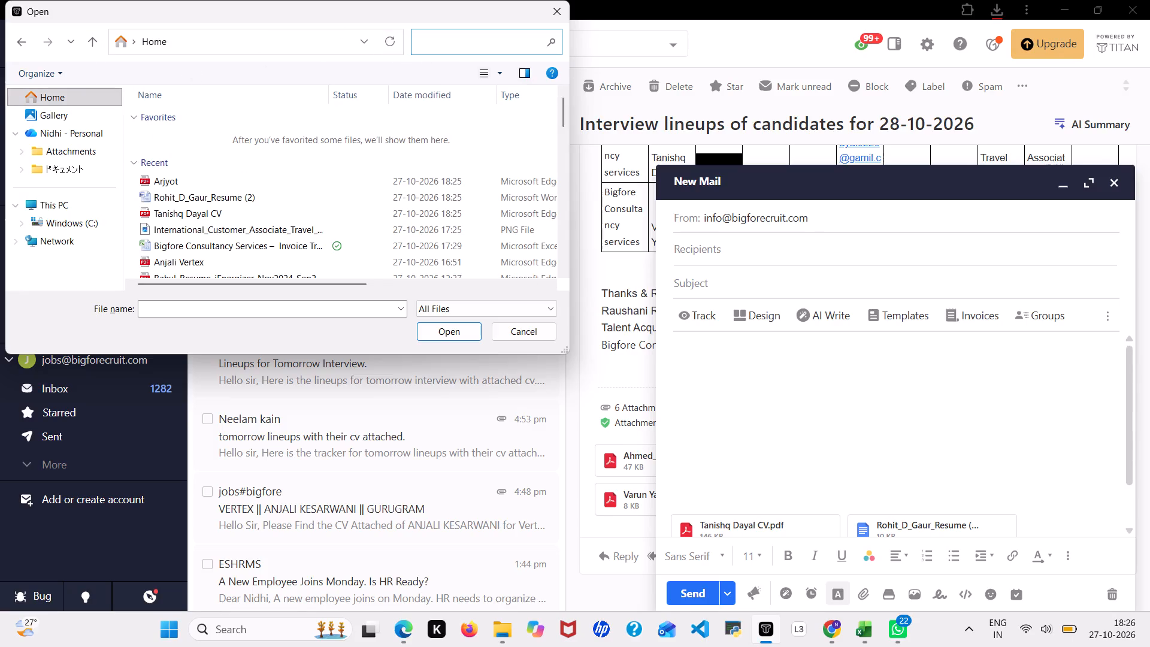
text(Tar)
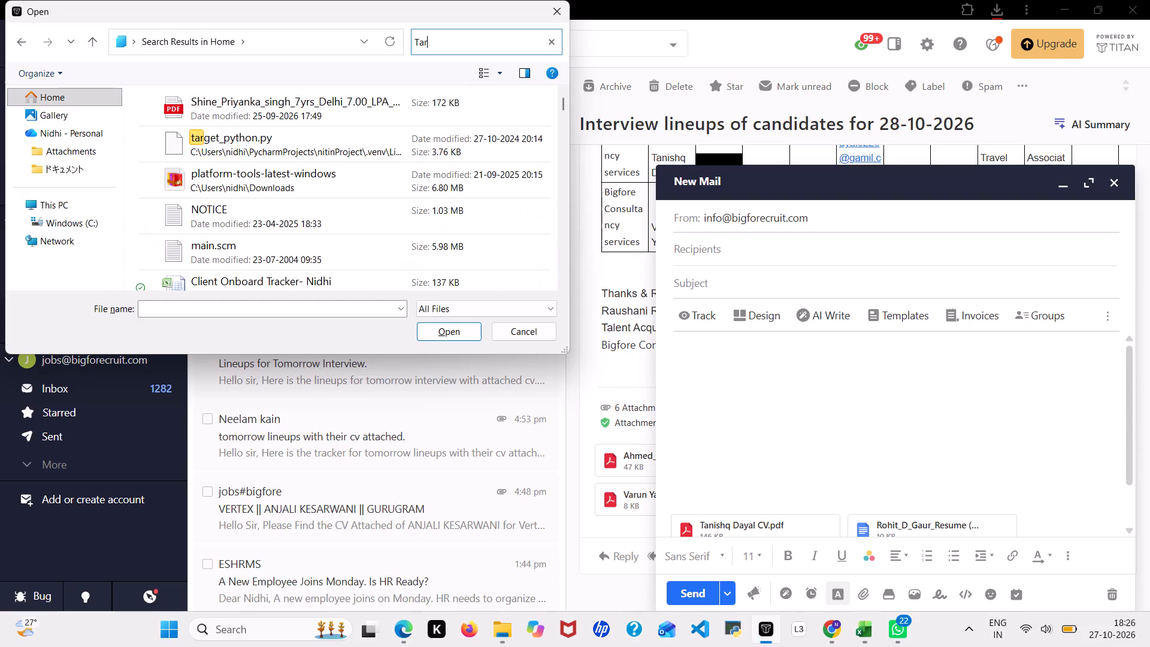
key(u)
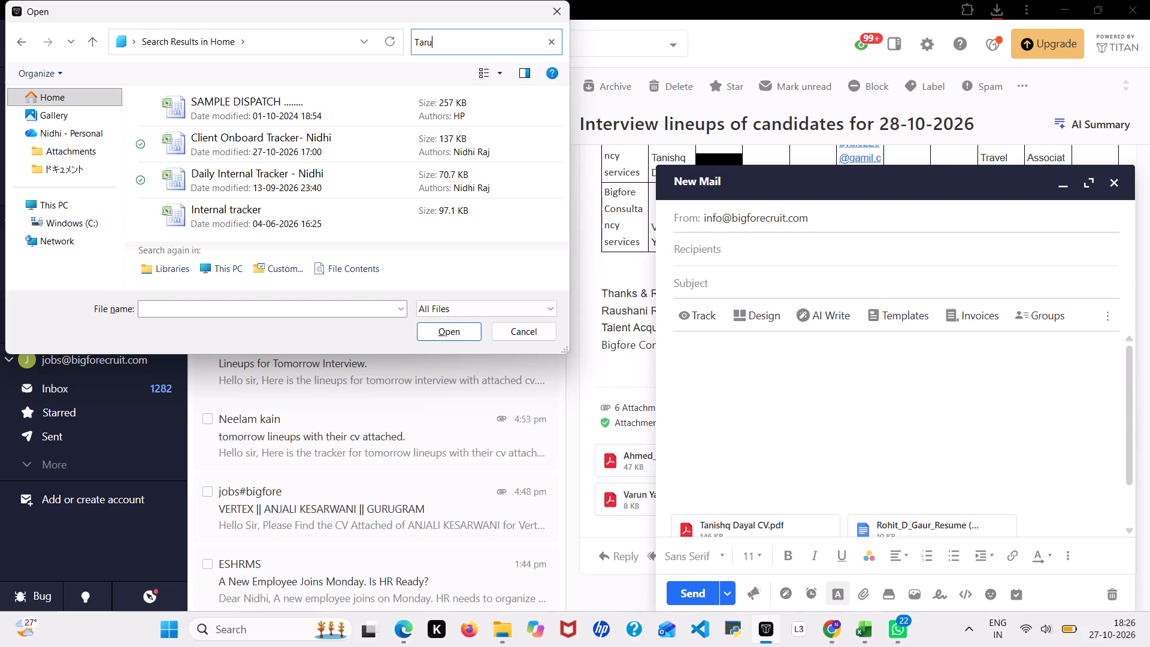
key(n)
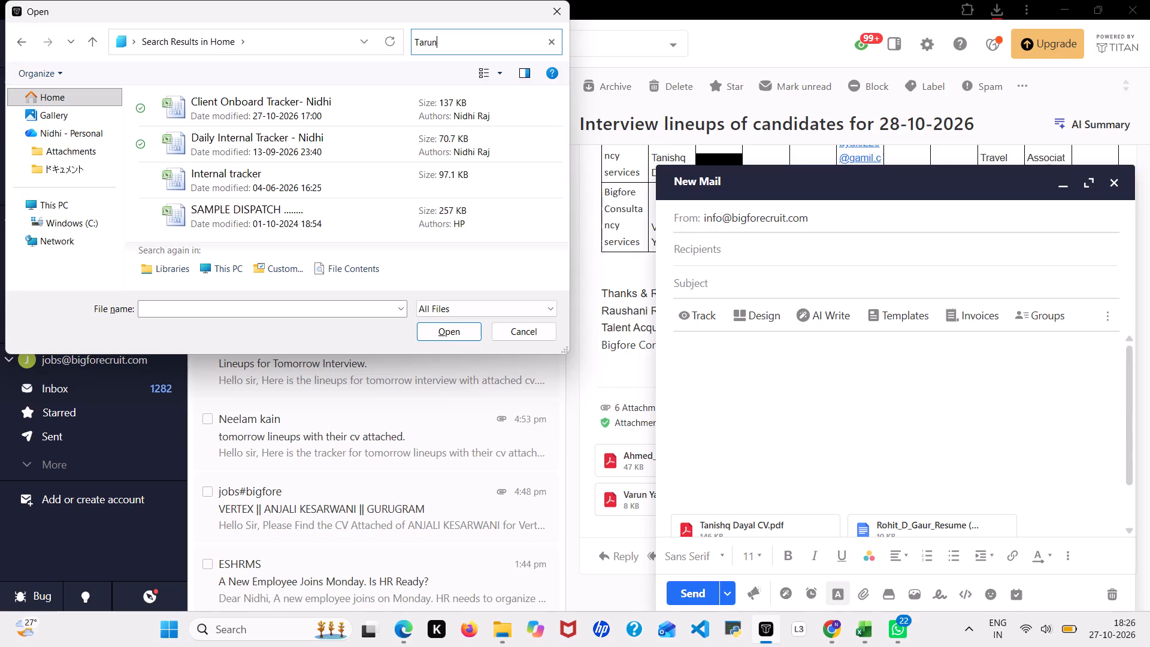
scroll(352, 127, down, 1)
Switch to File Explorer and search Home for "Tarun", broadening the search to "Ta", and look through the files for the CV.
click(499, 633)
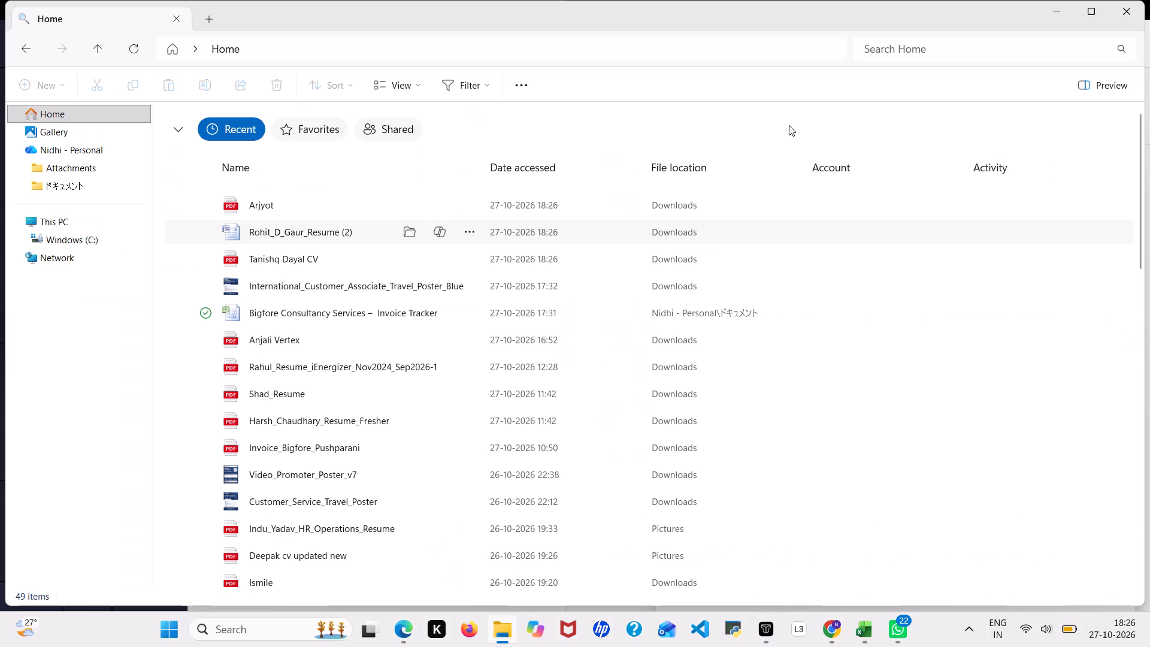
click(961, 44)
text(Tarun)
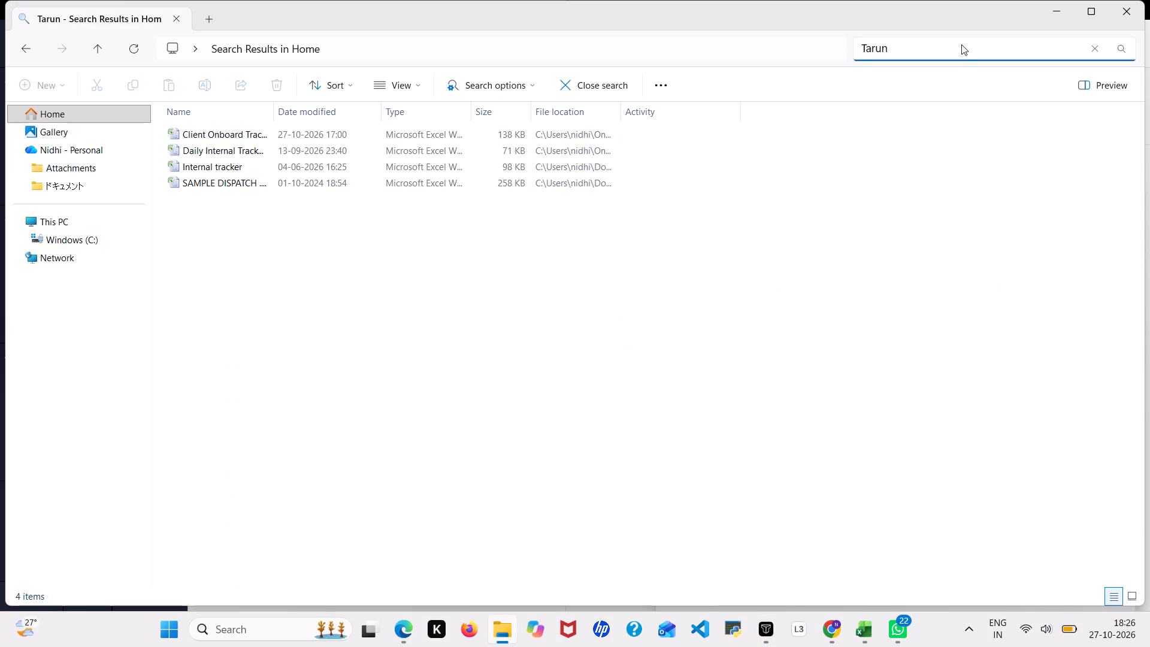
key(BackSpace)
key(BackSpace)
key(BackSpace)
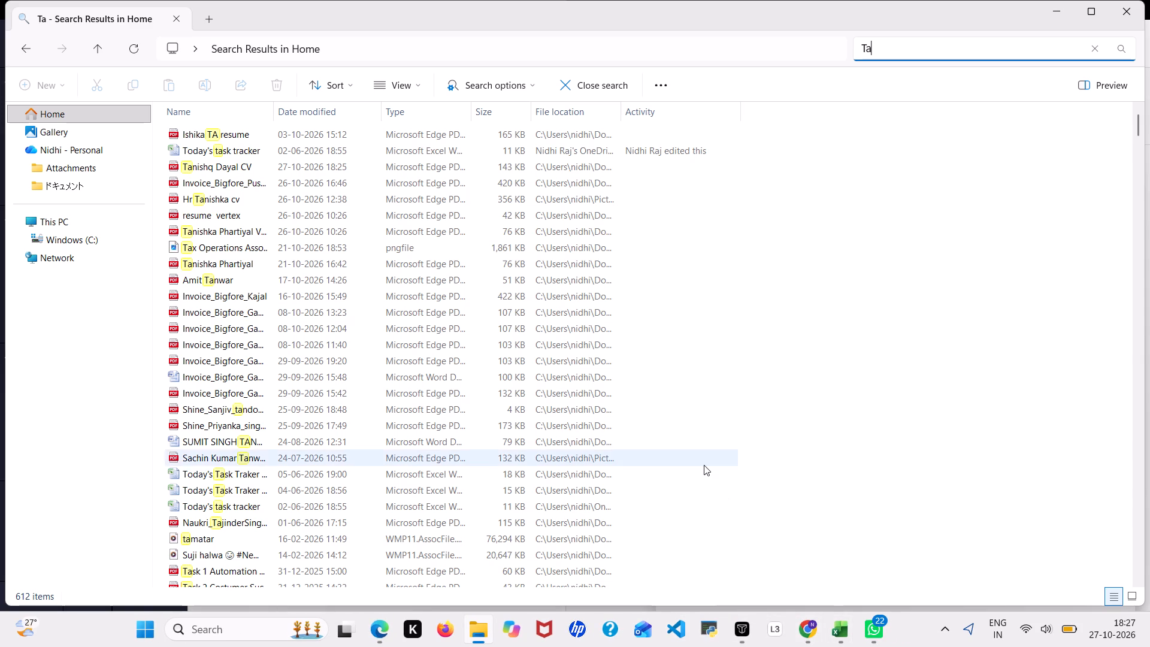
scroll(704, 465, down, 3)
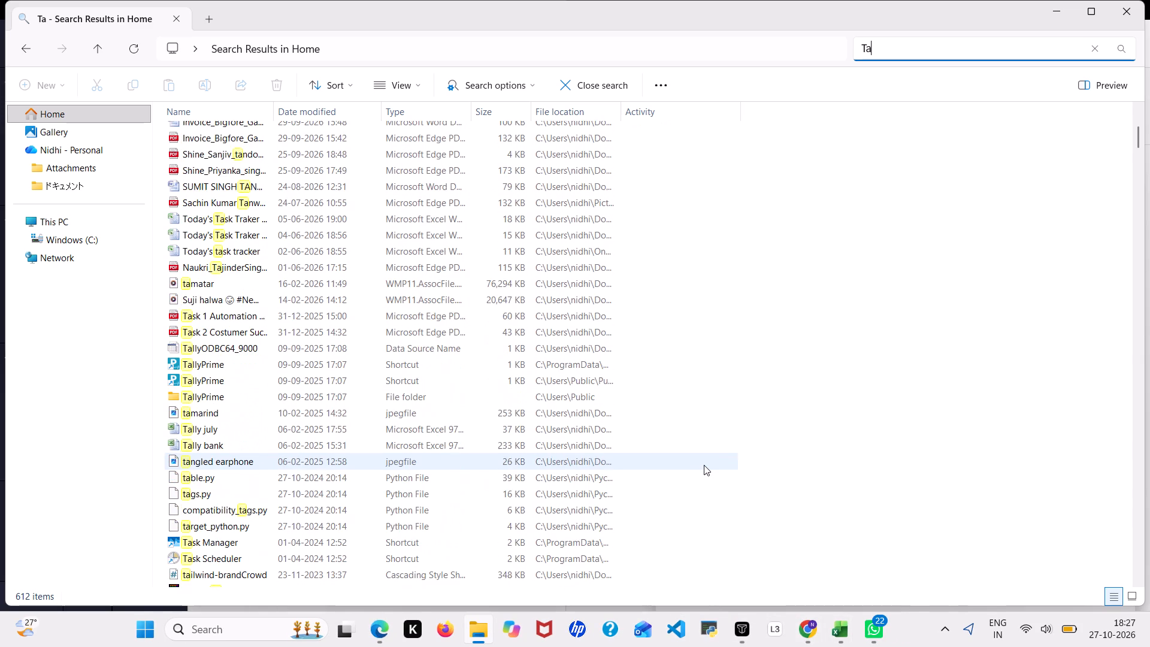
scroll(704, 465, down, 2)
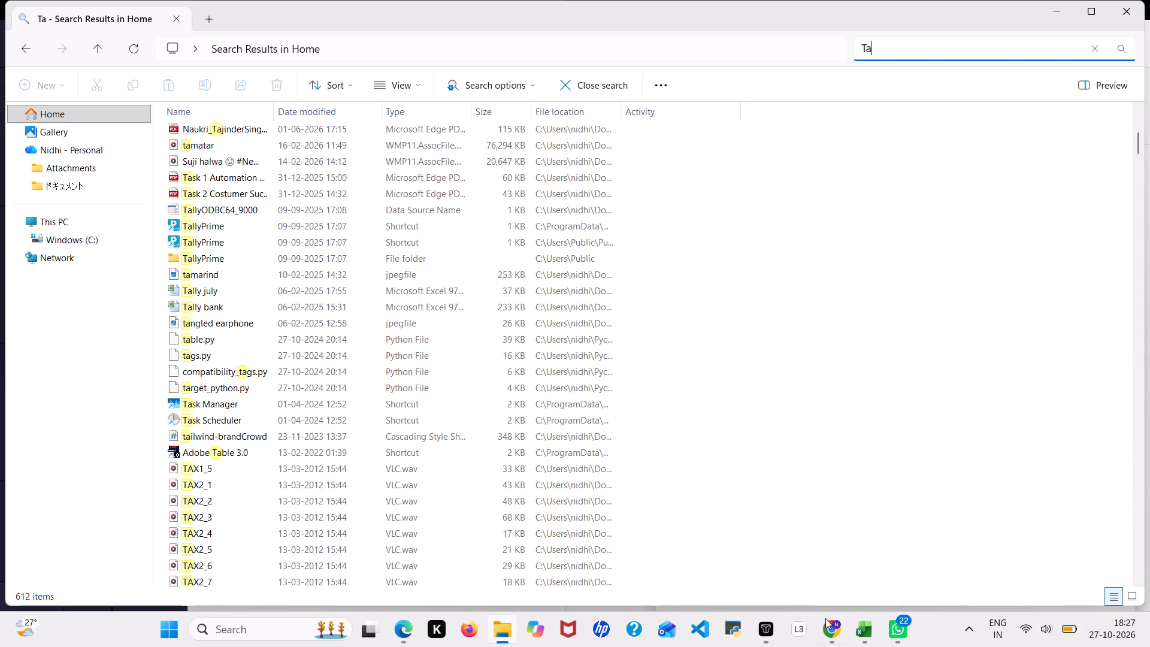
Switch back to the mail draft's attachment picker and check the Varun CV attached to the interview lineups email.
click(773, 634)
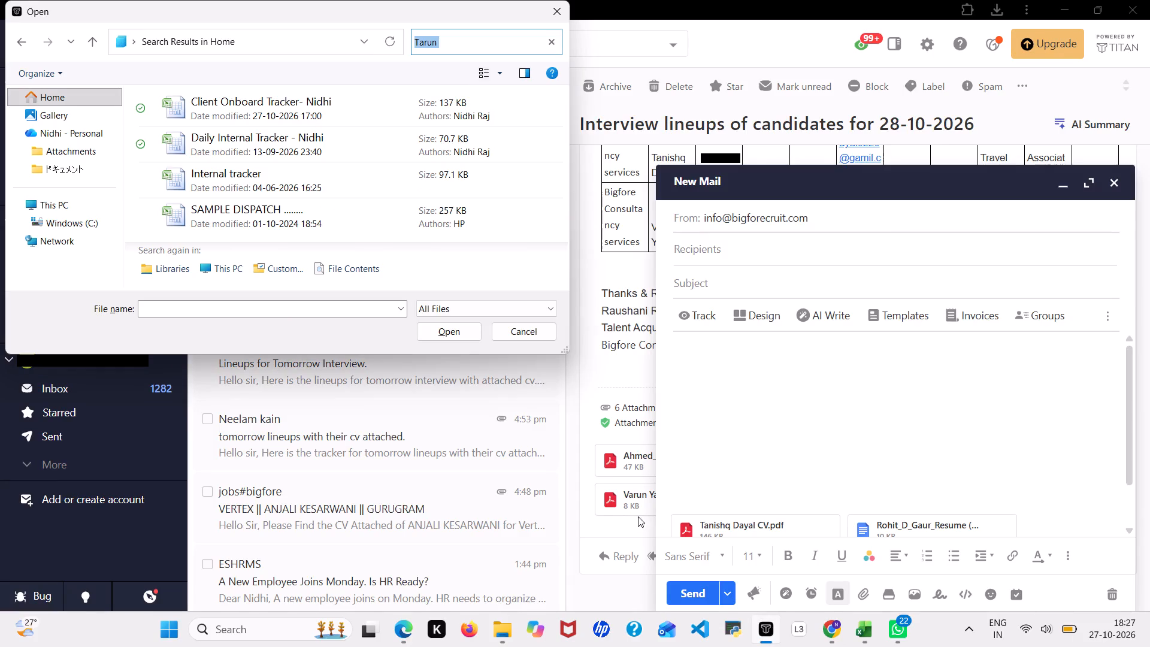
click(632, 504)
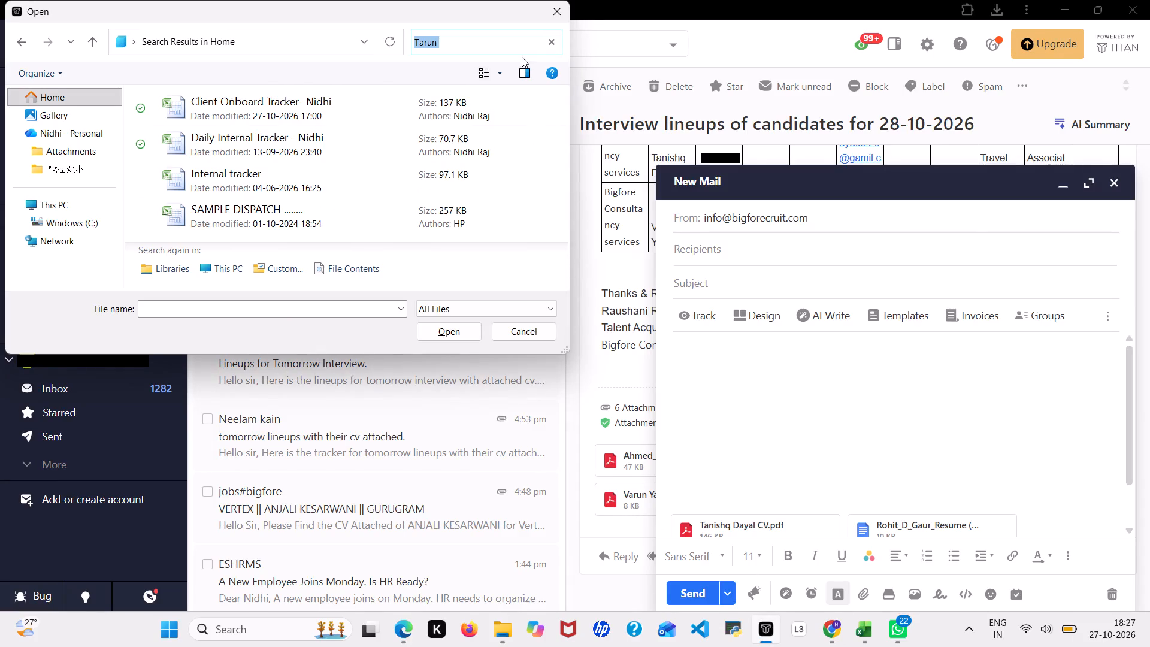
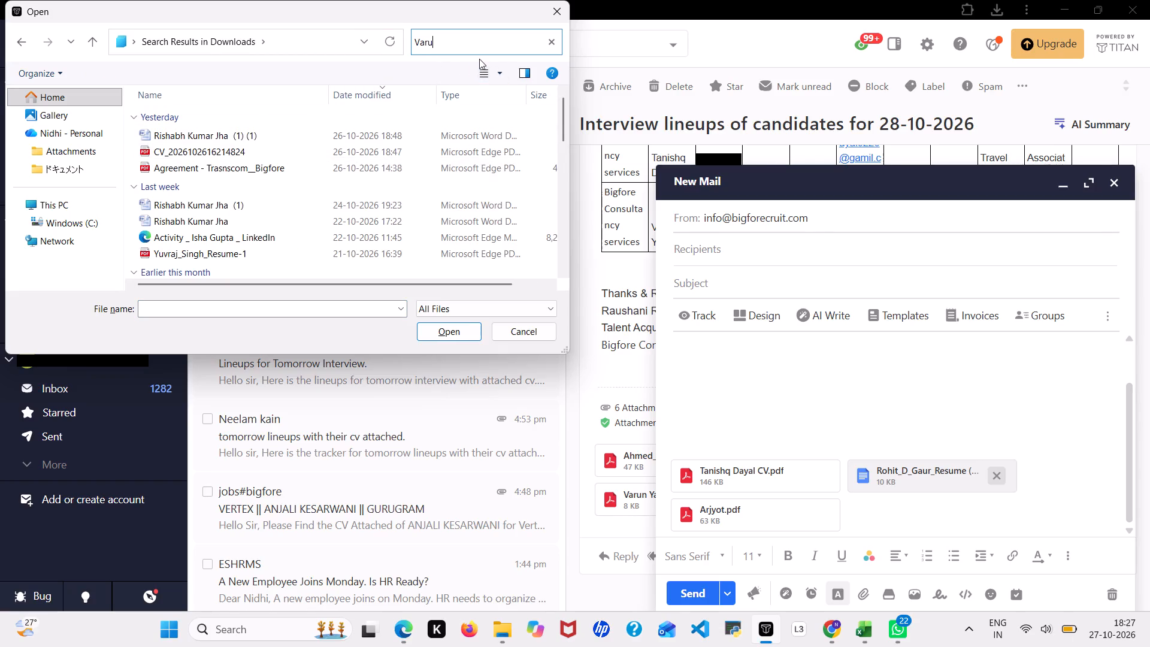
Search Downloads for "Varun" in the attachment picker and look through the files for the candidate's CV.
text(n)
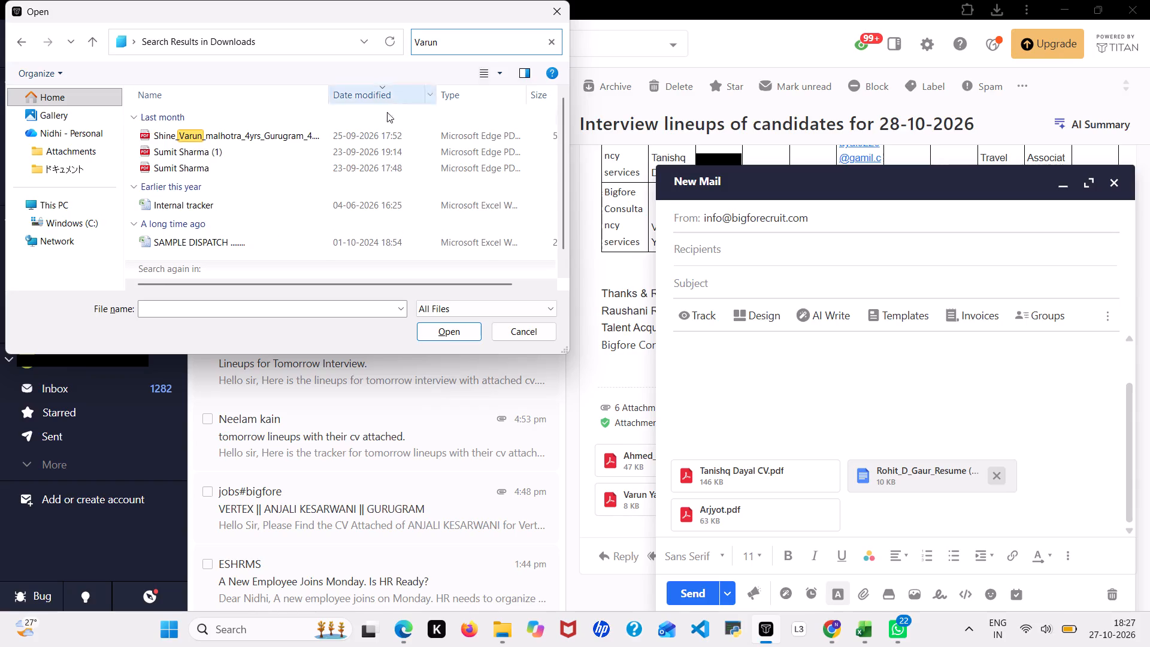
scroll(310, 165, down, 1)
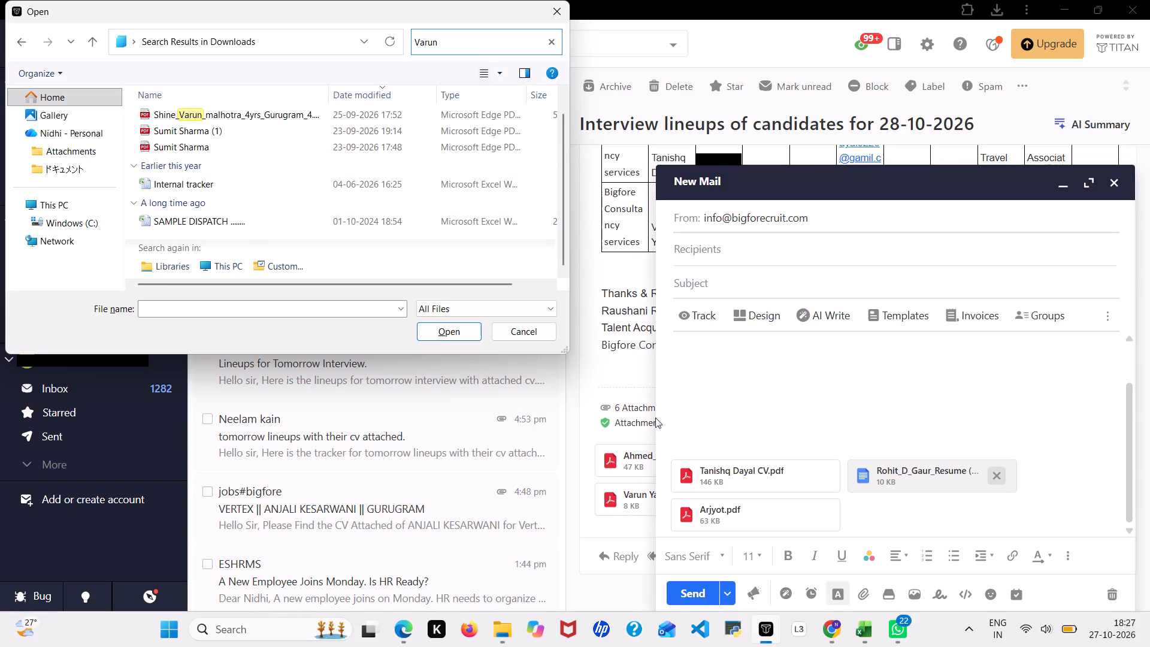
click(644, 501)
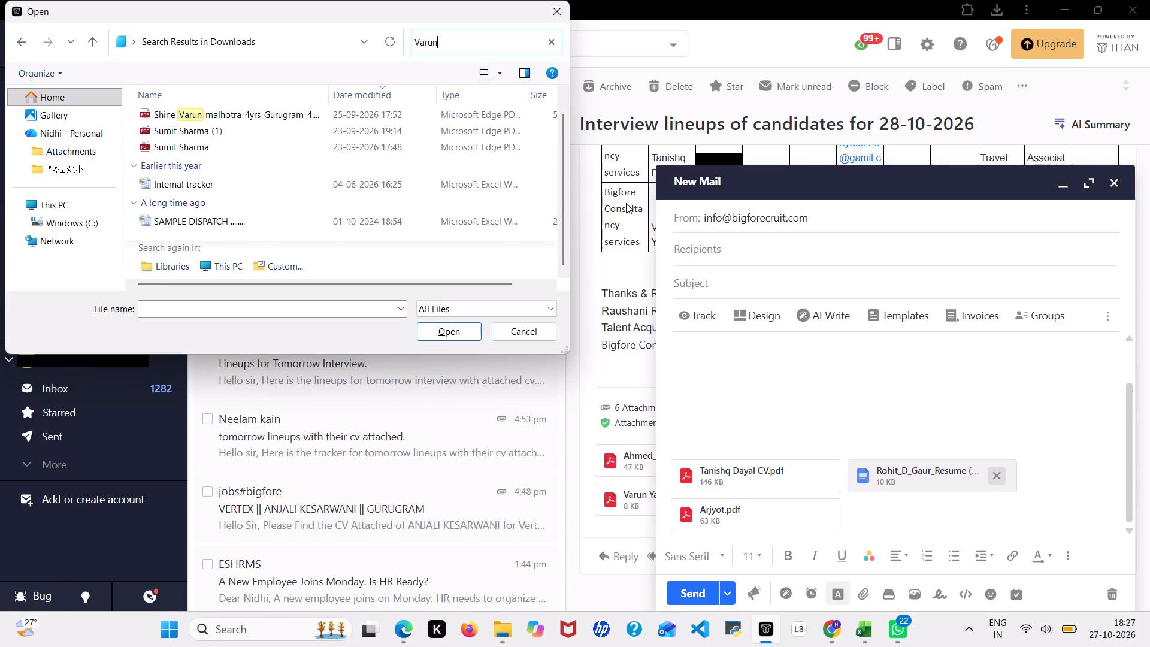
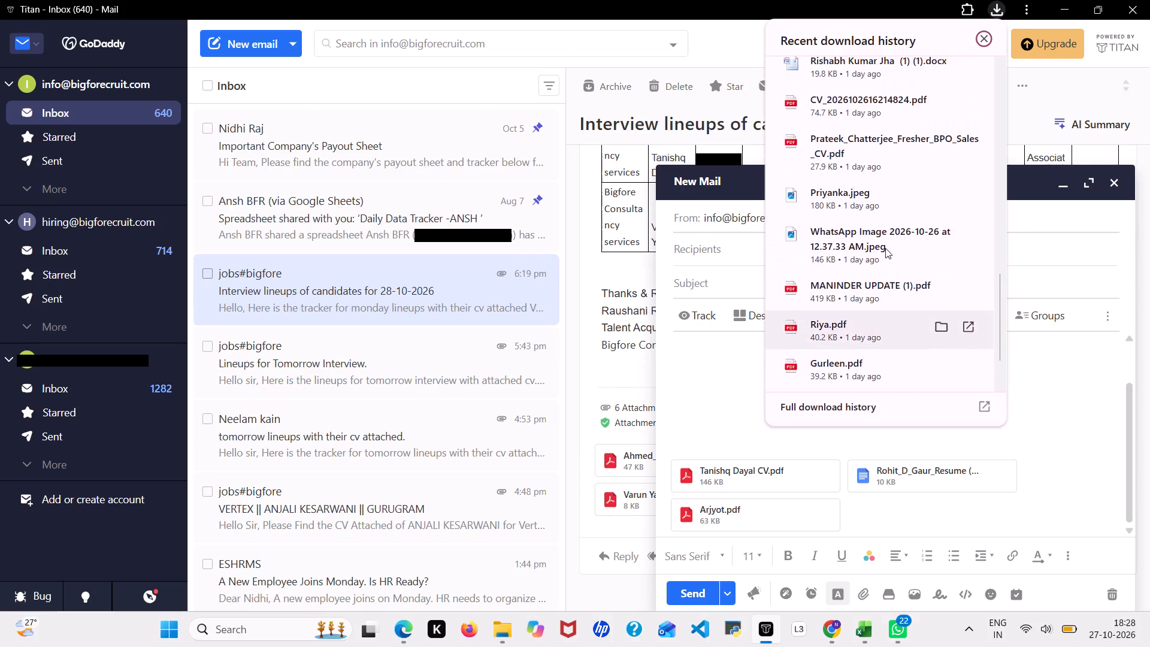
Look through the recent download history in the mail window for the missing candidate's CV.
scroll(885, 248, up, 1)
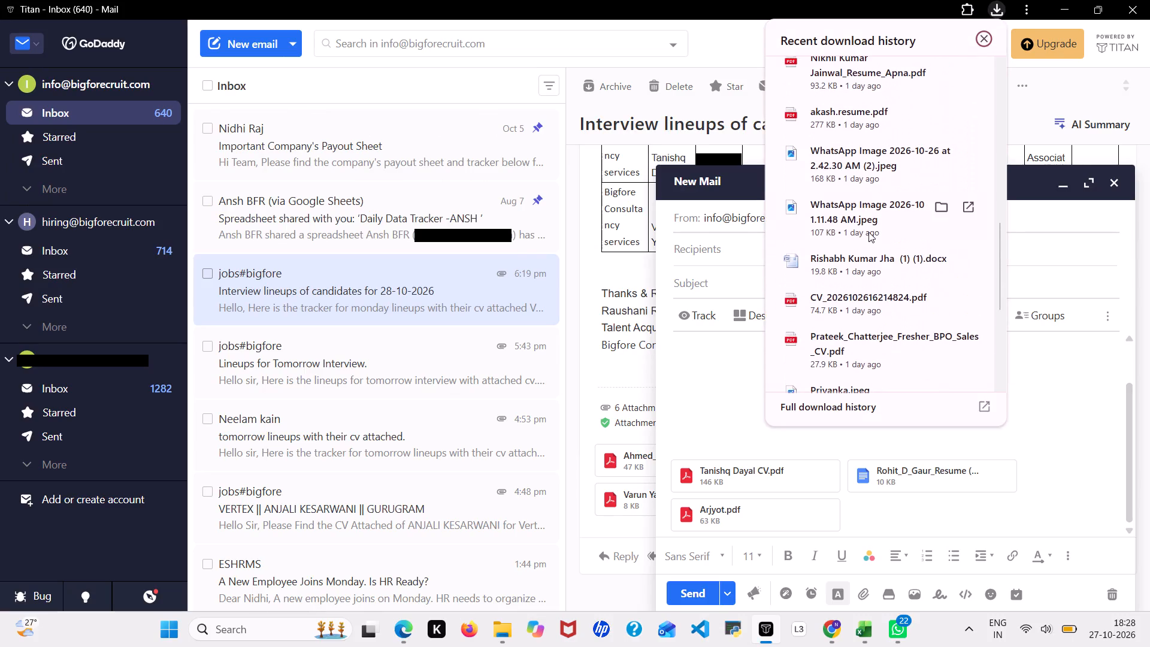
scroll(846, 210, up, 2)
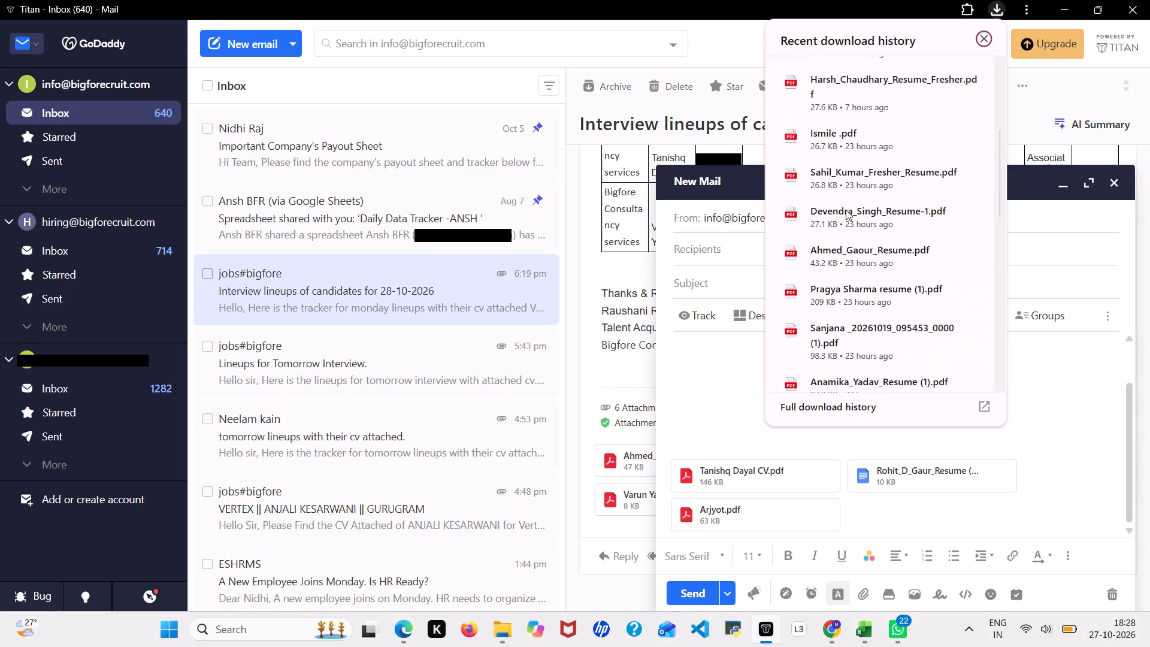
scroll(846, 210, up, 1)
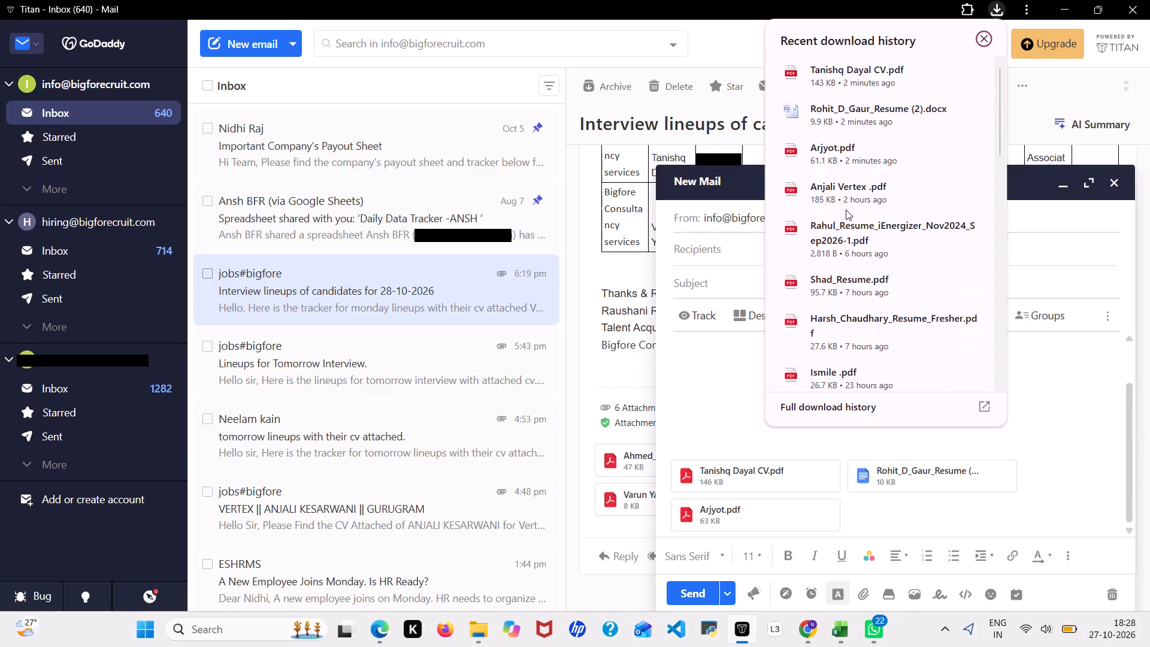
scroll(846, 210, down, 1)
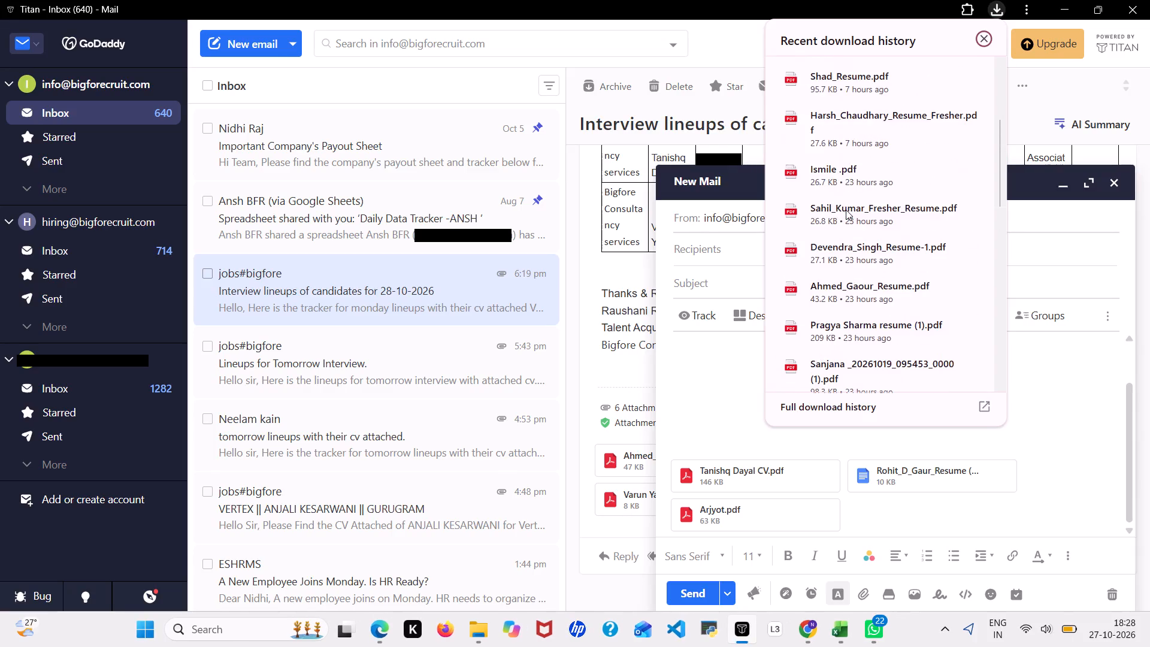
scroll(846, 210, down, 2)
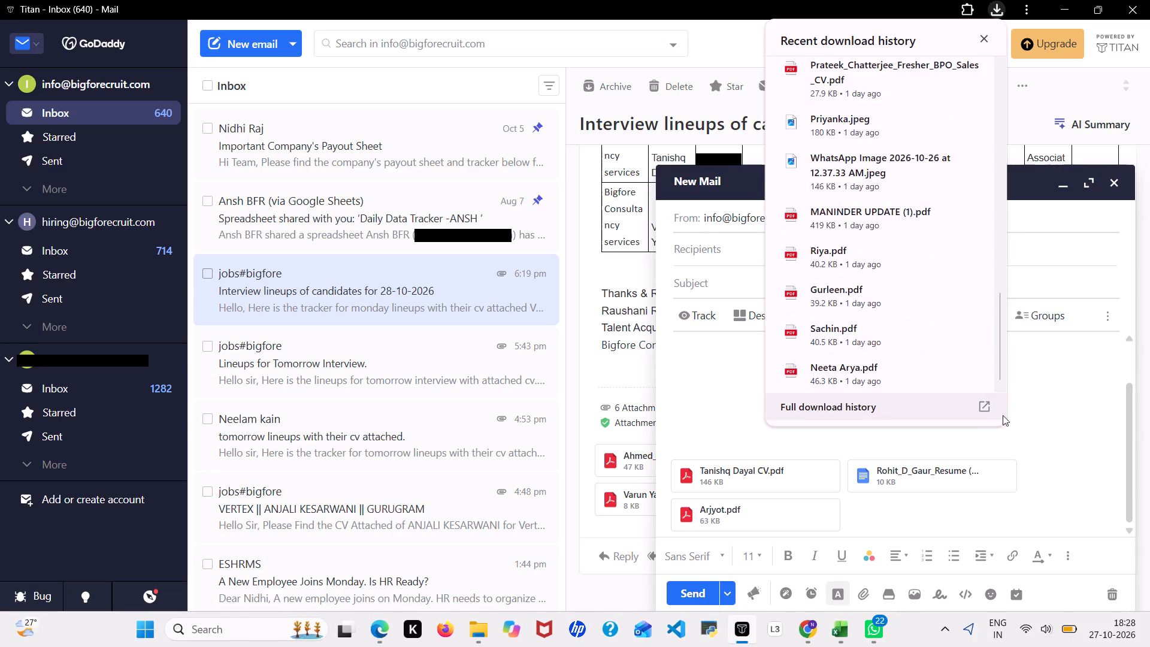
Open the full download history, look through the files back to October 24, 2026 for the candidate's CV, and close it.
click(983, 405)
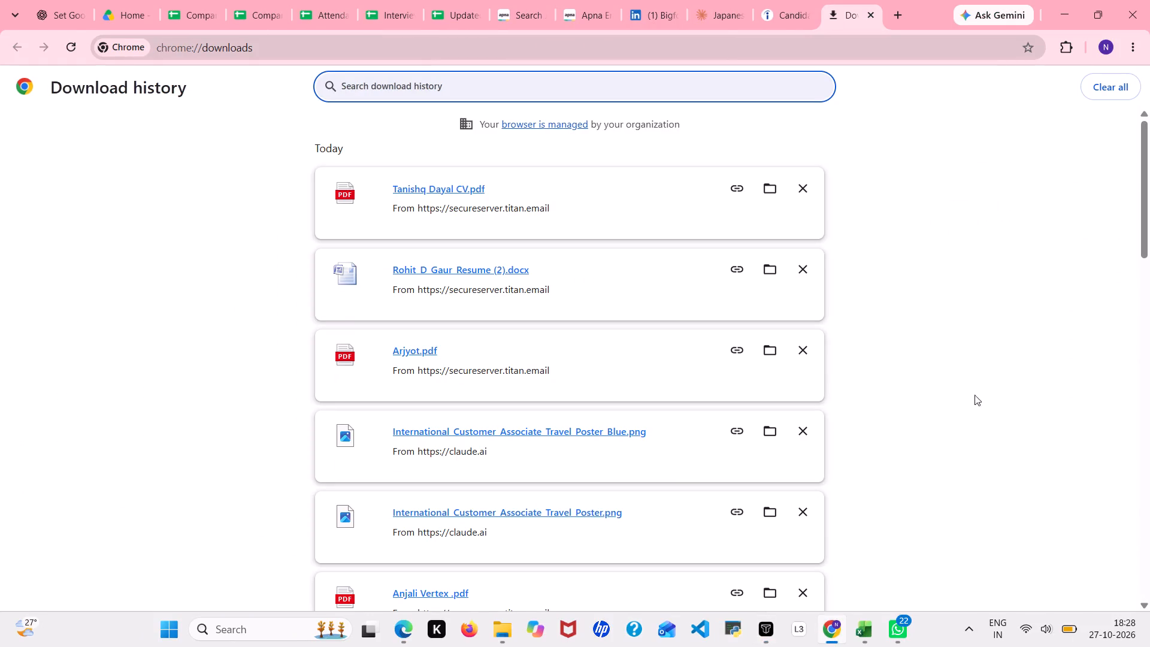
scroll(565, 219, down, 3)
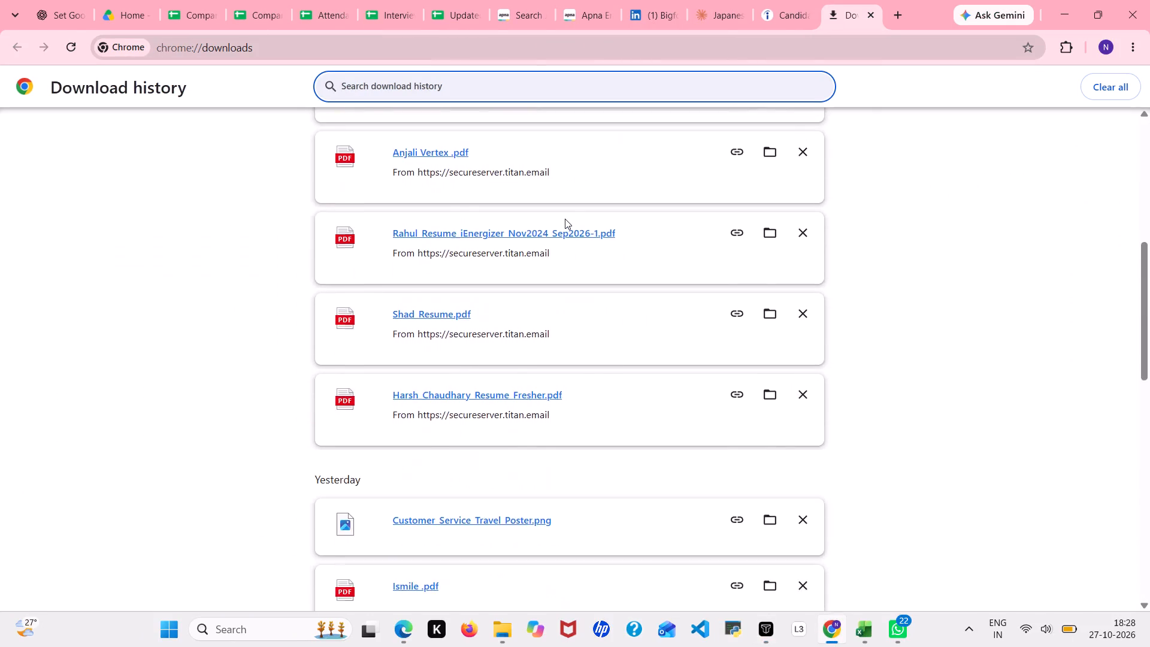
scroll(565, 219, down, 5)
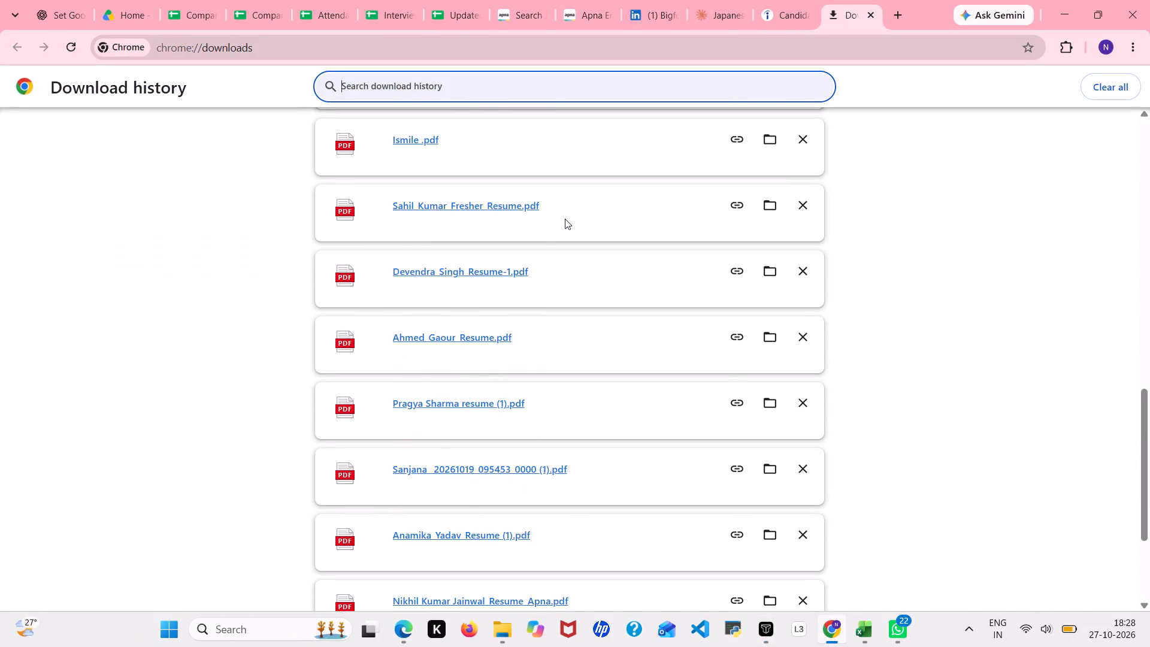
scroll(516, 323, down, 2)
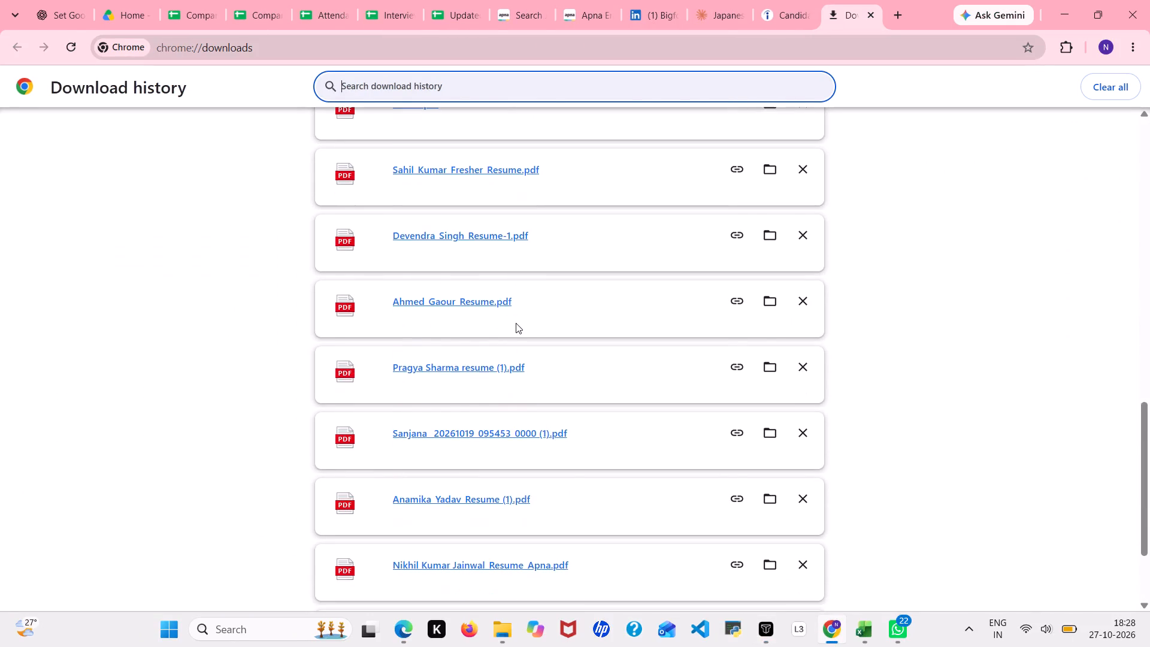
scroll(516, 323, down, 4)
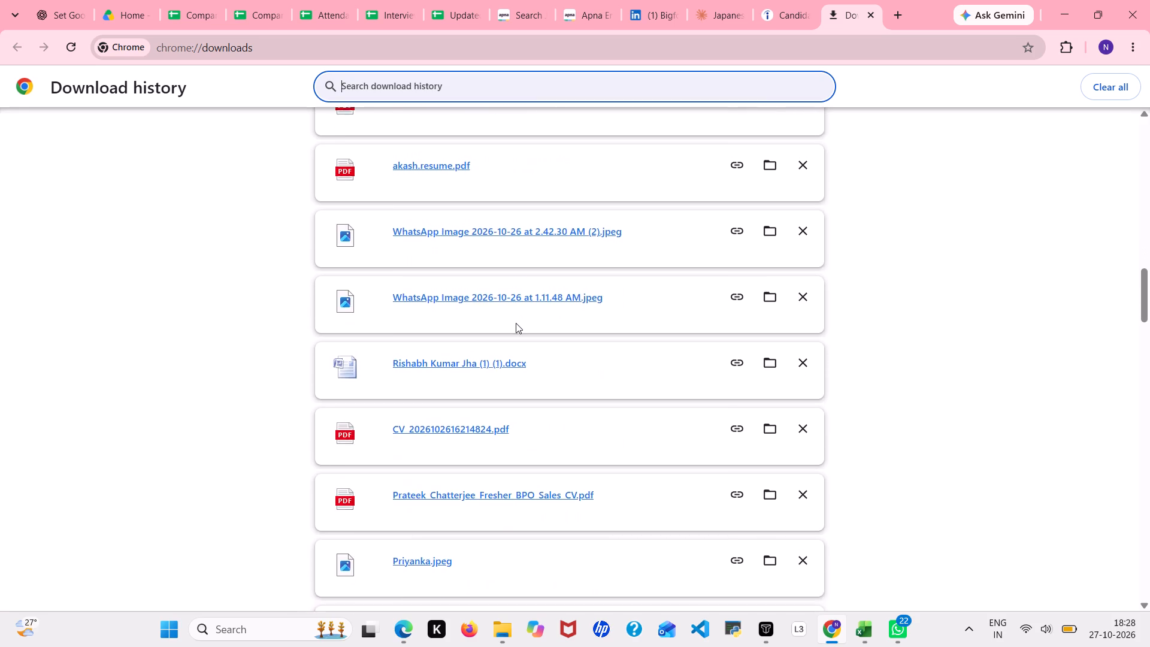
scroll(516, 323, down, 3)
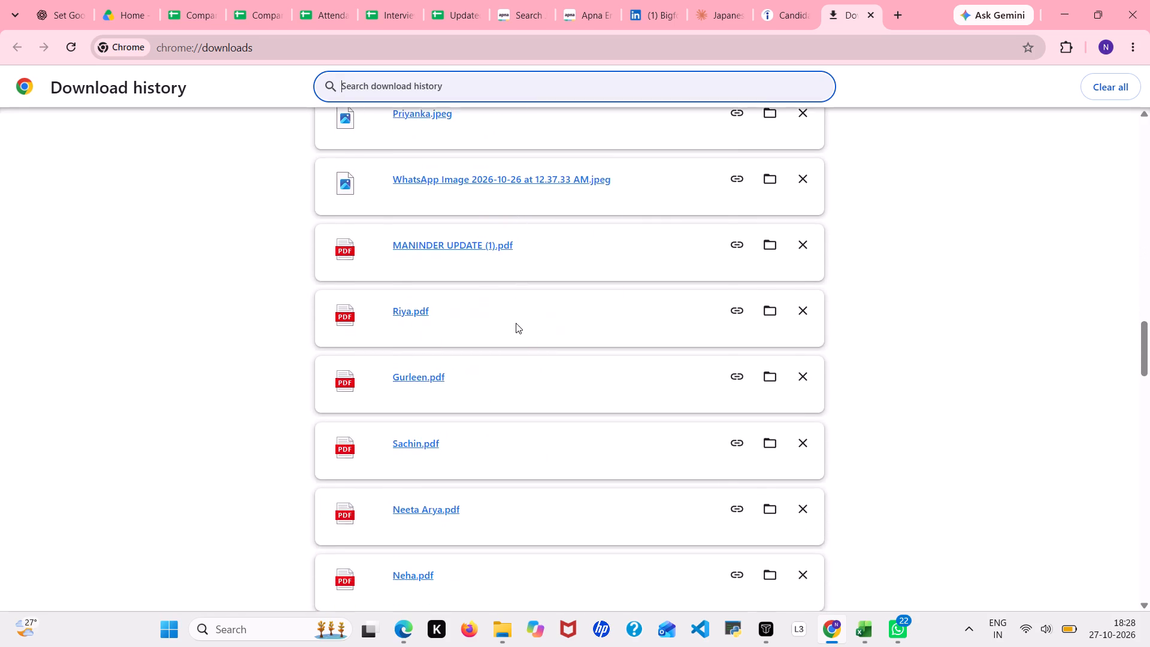
scroll(516, 323, down, 3)
scroll(516, 323, up, 1)
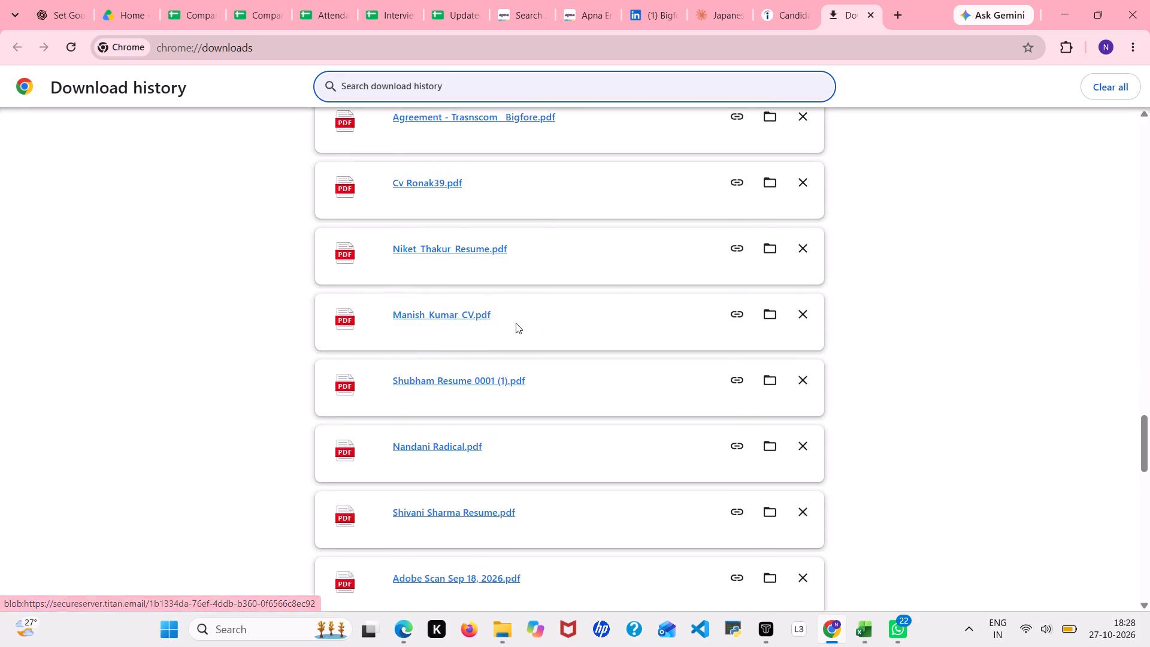
scroll(516, 323, up, 2)
scroll(516, 323, down, 1)
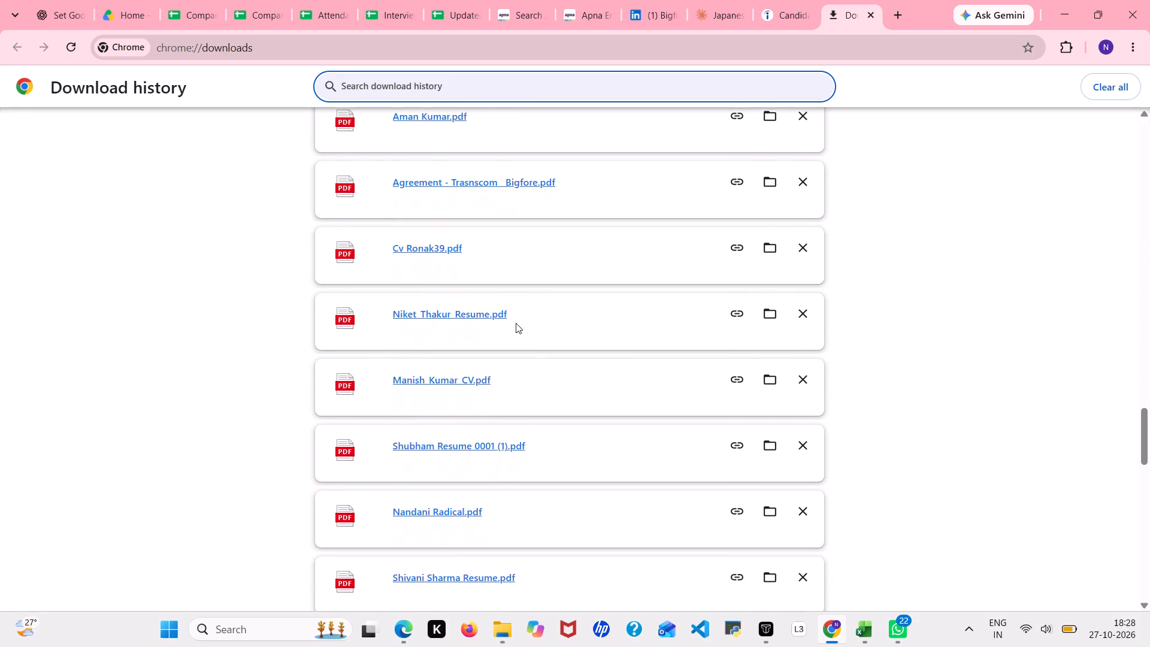
scroll(516, 323, down, 3)
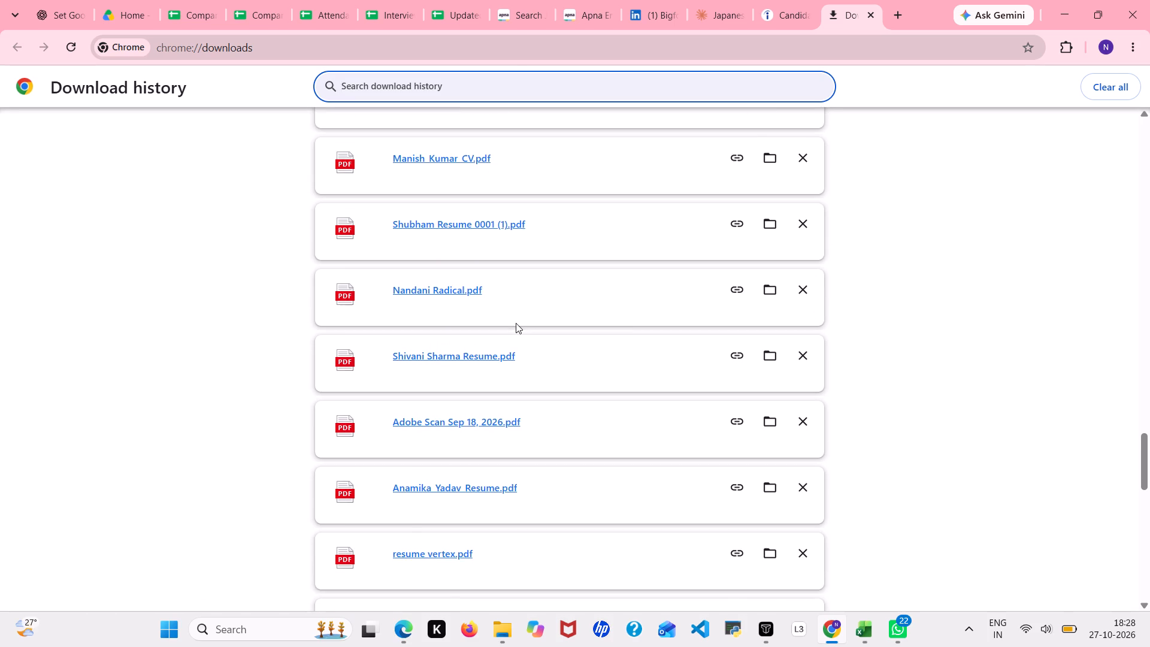
scroll(516, 323, down, 4)
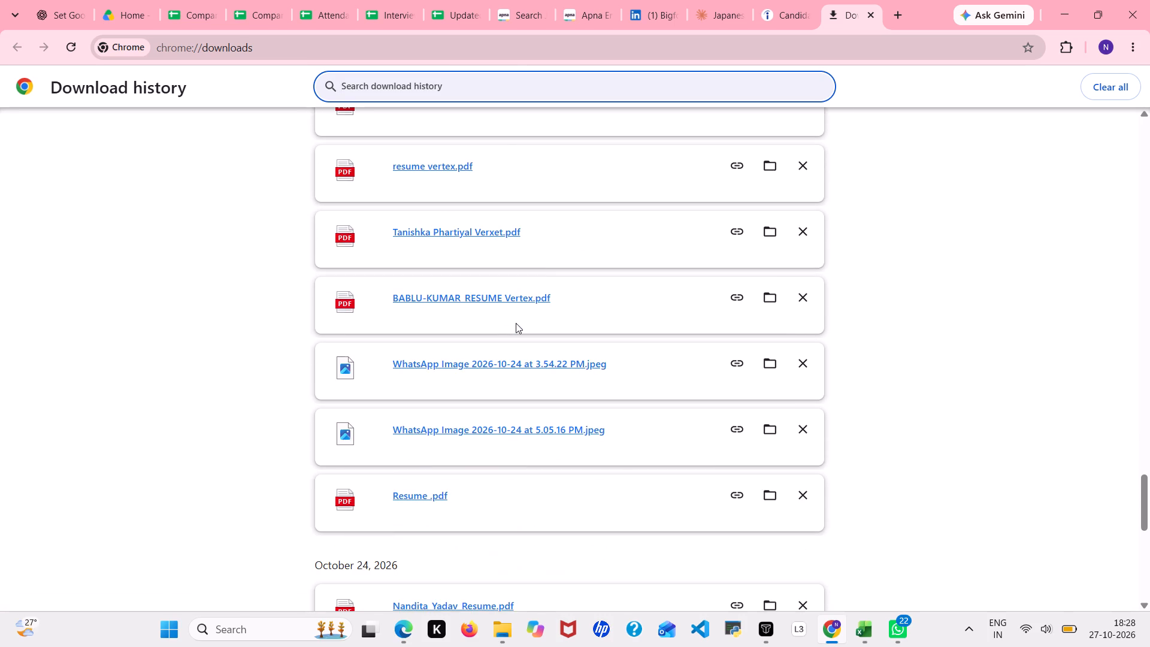
scroll(516, 323, down, 2)
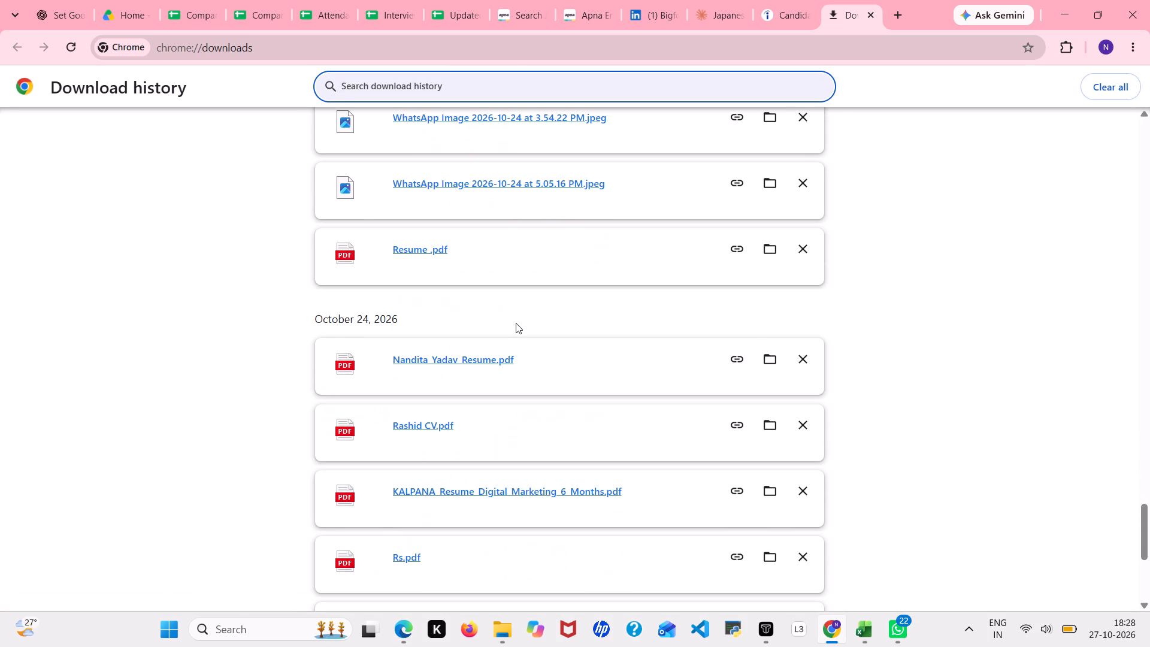
scroll(516, 323, up, 6)
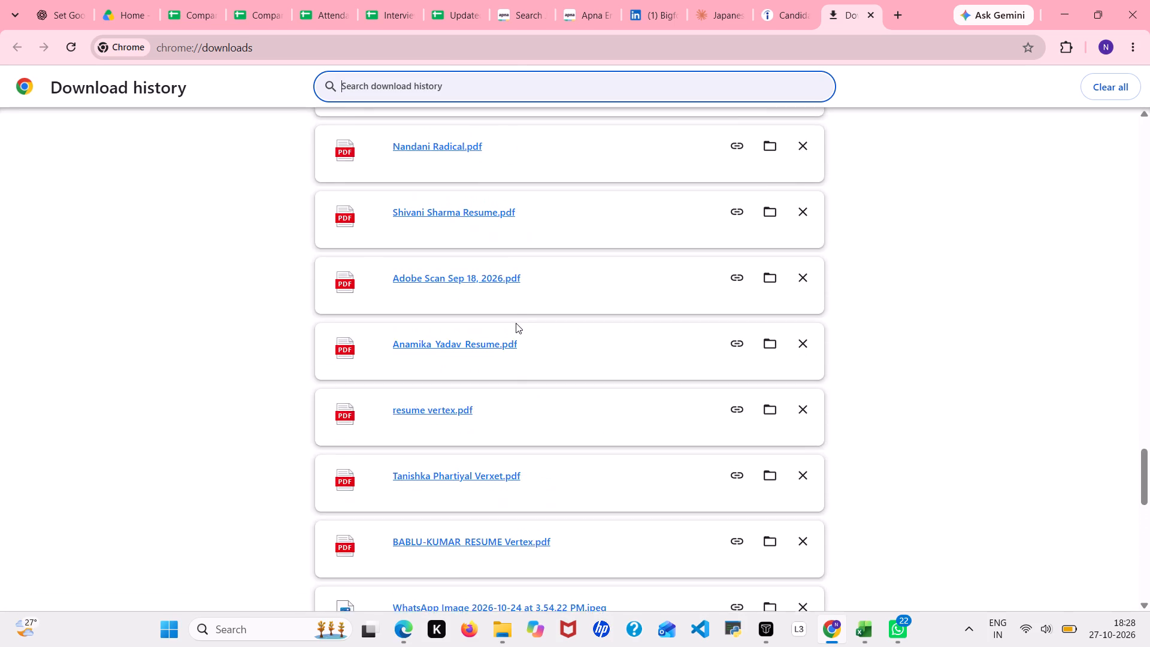
scroll(516, 323, up, 7)
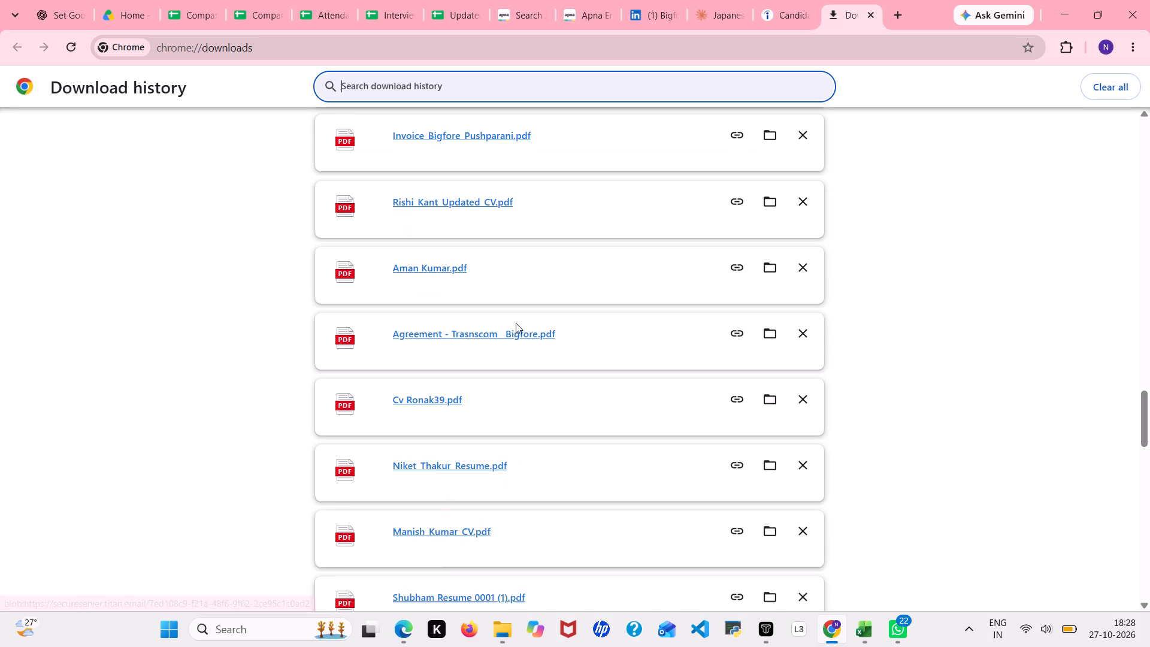
scroll(516, 323, up, 6)
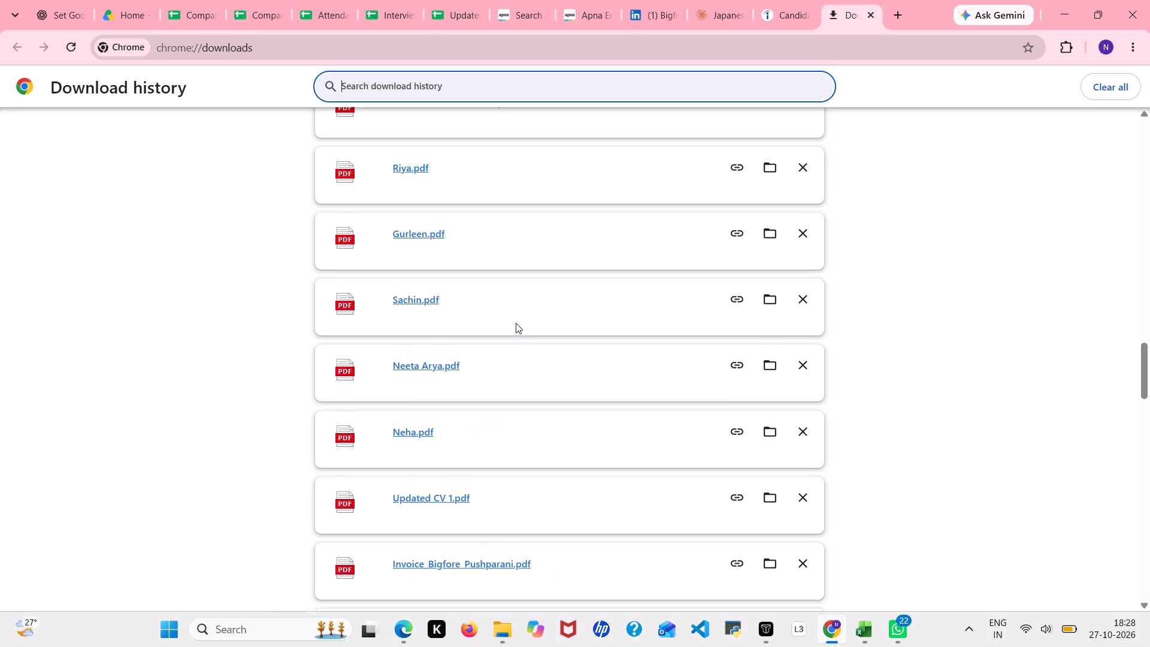
scroll(516, 323, up, 6)
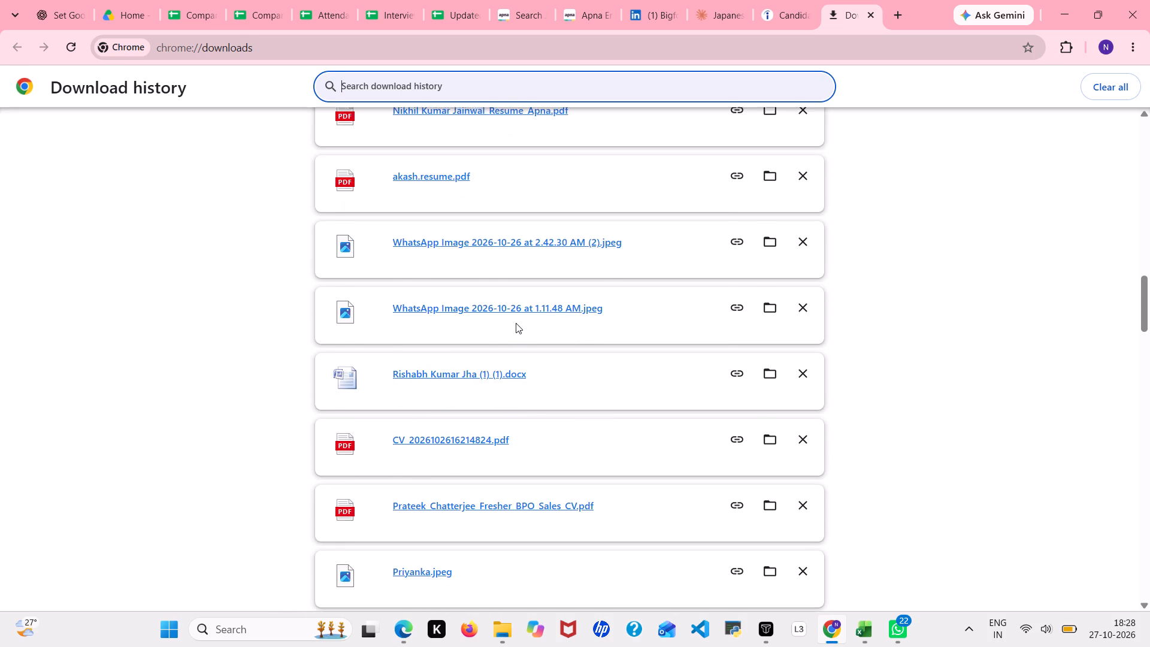
scroll(516, 323, up, 6)
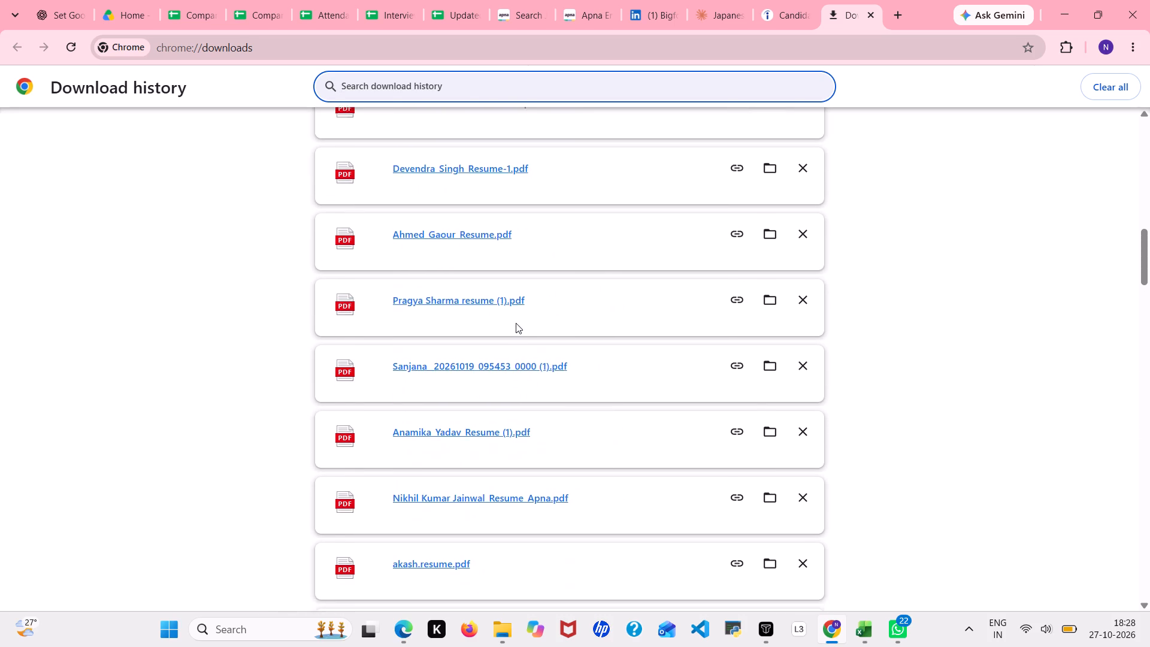
scroll(516, 323, up, 4)
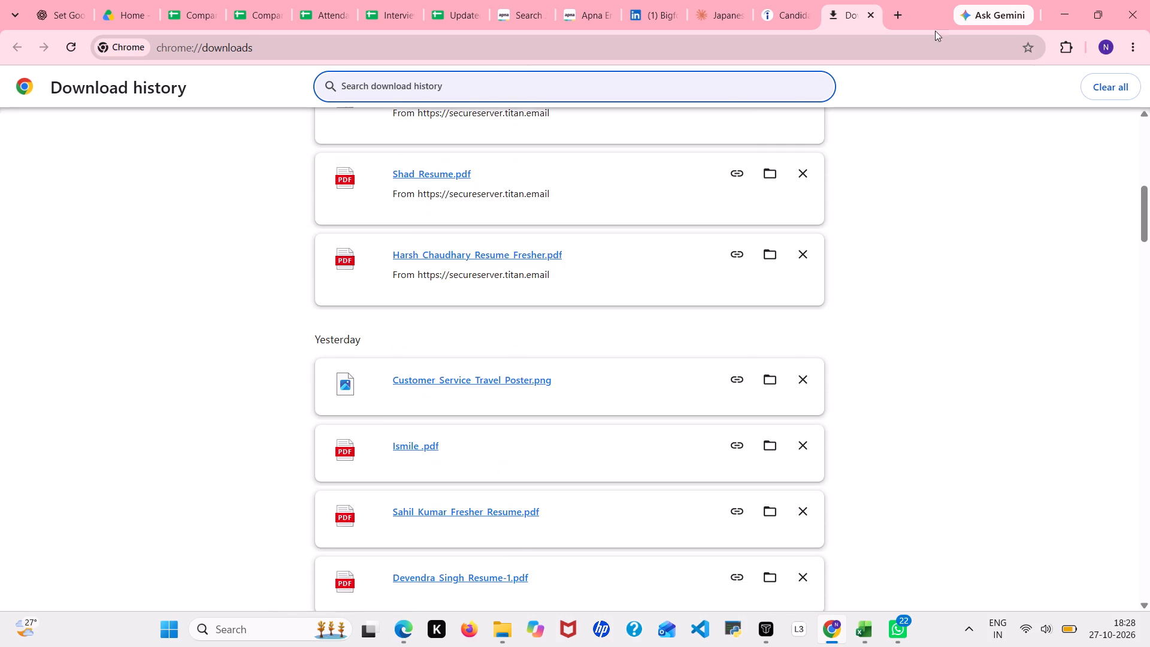
click(873, 14)
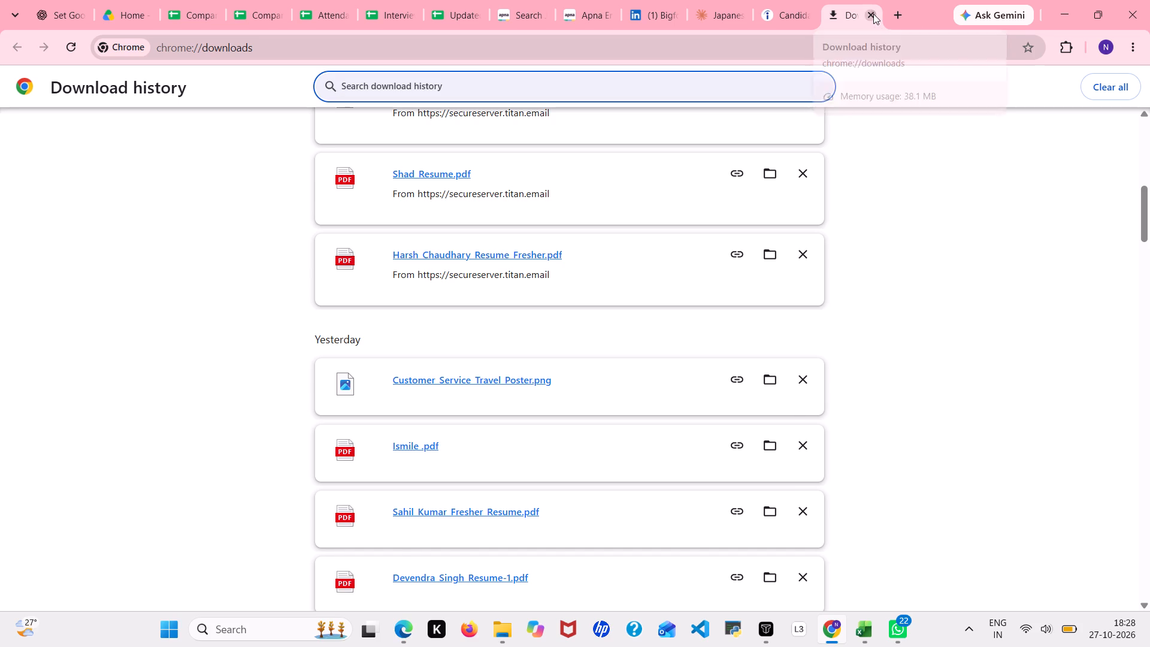
Dismiss the signed-in account notice and examine the latest 26-10-2026 and 27-10-2026 candidate entries in the Interview Sheet's October sheet.
scroll(536, 377, down, 5)
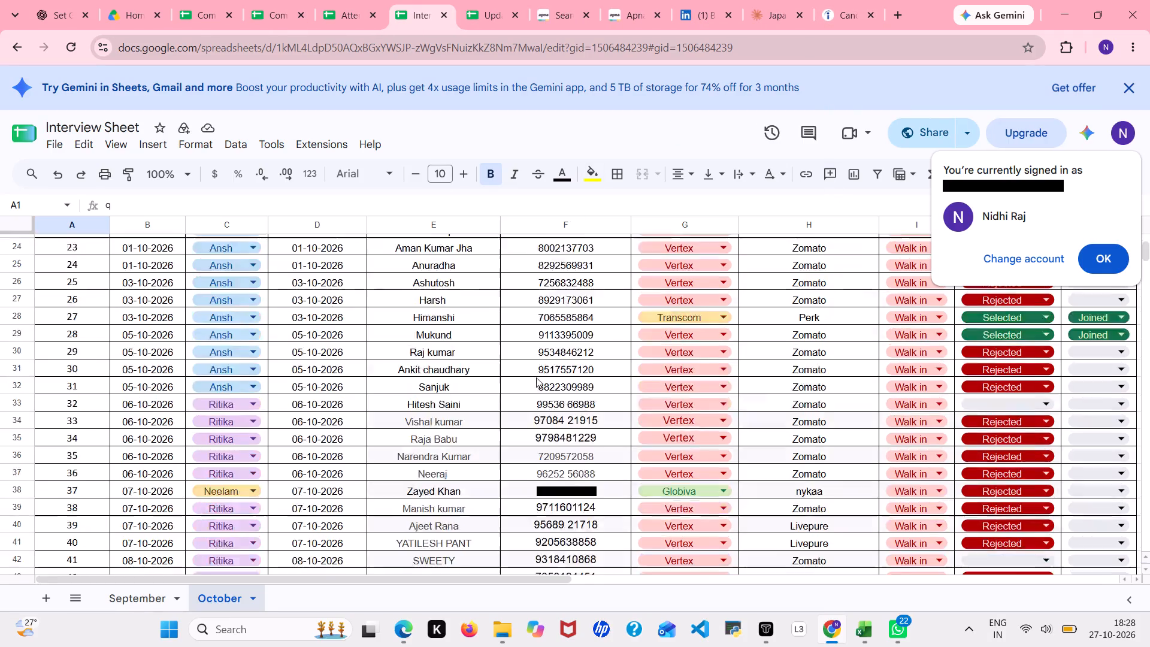
scroll(536, 377, down, 8)
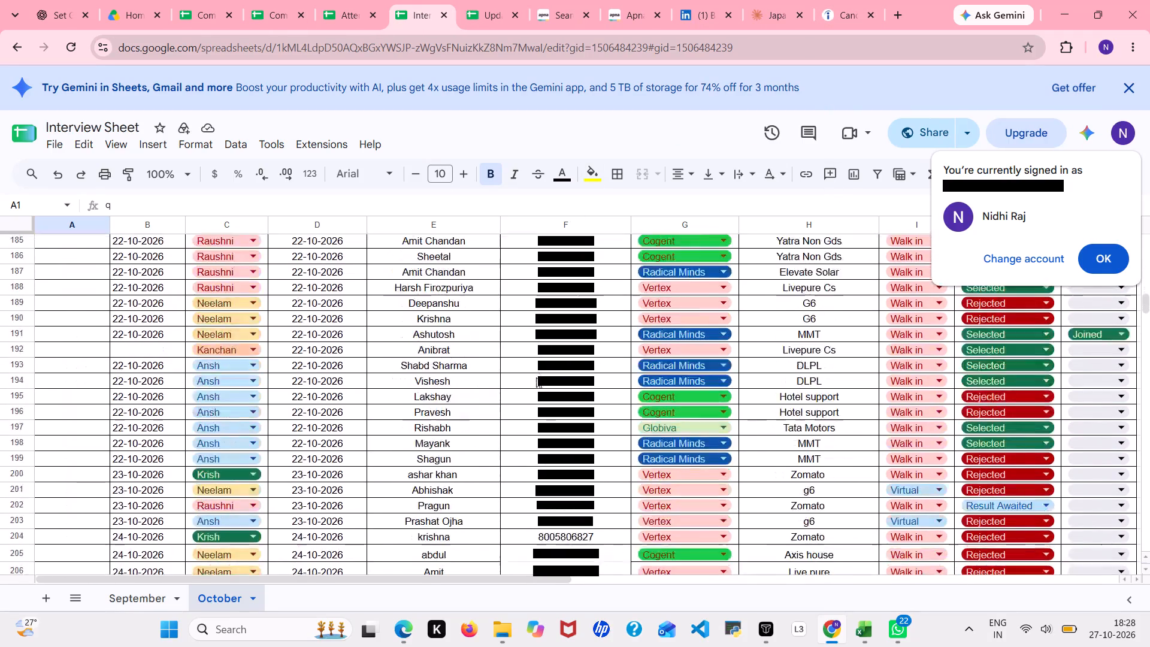
scroll(536, 377, down, 8)
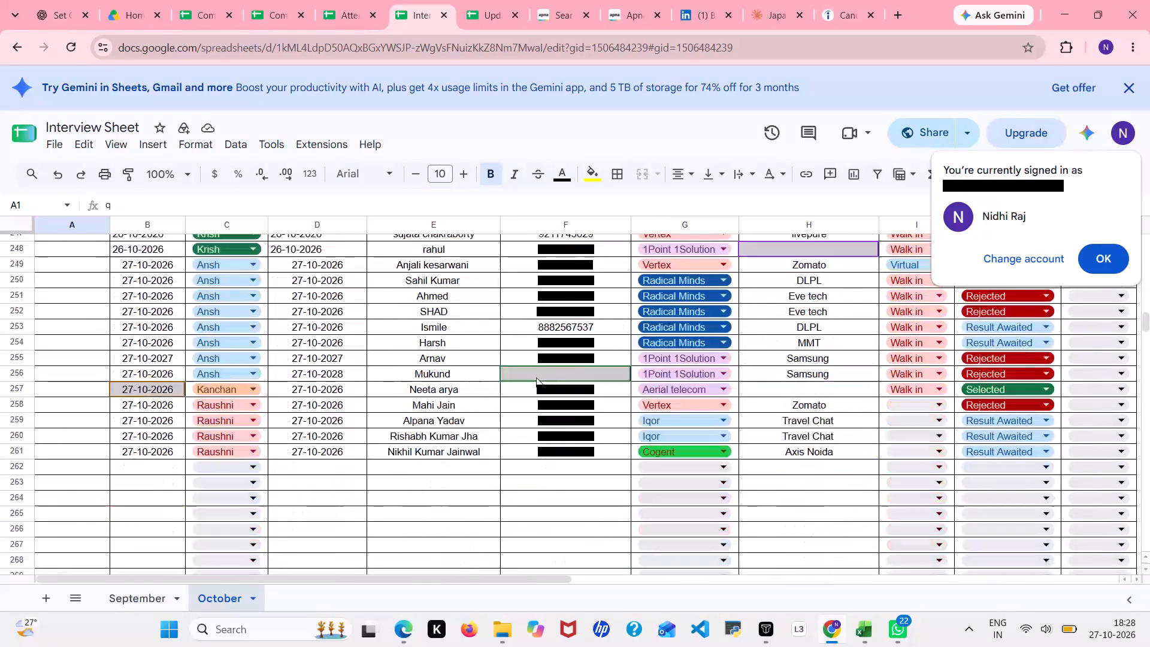
scroll(536, 377, down, 1)
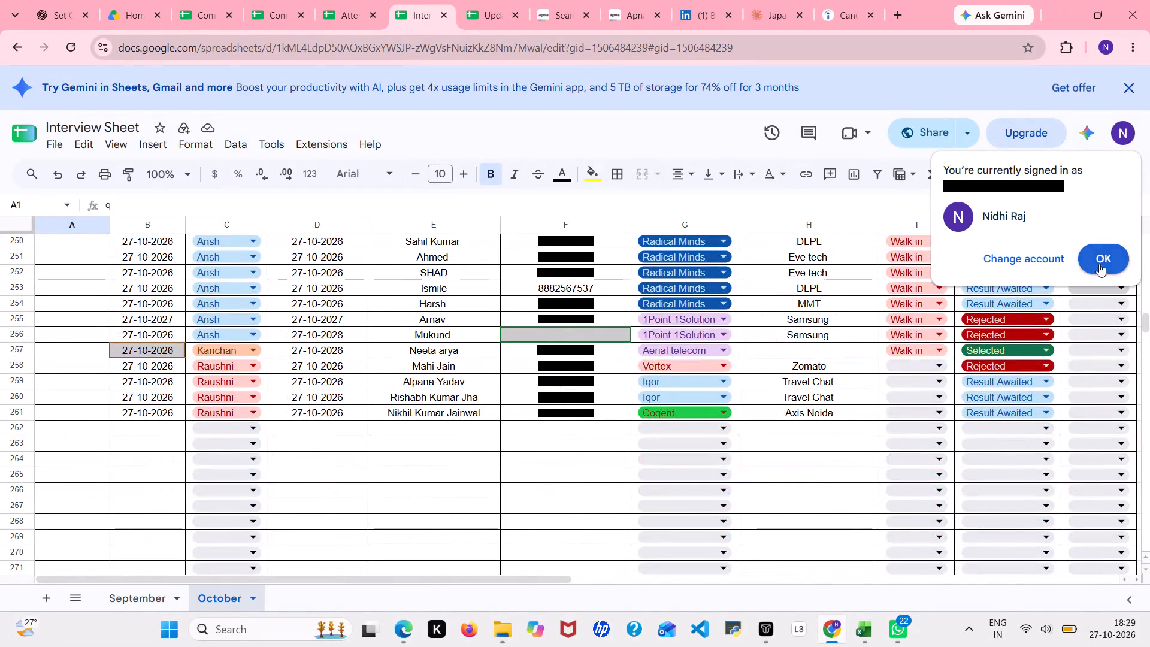
click(1100, 262)
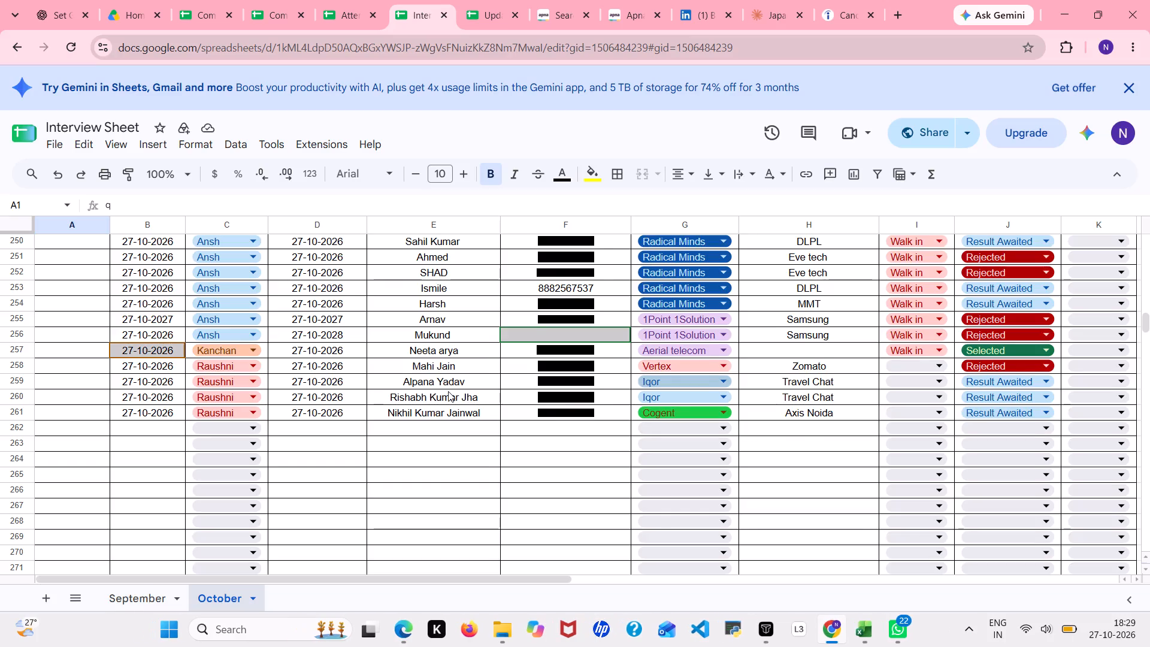
scroll(448, 391, up, 3)
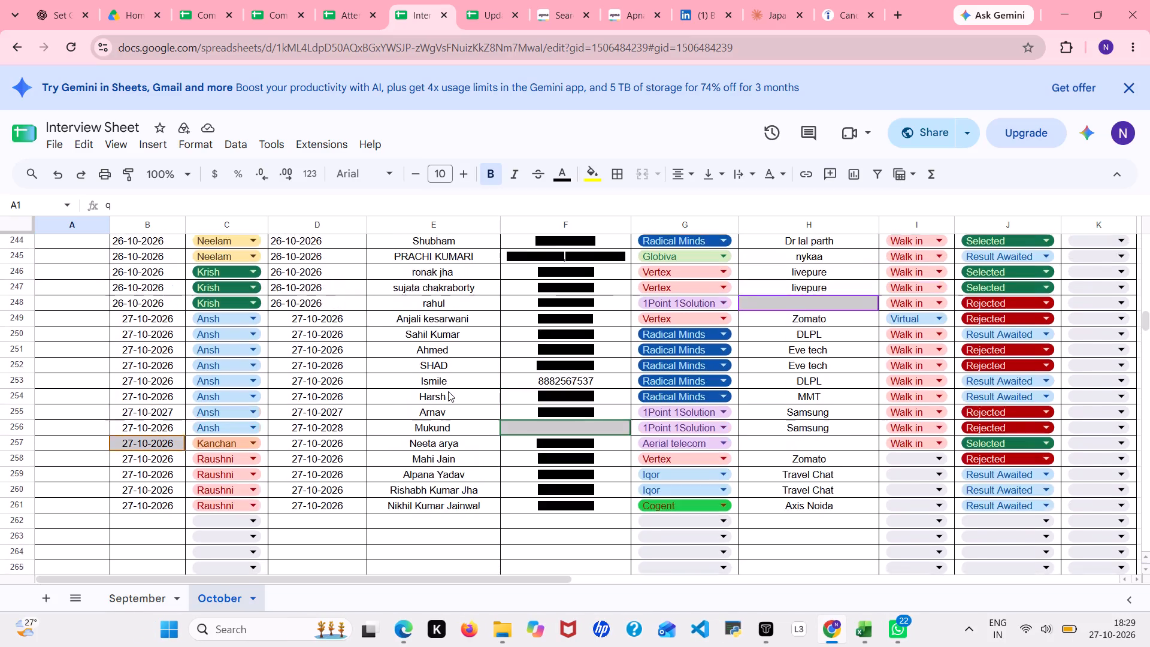
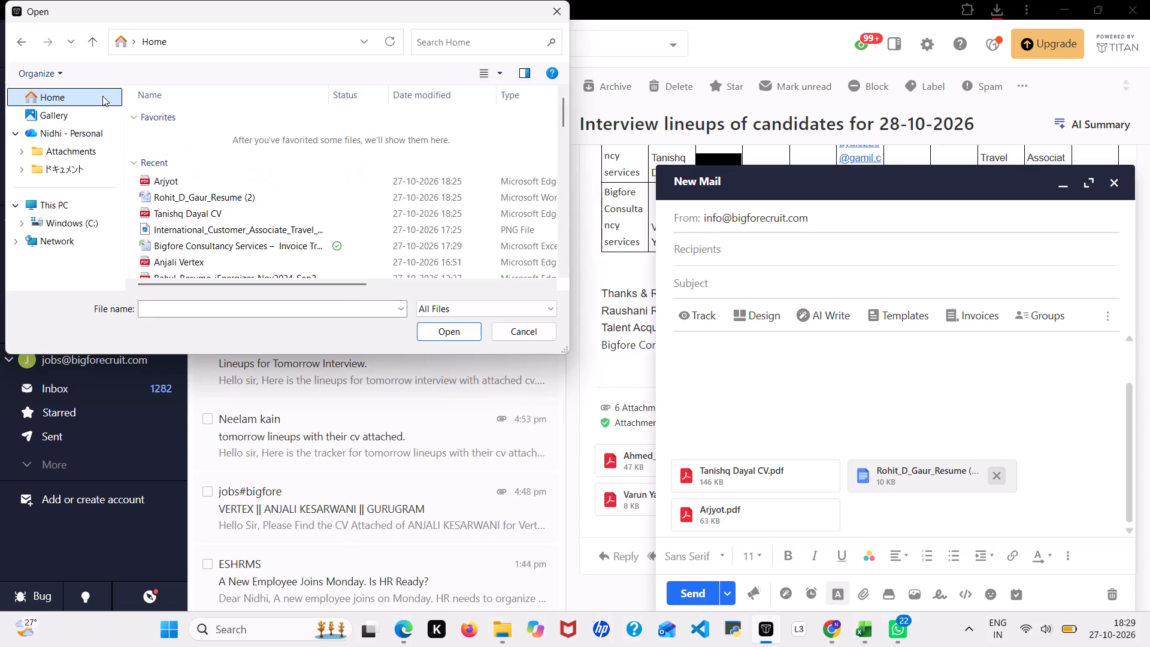
click(457, 44)
click(457, 44)
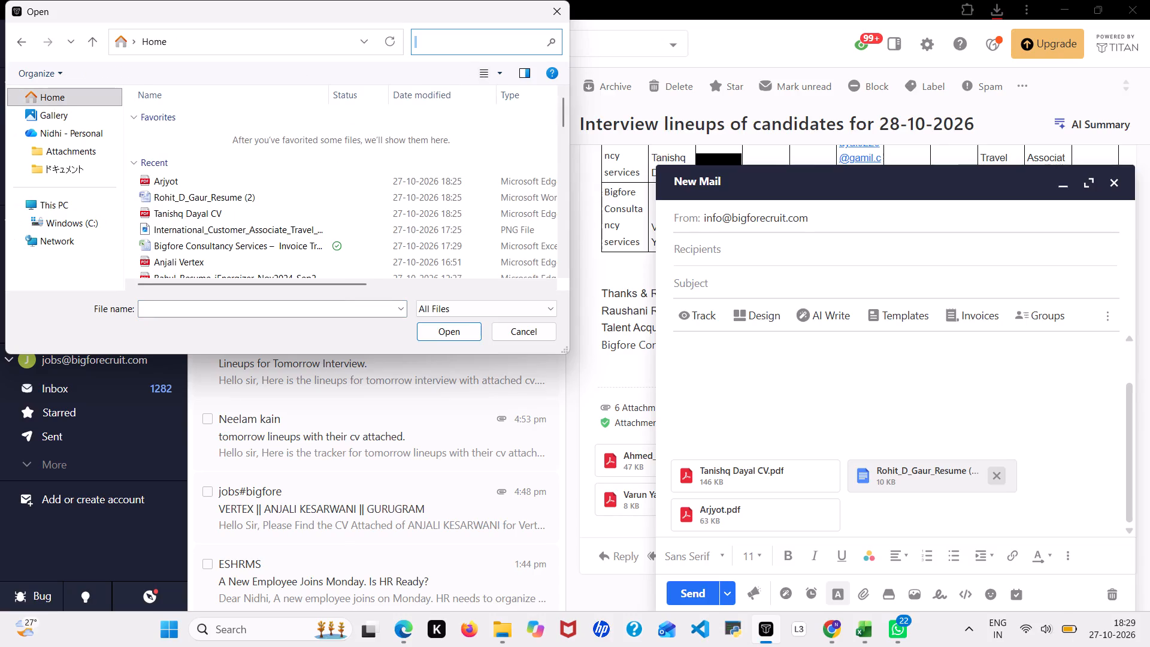
text(Va)
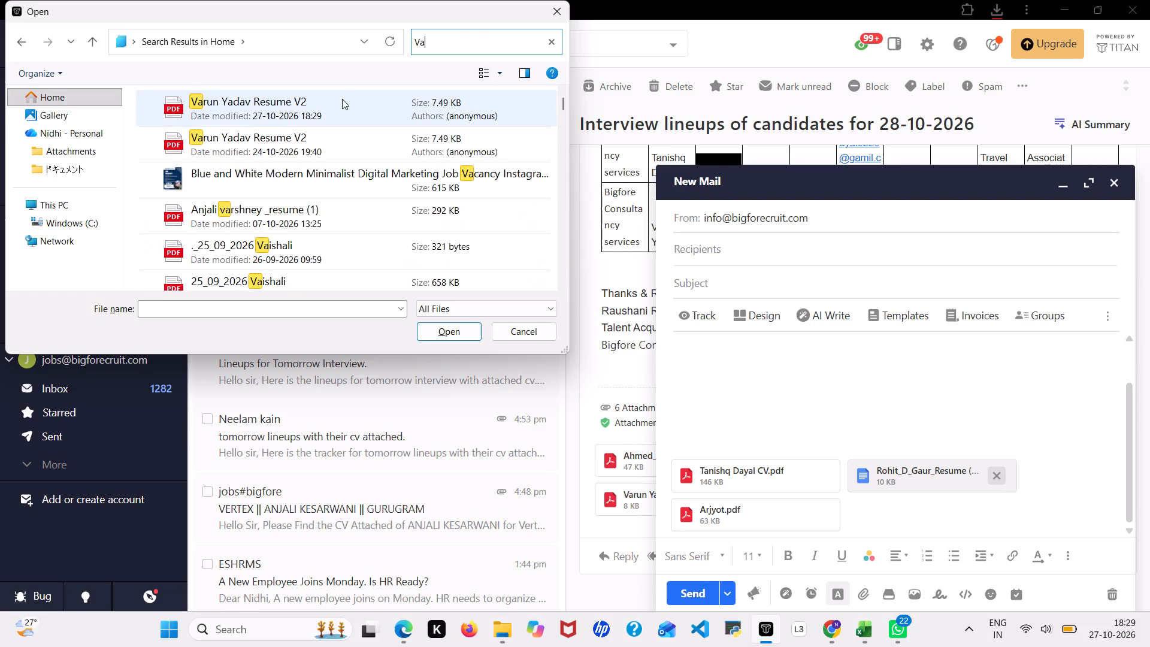
click(342, 99)
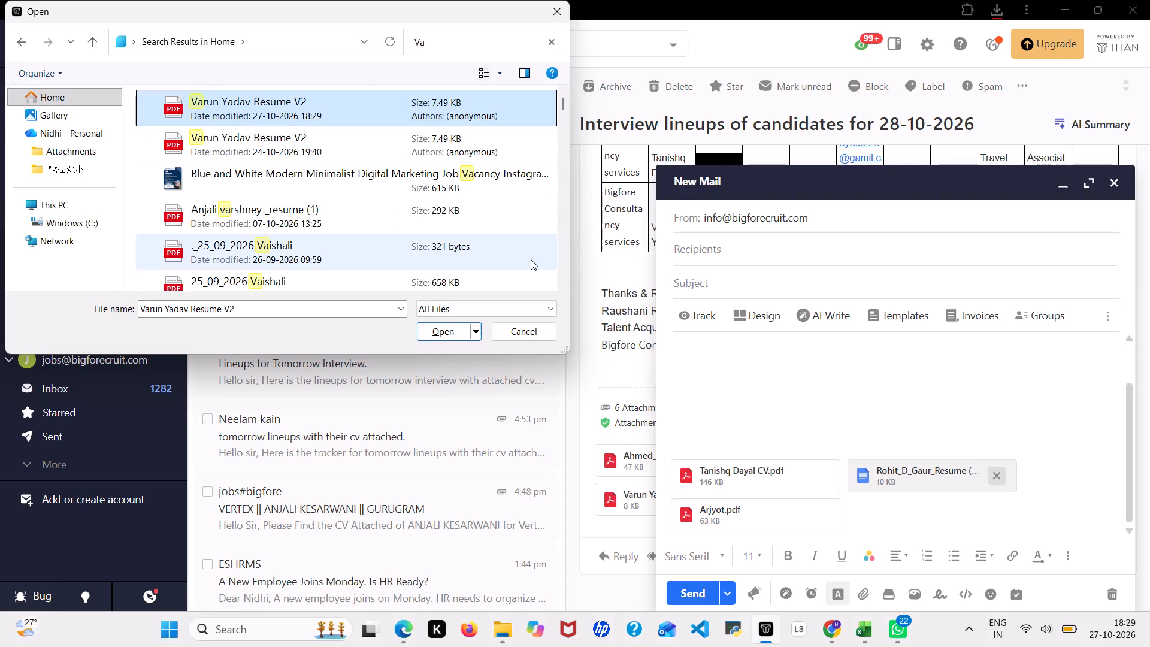
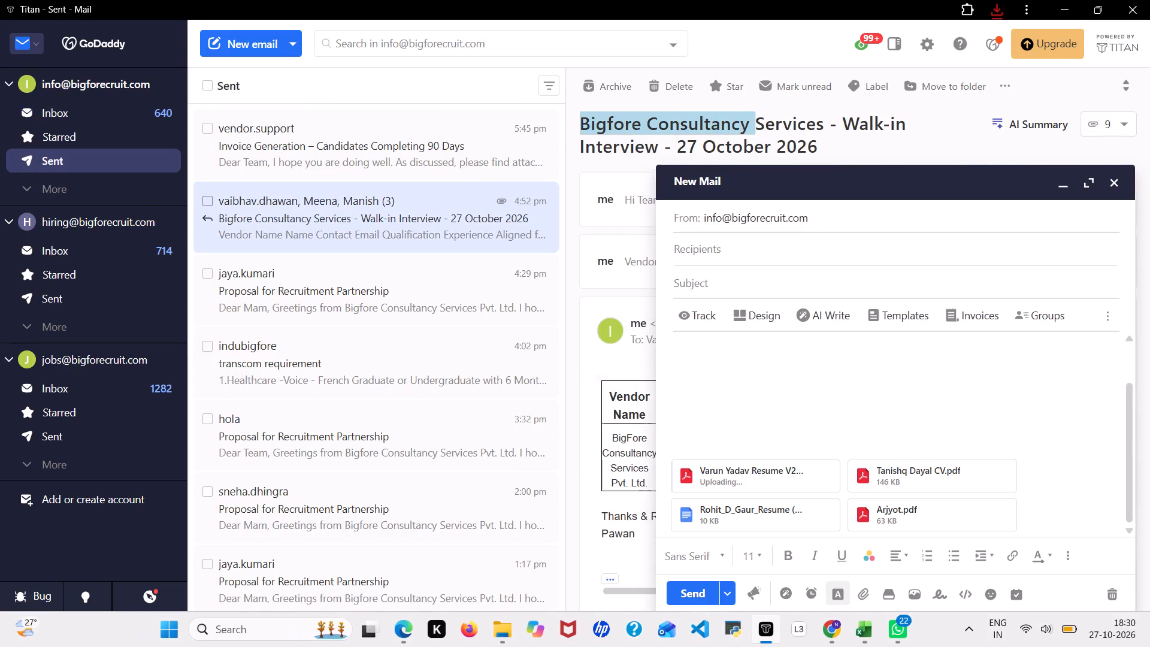
Set the new email's subject to "Bigfore Consultancy Services - Walk-in Interview - 28 October 2026", reusing the open sent email's subject.
drag(761, 132, 816, 143)
key(ctrl+c)
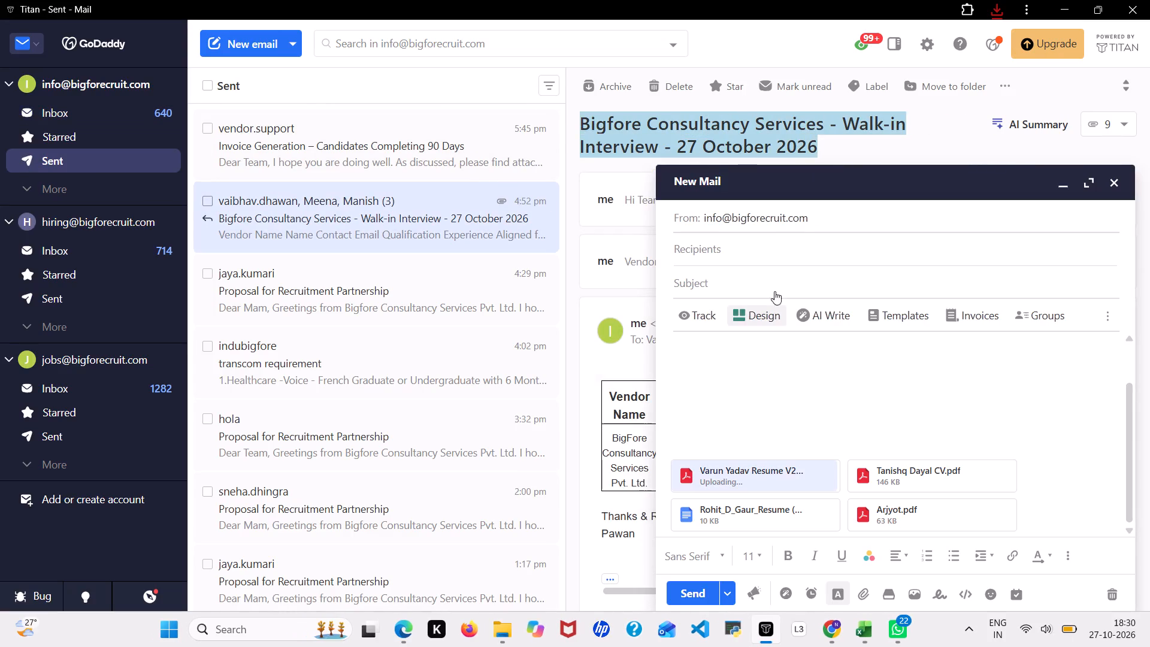
click(770, 282)
key(ctrl+v)
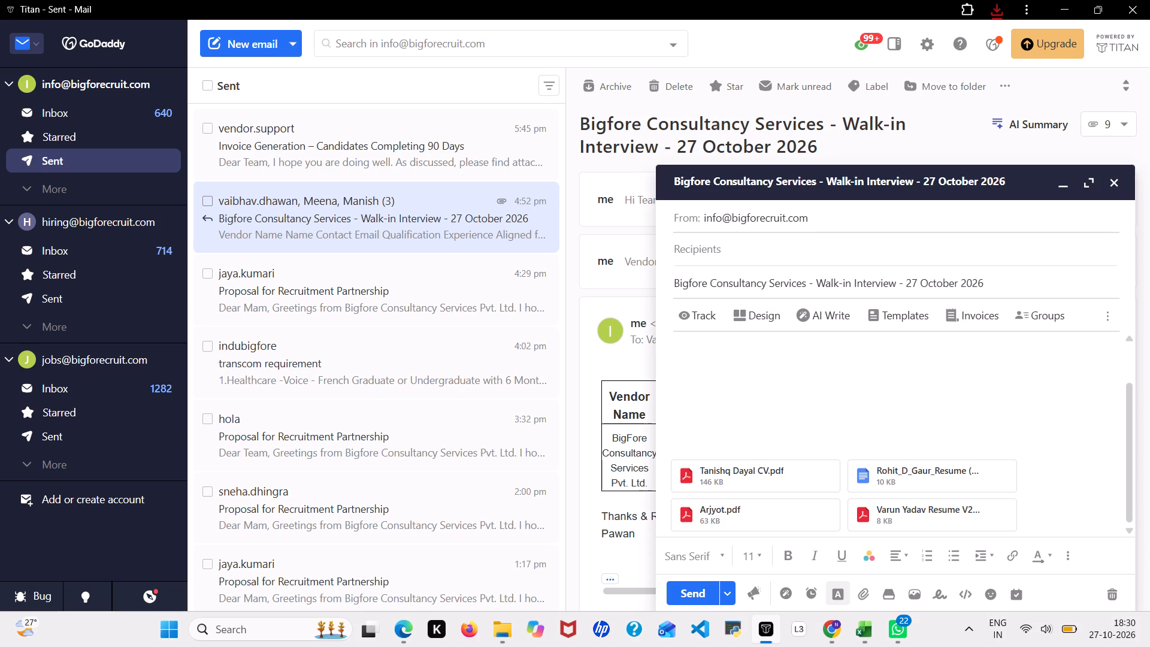
click(917, 283)
key(BackSpace)
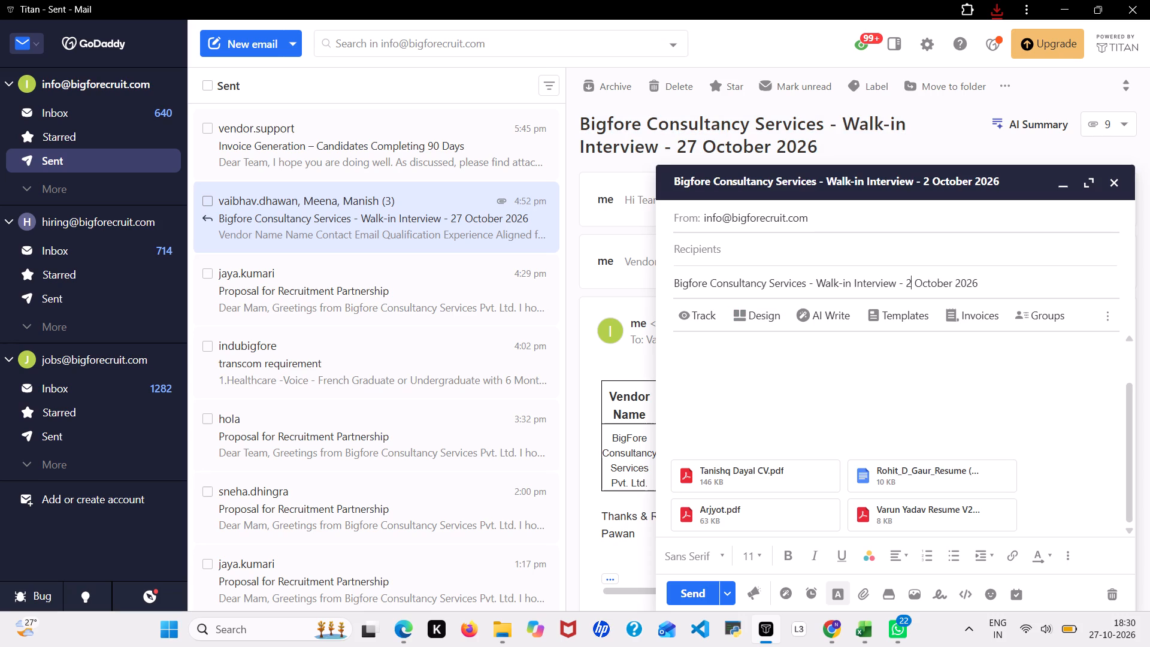
key(8)
Copy the "Hi Team" greeting and CV/tracker introduction from the thread's first message into the new email's body.
click(646, 207)
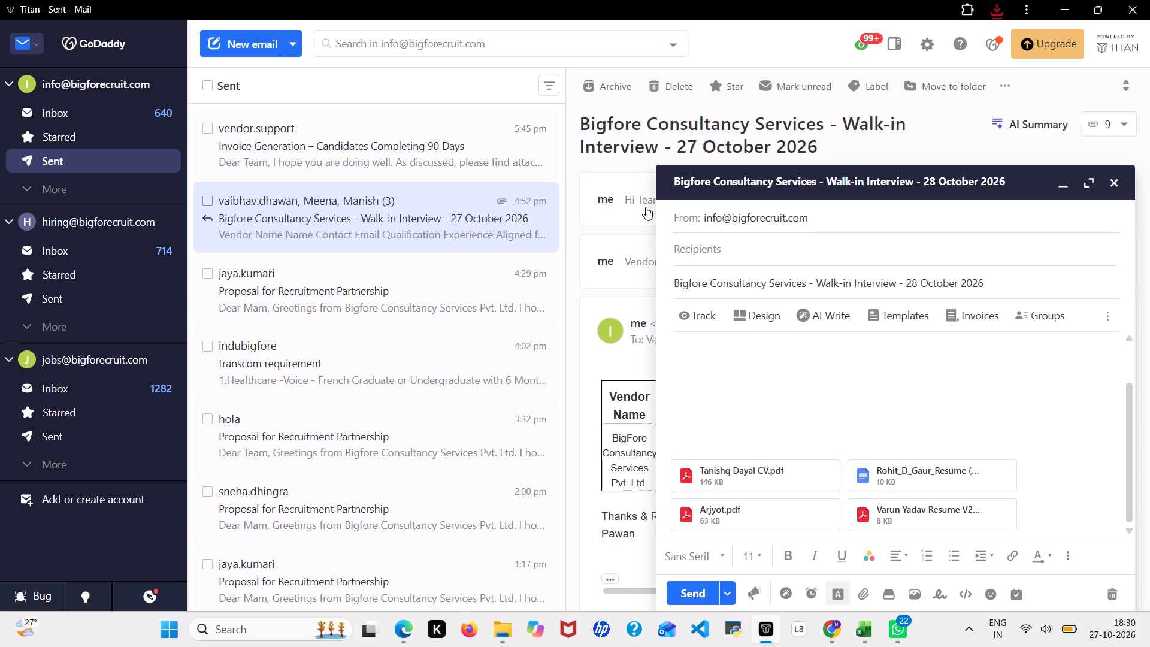
drag(601, 260, 704, 307)
key(ctrl+c)
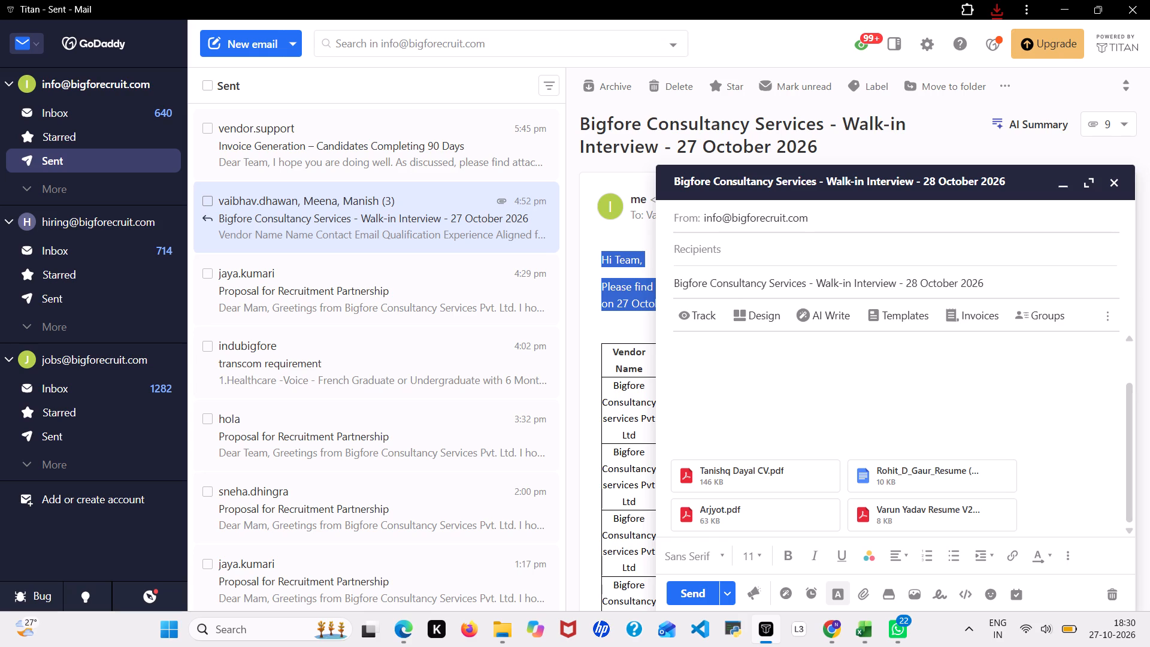
click(692, 382)
click(686, 352)
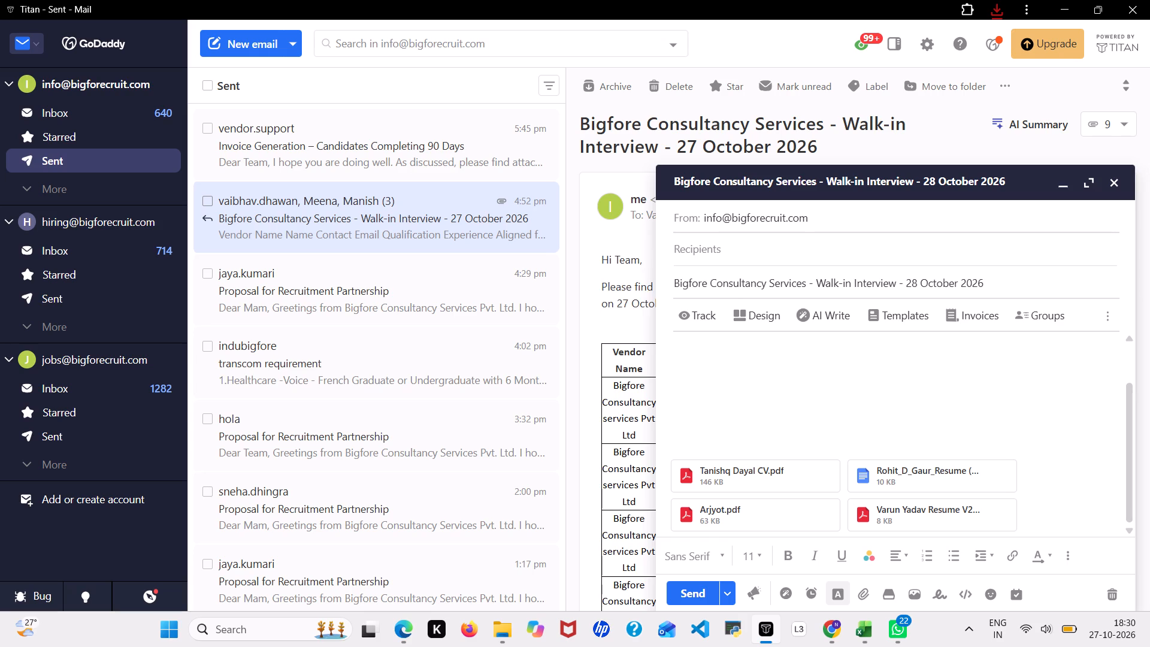
click(686, 352)
double_click(764, 405)
scroll(773, 341, down, 1)
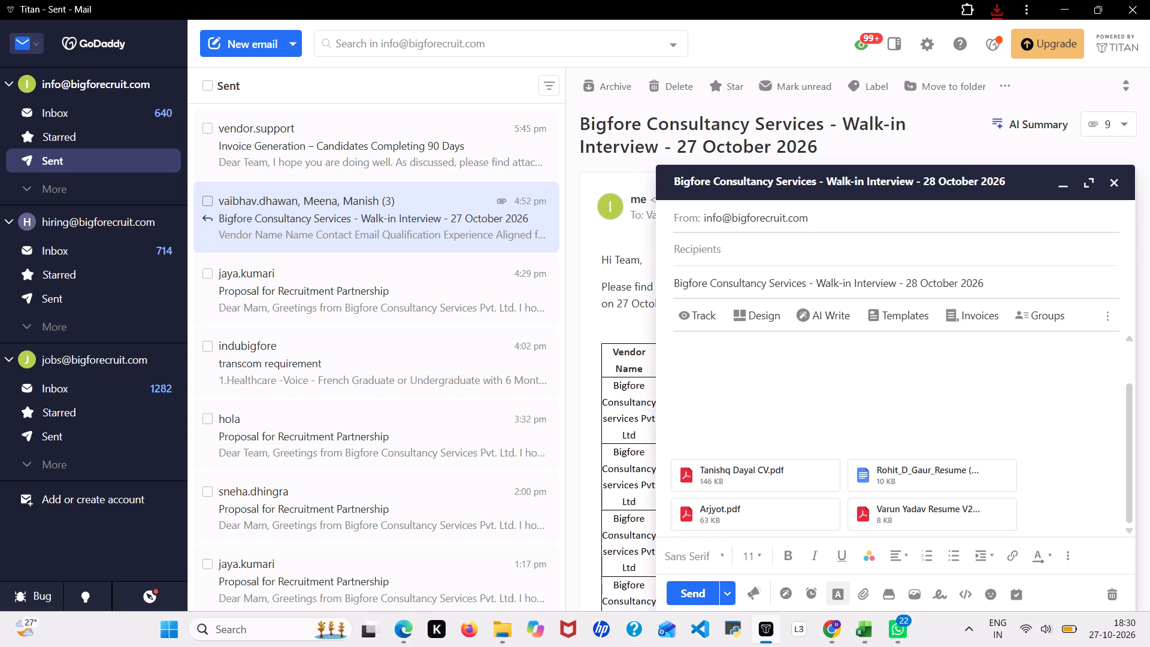
scroll(773, 341, down, 1)
scroll(773, 341, up, 2)
key(ctrl+v)
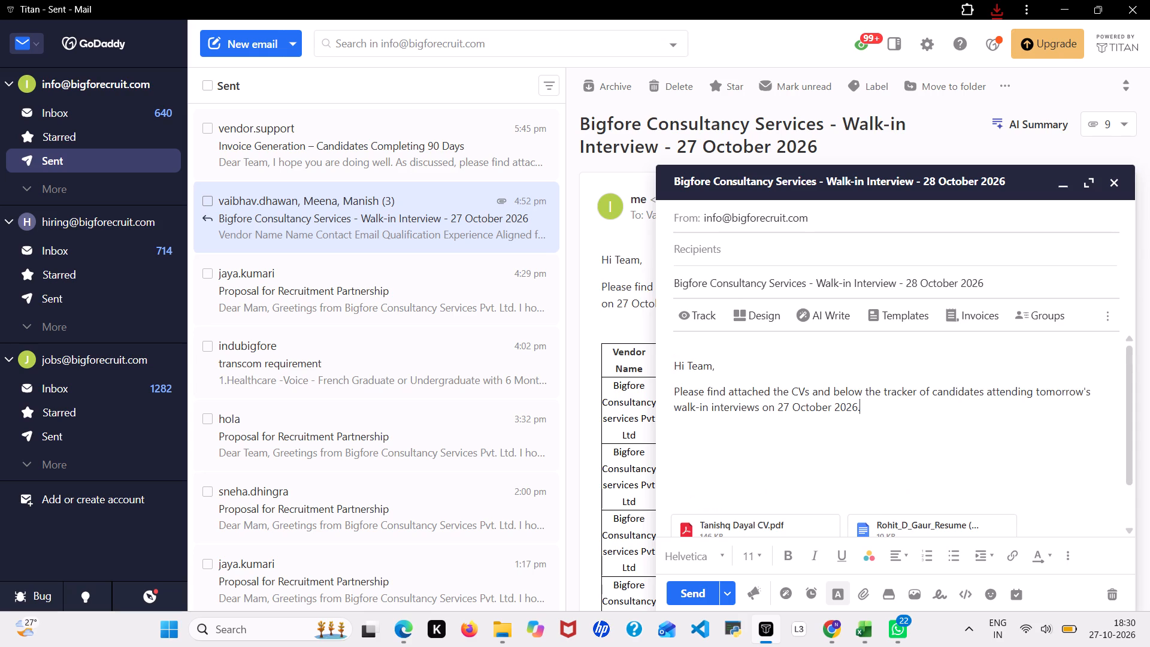
Change the walk-in interview date in the new email's body to 28 October 2026.
click(790, 407)
key(BackSpace)
key(8)
Enter "iqor" as the recipient of the new email.
click(739, 250)
text(iqor)
click(827, 478)
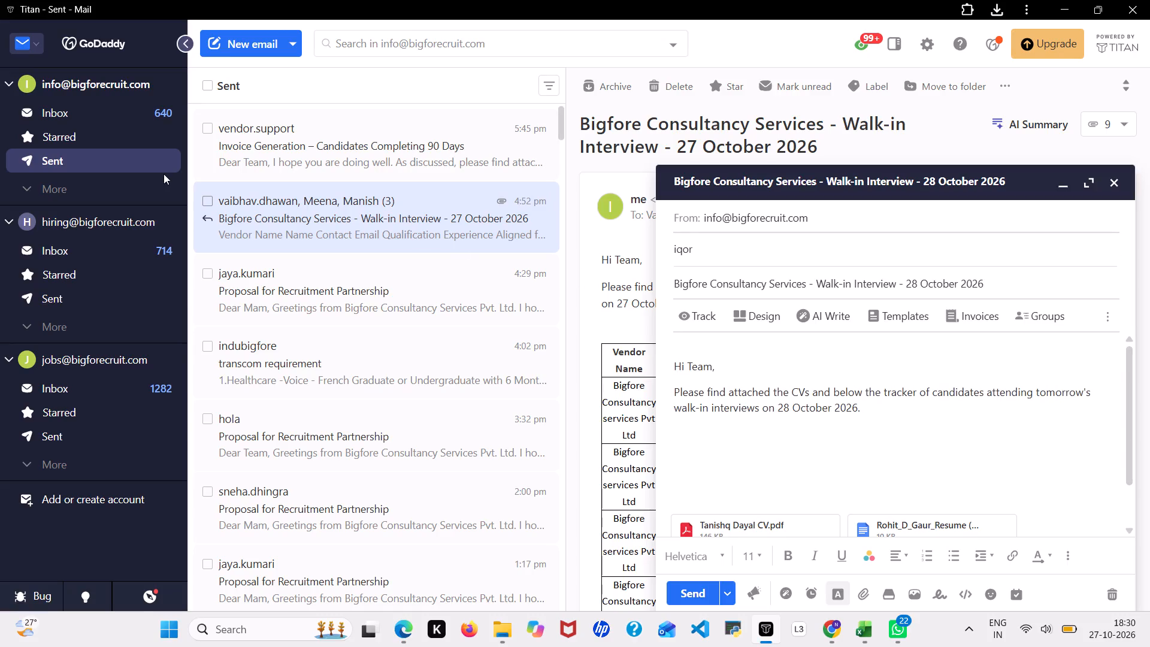
Check the new email's attached CVs and close the draft.
scroll(904, 383, down, 1)
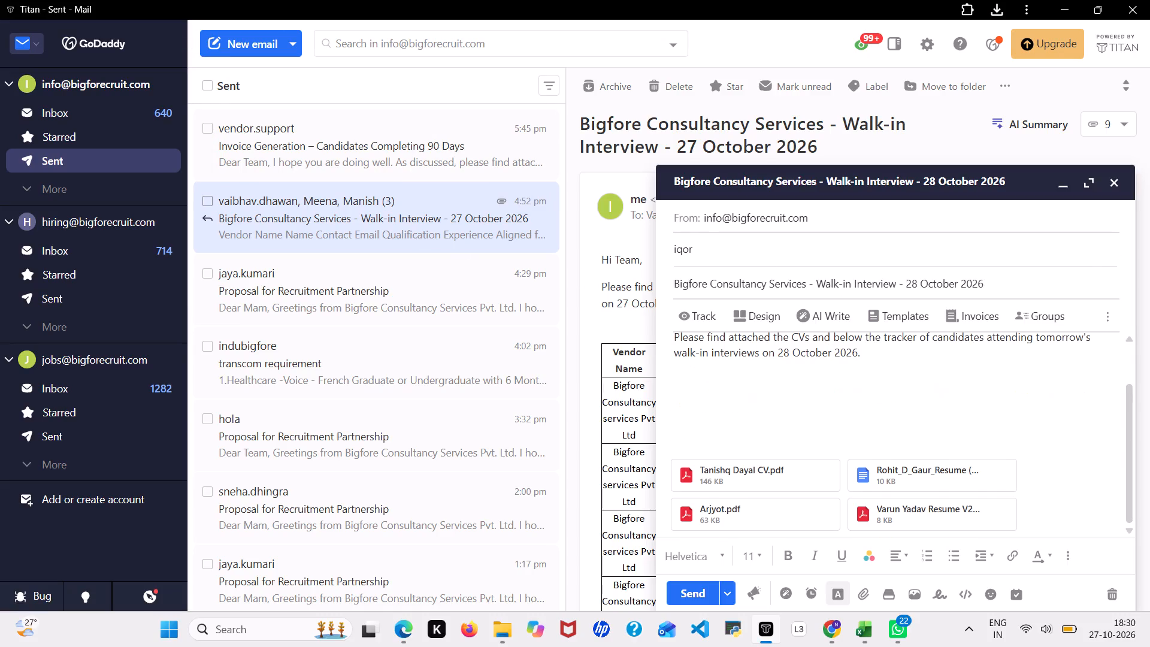
click(1113, 183)
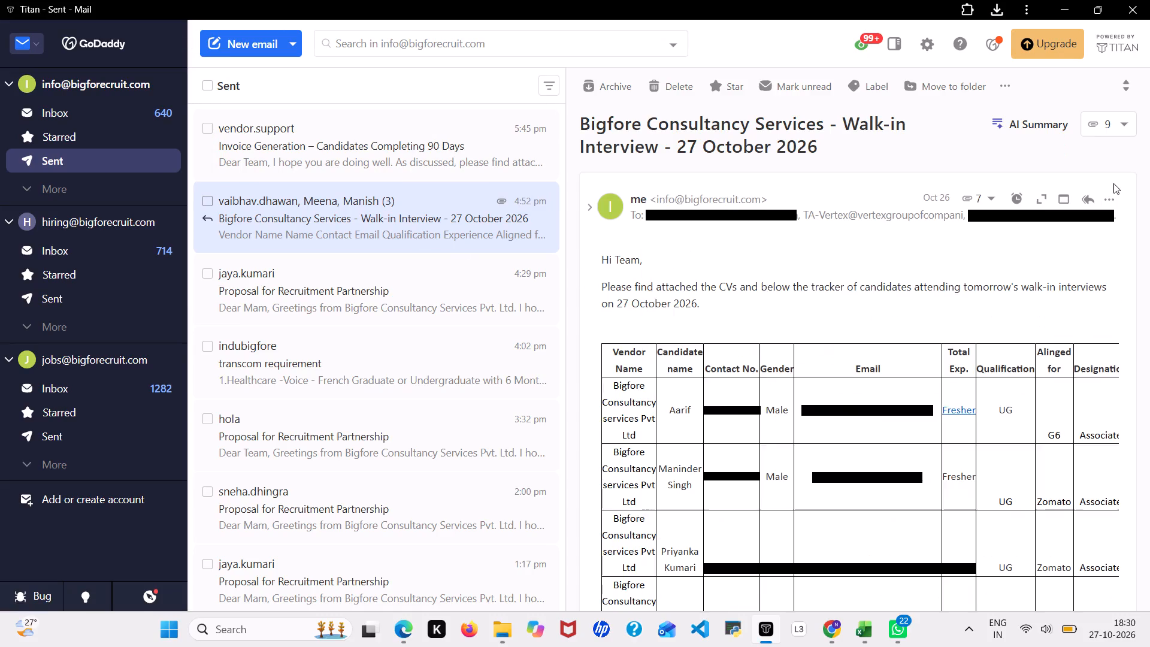
Look through the candidate tracker table in the sent 27 October 2026 walk-in interview email.
scroll(798, 420, down, 4)
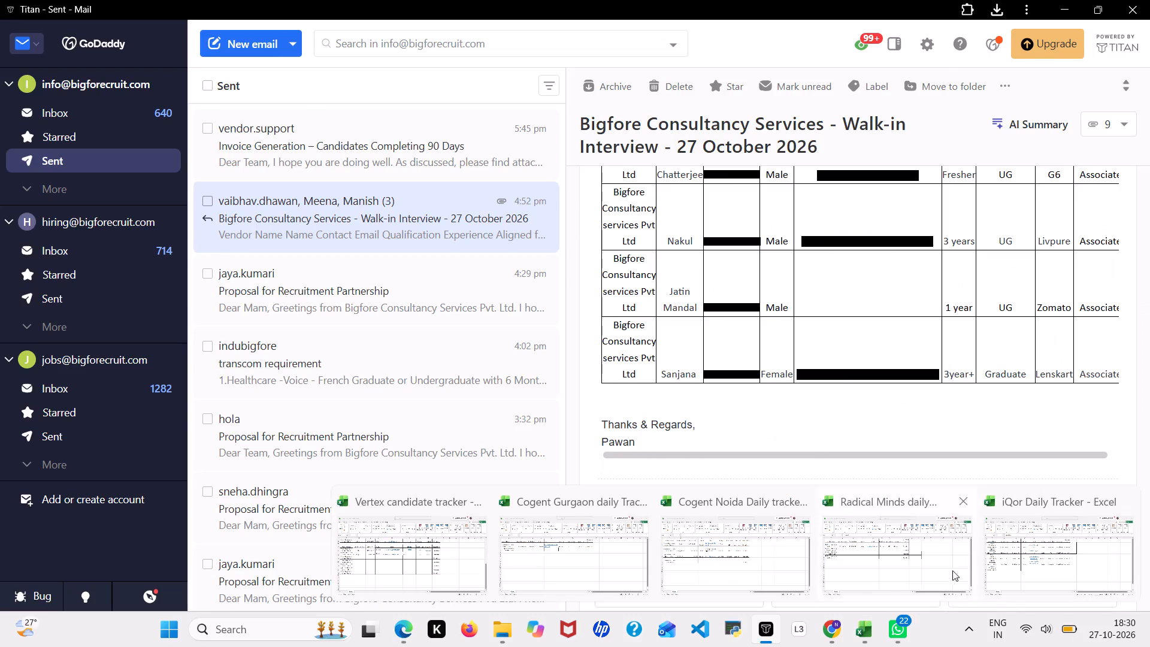
click(1021, 539)
click(733, 470)
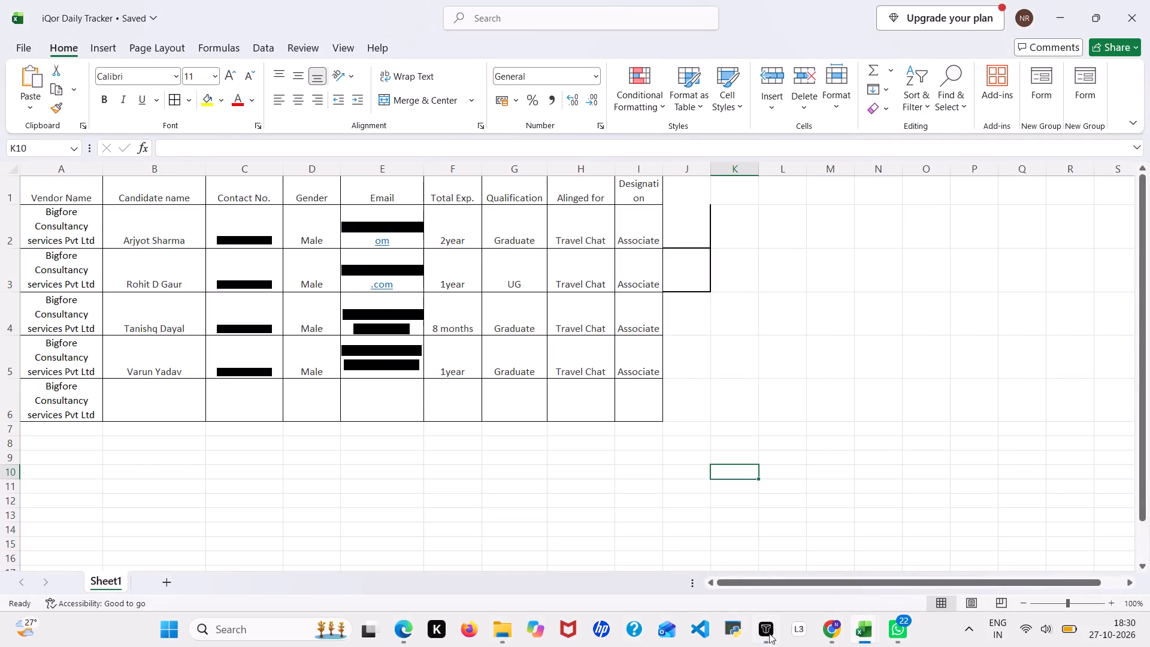
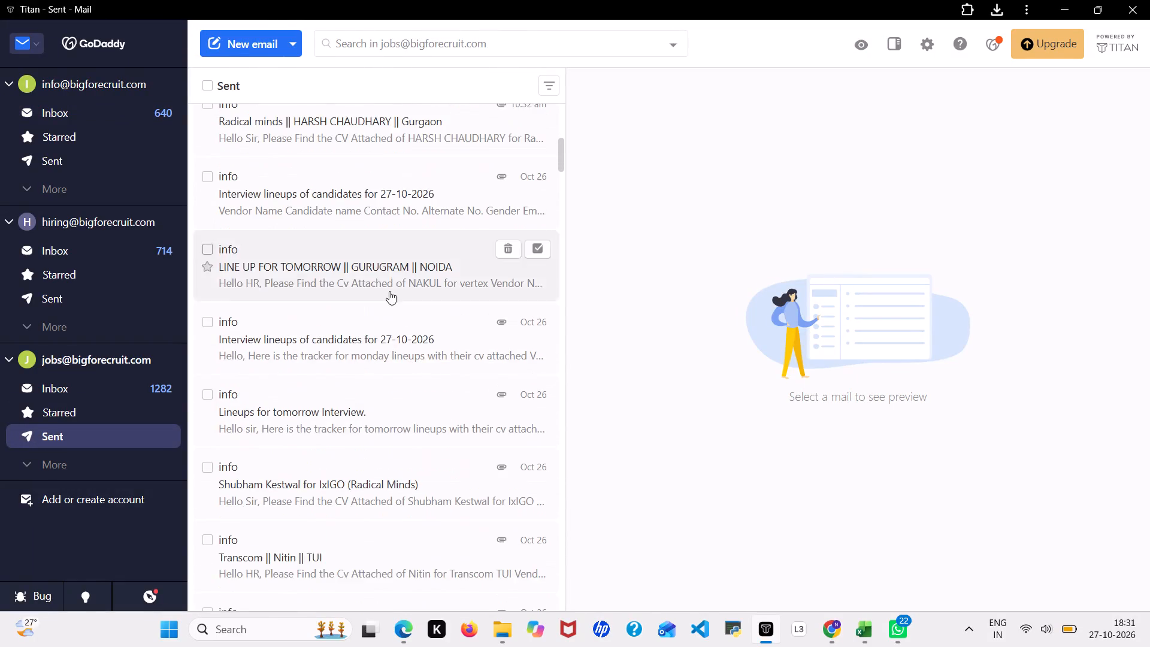
Open the sent IxIGO (Radical Minds) candidate email from Oct 26 and view its attached resume PDF.
scroll(389, 291, down, 1)
click(383, 338)
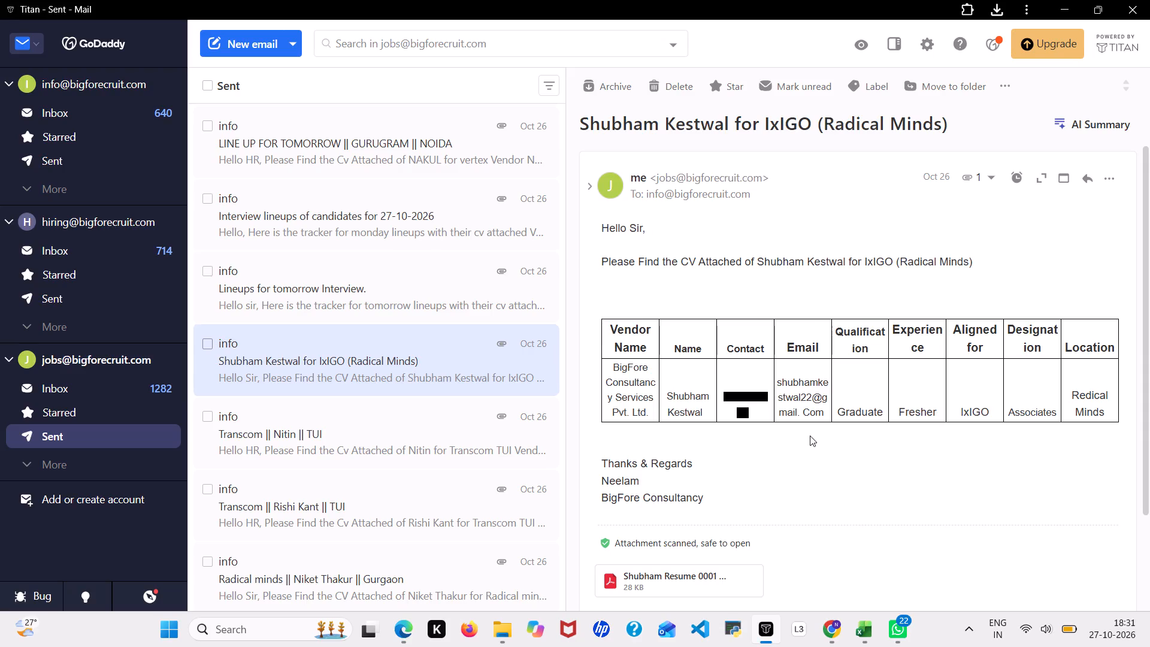
click(667, 583)
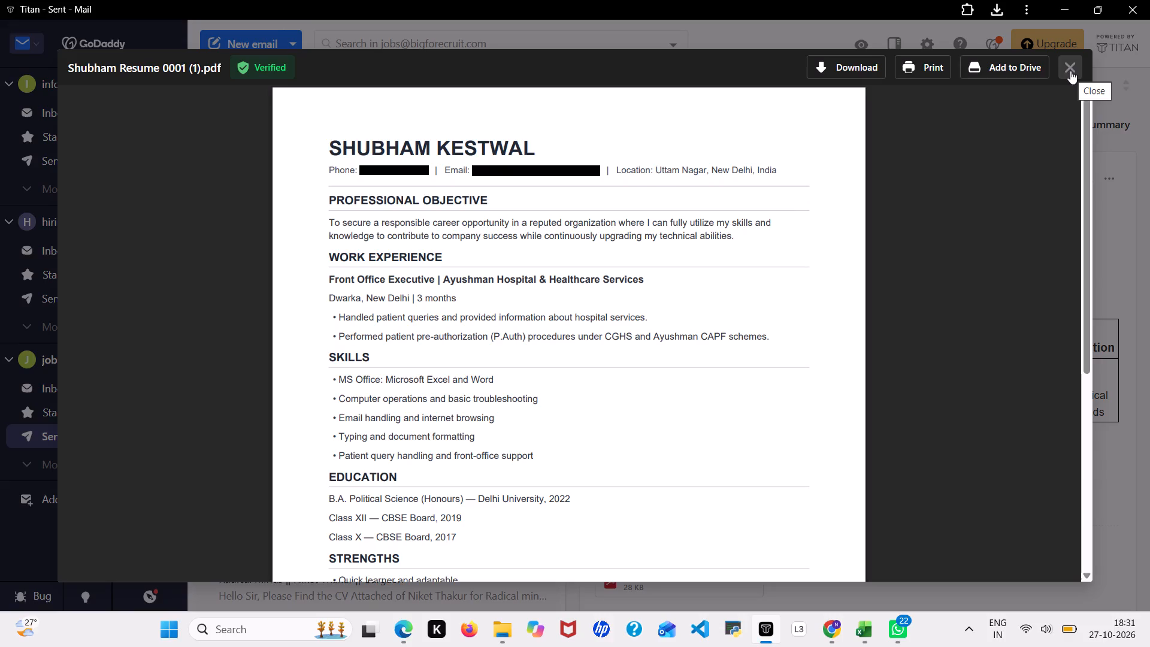
Read the rest of the candidate's attached resume, from work experience to languages, and close the preview.
scroll(632, 282, down, 2)
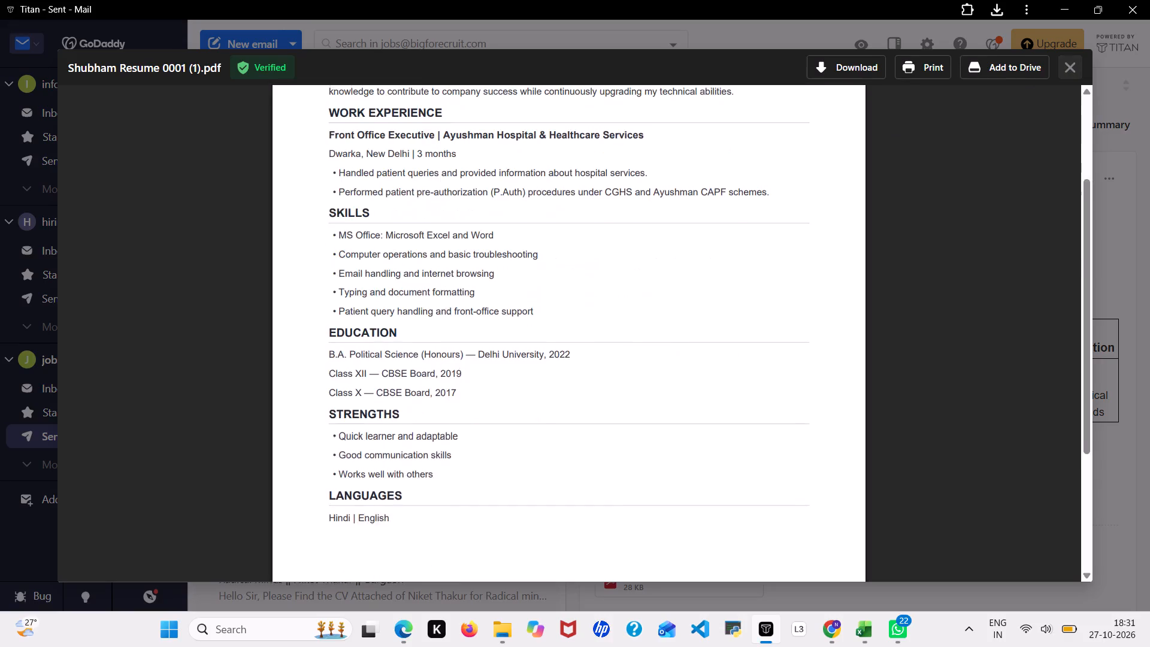
scroll(632, 282, down, 1)
click(1060, 68)
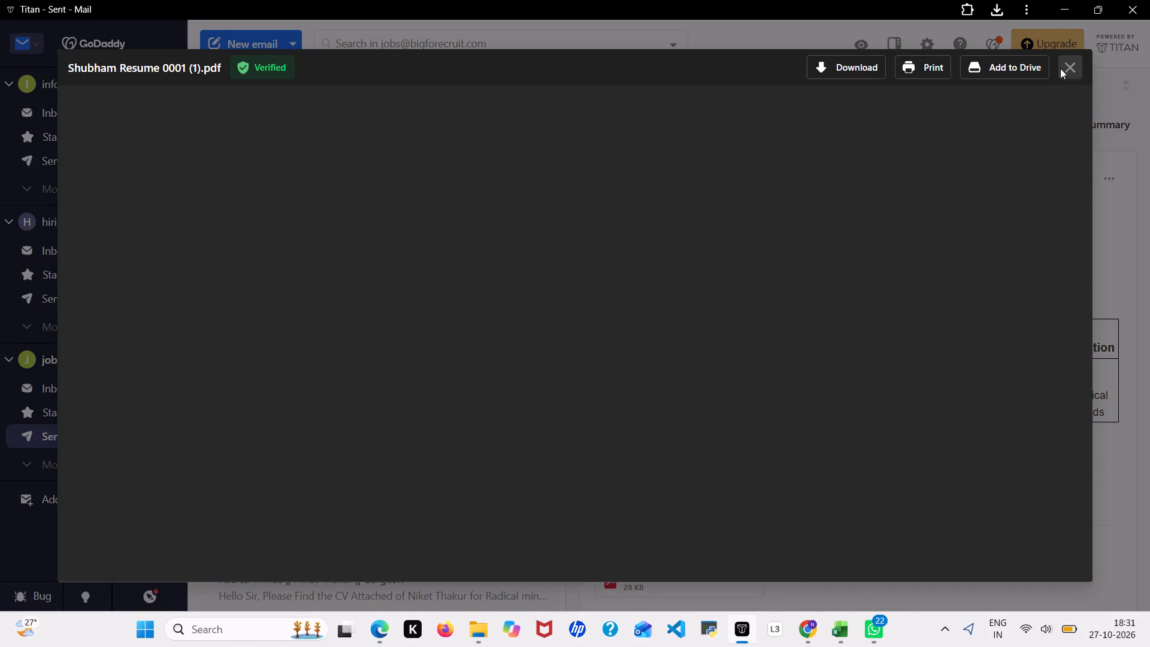
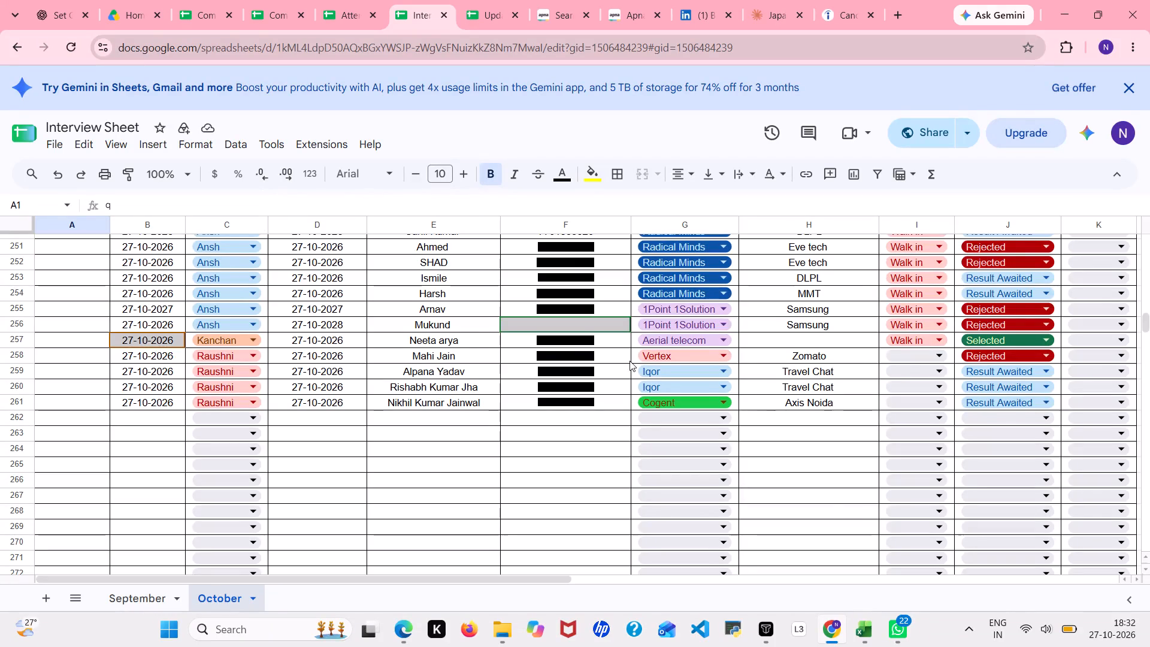
Review the 26 and 27 October 2026 candidate entries in the October tab of the Interview Sheet.
scroll(629, 361, up, 4)
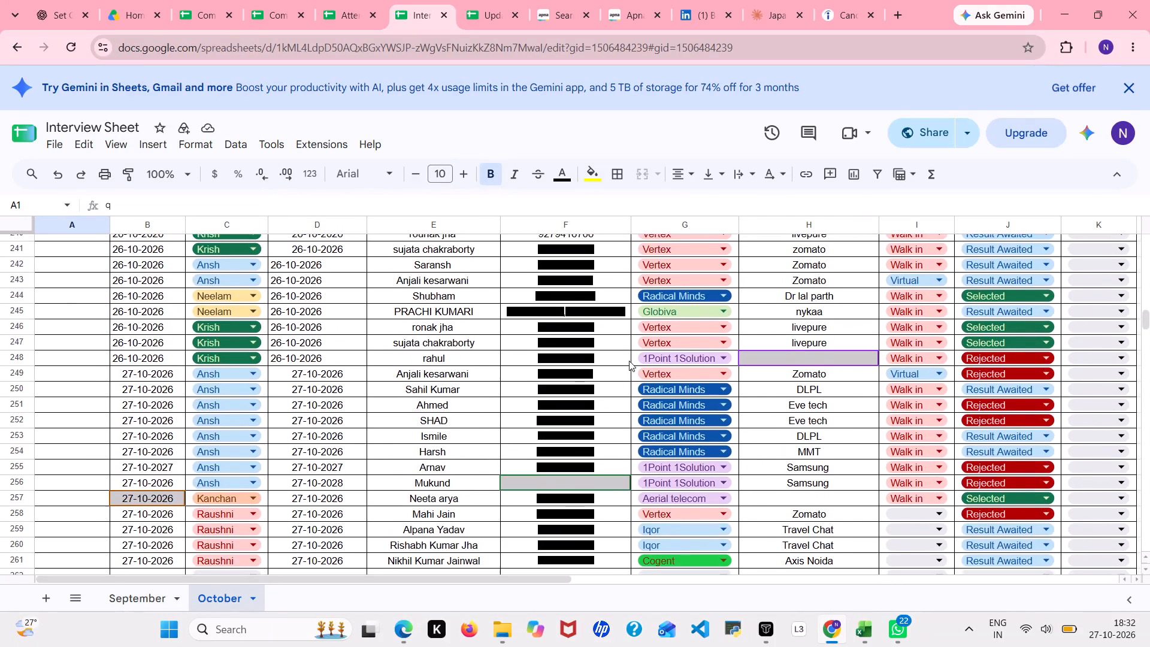
scroll(629, 361, up, 2)
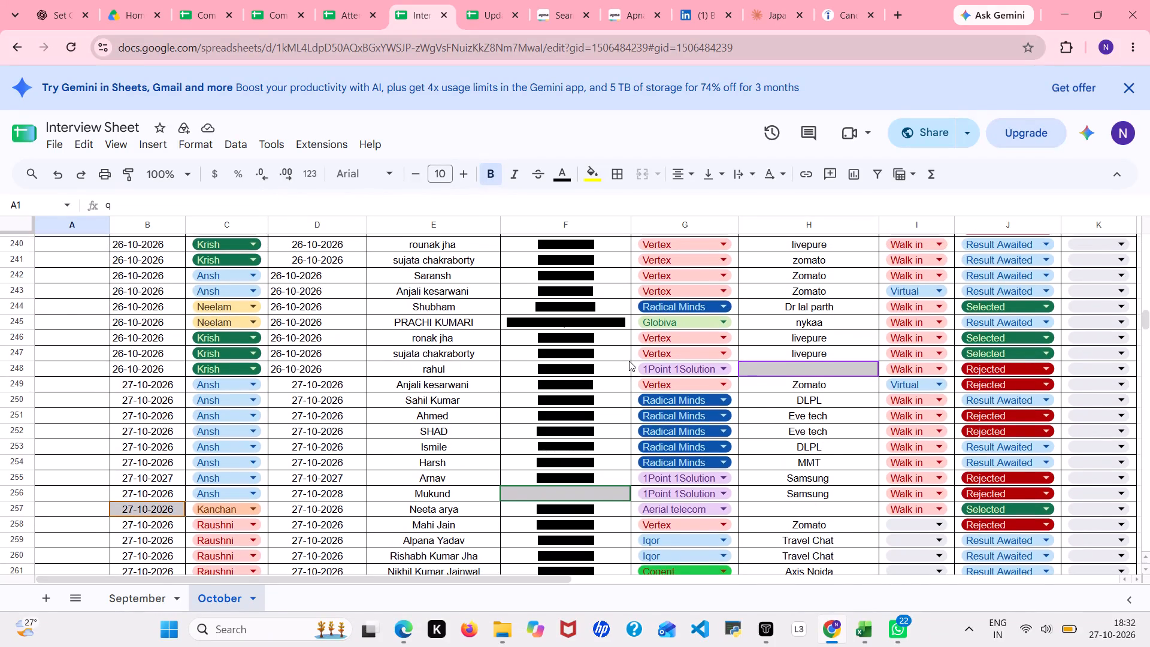
click(629, 361)
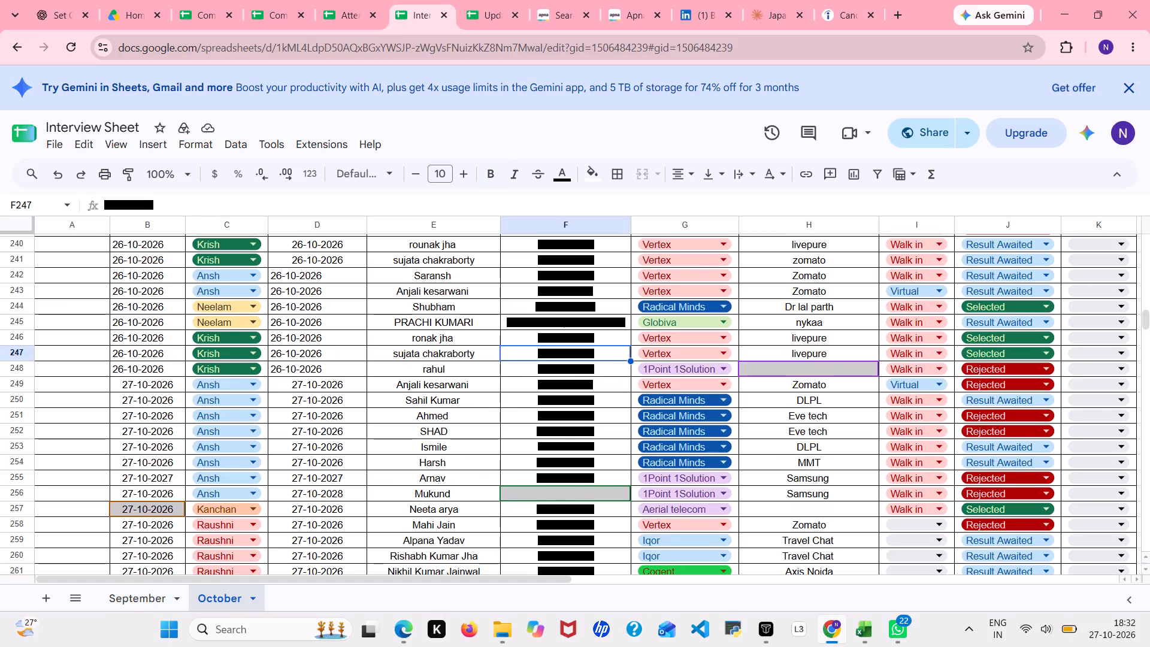
click(592, 372)
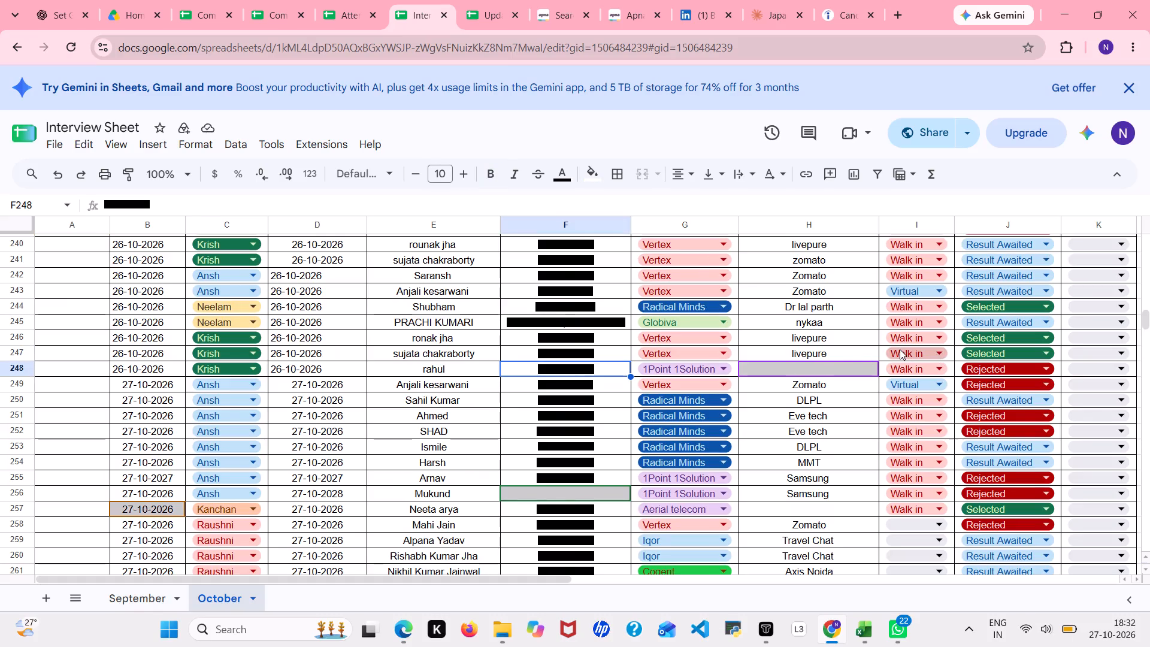
scroll(501, 345, down, 1)
scroll(400, 332, up, 1)
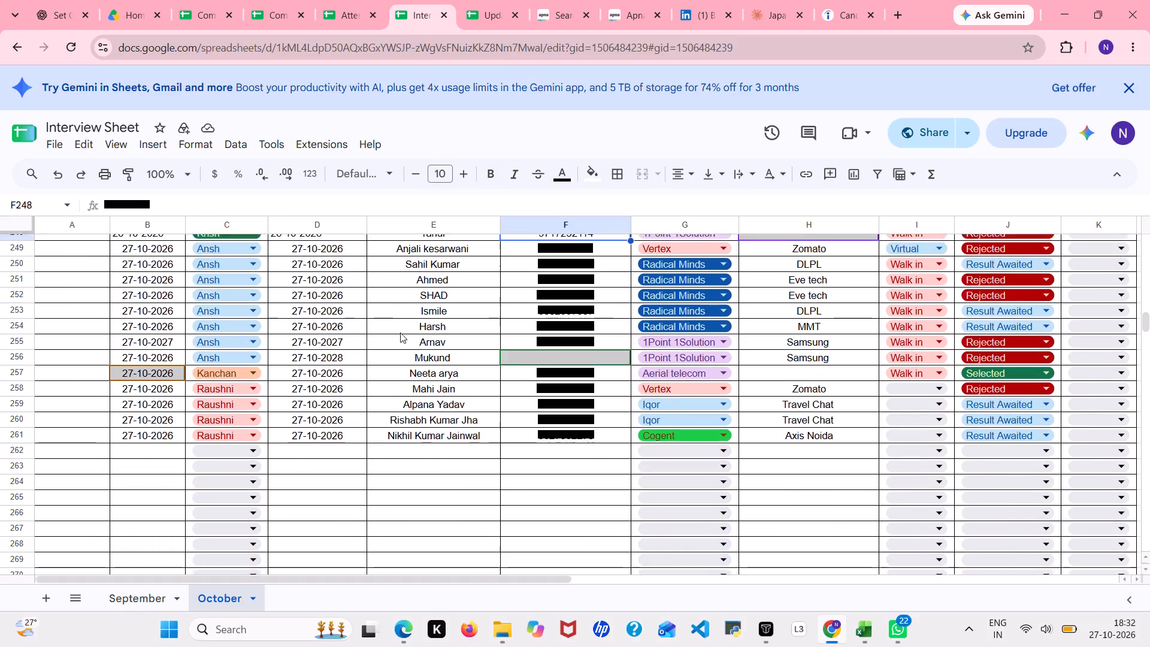
scroll(400, 332, up, 1)
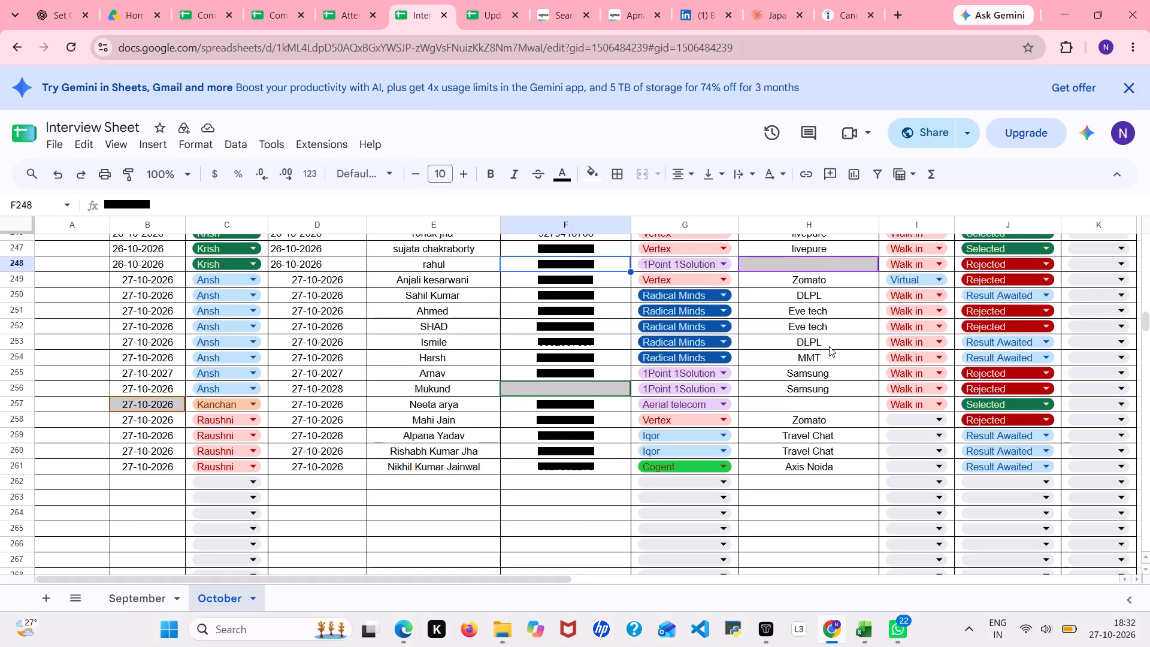
Switch to the Bigfore Consultancy Services LinkedIn page posts, reload them and examine the latest International Customer Associate (Travel Domain) post.
click(692, 18)
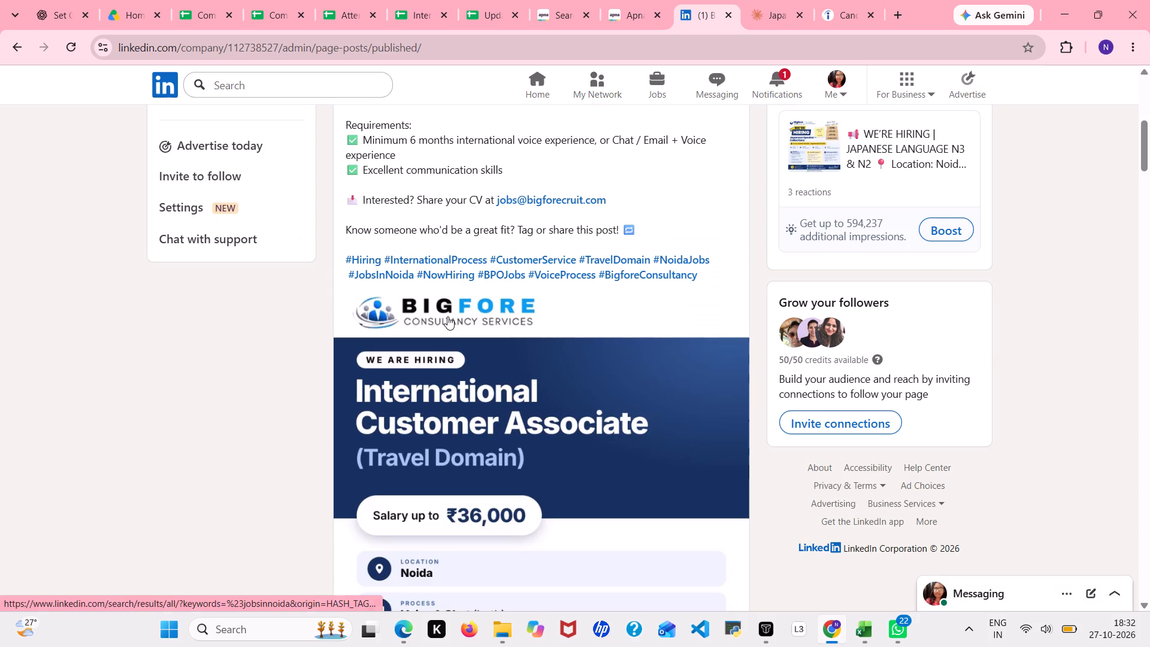
click(71, 49)
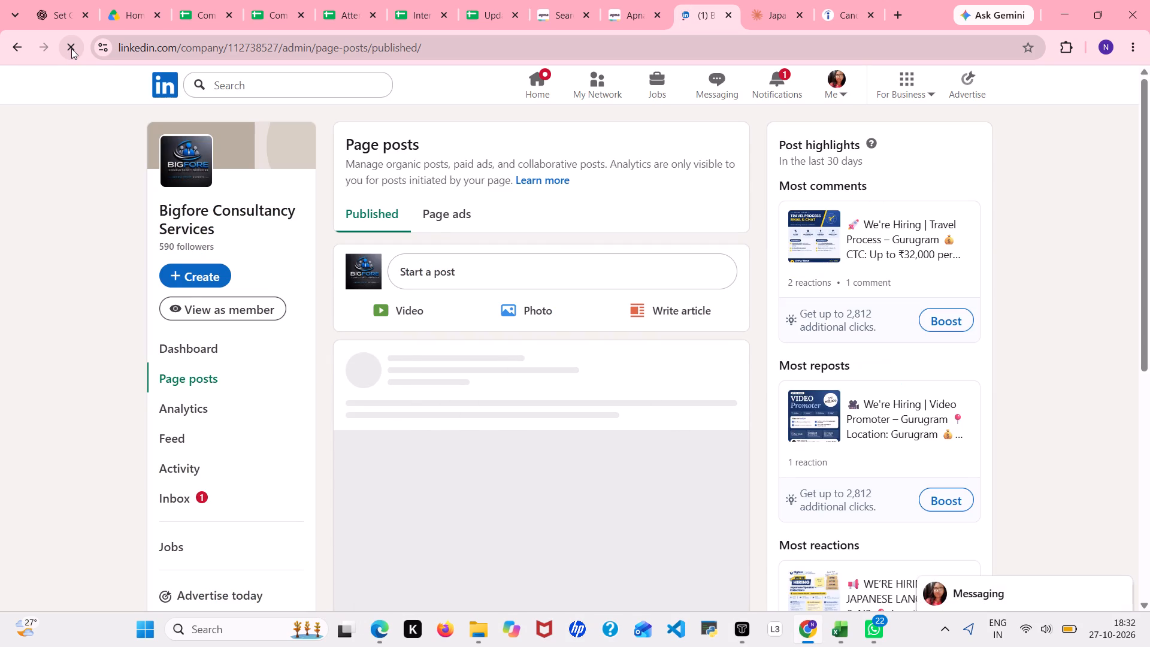
scroll(511, 416, down, 1)
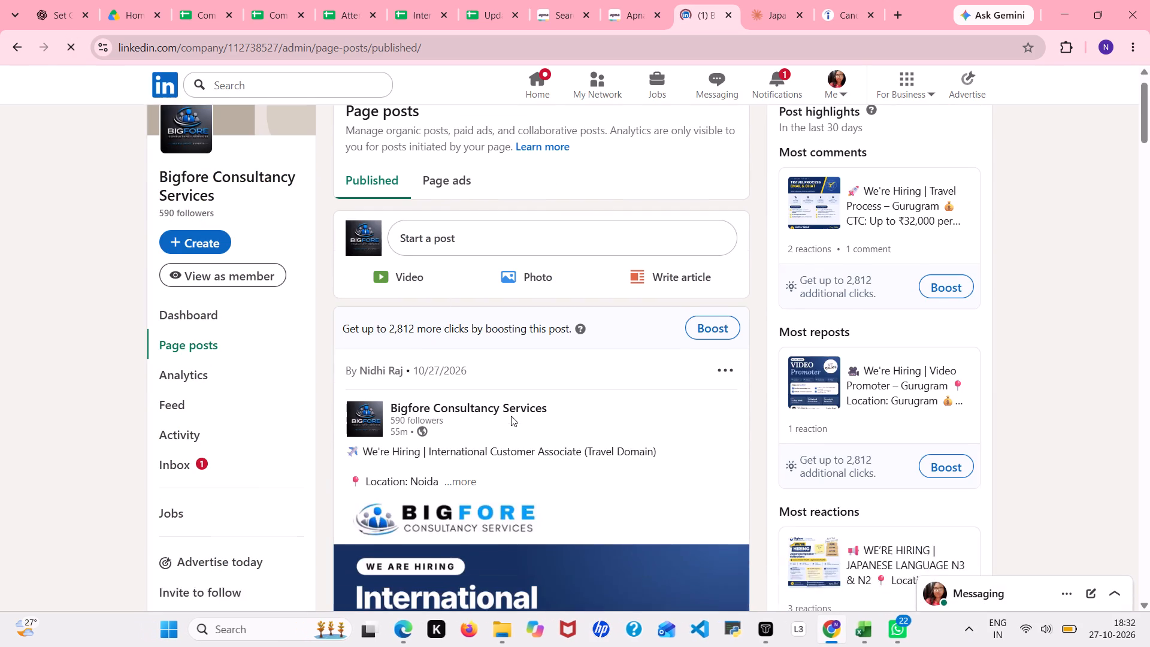
scroll(511, 416, down, 5)
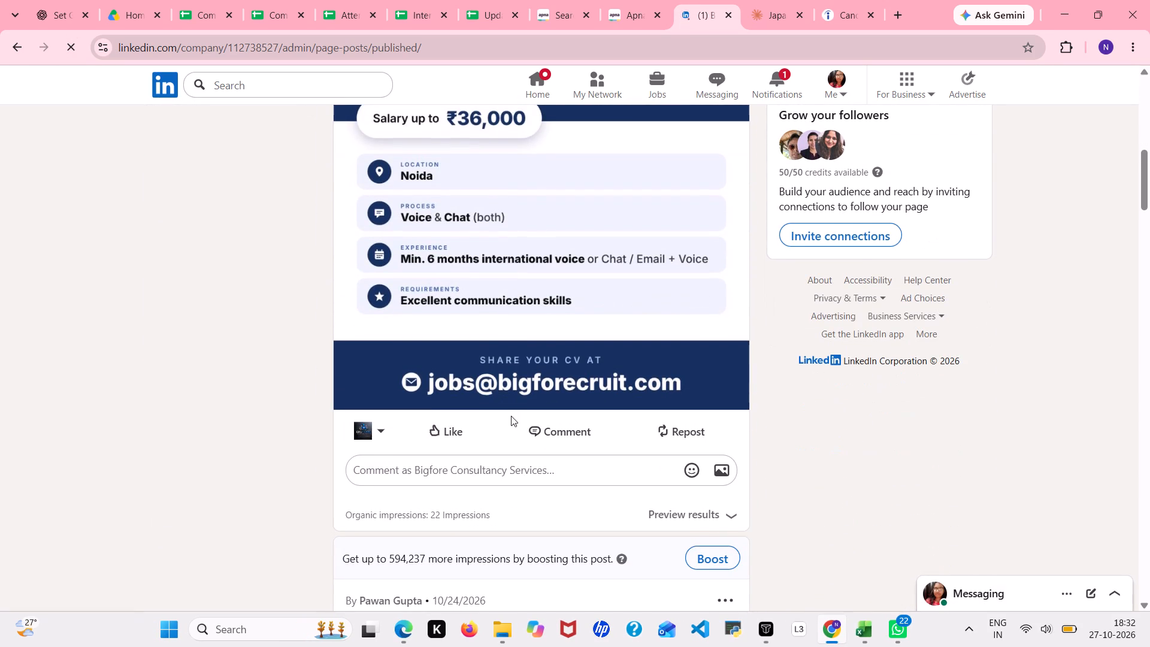
scroll(511, 416, up, 1)
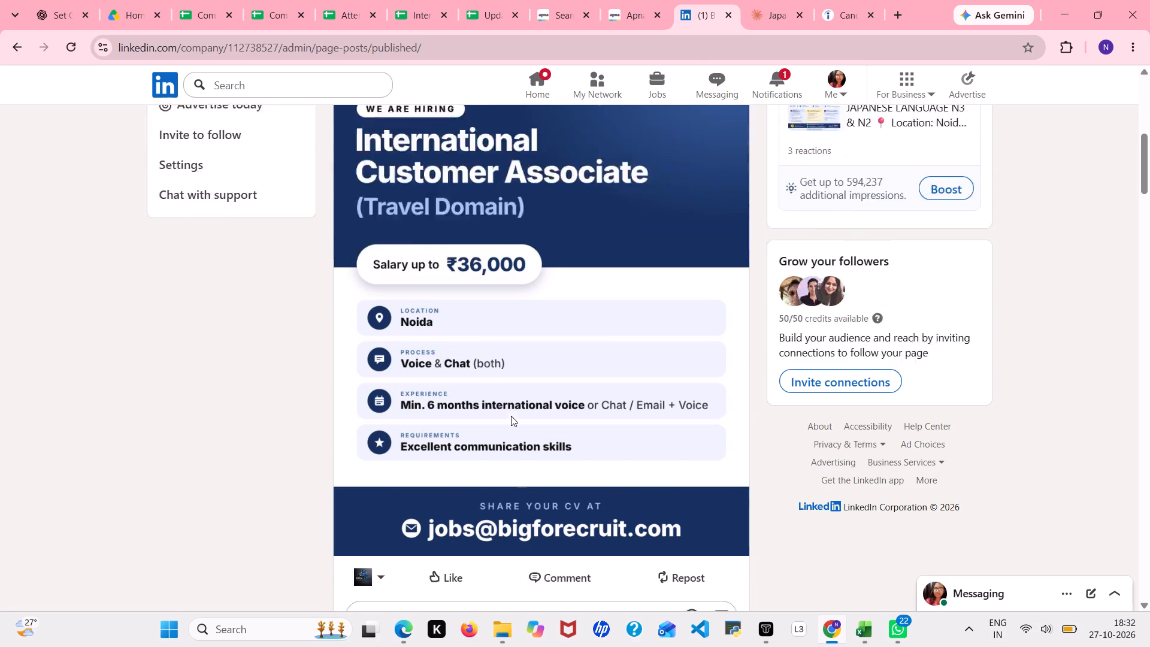
scroll(511, 416, up, 4)
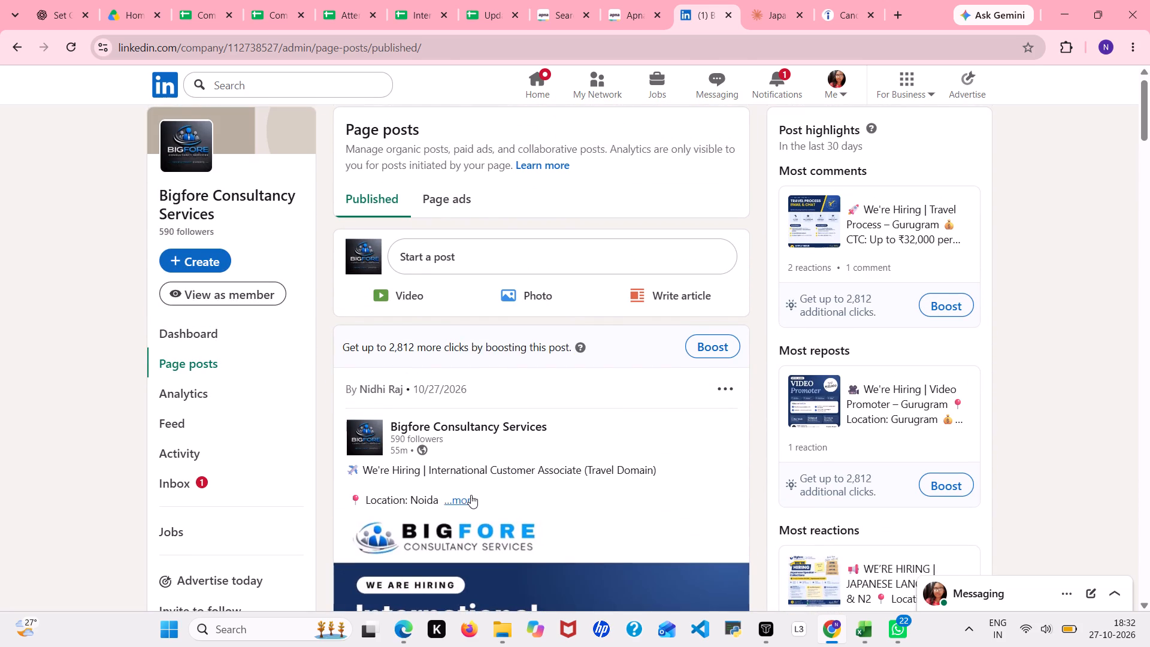
Look through the older published page posts, from the Video Promoter openings to the Travel Process – Gurugram post.
scroll(533, 434, down, 4)
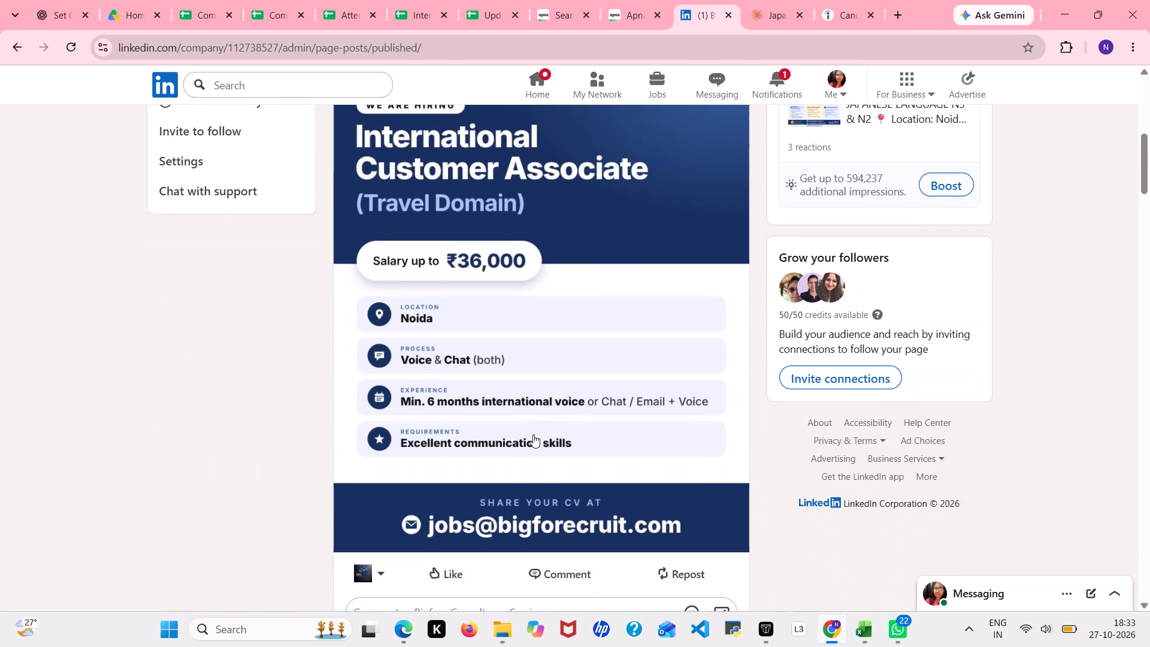
scroll(533, 434, down, 6)
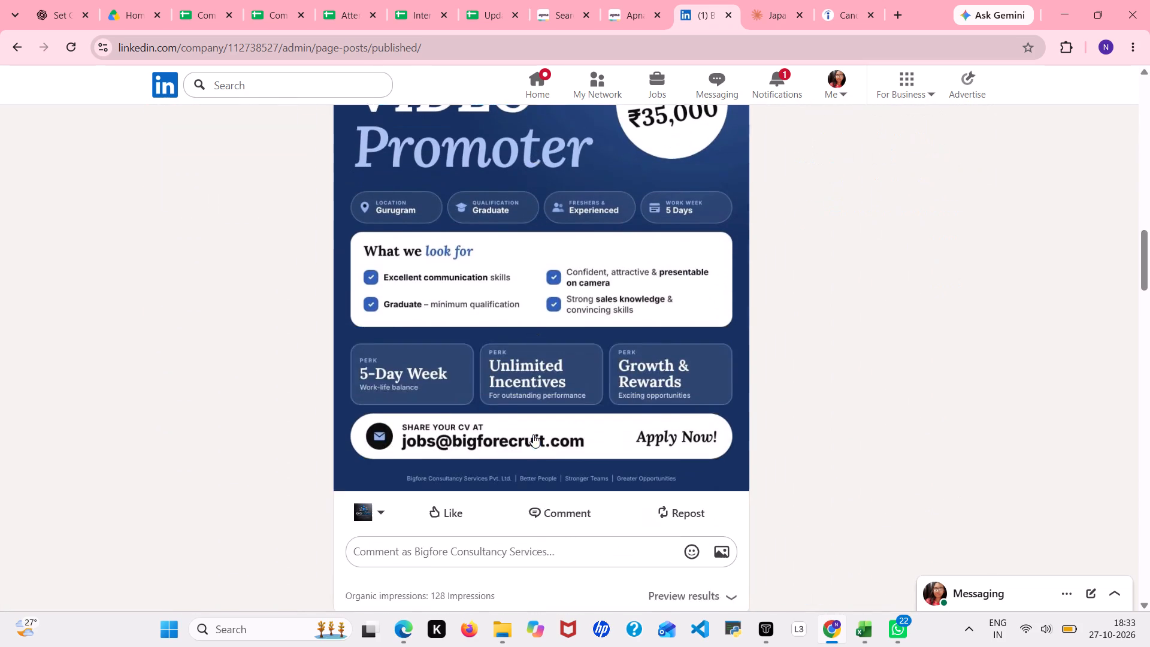
scroll(533, 434, down, 7)
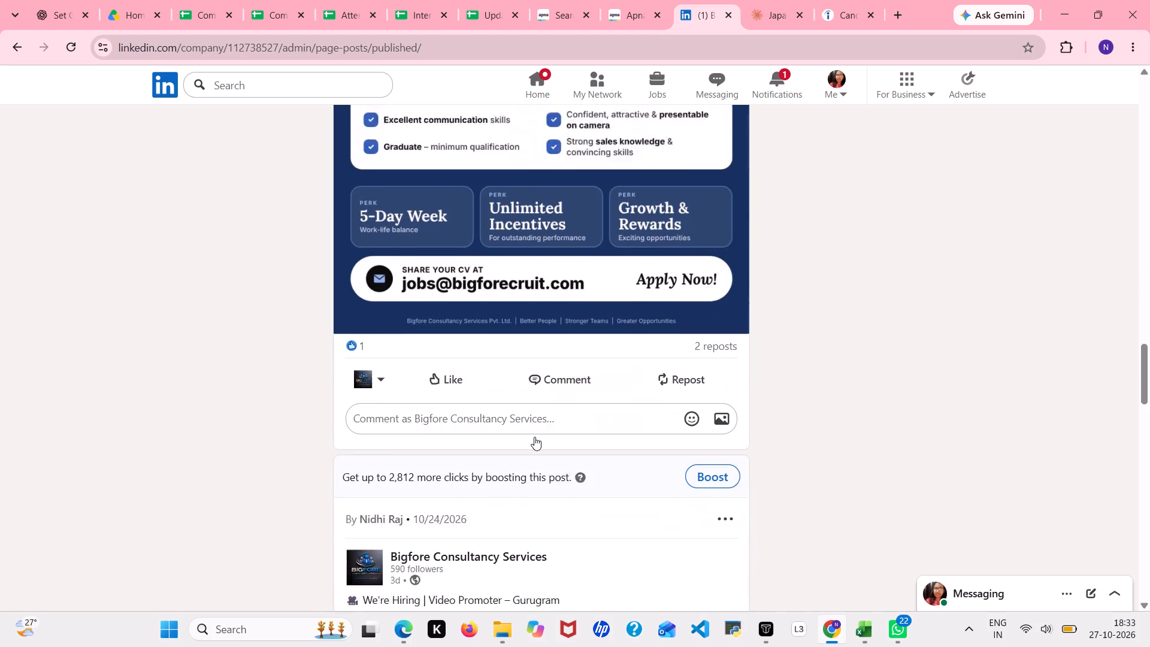
scroll(534, 437, down, 1)
scroll(534, 437, up, 1)
scroll(534, 437, down, 3)
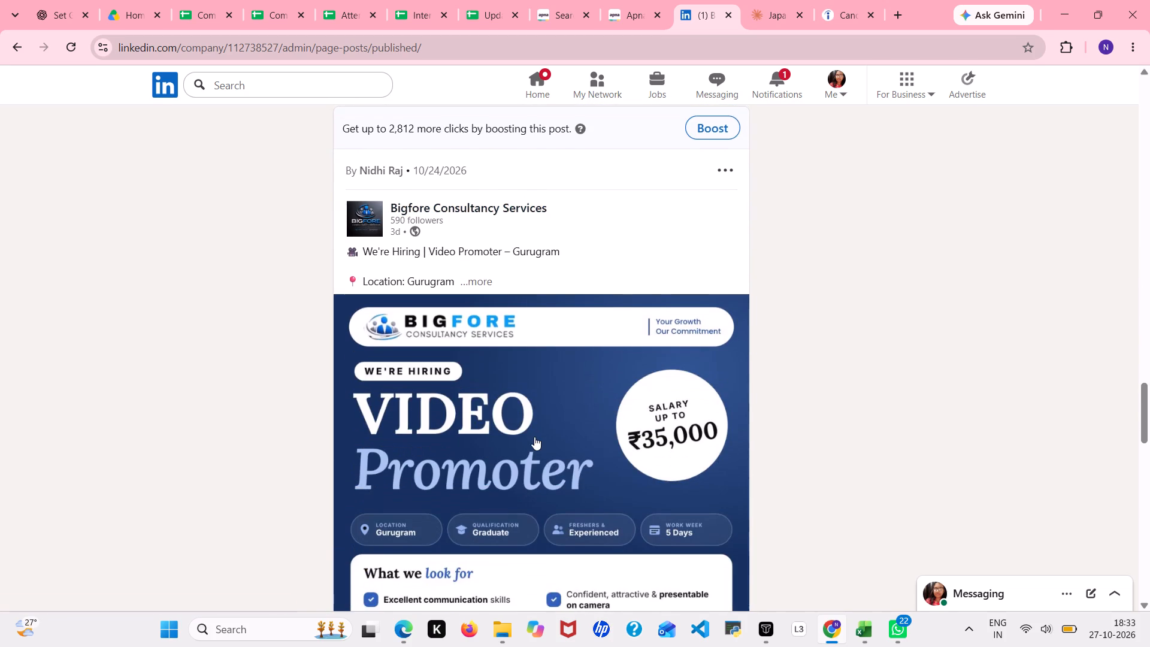
scroll(534, 437, down, 1)
scroll(534, 437, up, 1)
scroll(534, 437, down, 3)
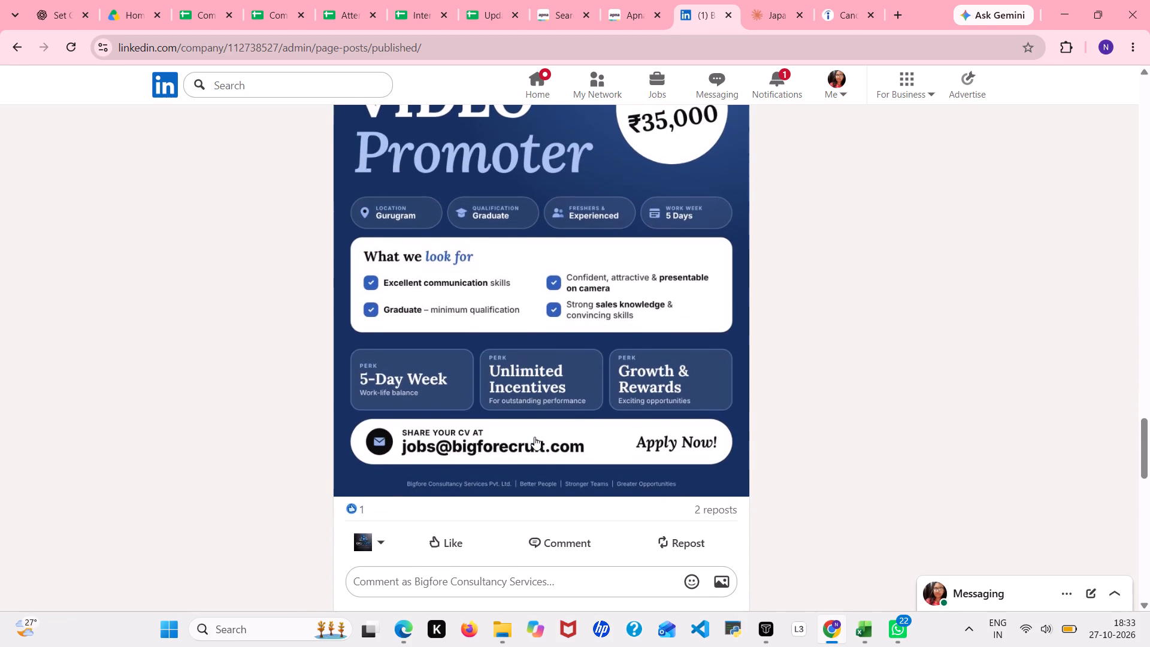
scroll(534, 437, down, 5)
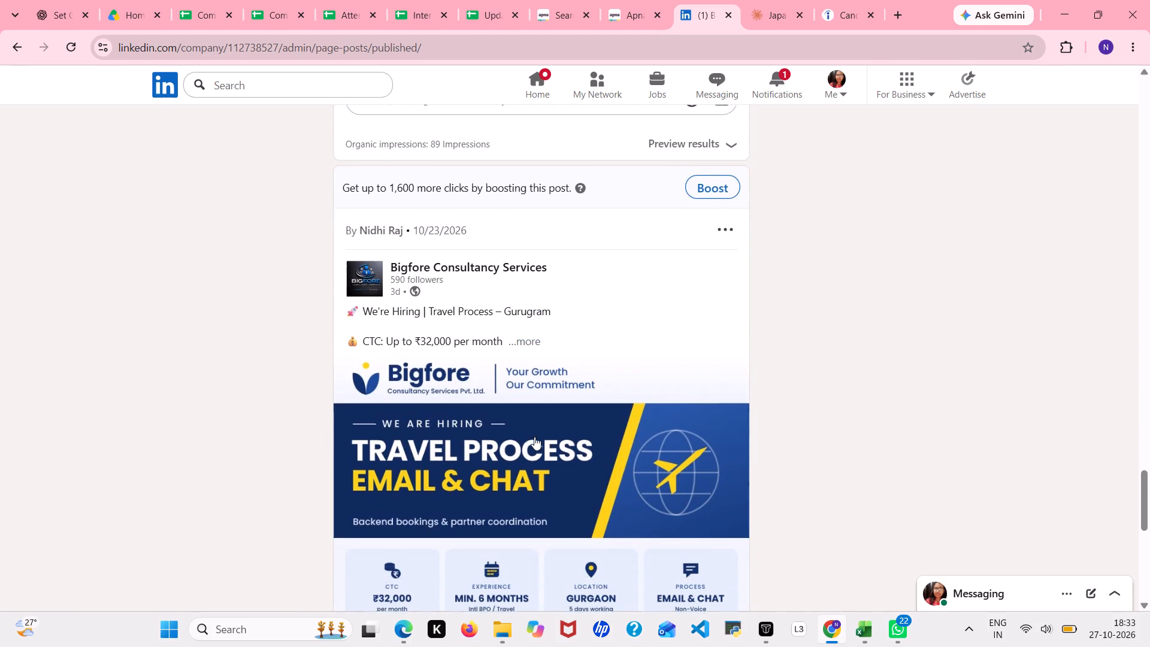
scroll(534, 437, down, 3)
Go back through the published posts to the newest one and re-examine its International Customer Associate job details.
scroll(534, 437, up, 3)
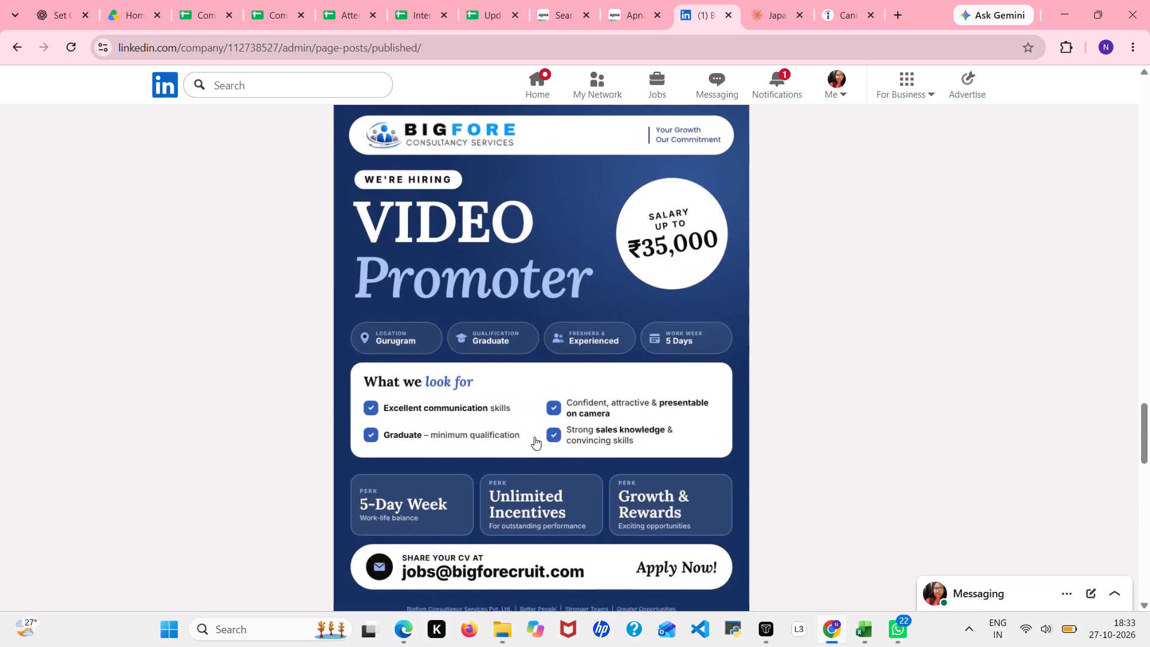
scroll(534, 437, up, 14)
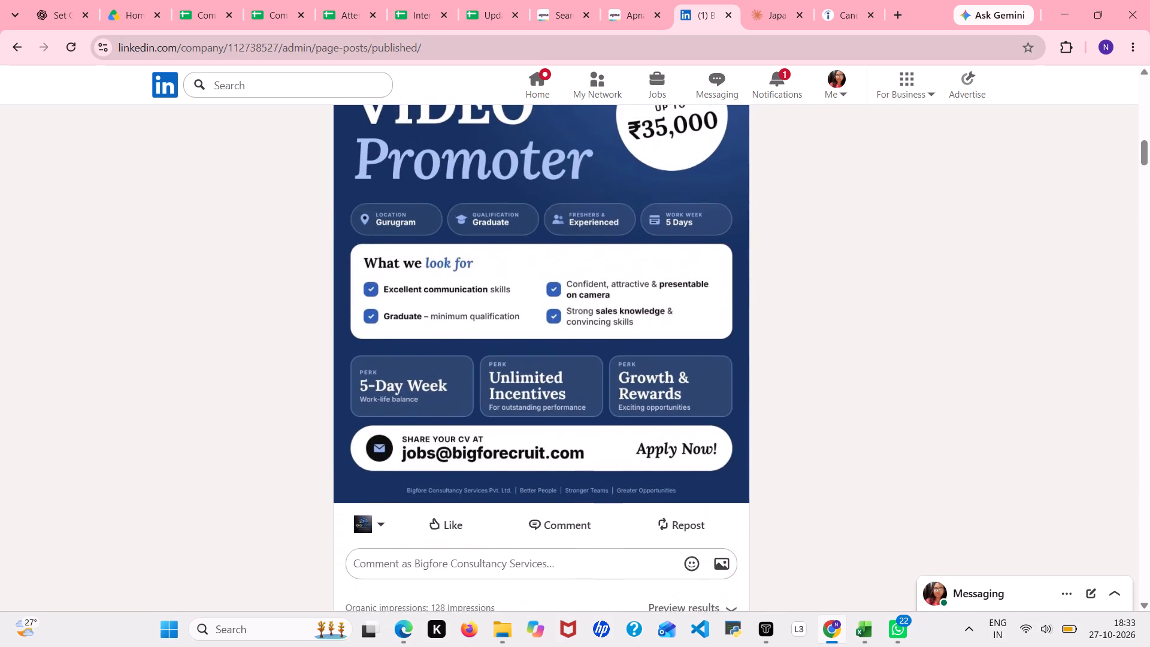
scroll(534, 437, up, 8)
scroll(534, 437, down, 1)
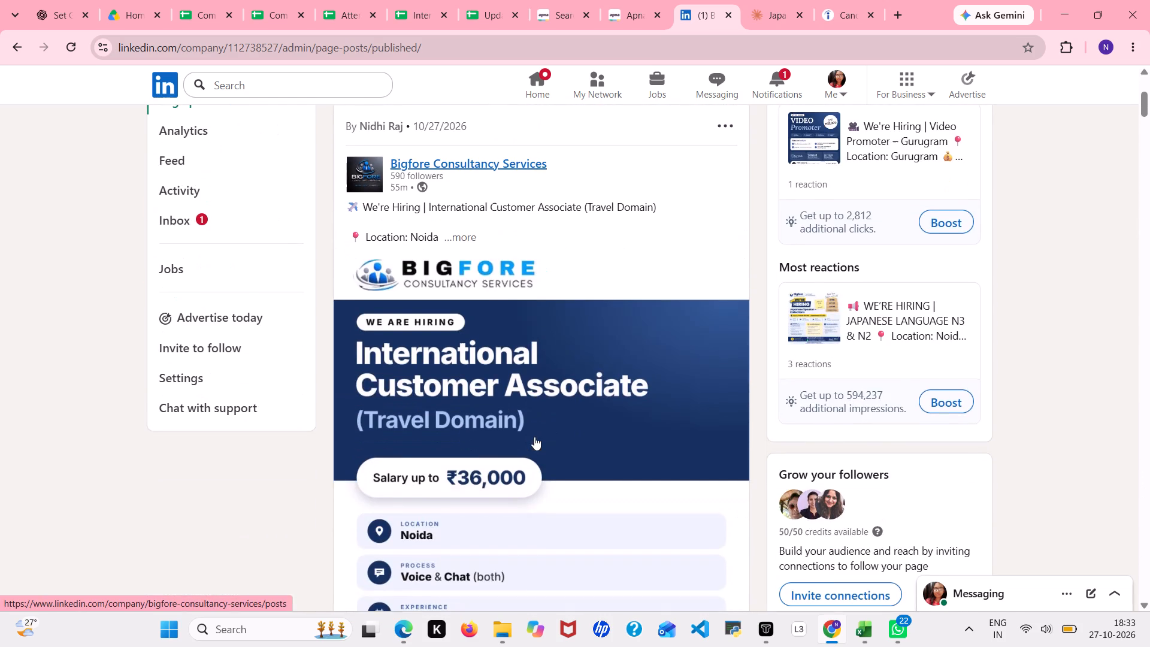
scroll(534, 437, down, 4)
scroll(534, 437, up, 1)
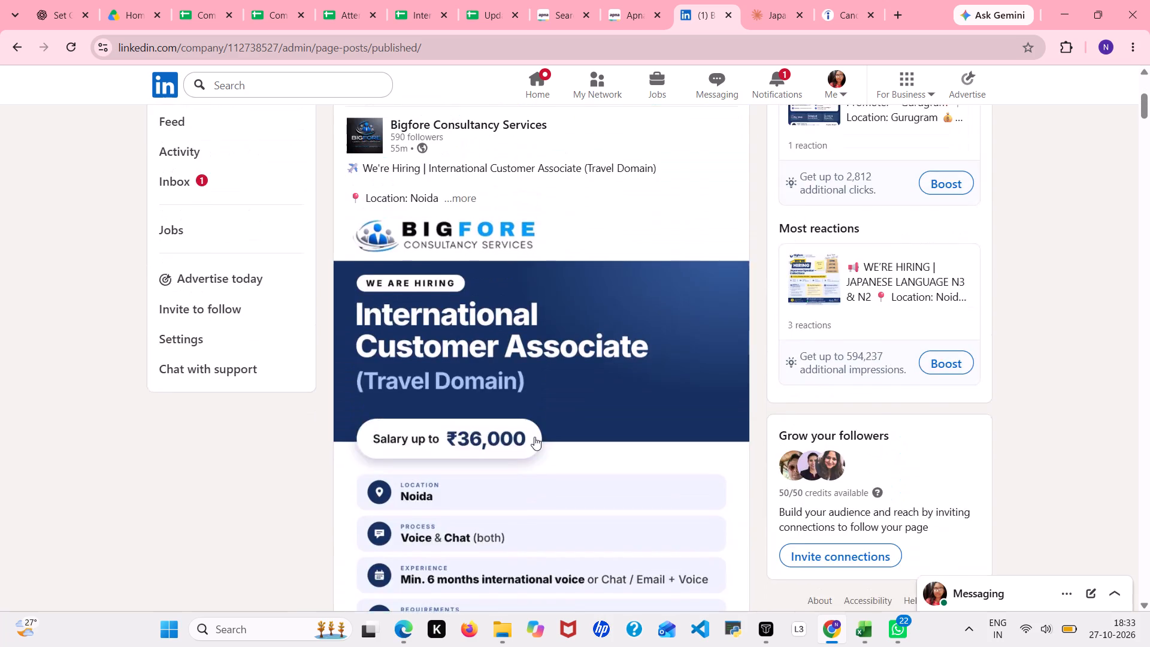
scroll(534, 437, up, 2)
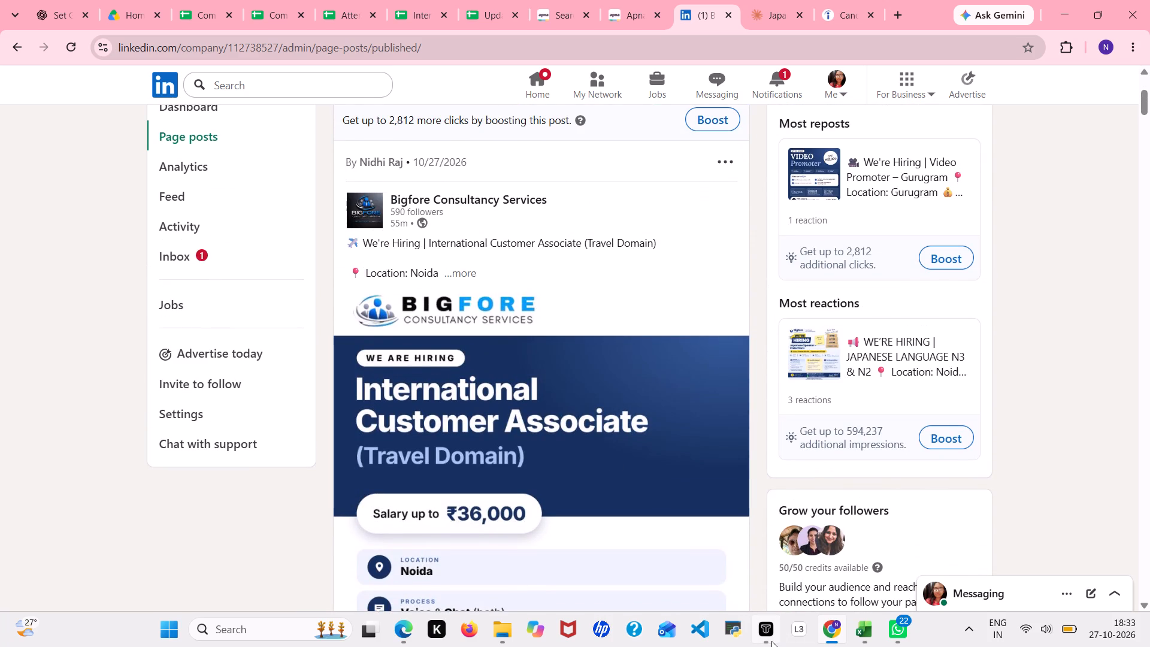
Switch to Titan Mail and open the Sent folder of the info account.
click(771, 641)
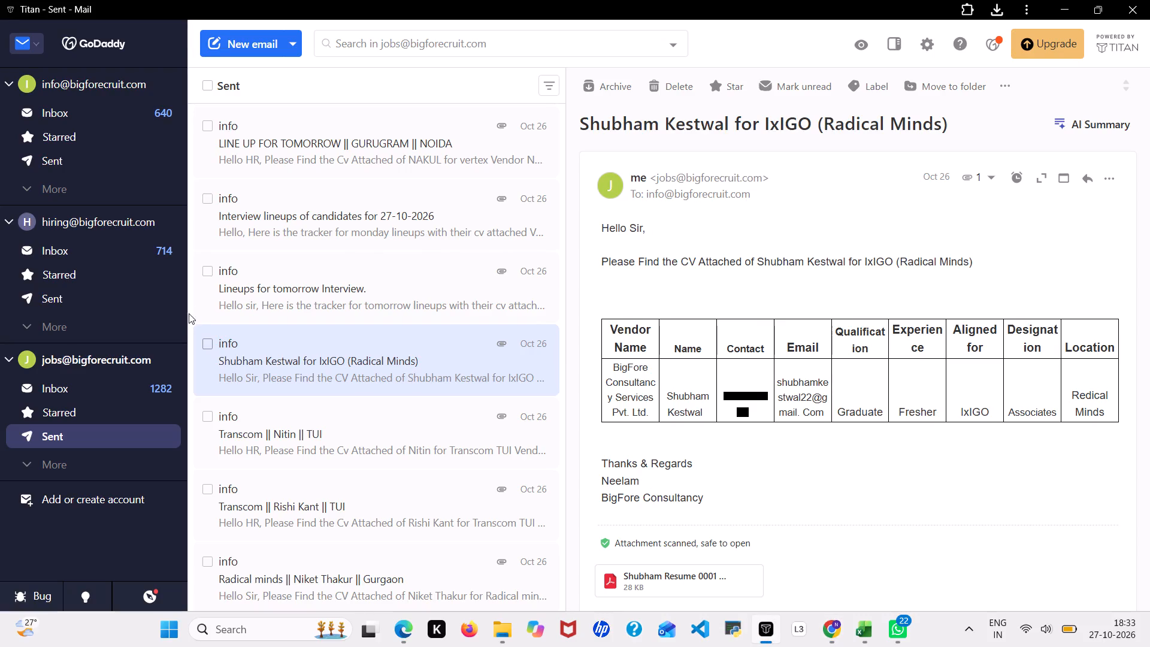
click(74, 164)
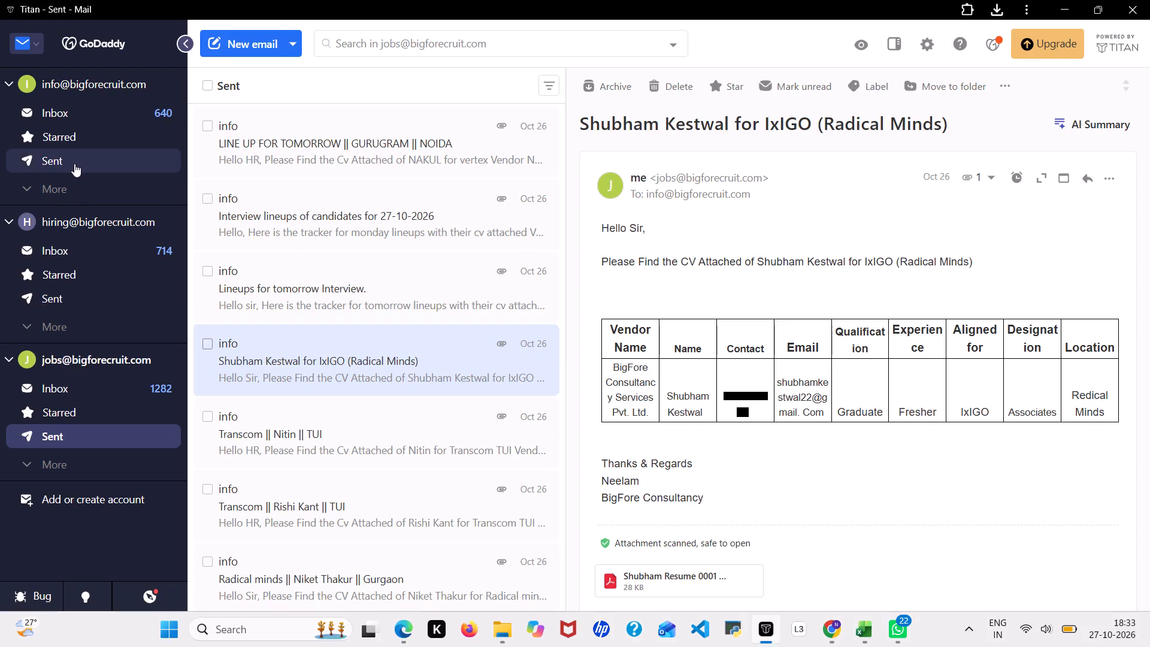
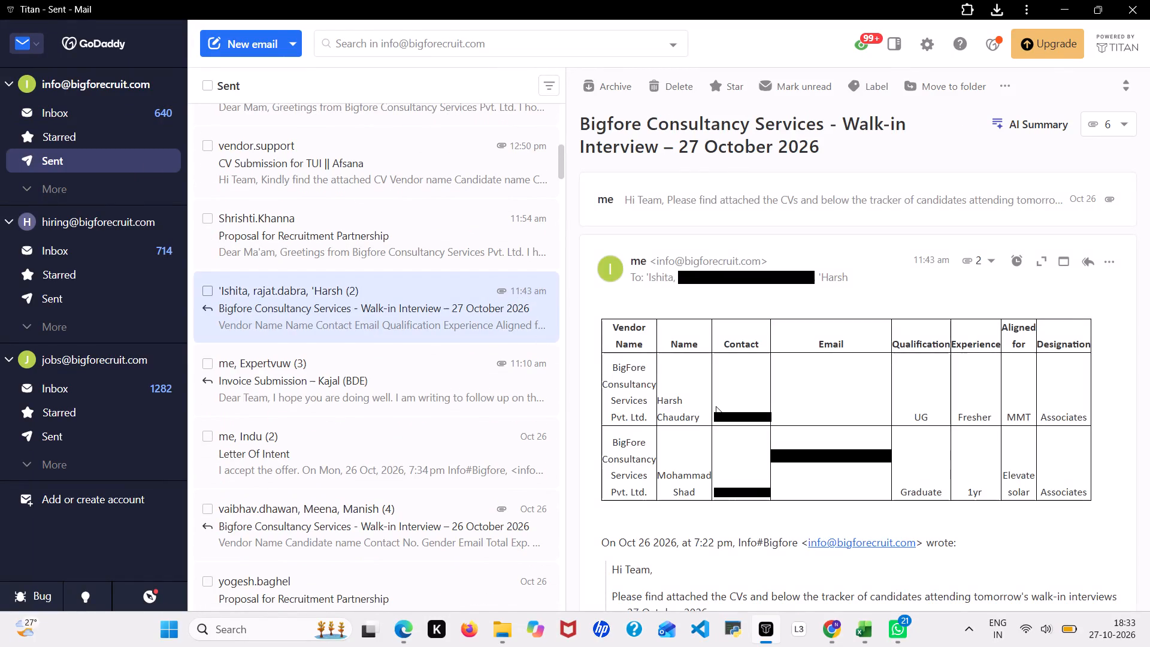
Read through the sent Walk-in Interview – 27 October 2026 email, examining its candidate tracker tables, quoted message and CV attachments.
scroll(716, 406, down, 4)
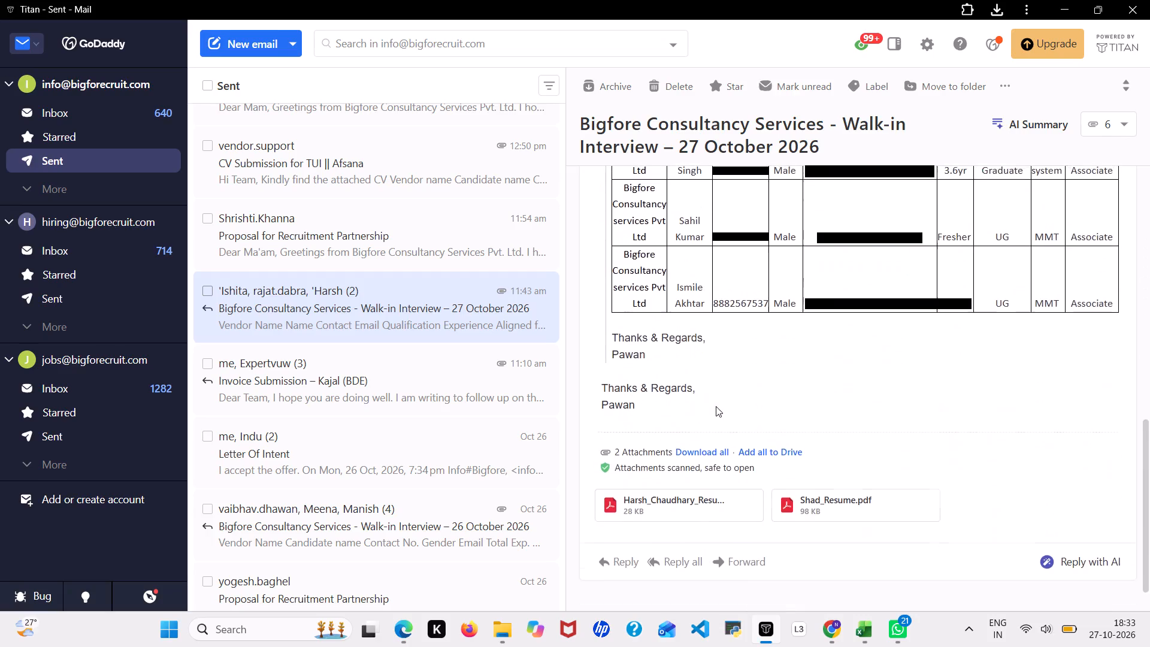
scroll(716, 406, down, 2)
scroll(716, 406, up, 6)
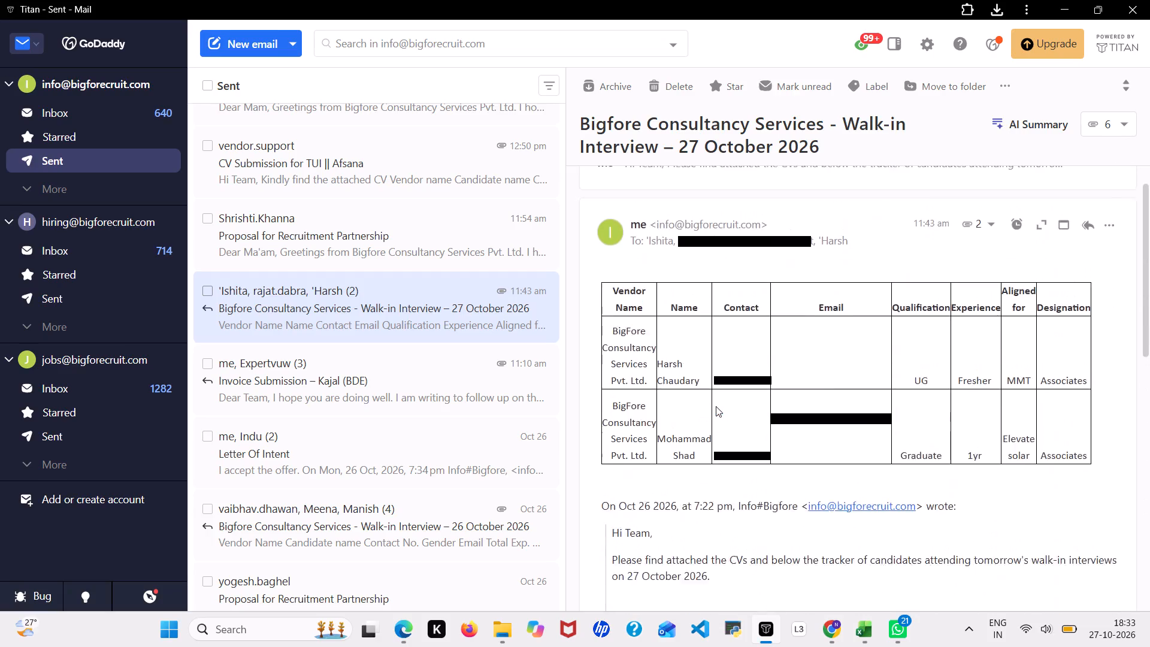
Find the sent Candidate Profiles for 26 October 2026 conversation among the older sent emails and examine its latest candidate tracker table.
scroll(716, 406, up, 2)
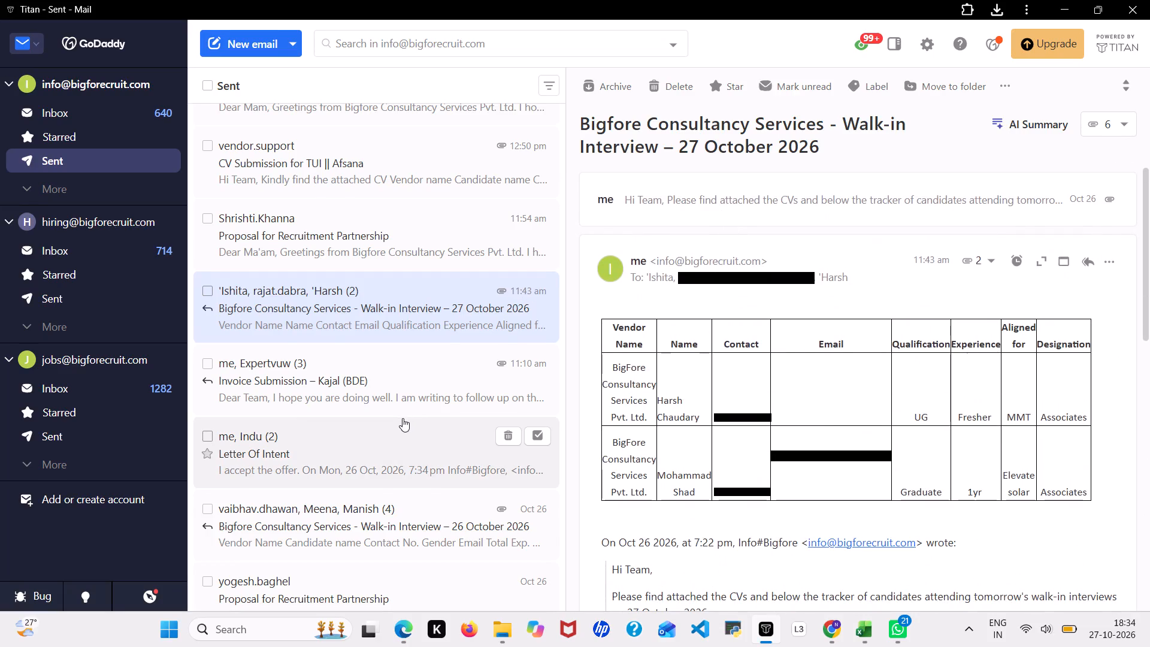
scroll(402, 418, down, 4)
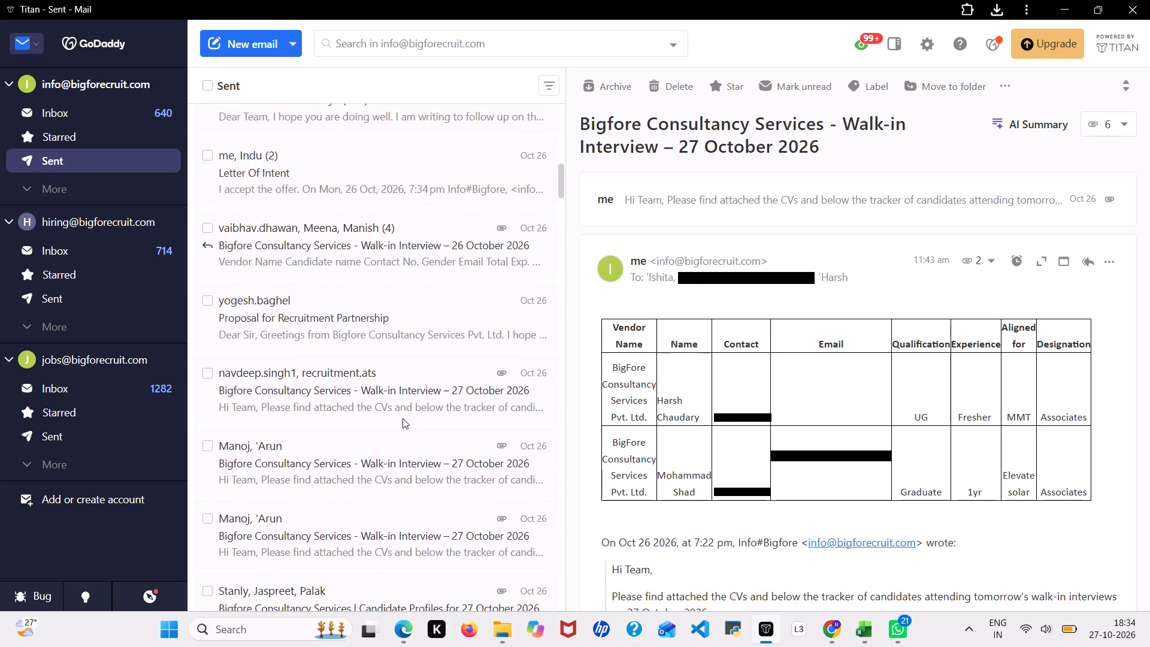
scroll(402, 418, down, 4)
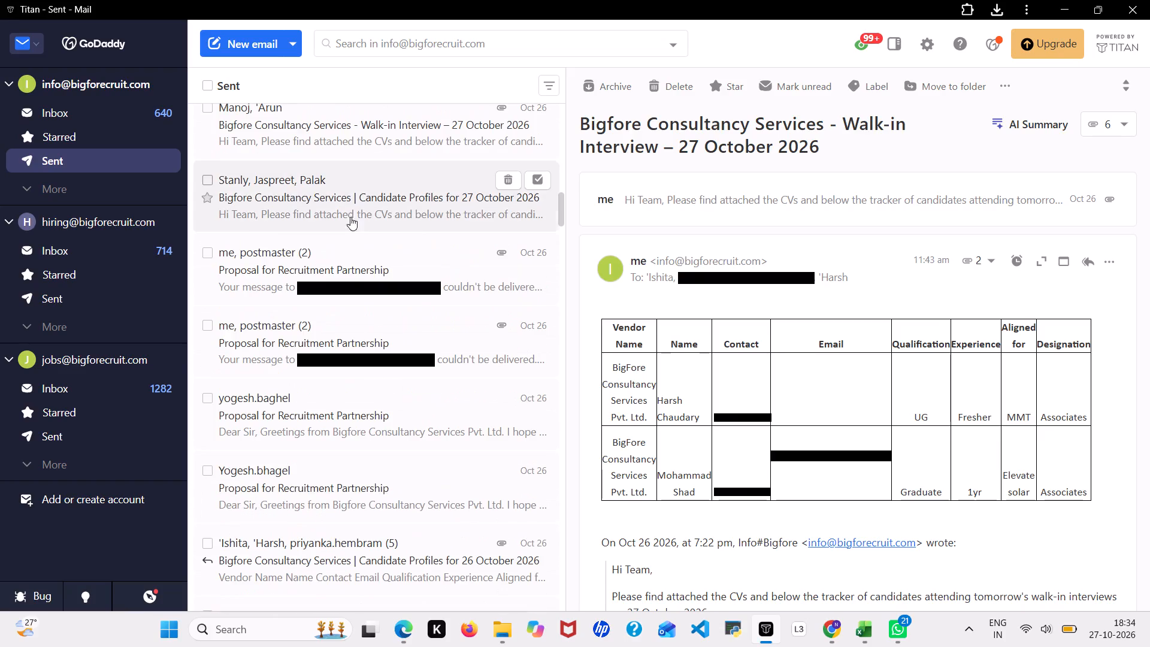
scroll(359, 446, down, 2)
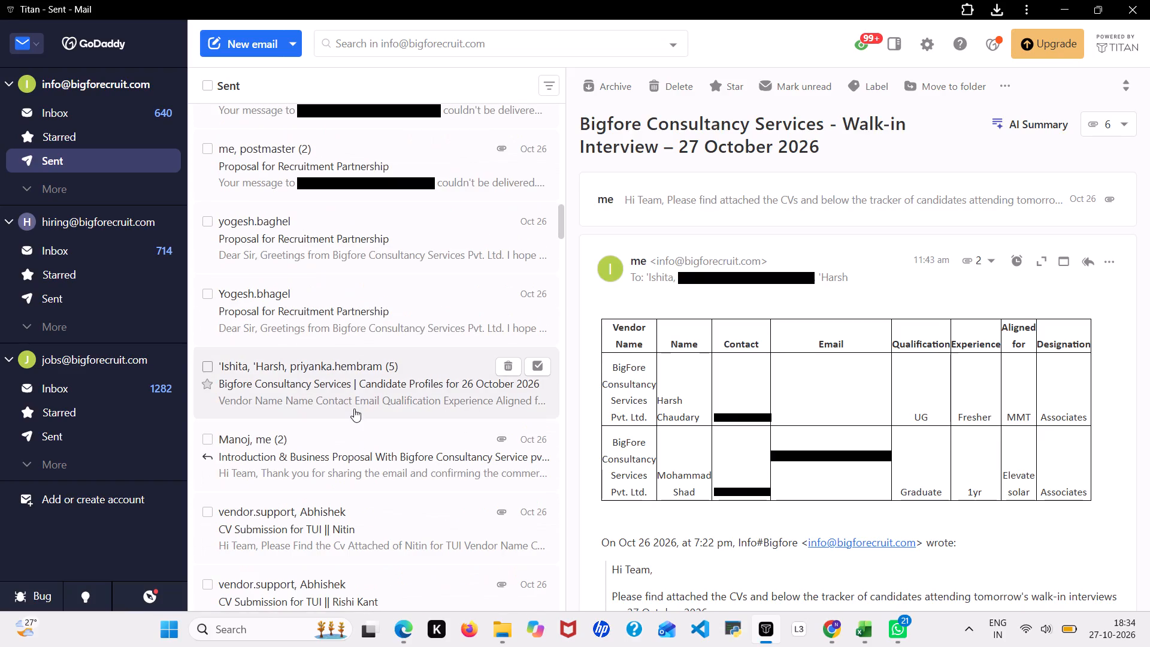
click(353, 407)
scroll(683, 398, down, 1)
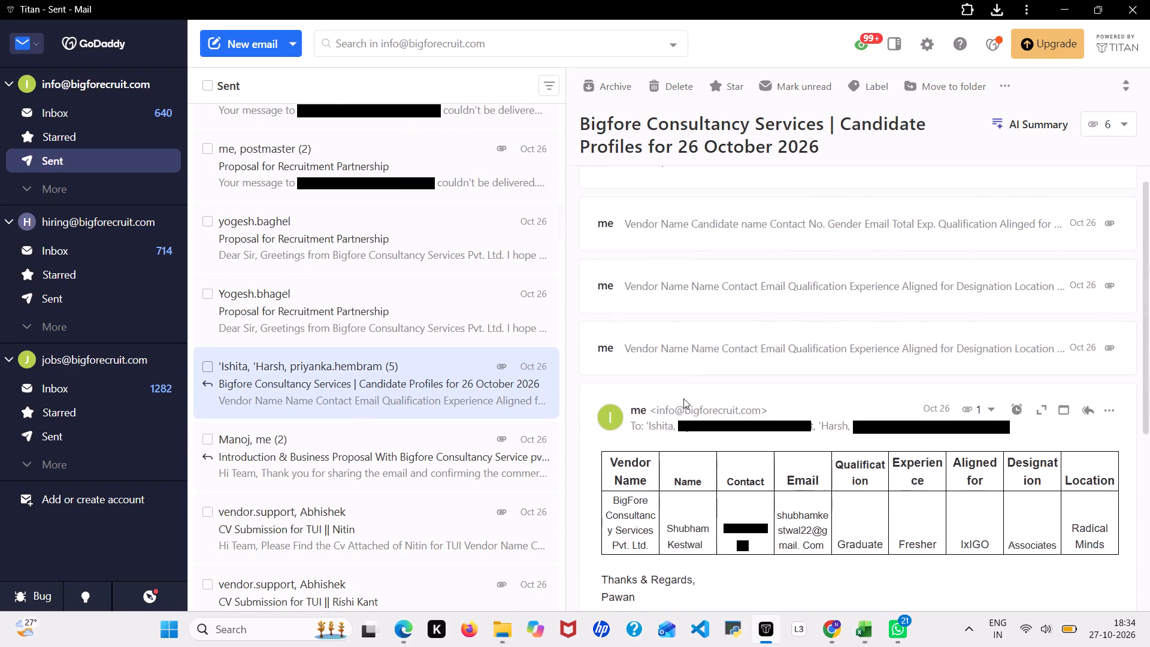
scroll(683, 398, down, 1)
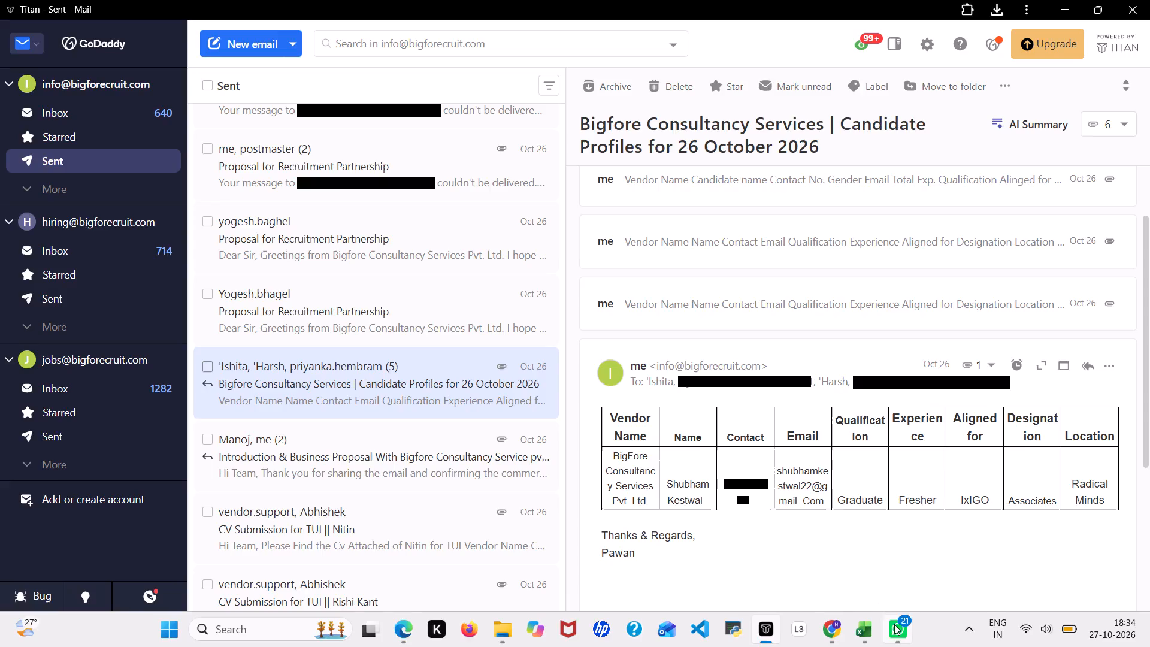
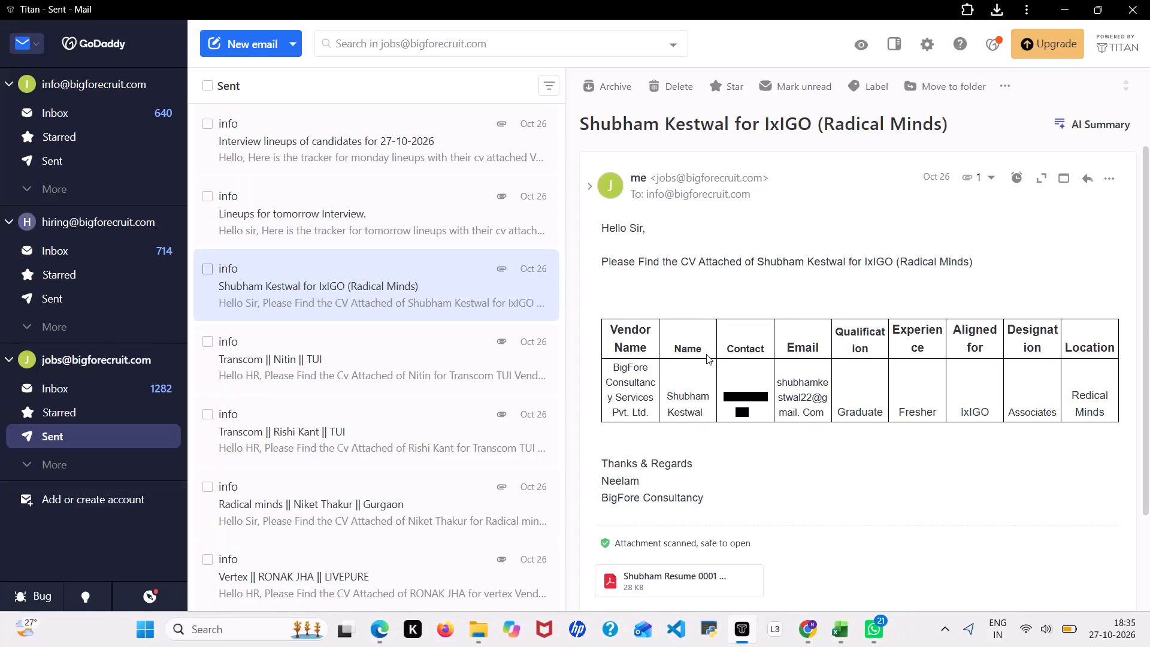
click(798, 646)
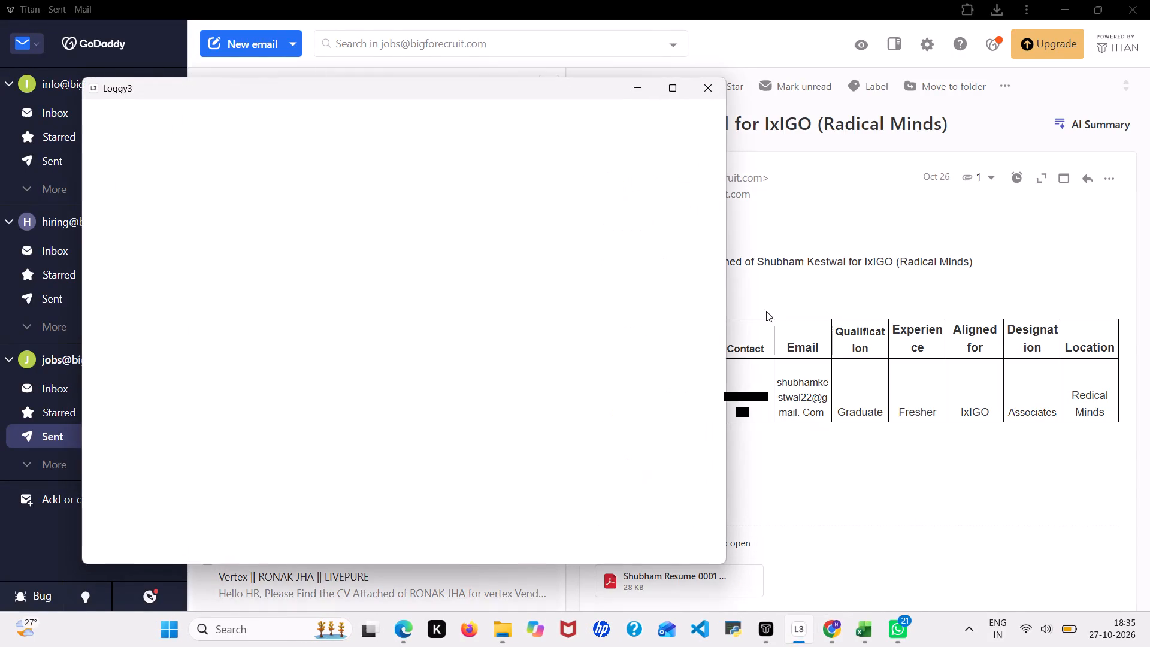
Close the blank Loggy3 window that covers the sent mail.
click(712, 93)
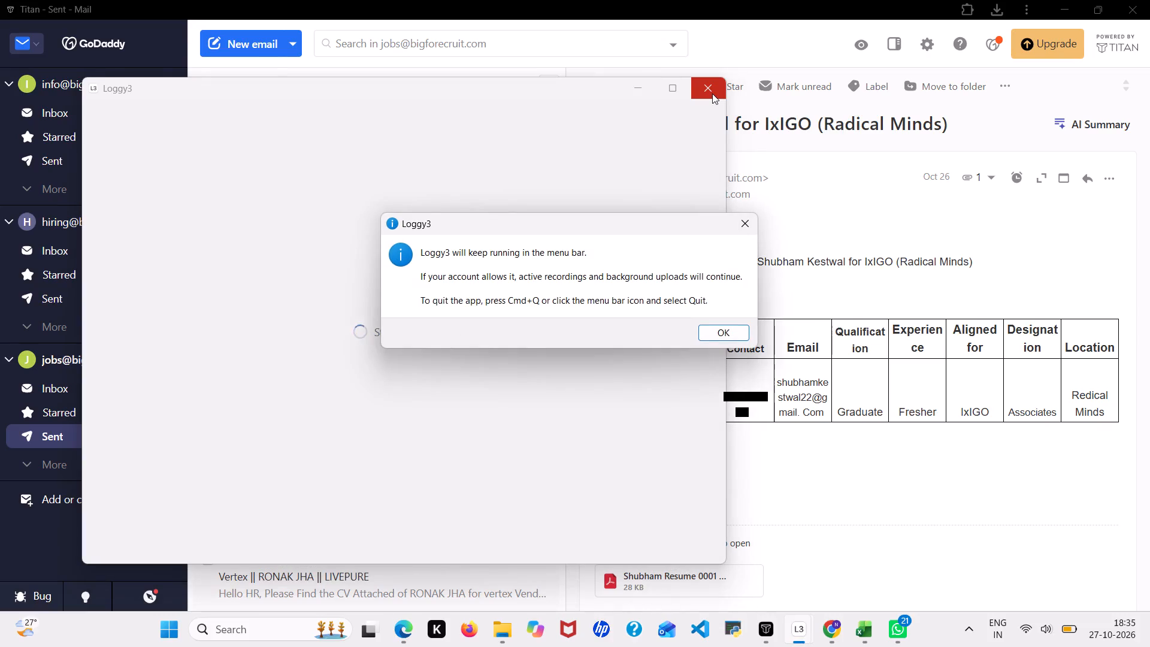
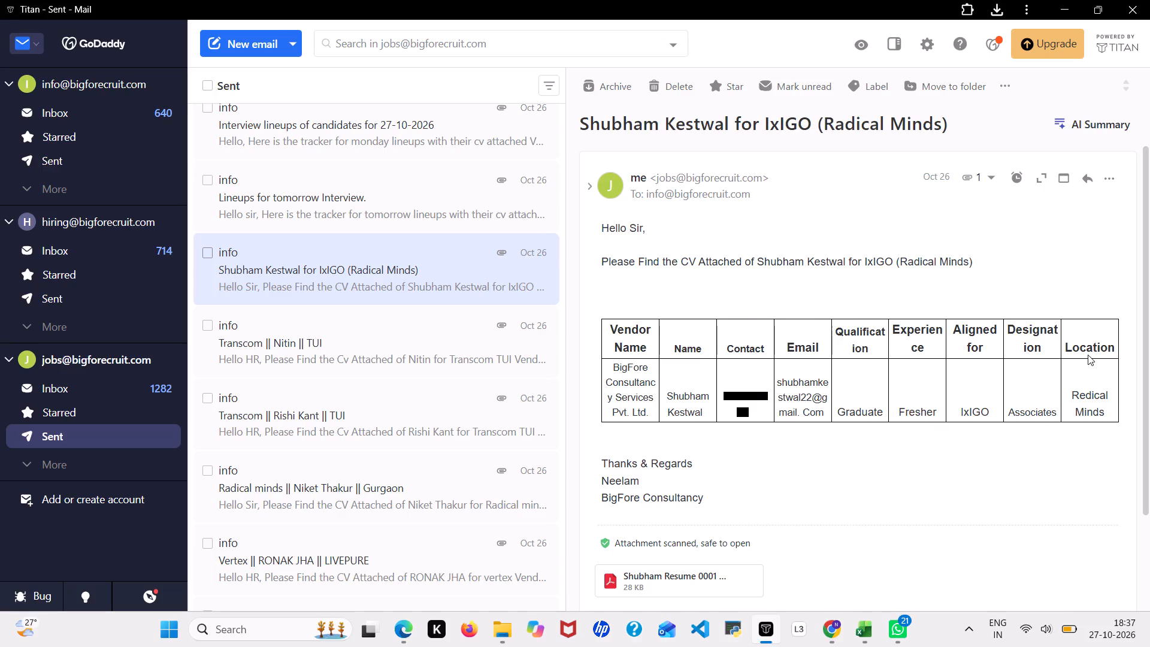
Look through the info account's sent mail for earlier walk-in interview and candidate profile emails usable as reference.
click(42, 165)
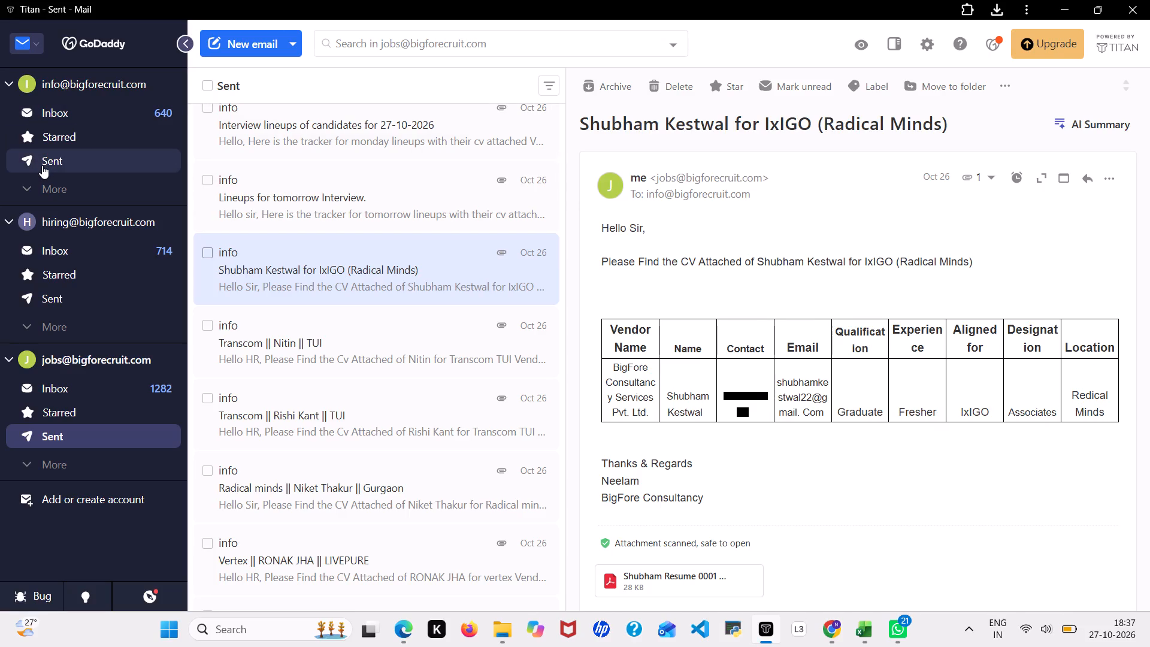
scroll(318, 294, down, 3)
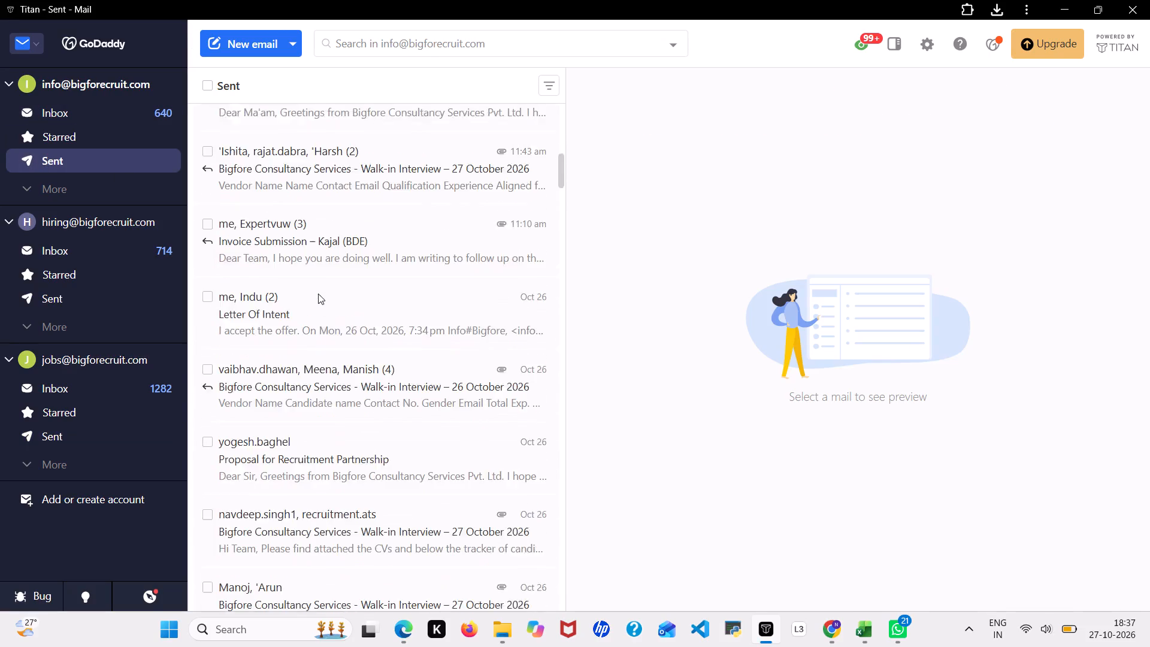
scroll(318, 294, down, 7)
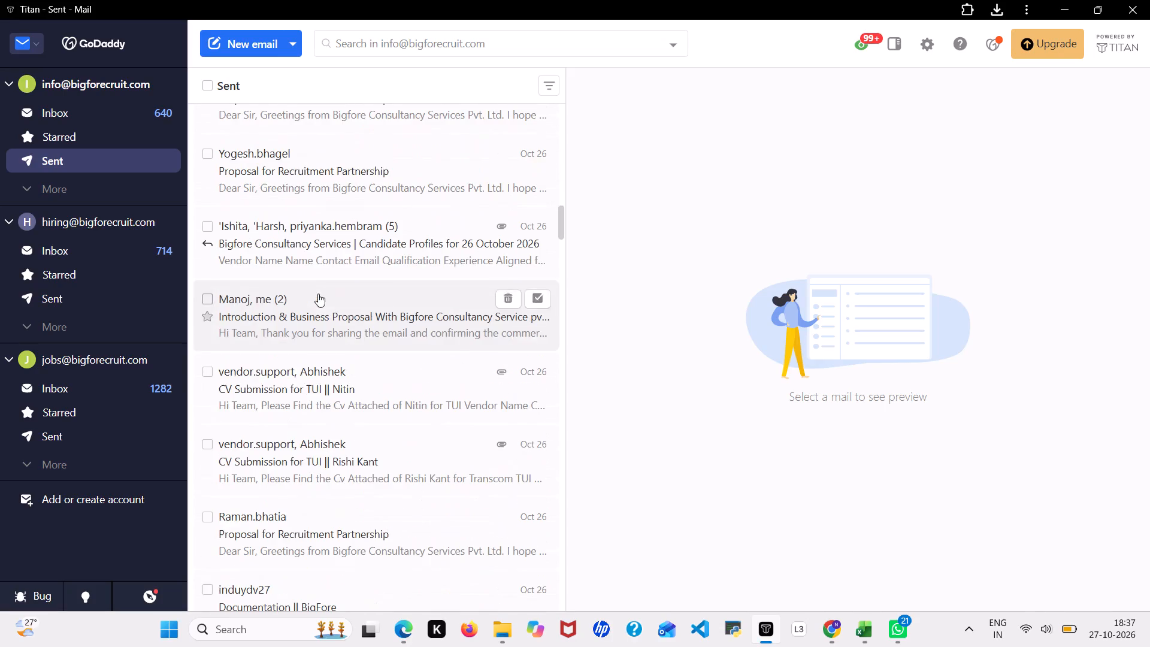
scroll(318, 294, down, 4)
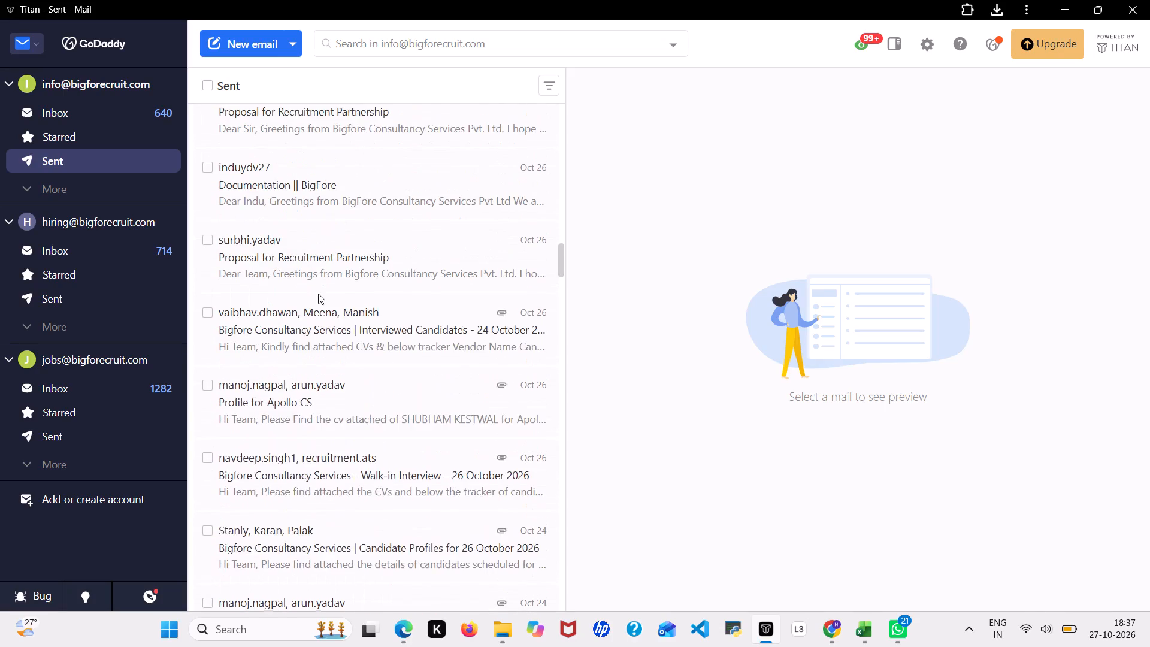
scroll(318, 294, down, 5)
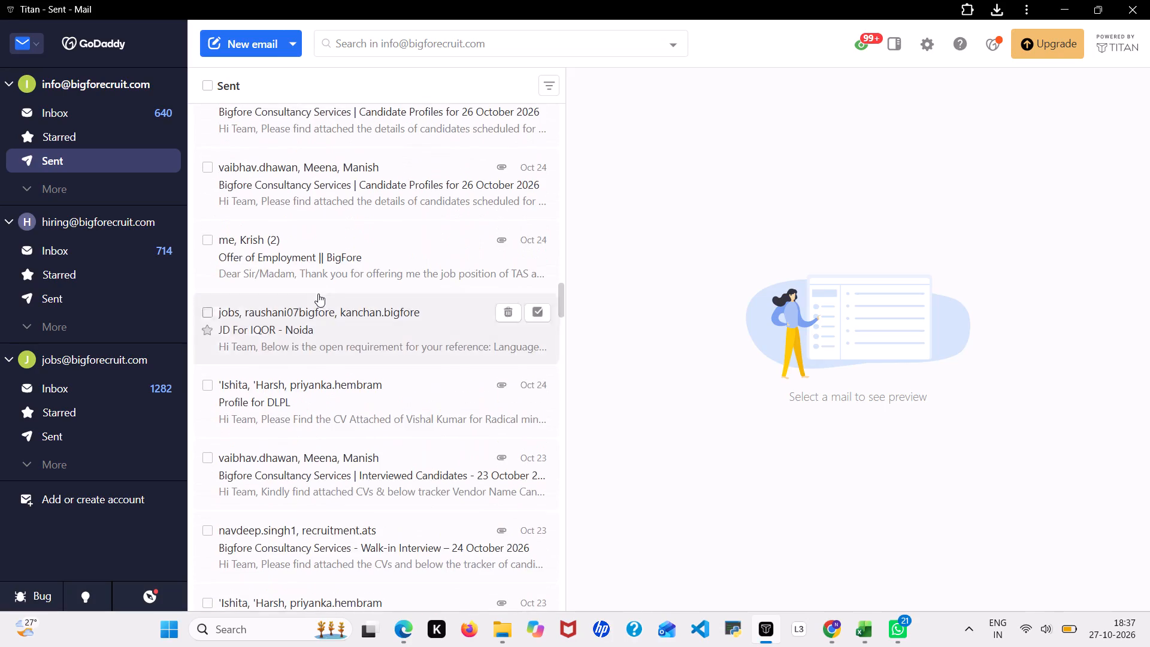
scroll(318, 294, down, 7)
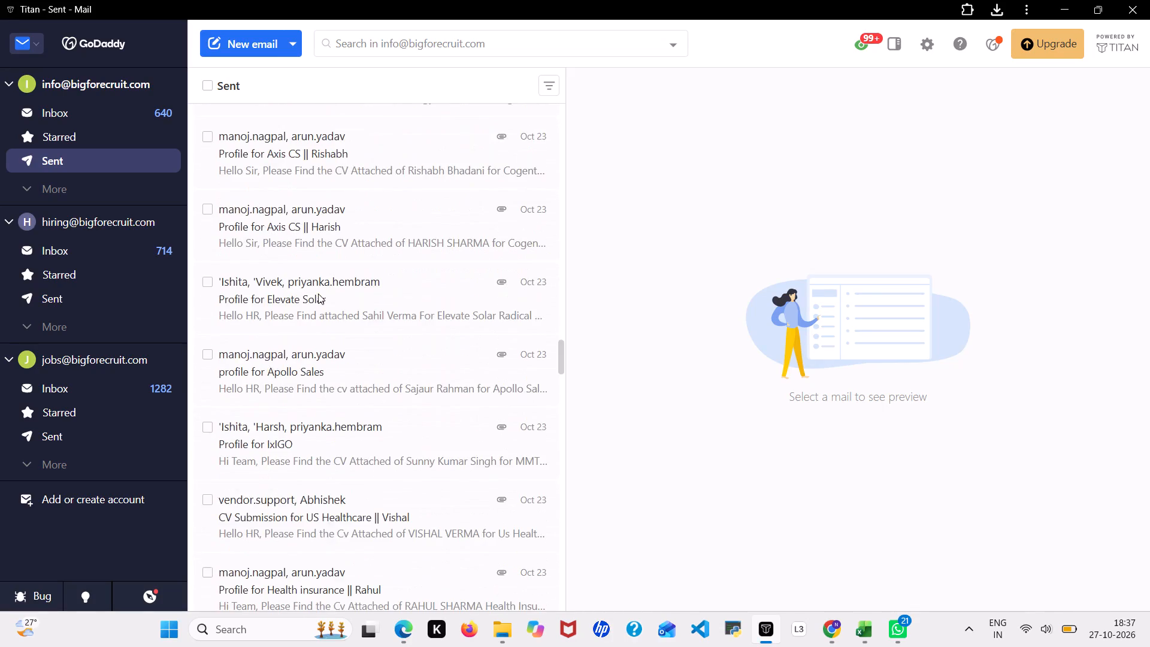
scroll(318, 294, down, 3)
scroll(318, 294, up, 3)
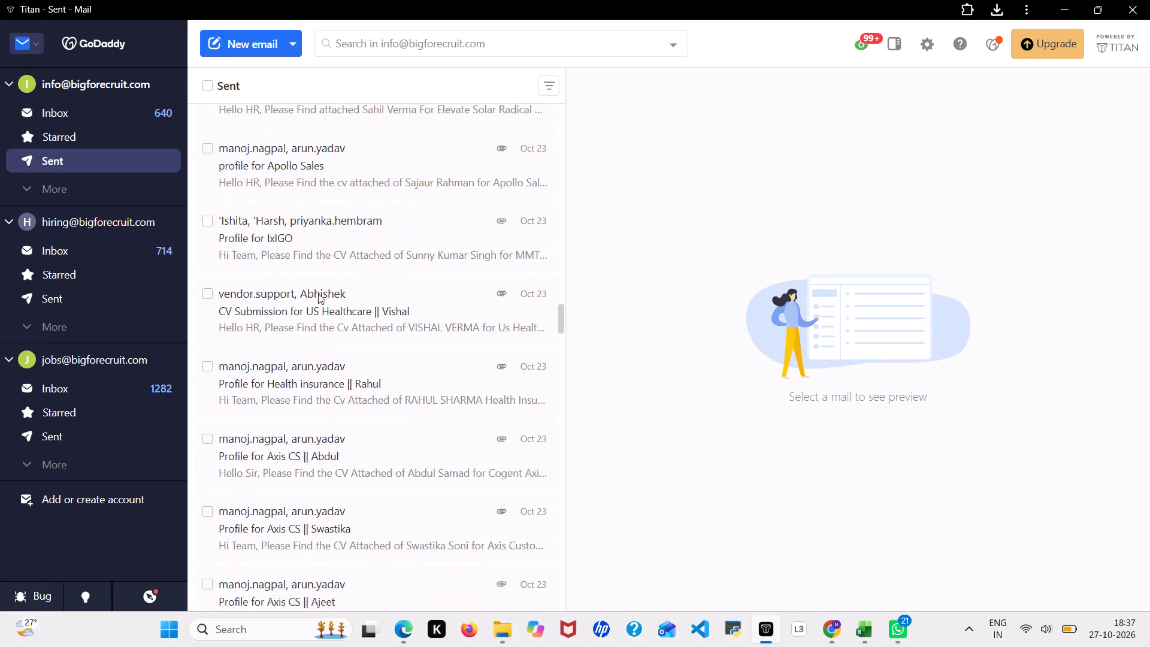
scroll(318, 294, up, 7)
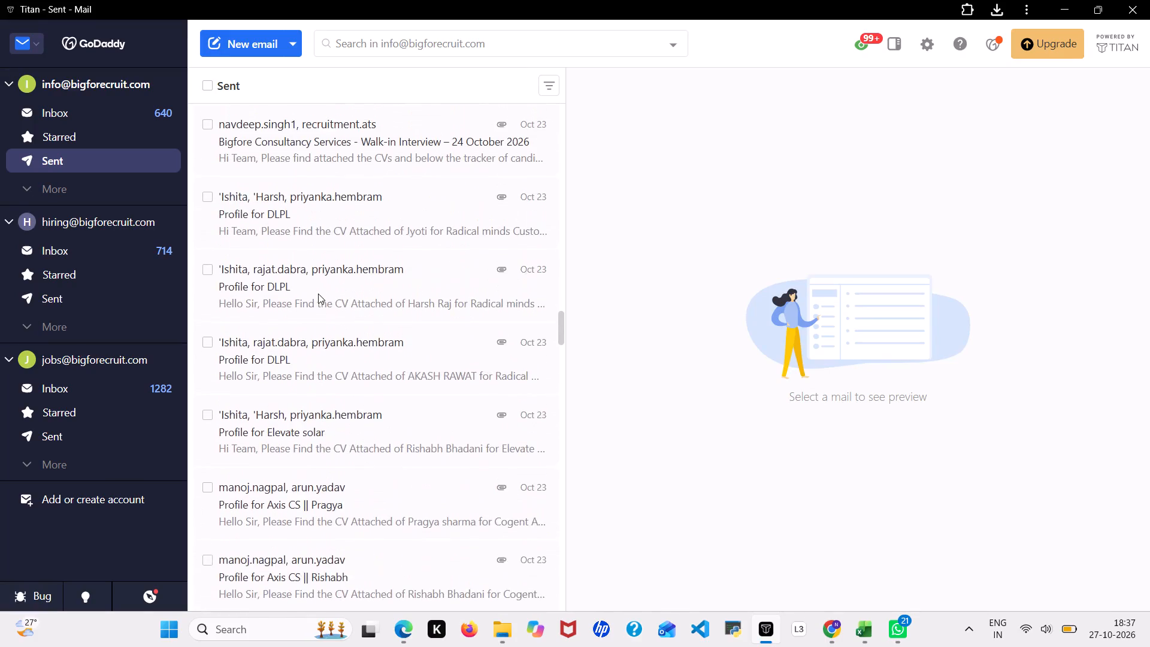
scroll(318, 294, up, 7)
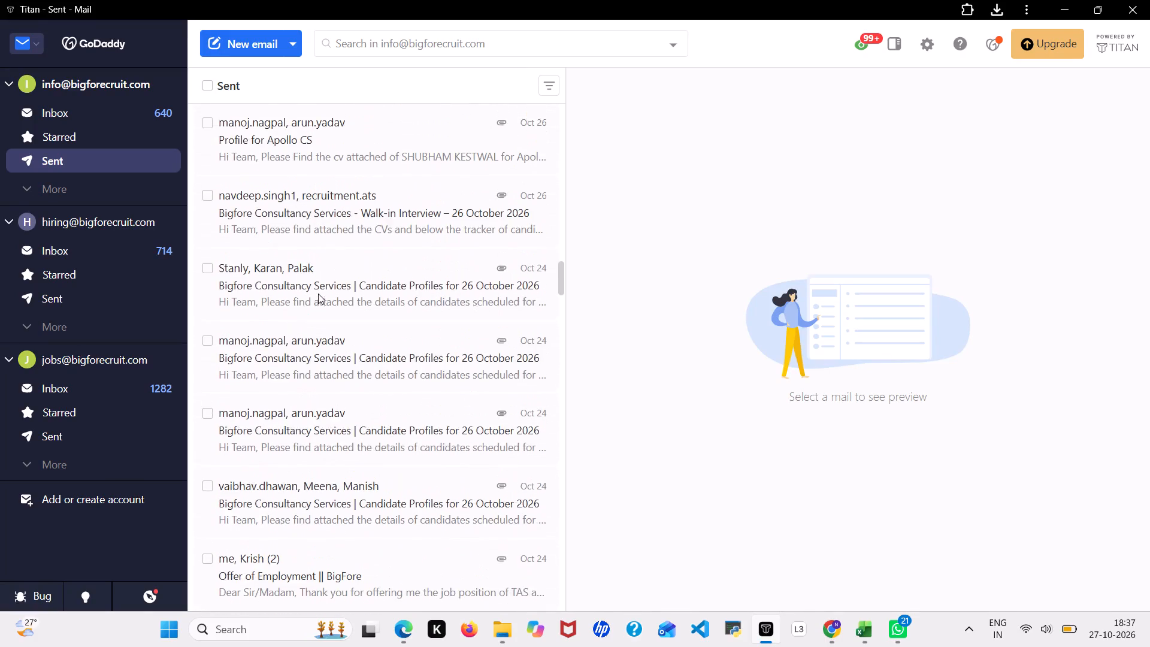
scroll(318, 294, up, 7)
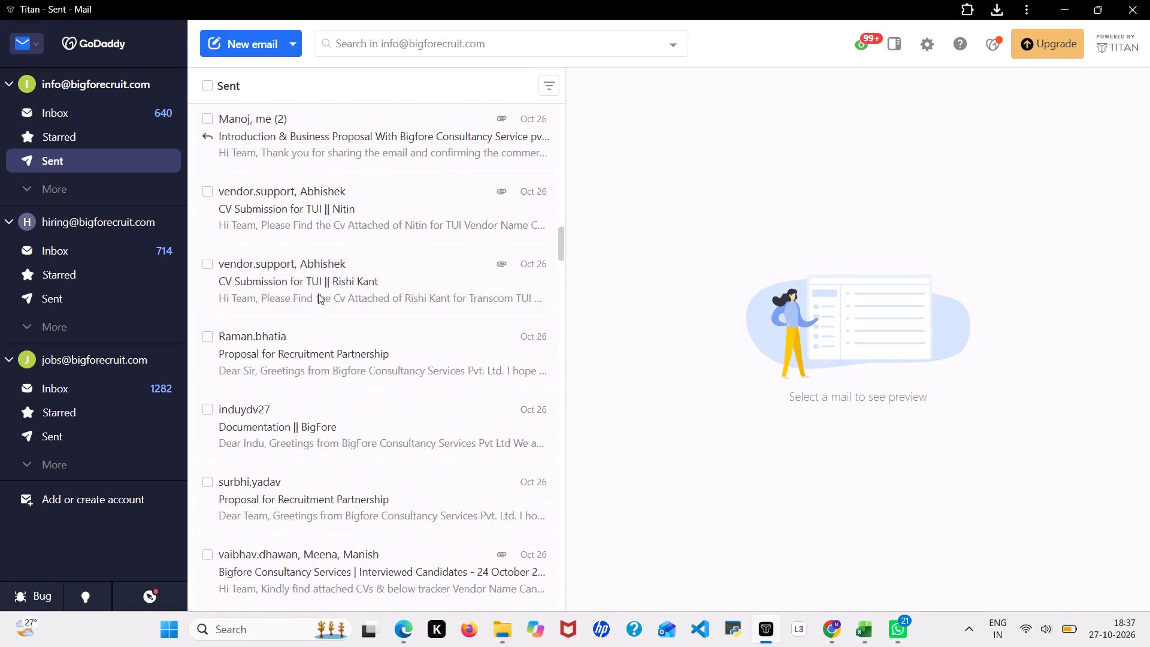
Open the sent Candidate Profiles for 26 October 2026 email thread and examine its candidate table and CV attachment.
scroll(318, 294, up, 5)
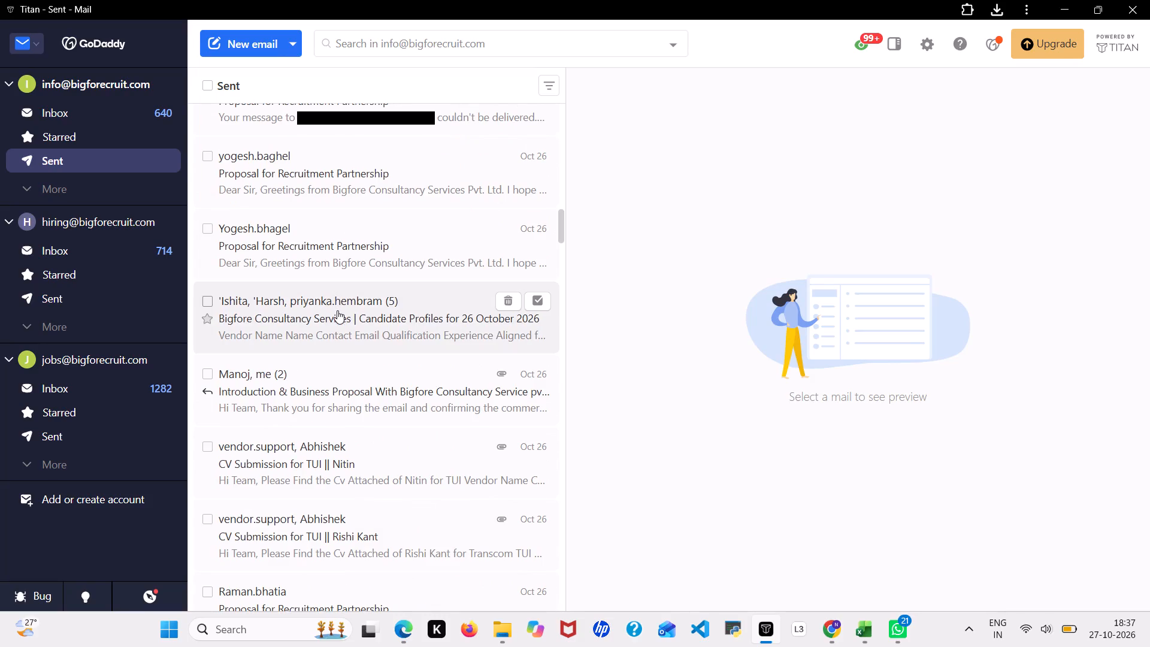
click(337, 310)
scroll(794, 436, down, 1)
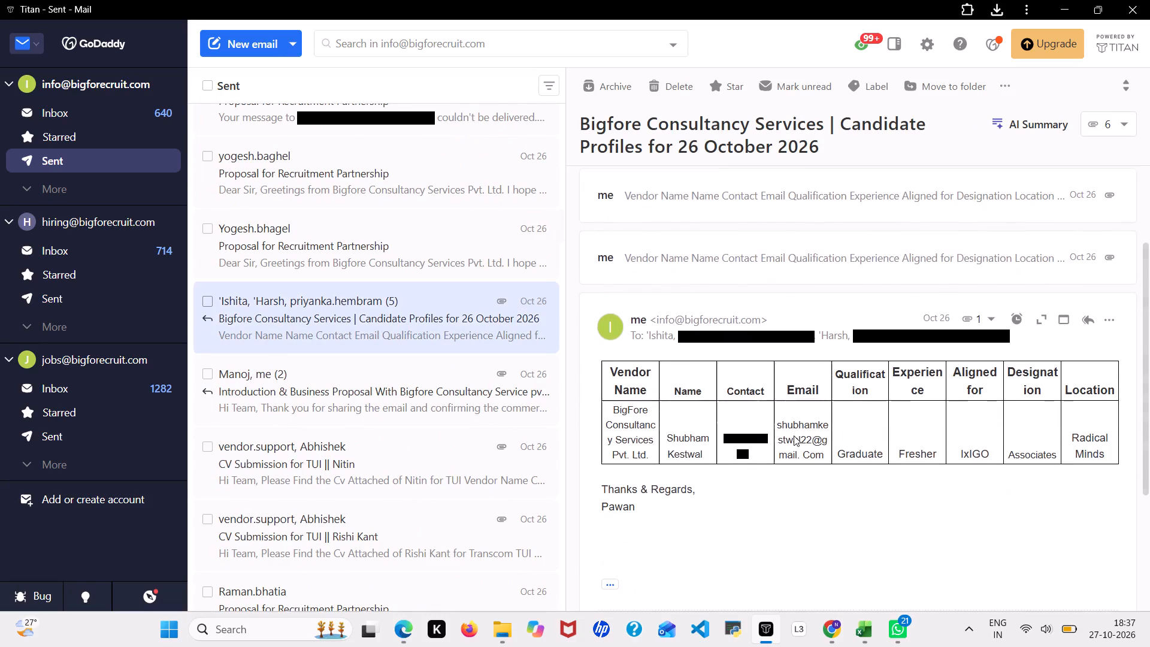
click(844, 247)
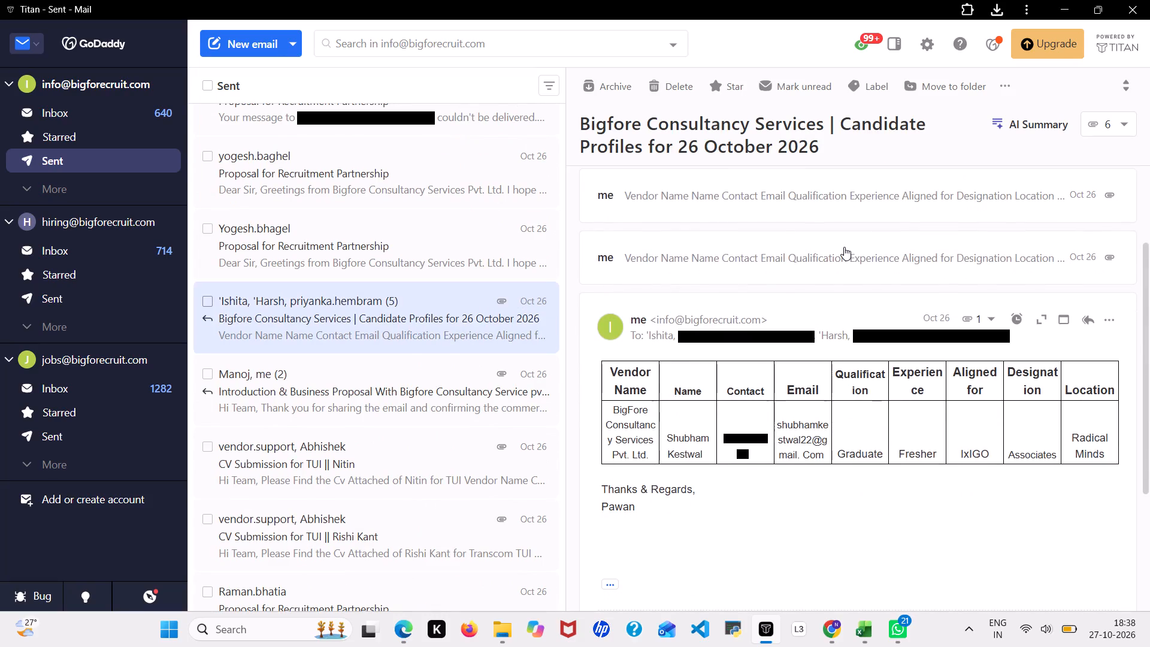
scroll(869, 436, down, 3)
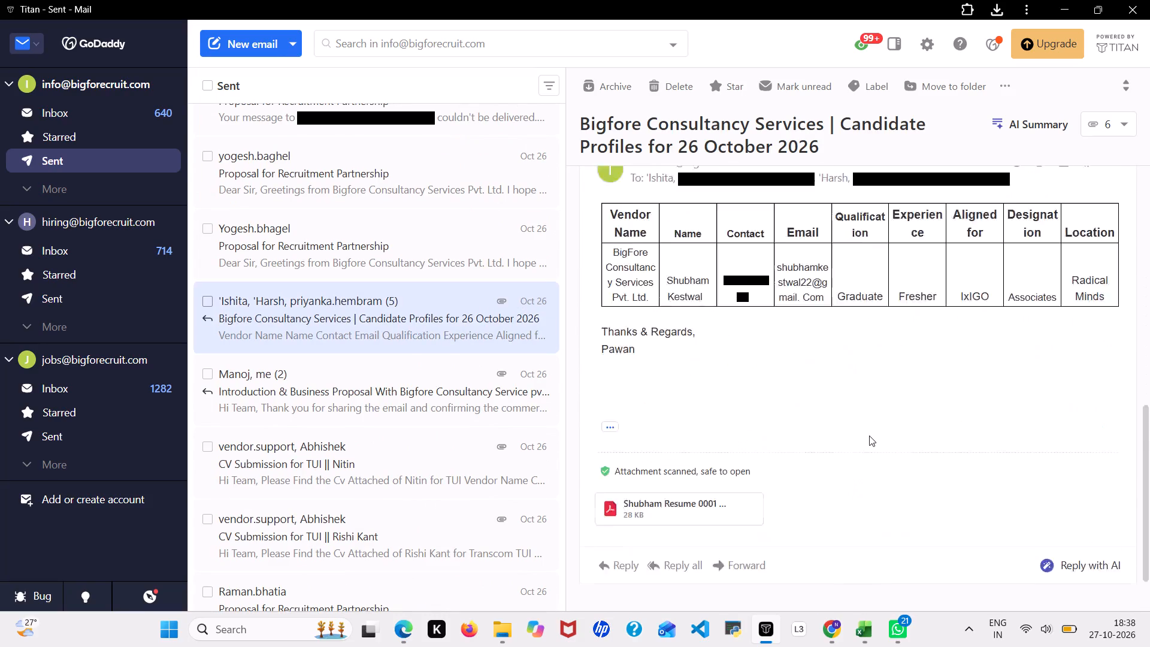
scroll(869, 436, down, 1)
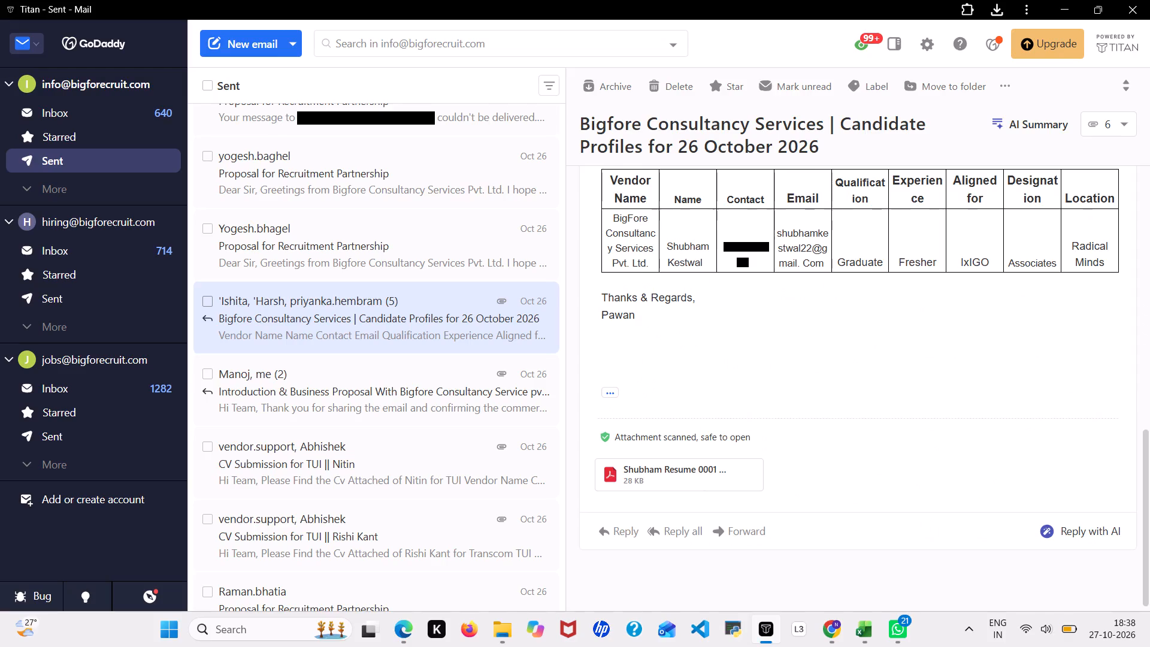
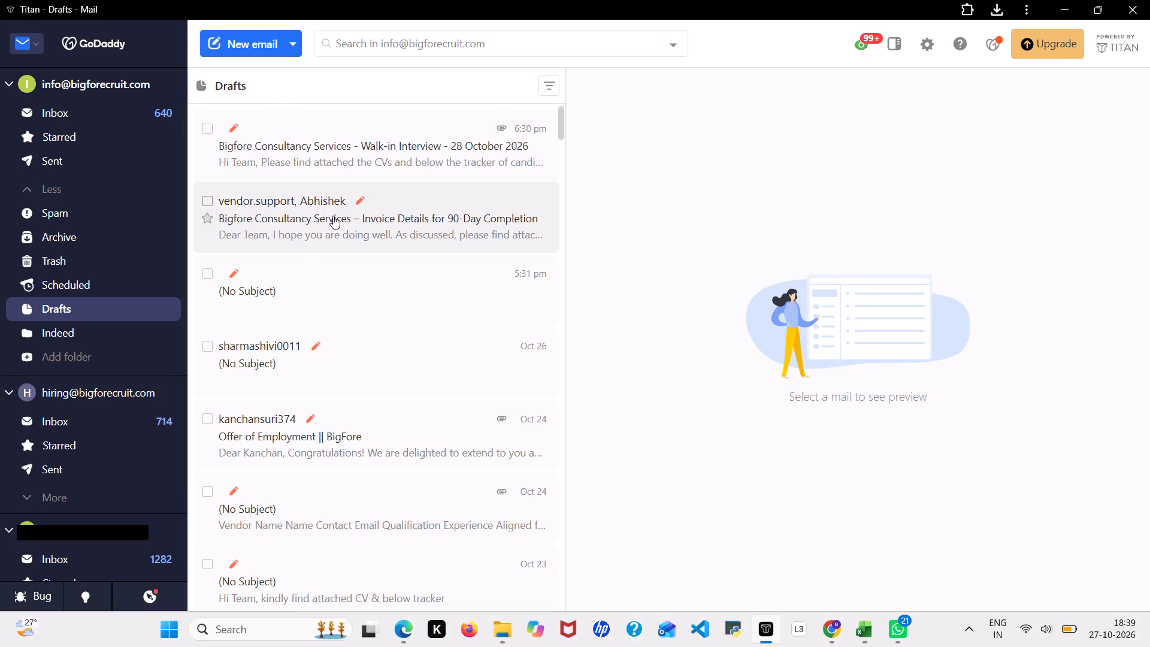
Open the saved draft for the 28 October 2026 walk-in interview and check its message text and attached CVs.
click(371, 149)
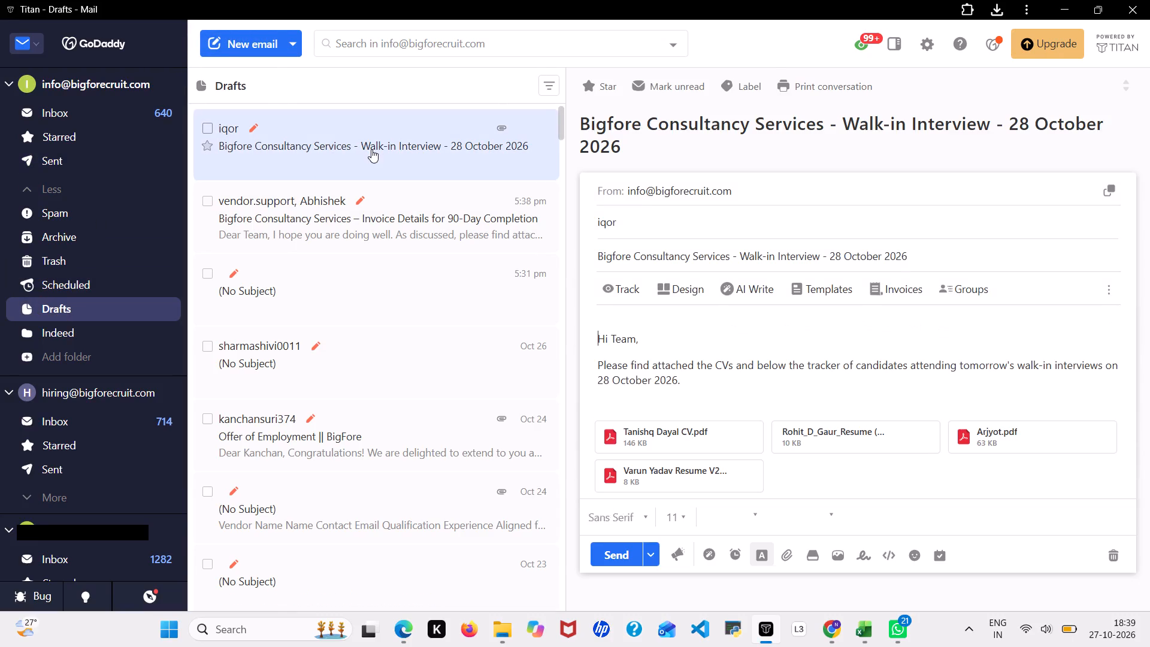
scroll(720, 382, down, 1)
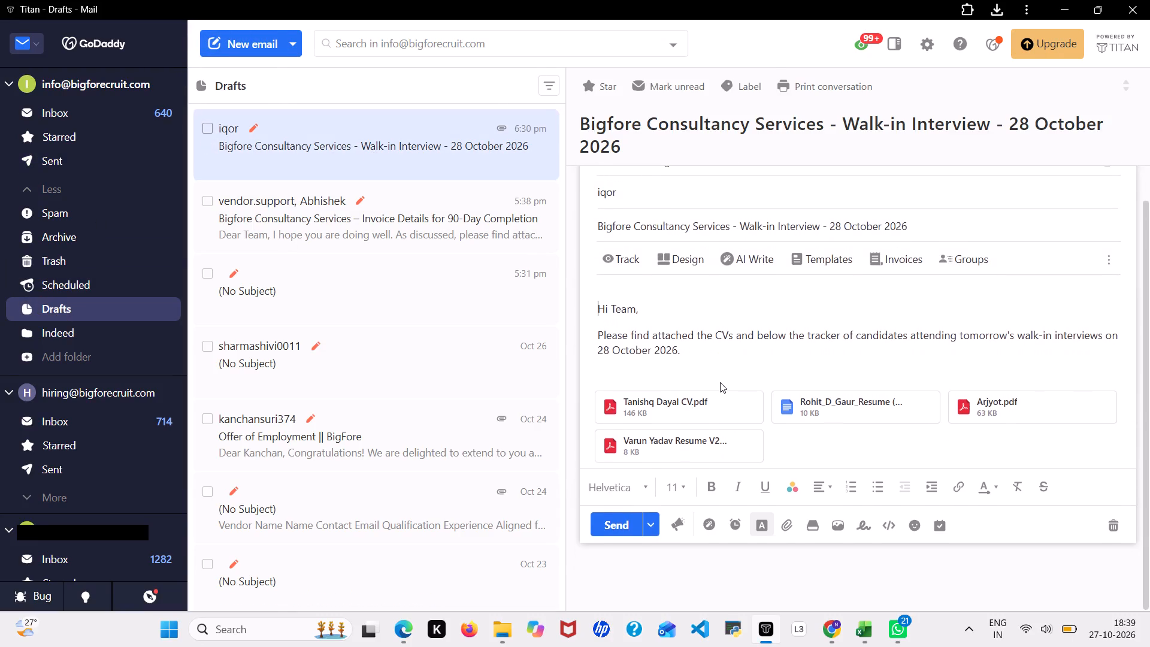
scroll(720, 382, down, 1)
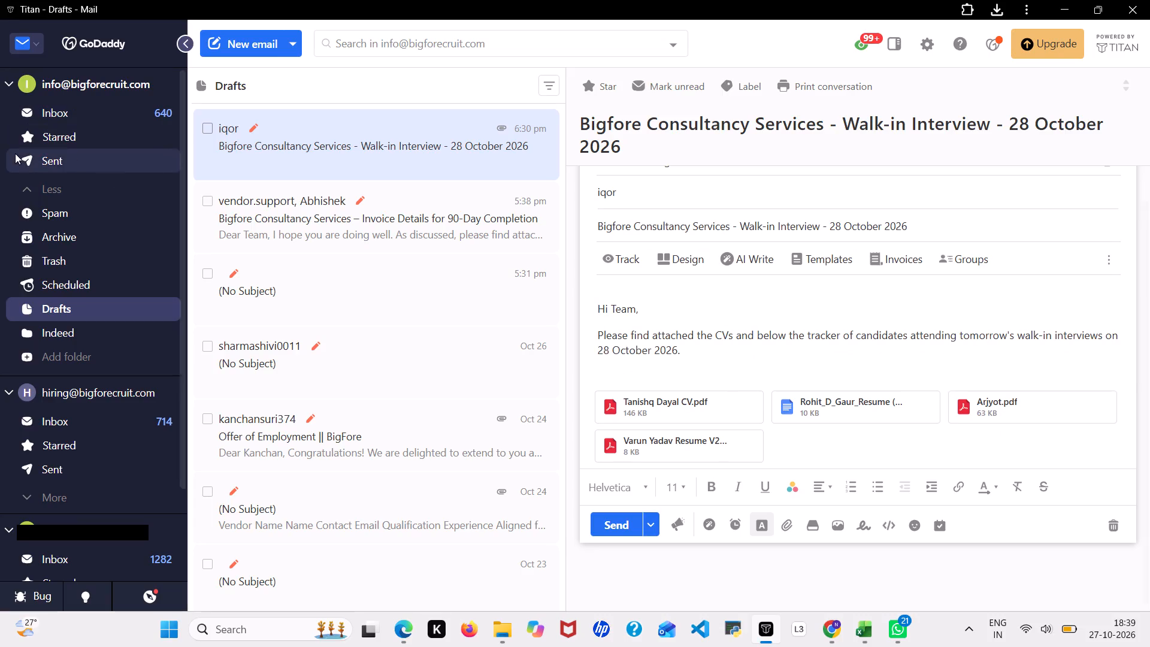
Collapse the info account's extra folders and open its sent mail.
click(40, 188)
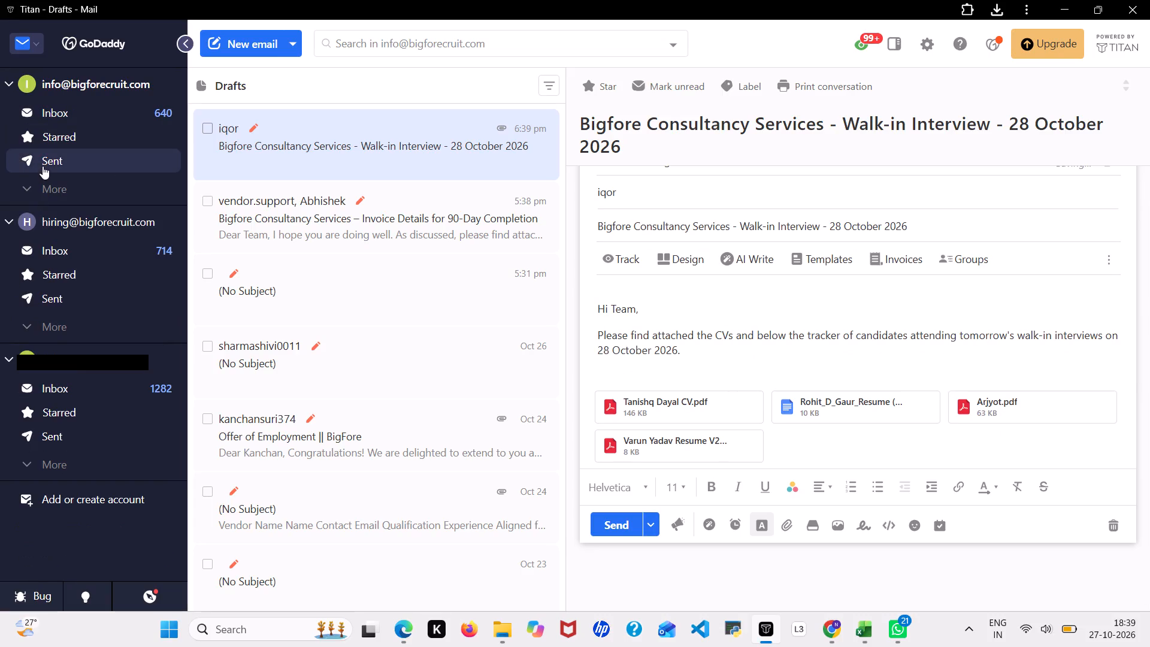
click(43, 166)
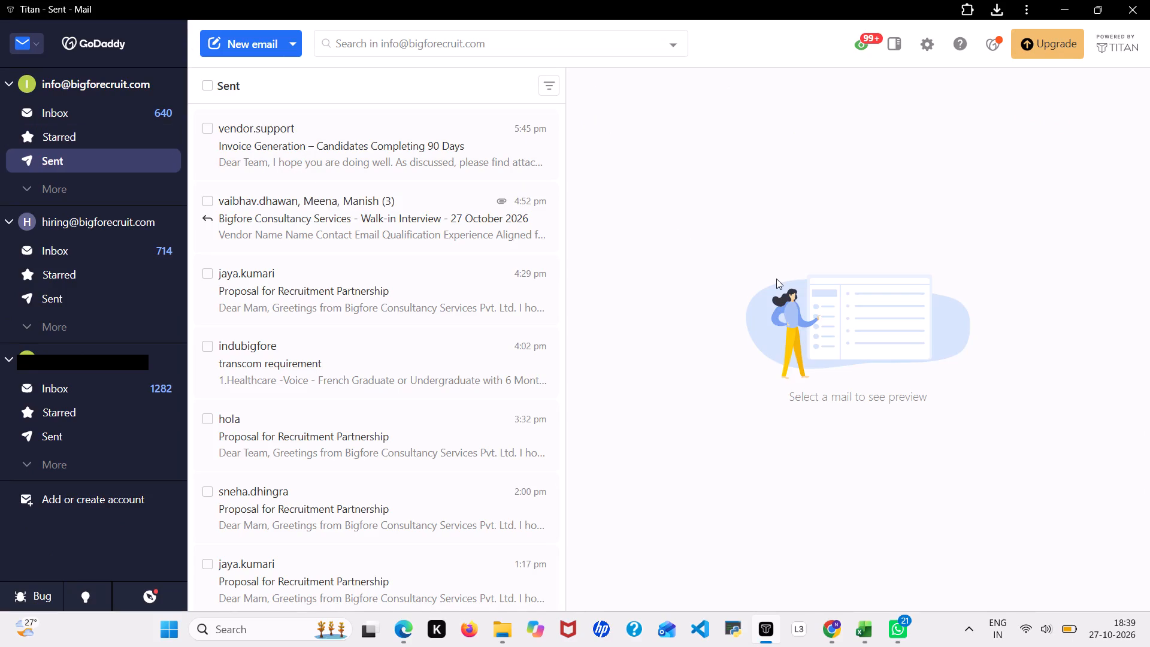
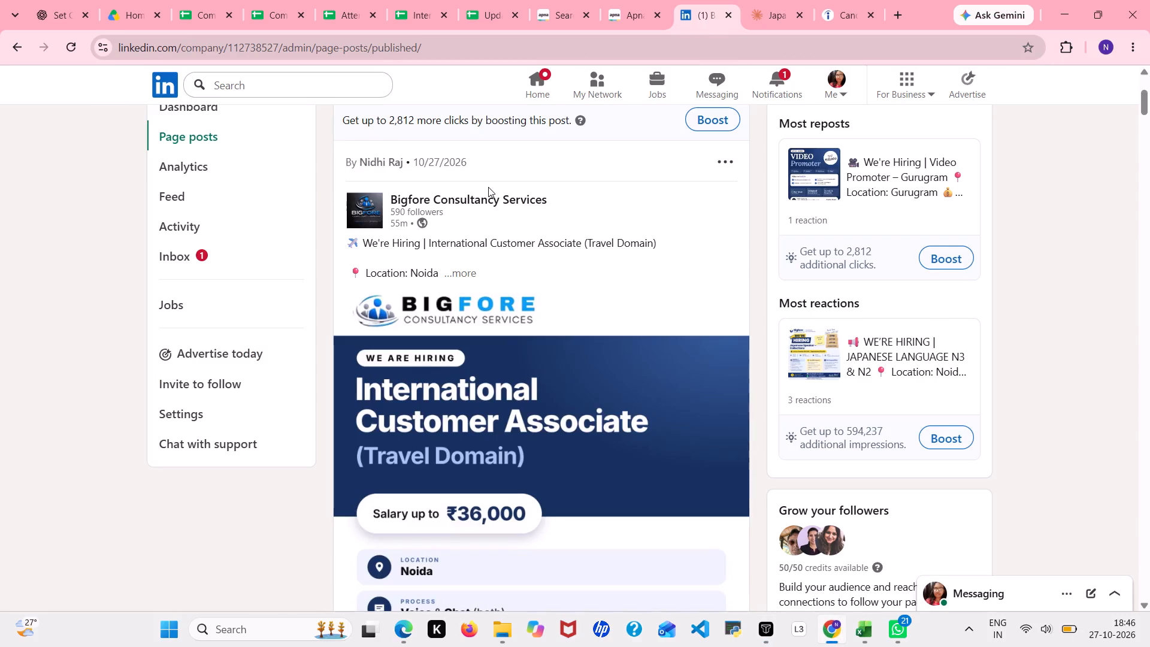
Switch to the Interview Sheet in Chrome, reload it, dismiss the account notice and review the latest October interview entries.
click(419, 14)
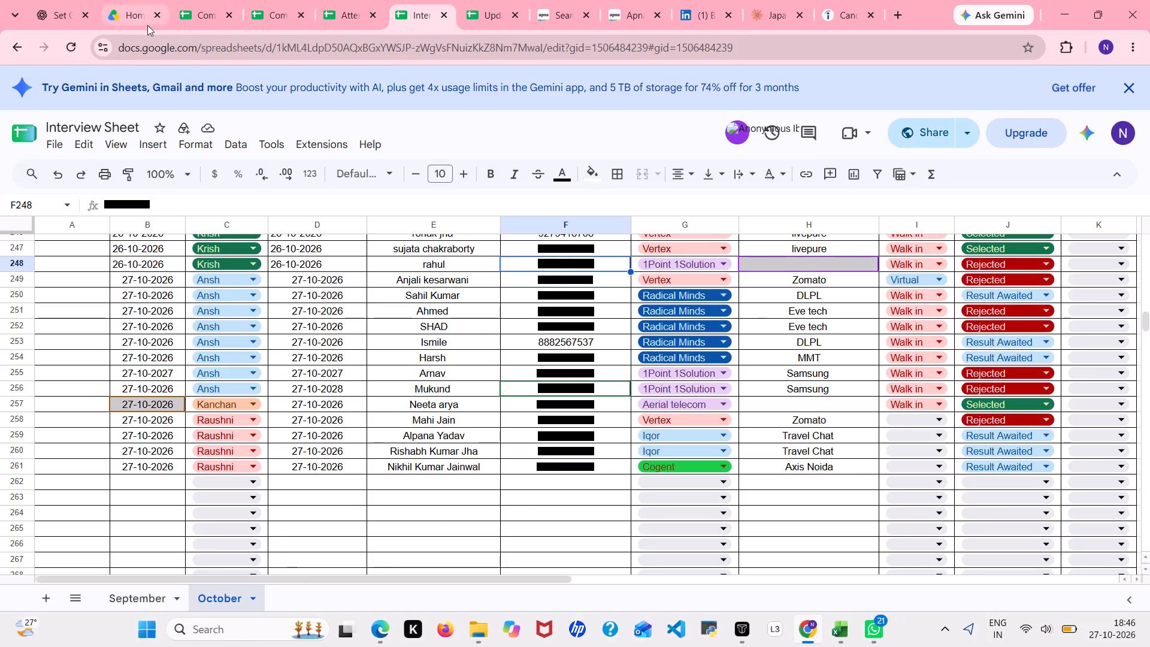
click(72, 46)
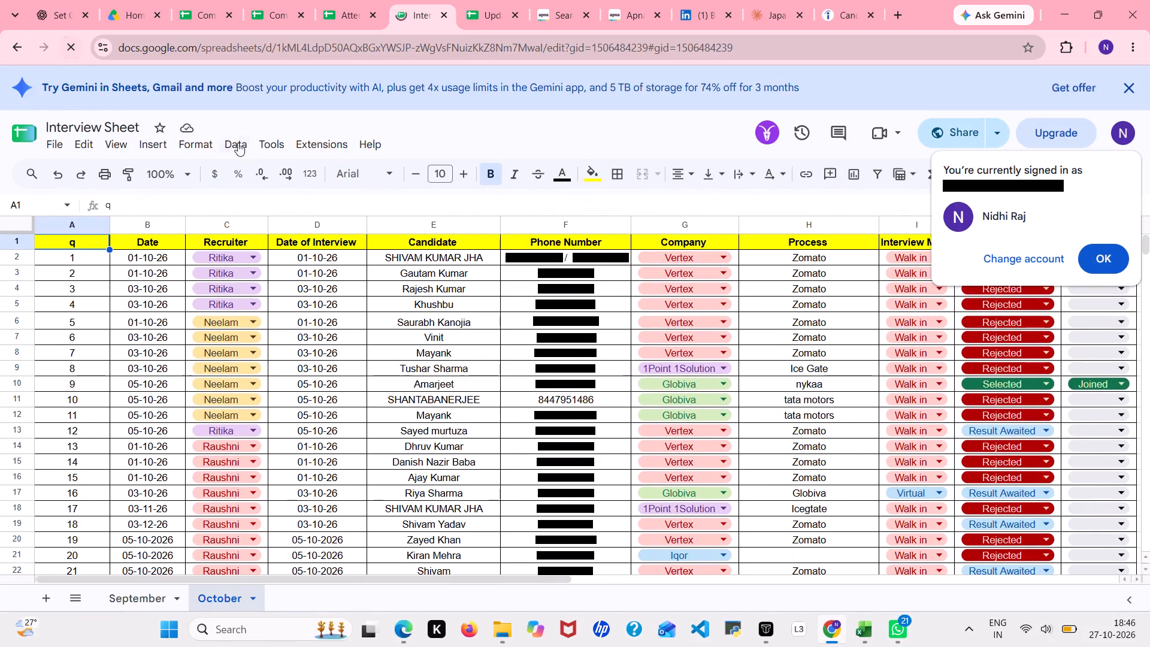
scroll(332, 286, down, 8)
scroll(332, 286, up, 1)
scroll(332, 286, down, 2)
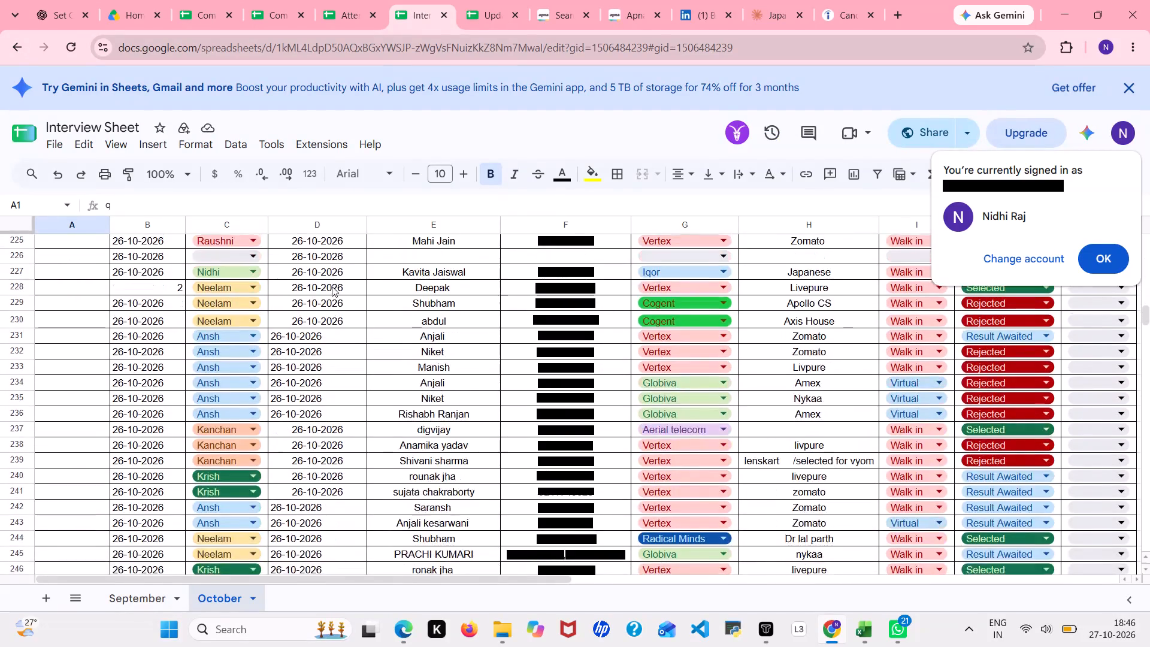
scroll(332, 286, down, 2)
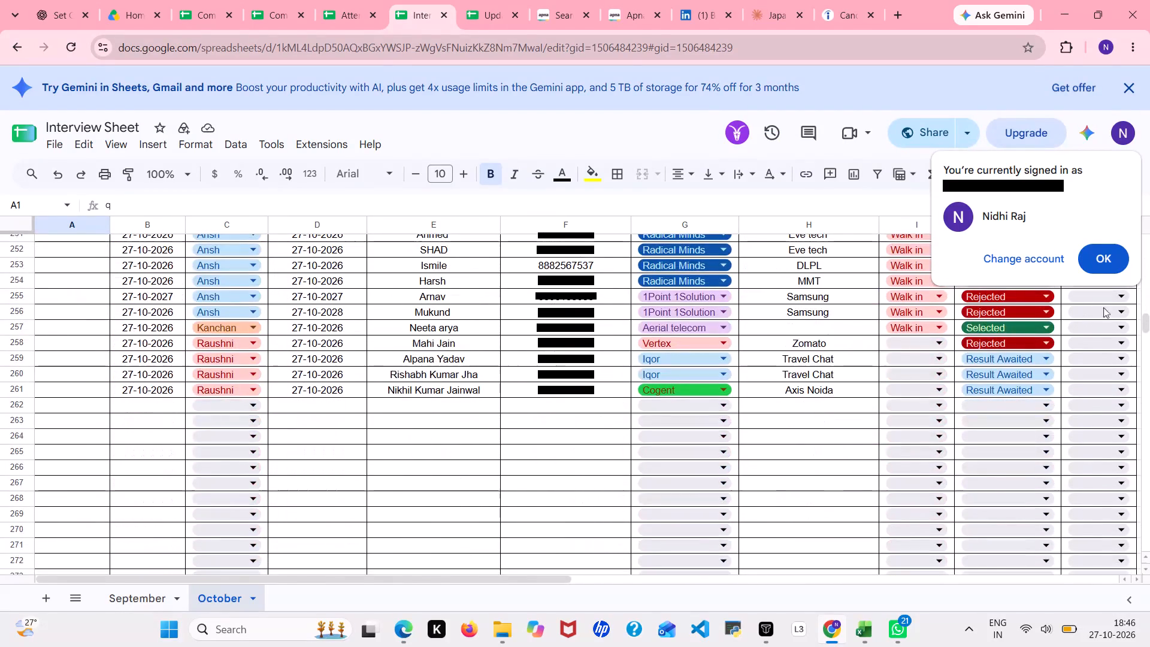
click(1097, 258)
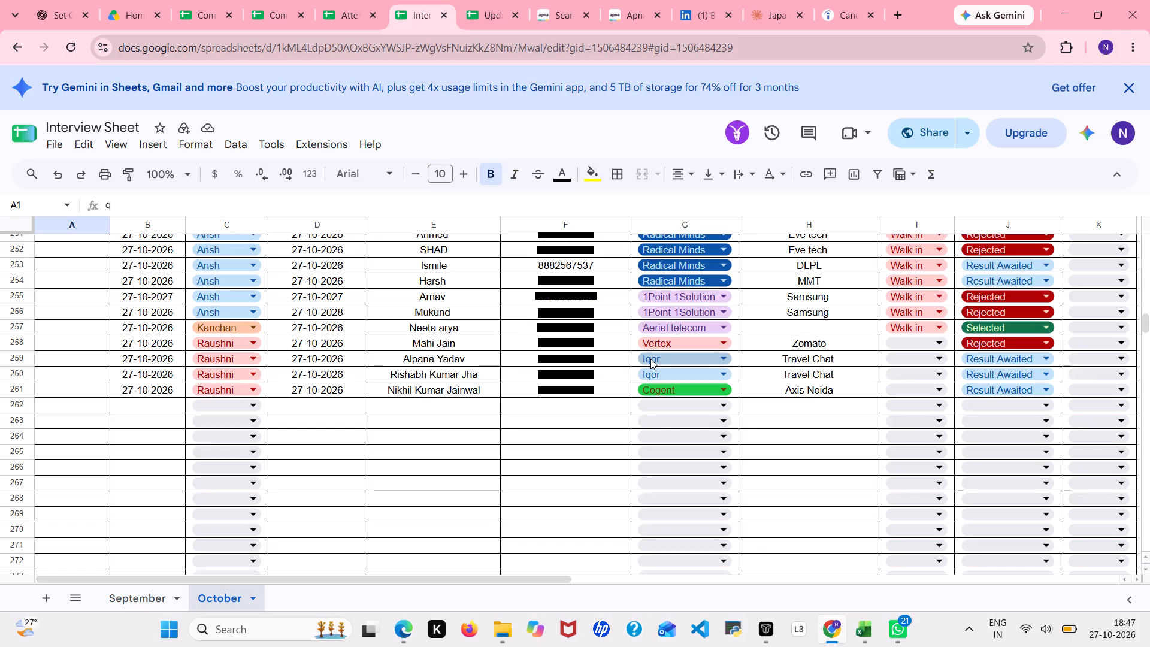
Switch from the Interview Sheet back to the Titan mail app to view the jobs account's sent mail.
click(770, 640)
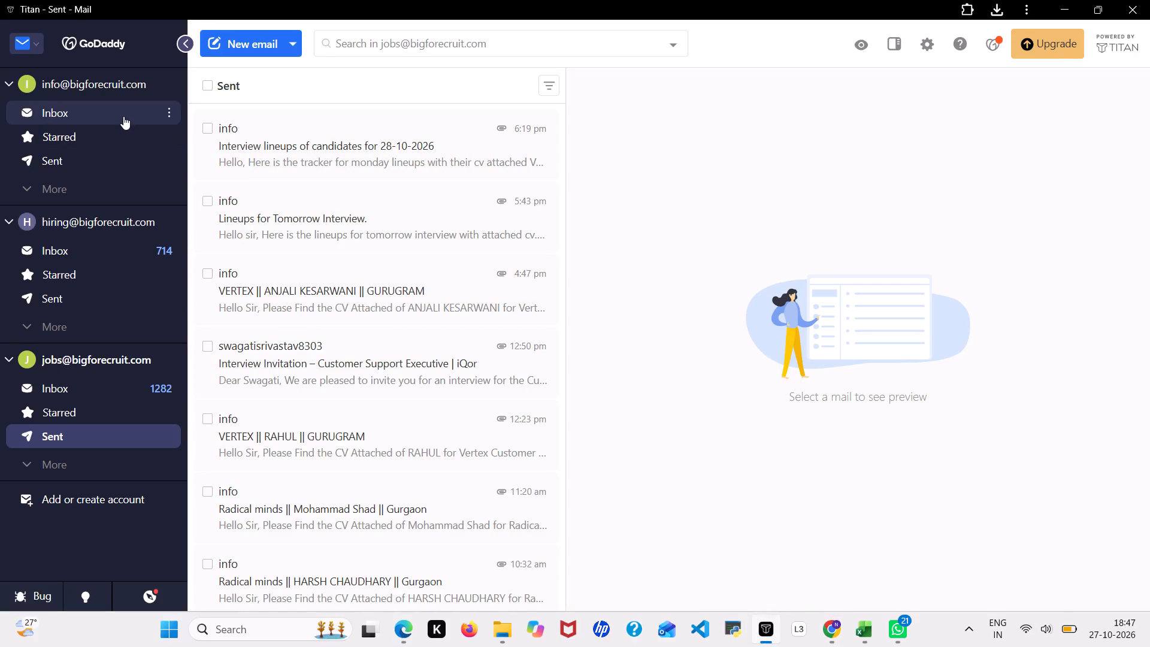
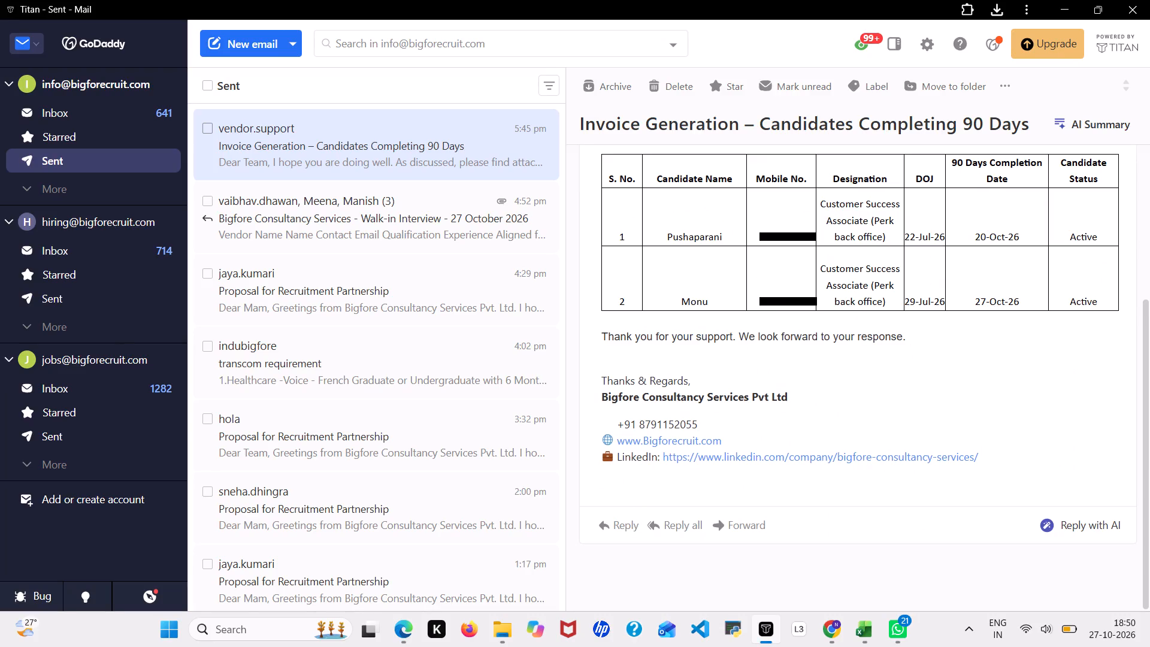
Read through the sent invoice generation email to Transcom vendor support, including its table of candidates completing 90 days.
scroll(719, 262, up, 4)
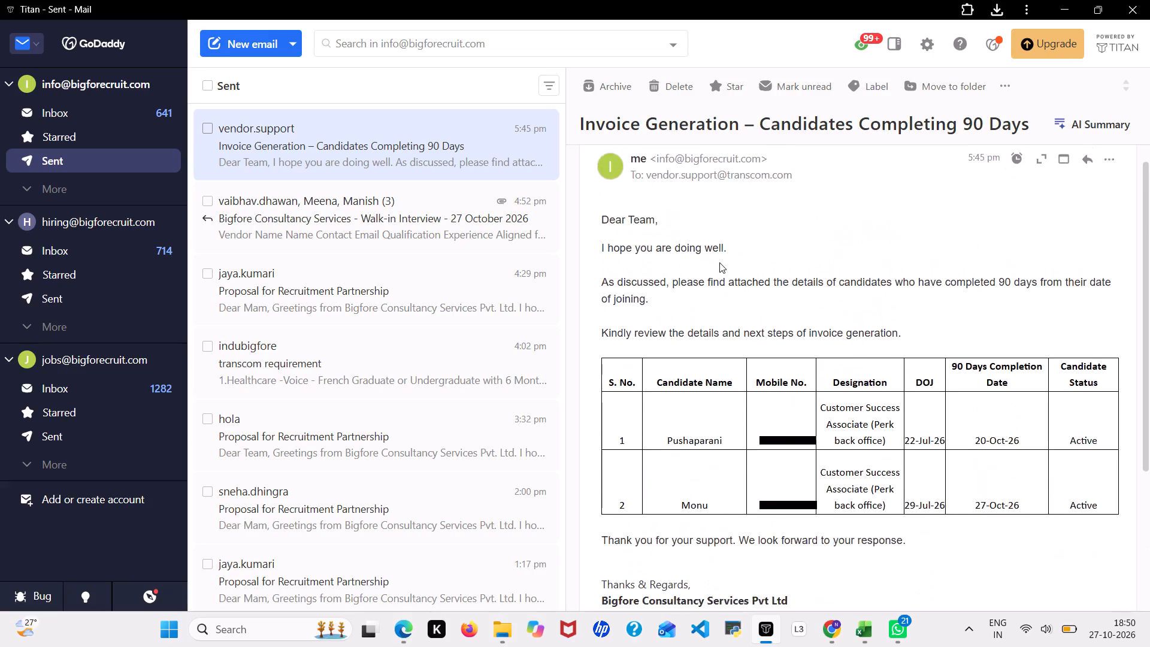
scroll(719, 262, up, 1)
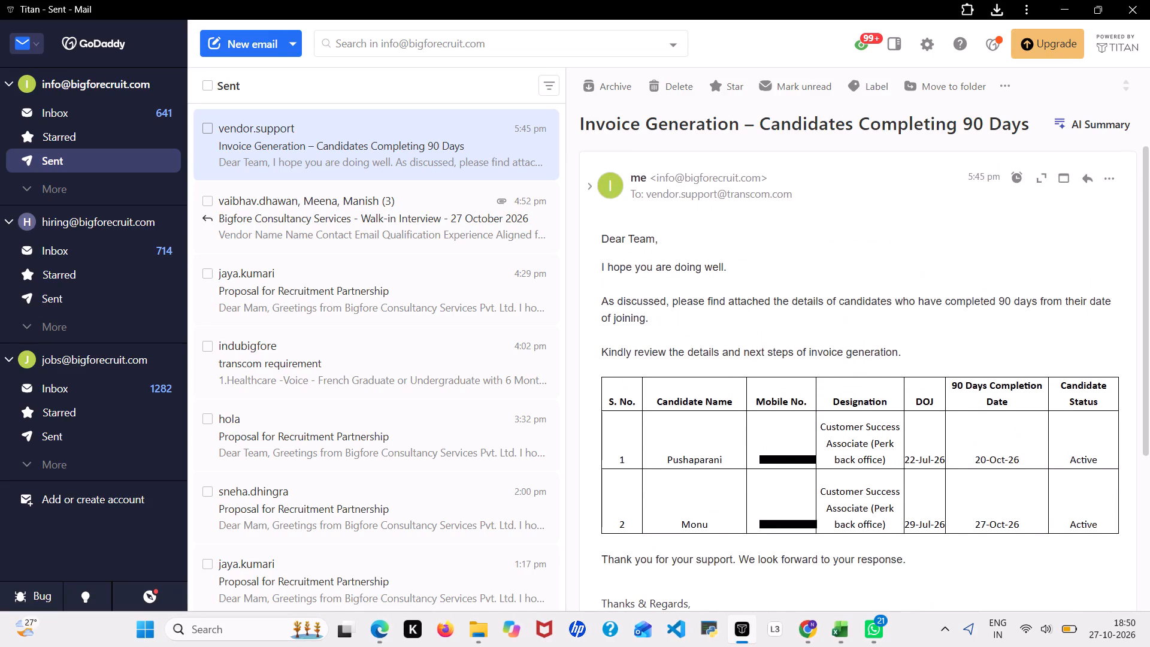
drag(603, 240, 1041, 519)
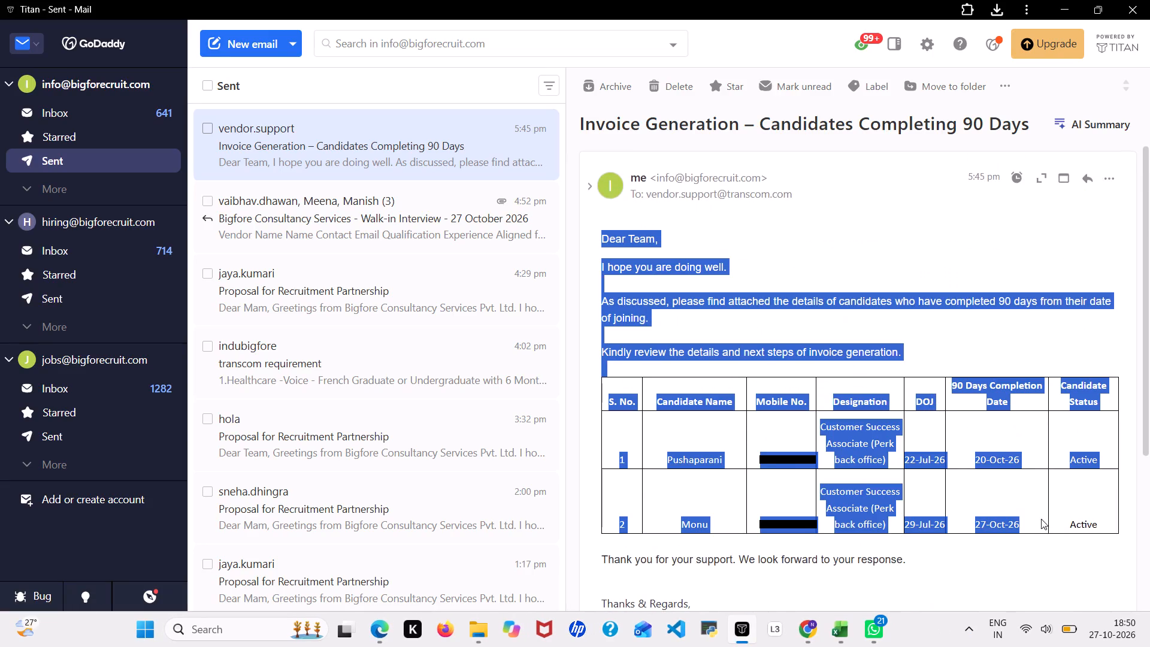
drag(1041, 519, 1125, 507)
click(1125, 507)
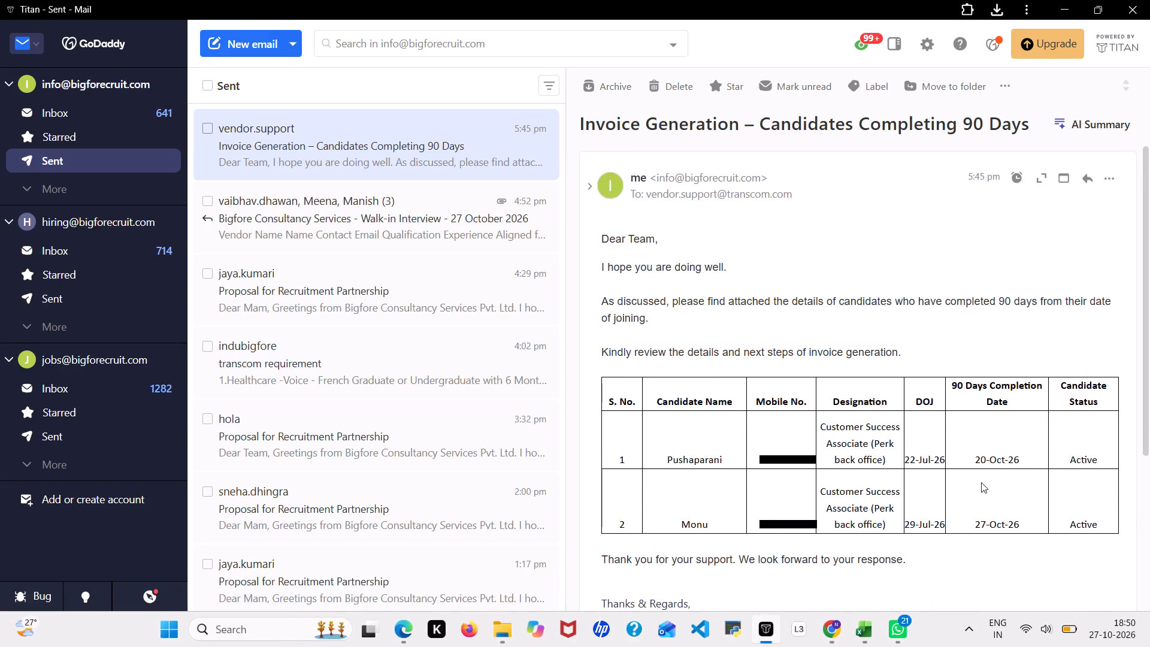
scroll(981, 482, down, 1)
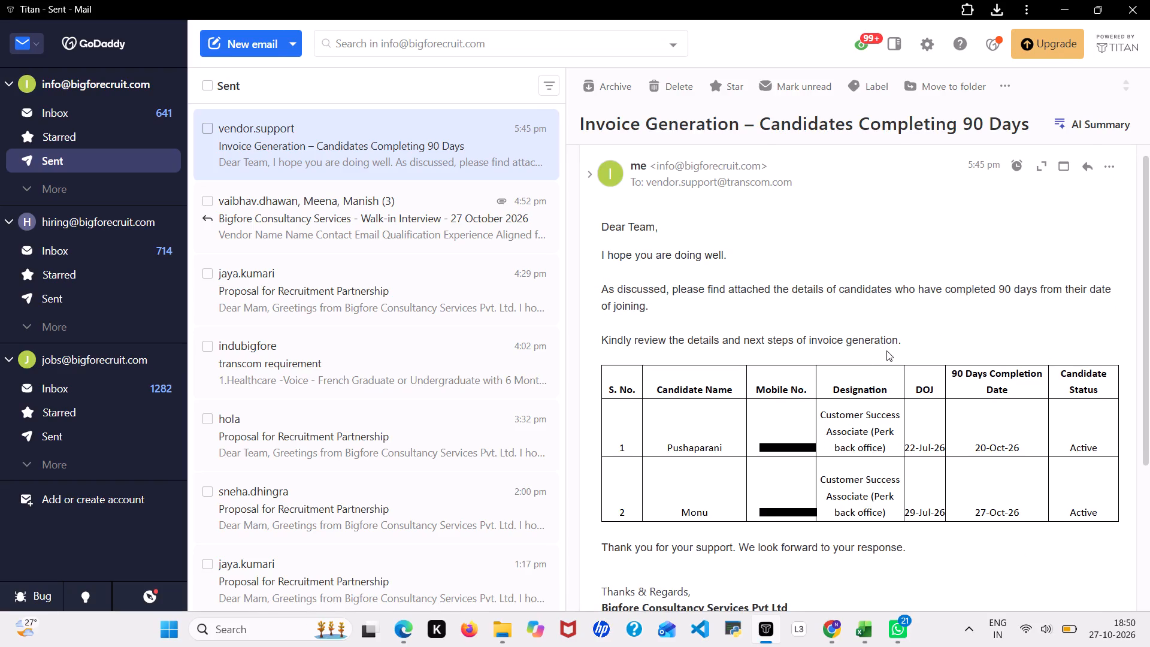
scroll(886, 350, down, 1)
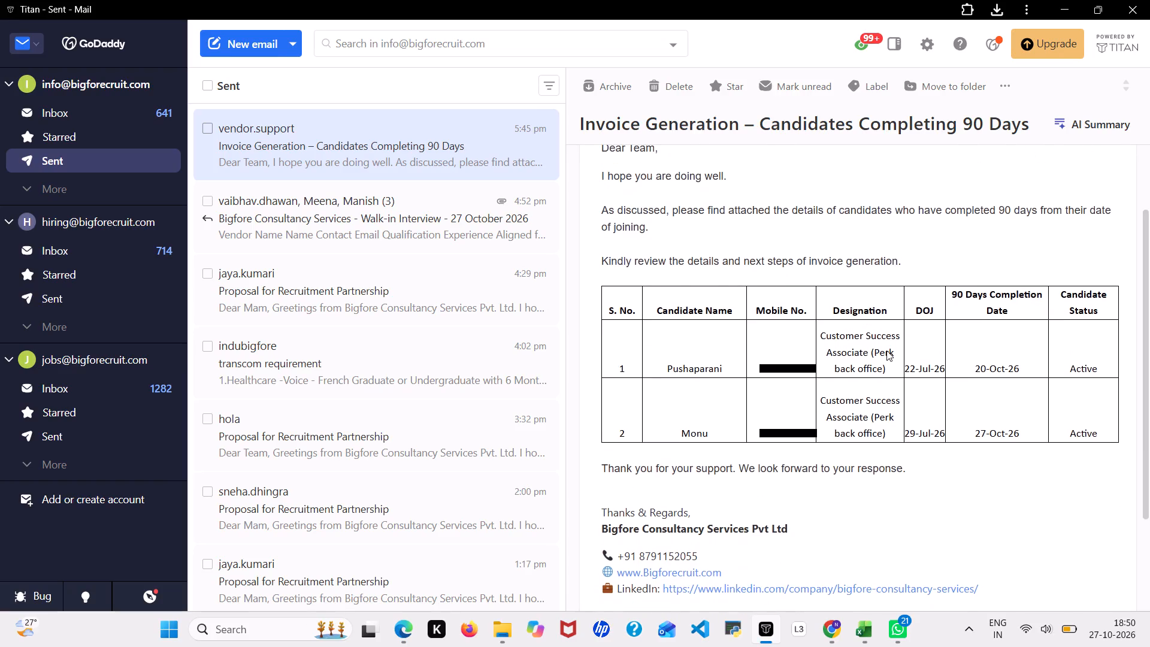
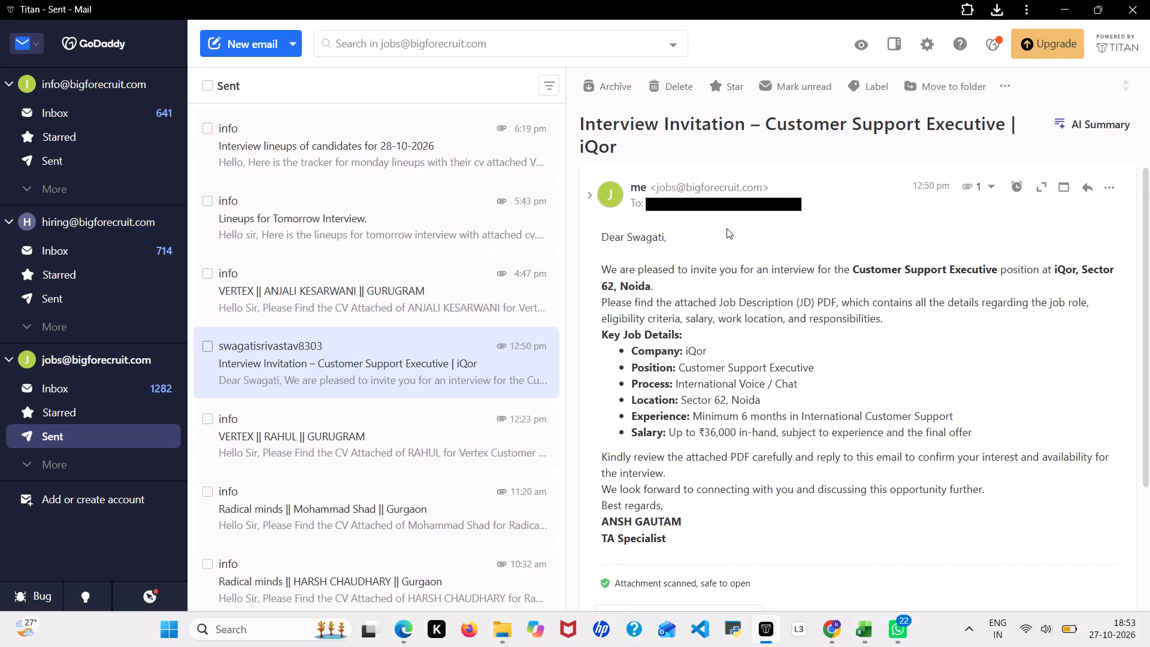
Review the sent iQor Customer Support Executive interview invitation and open its attached job description PDF for viewing.
scroll(727, 228, down, 1)
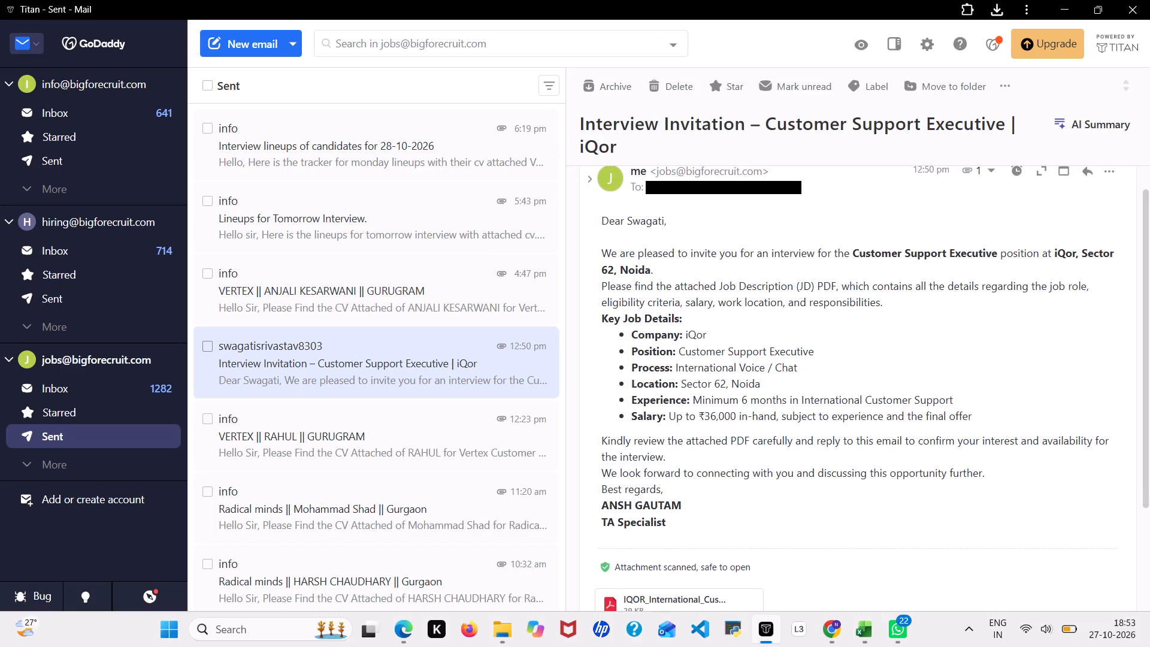
click(952, 479)
scroll(744, 401, down, 1)
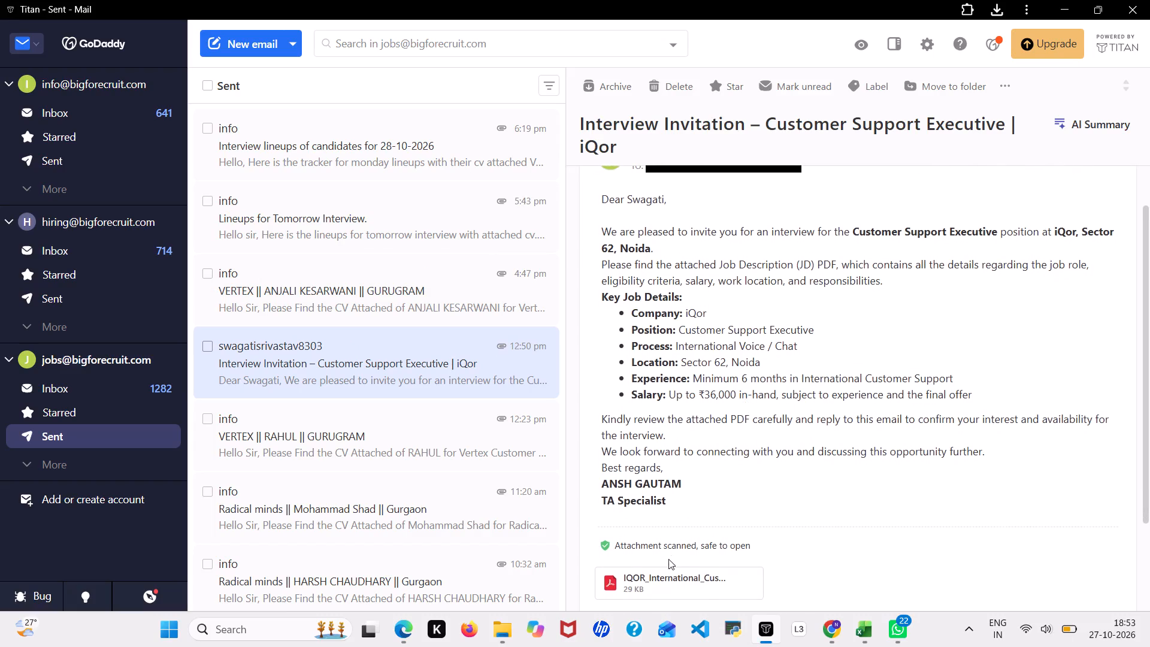
click(653, 584)
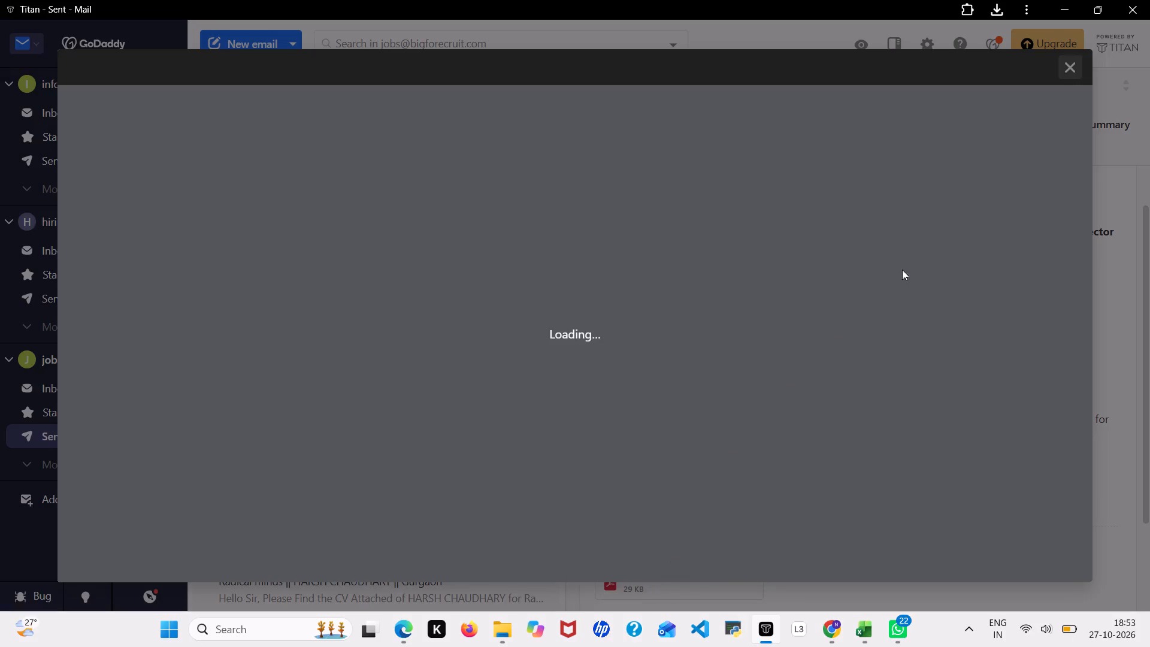
click(1072, 64)
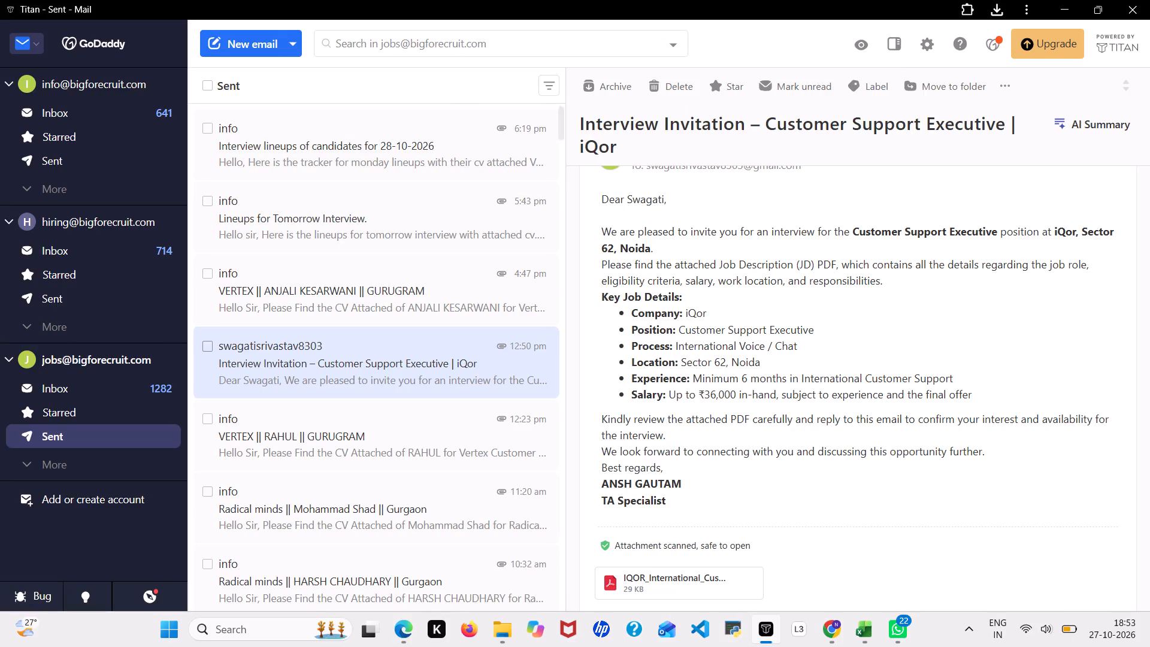
Search the sent mail for "pra", pick the second suggested contact, and read the "Job Description for Your Review" conversation.
click(452, 36)
click(452, 36)
text(pra)
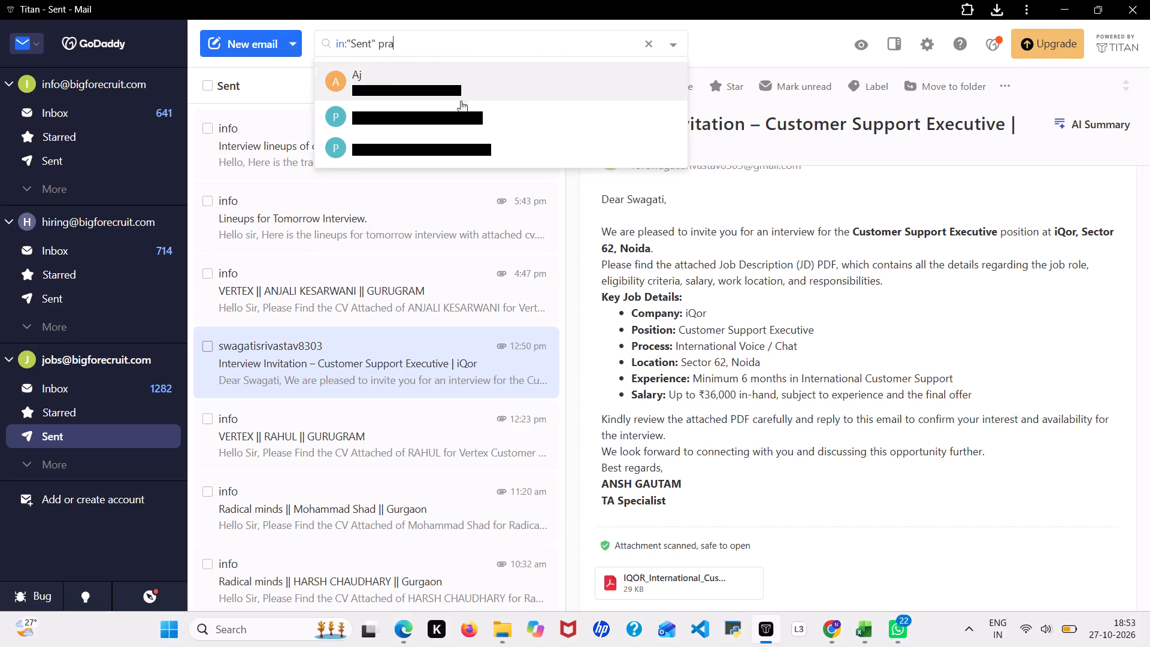
click(464, 113)
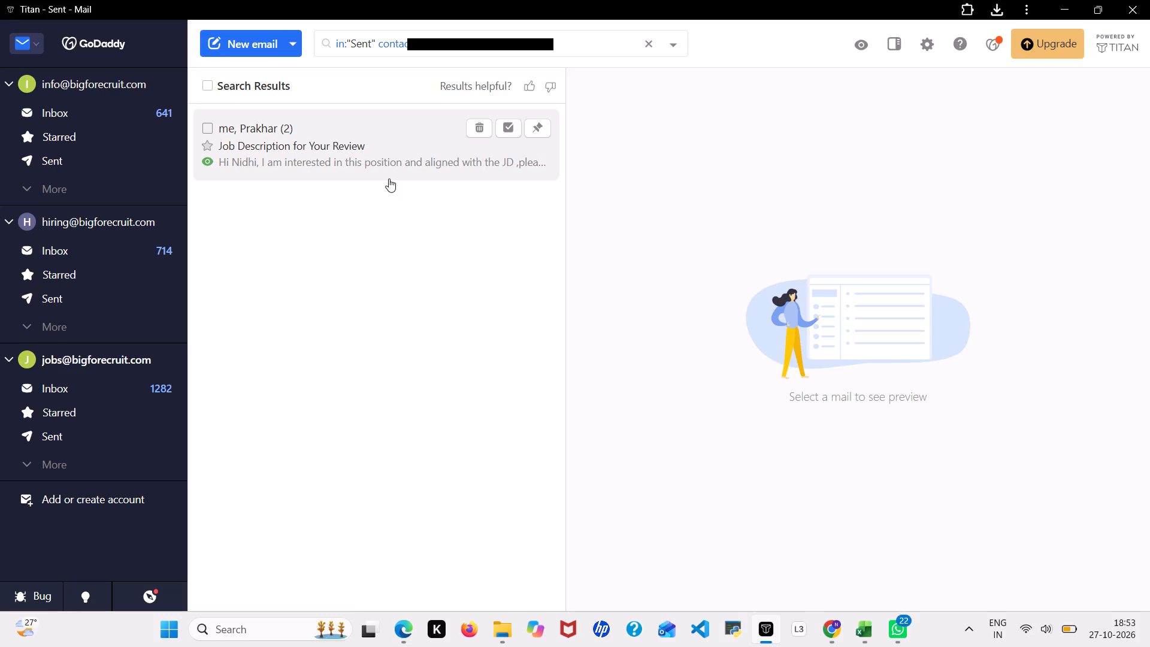
click(389, 179)
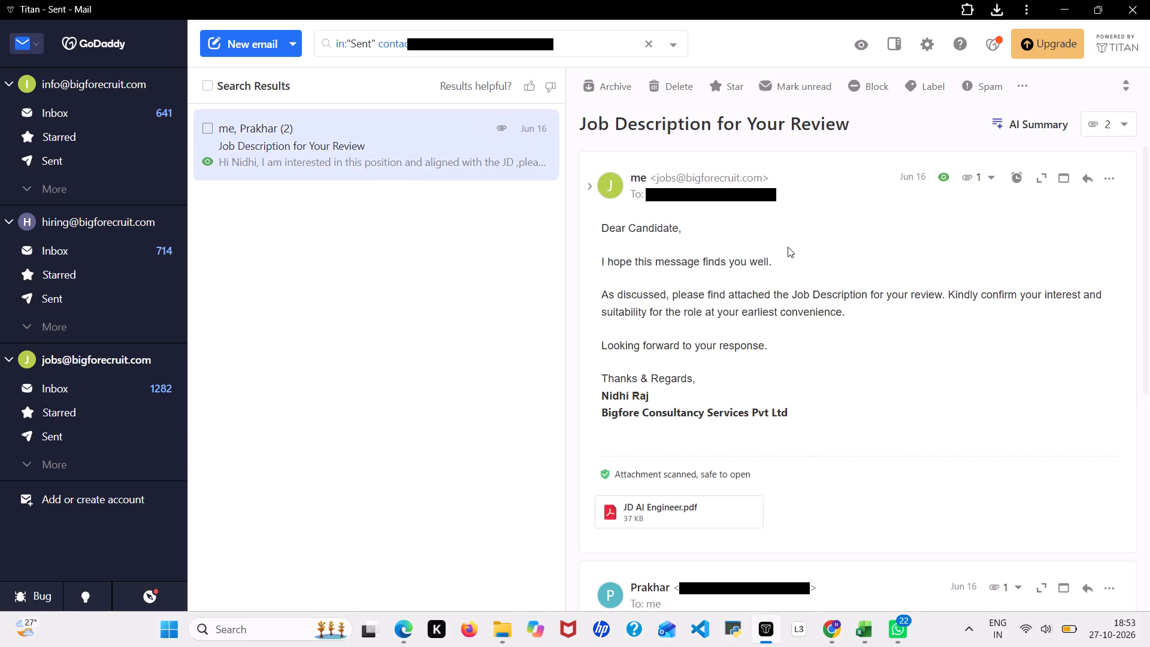
scroll(716, 332, down, 1)
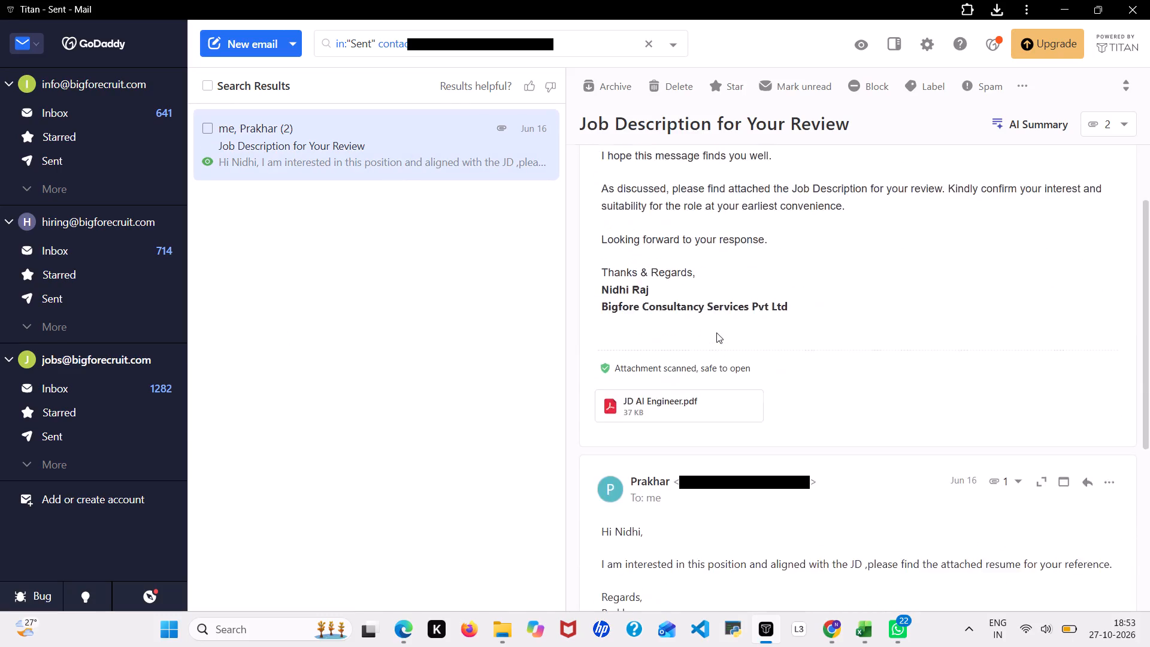
scroll(716, 332, down, 2)
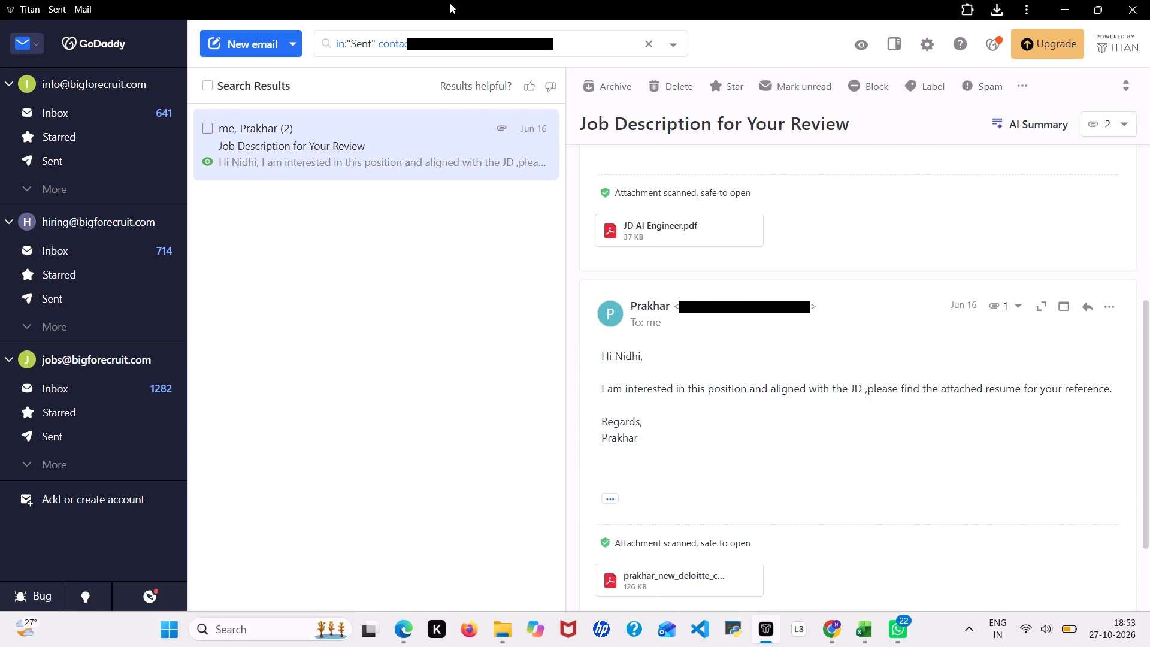
Replace the search with "pr", pick the first suggested contact, and open the "Power BI Developer JD for Reference" conversation.
click(650, 45)
click(547, 53)
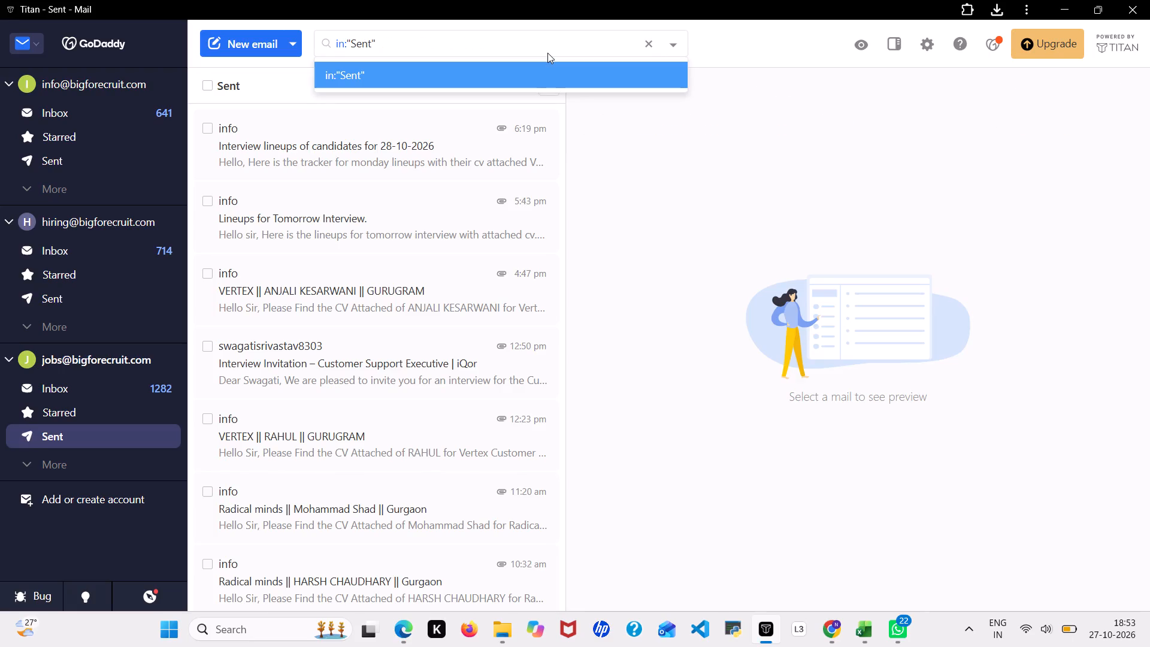
key(p)
key(BackSpace)
click(564, 55)
text(pr)
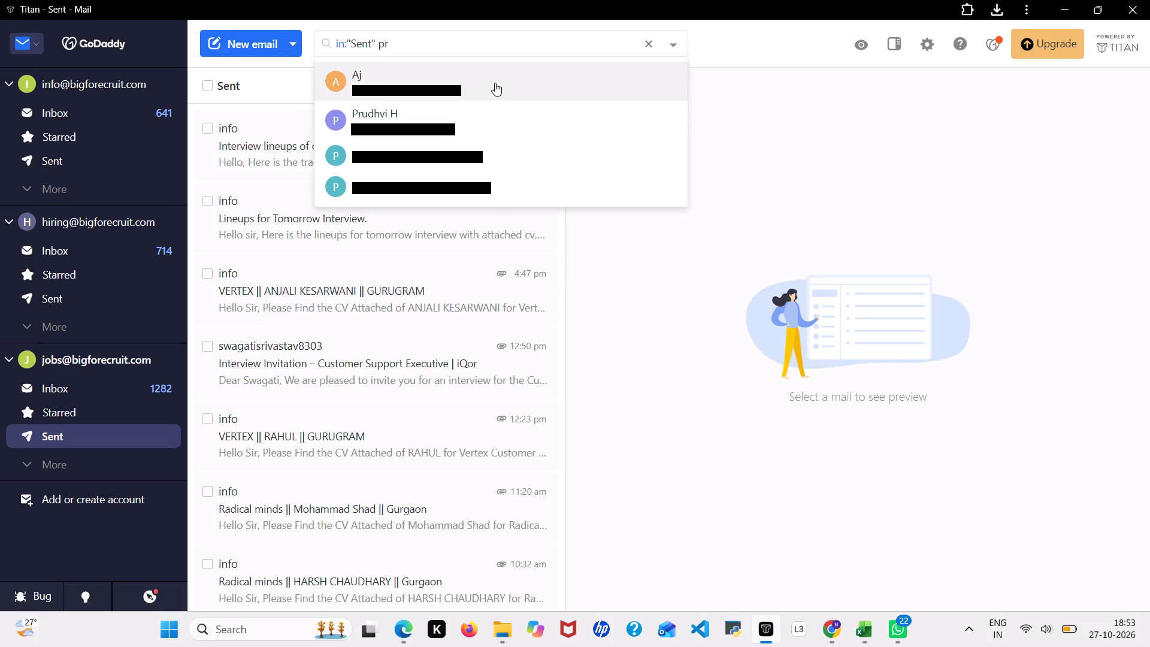
click(495, 82)
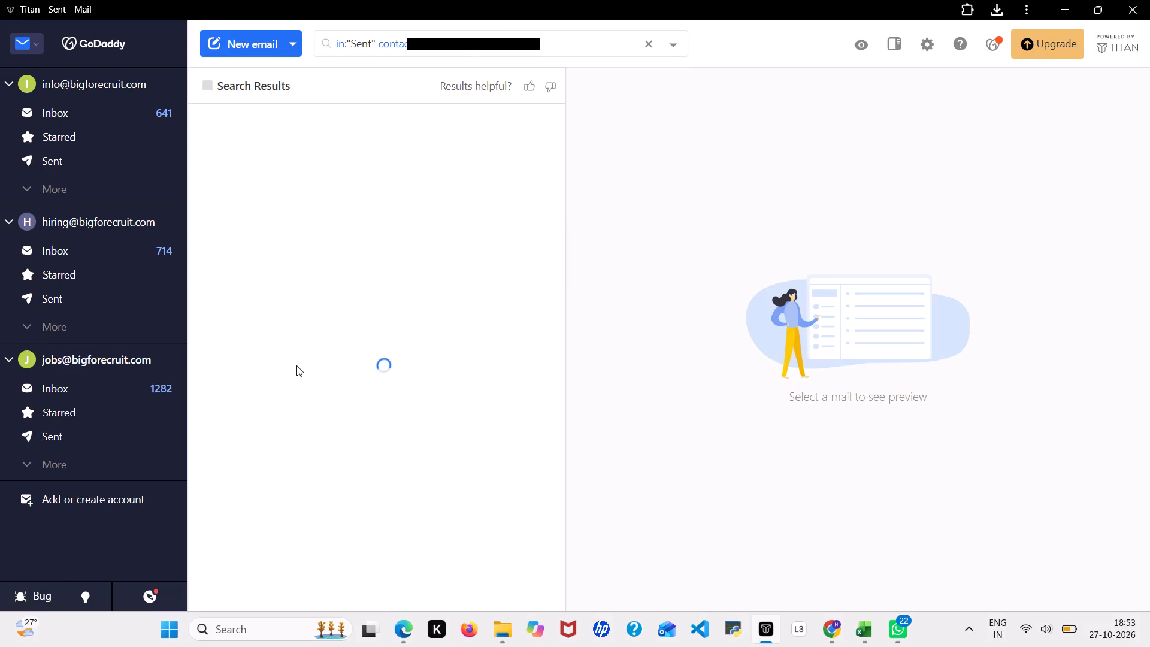
click(407, 168)
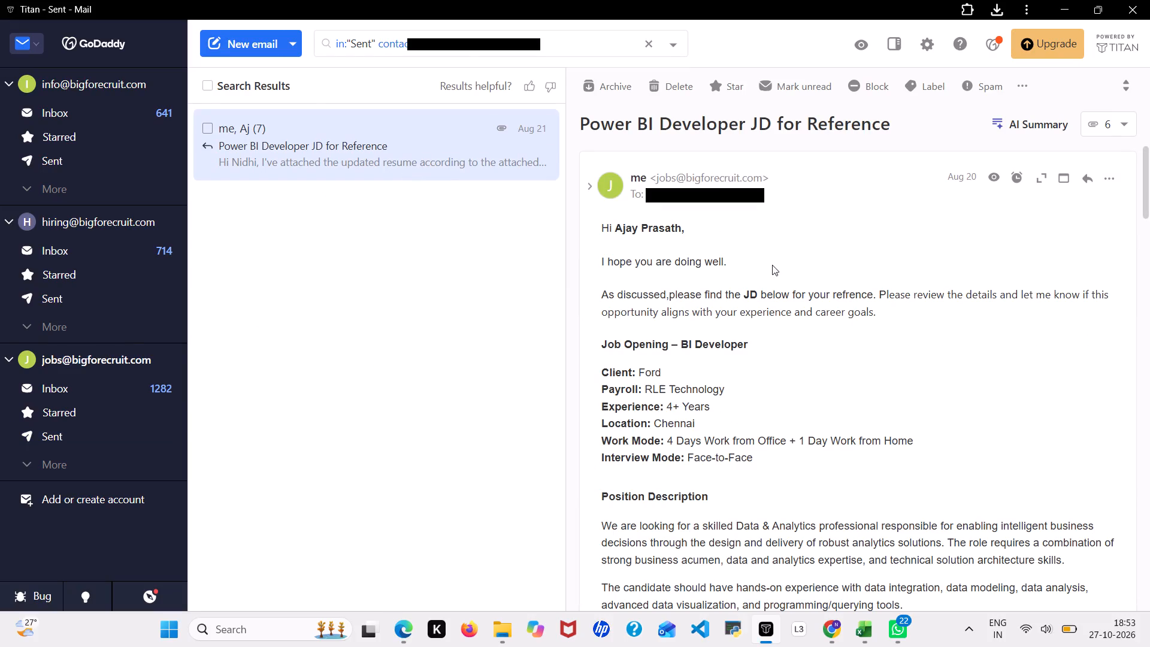
Read through the BI Developer job description for Ford, including its responsibilities and required skills.
scroll(711, 362, down, 4)
scroll(711, 362, up, 1)
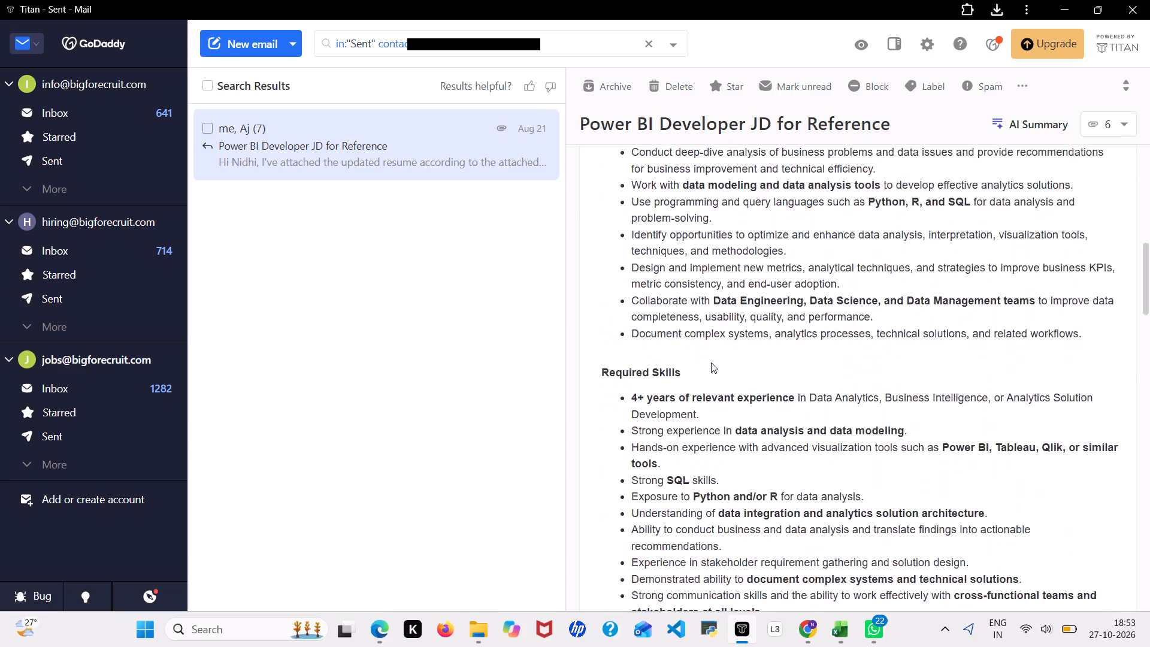
scroll(711, 362, up, 1)
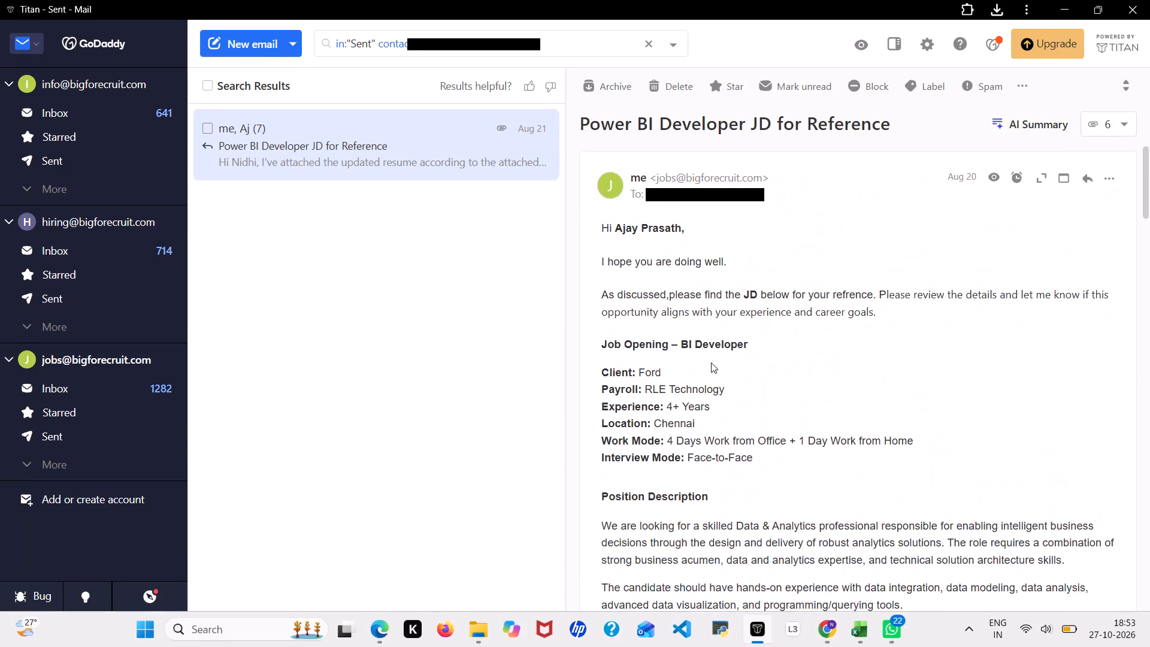
scroll(764, 436, down, 1)
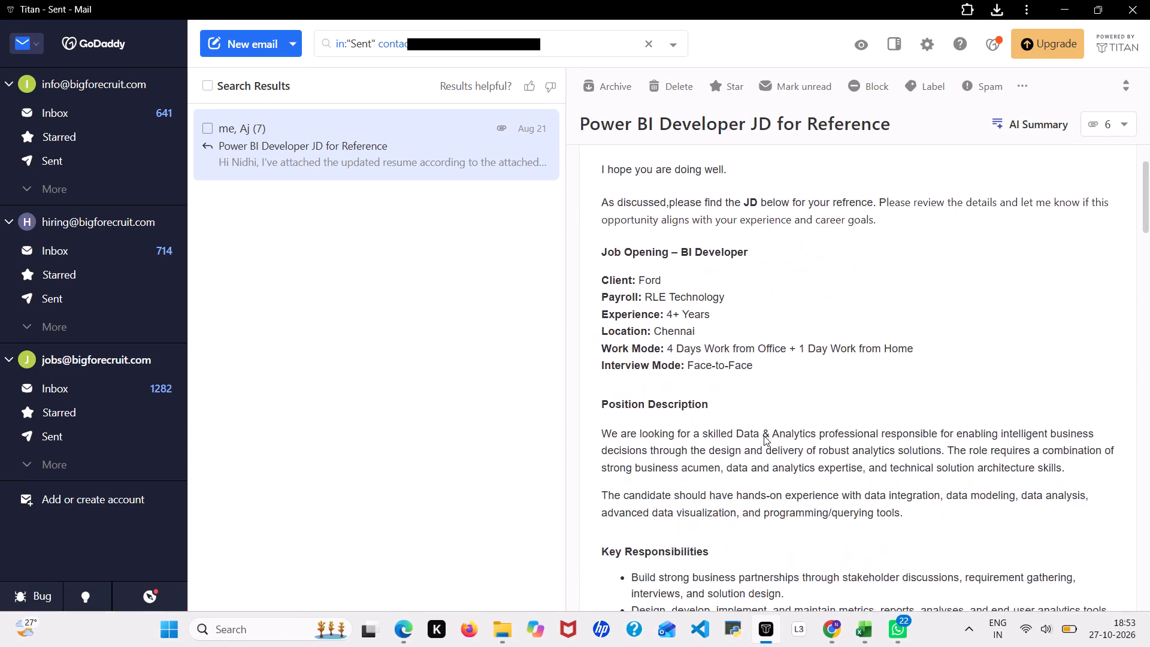
scroll(764, 436, down, 6)
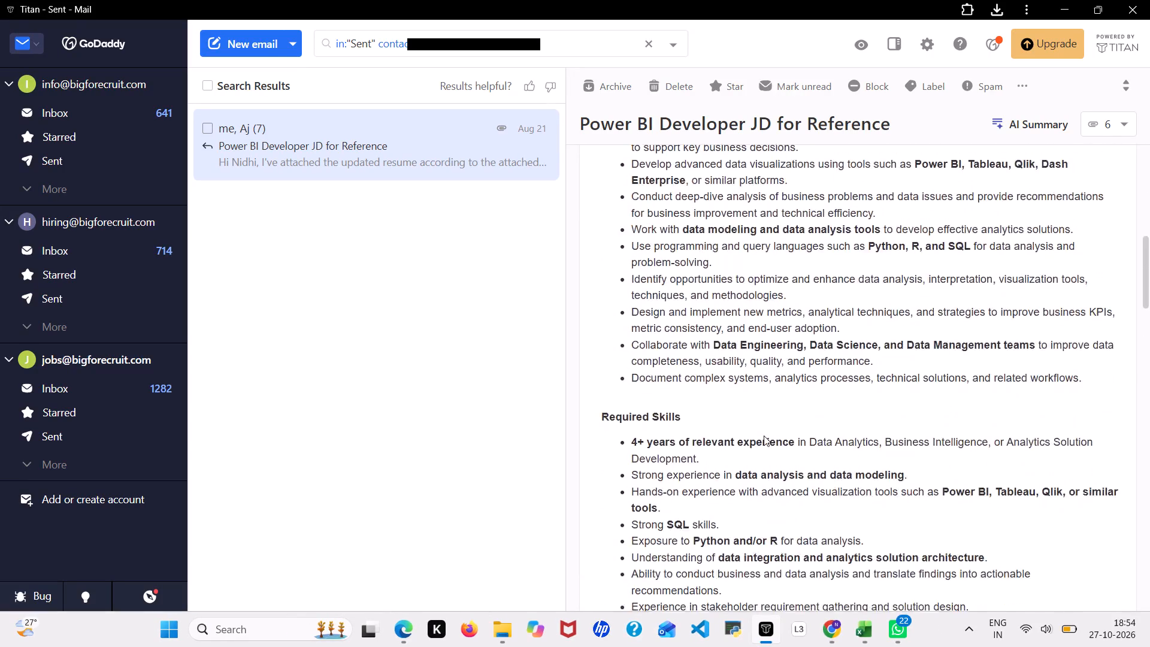
scroll(764, 436, down, 5)
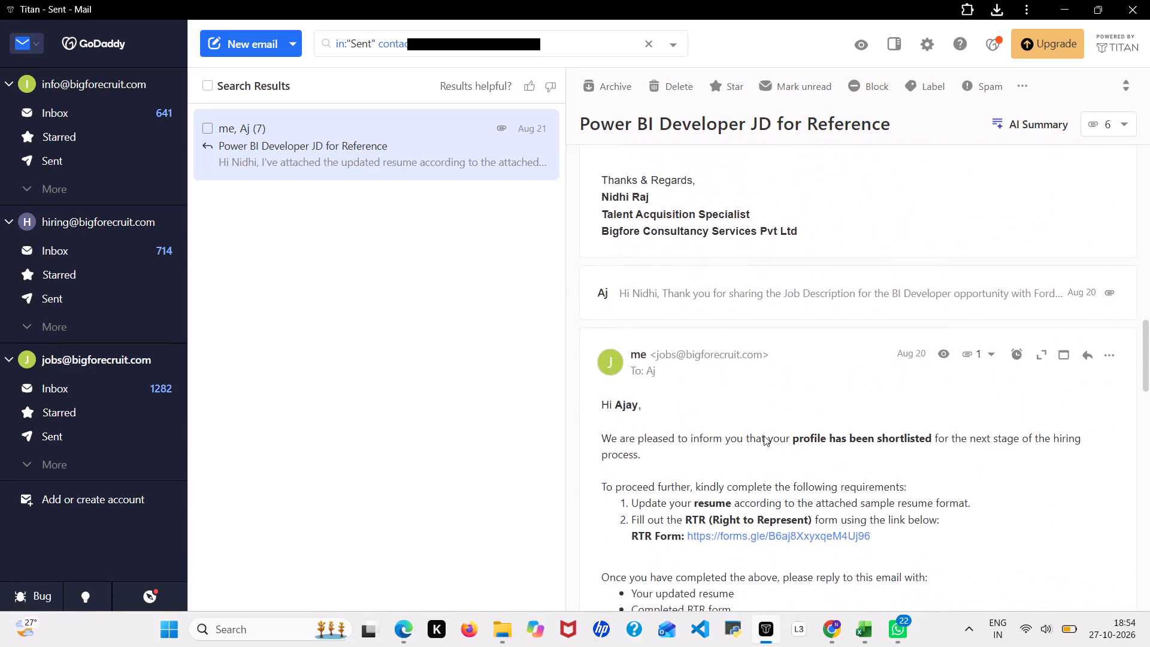
scroll(764, 436, down, 1)
Expand the candidate's Aug 20 reply and read it with the shortlisting and missing-CV-areas emails that follow.
click(818, 231)
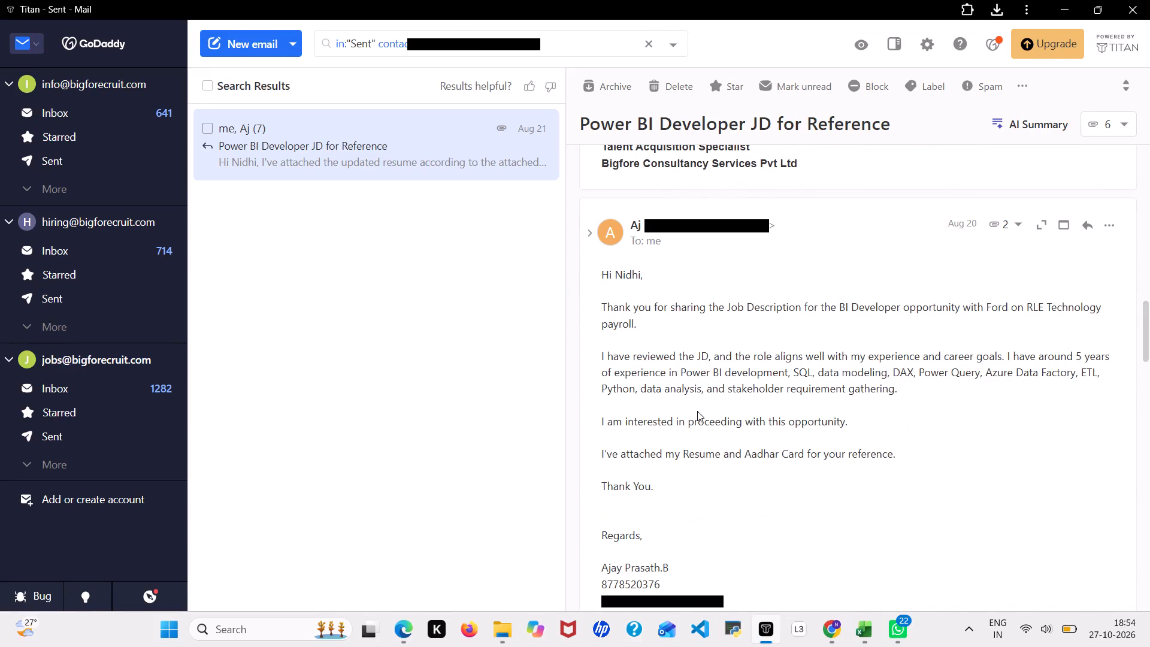
scroll(703, 438, down, 2)
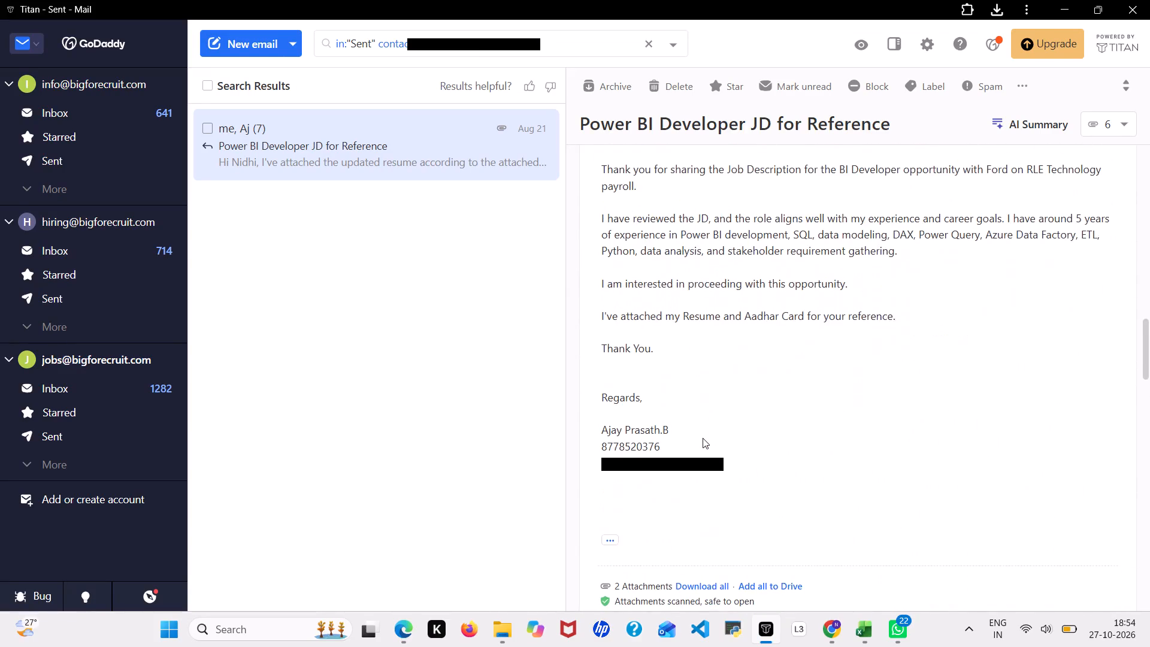
scroll(703, 438, down, 5)
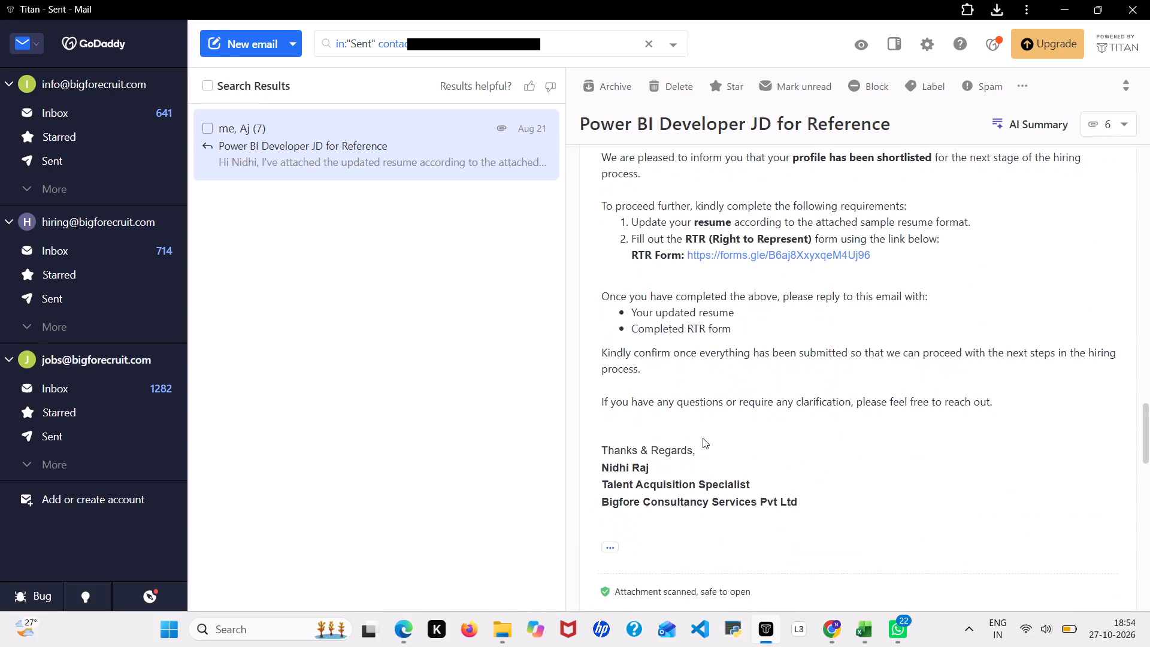
scroll(777, 336, down, 3)
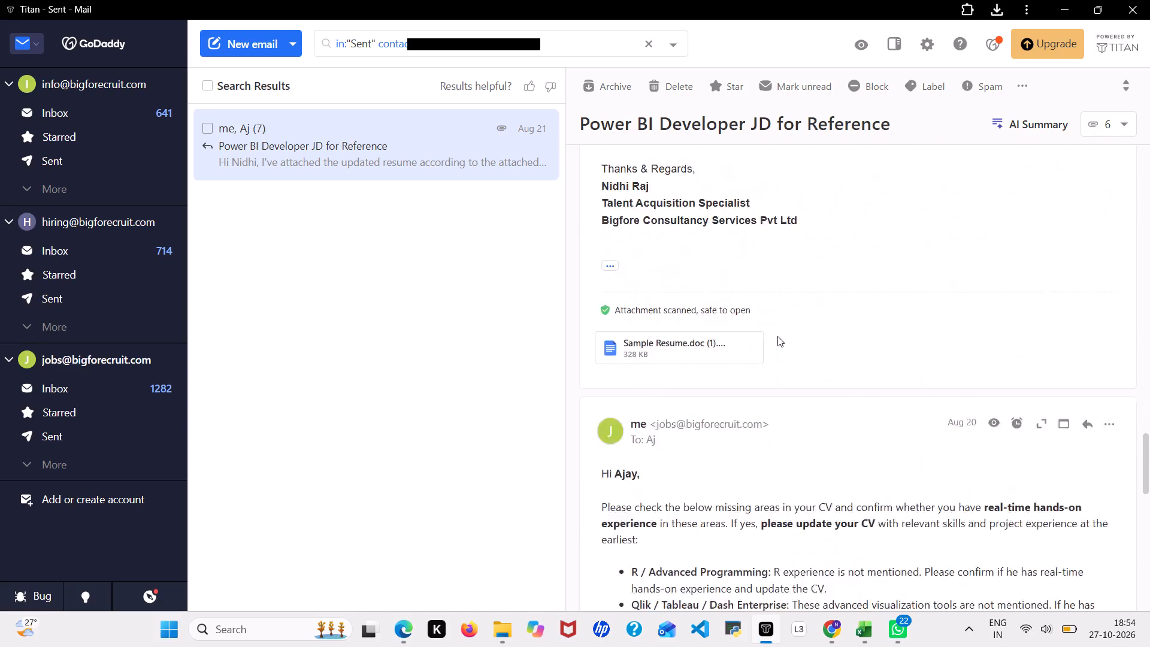
scroll(777, 336, down, 2)
scroll(764, 260, up, 2)
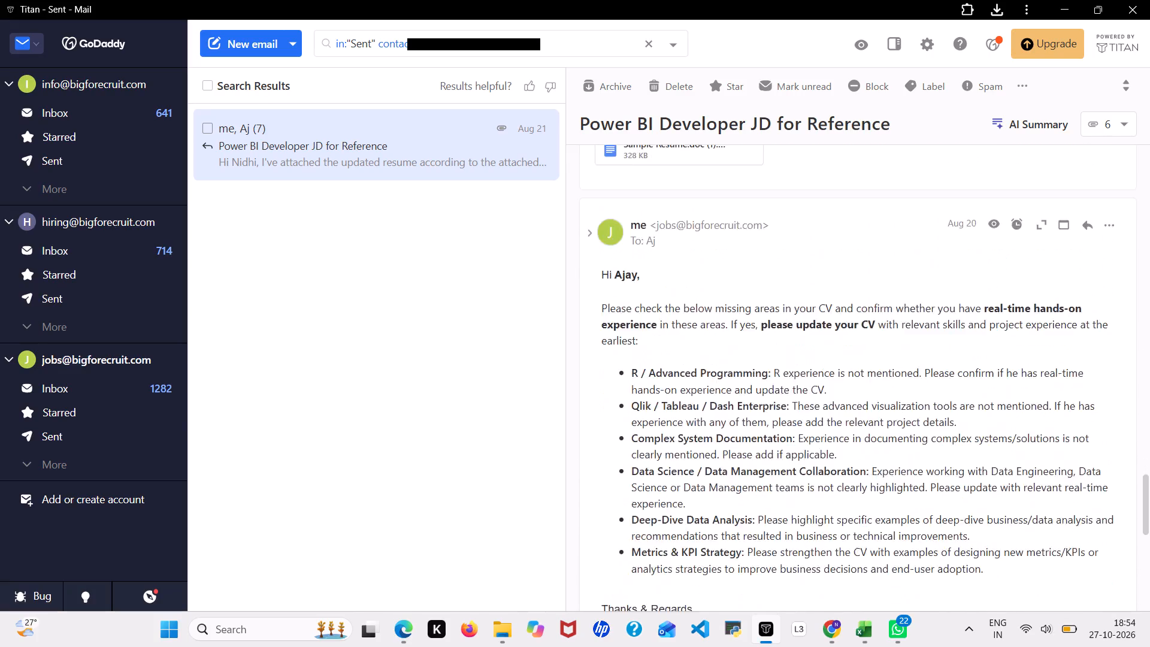
scroll(764, 260, up, 2)
scroll(764, 260, down, 5)
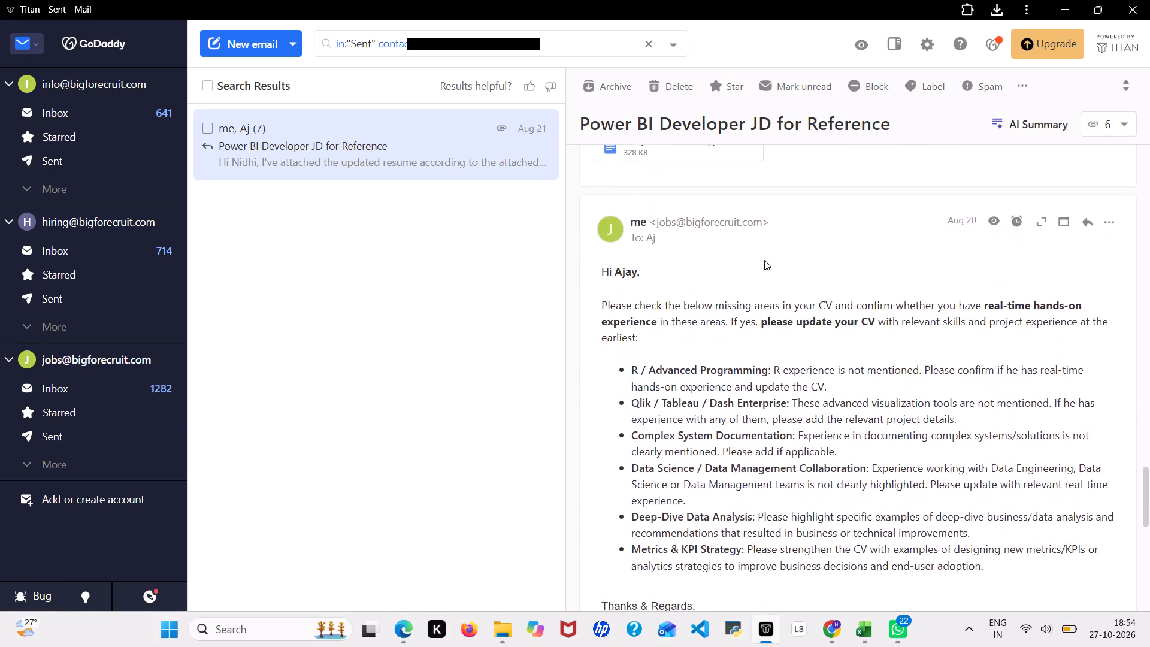
scroll(764, 260, down, 3)
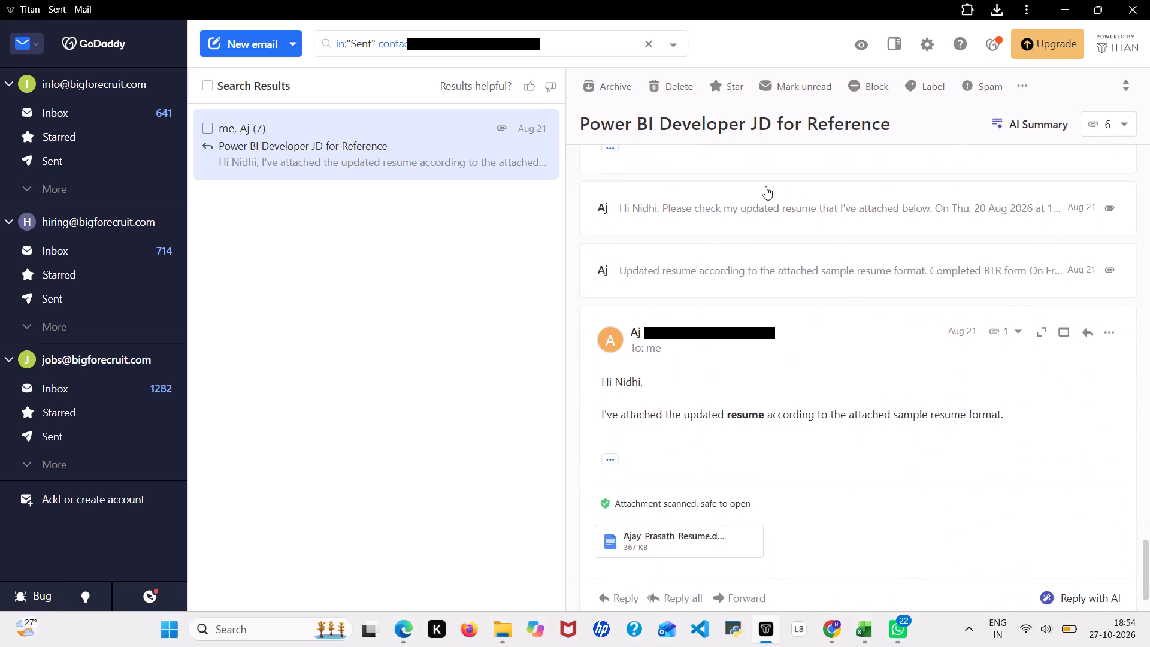
Expand the candidate's first Aug 21 reply about the updated resume and read it alongside the preceding CV feedback email.
click(765, 198)
scroll(765, 198, up, 5)
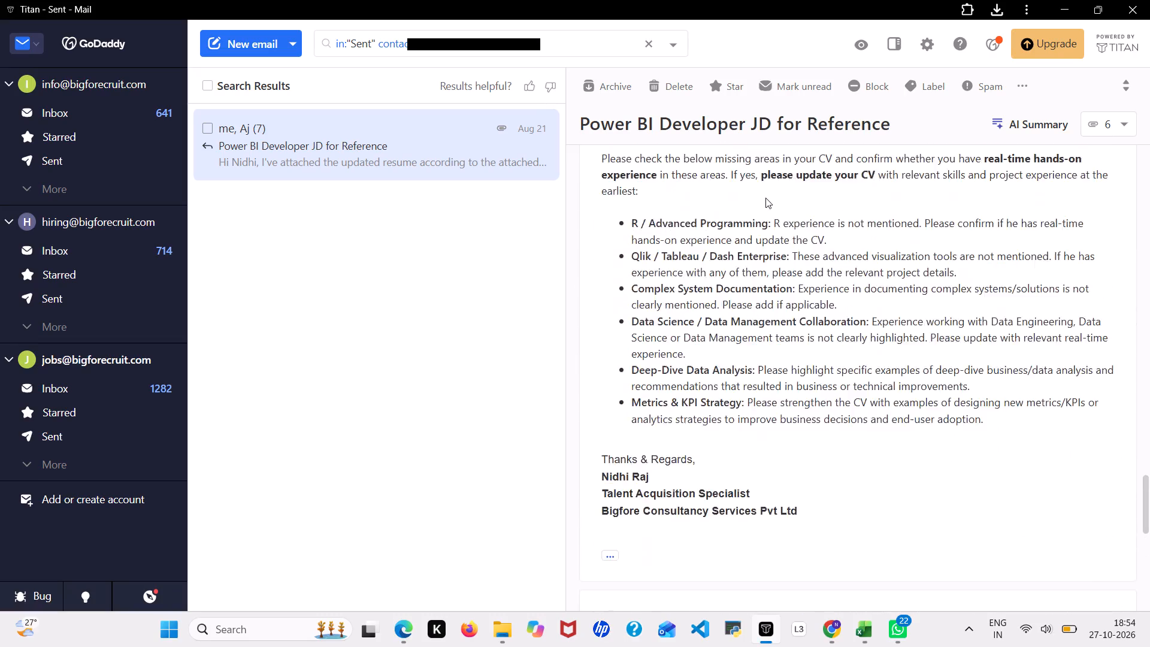
scroll(765, 198, up, 2)
scroll(765, 198, down, 5)
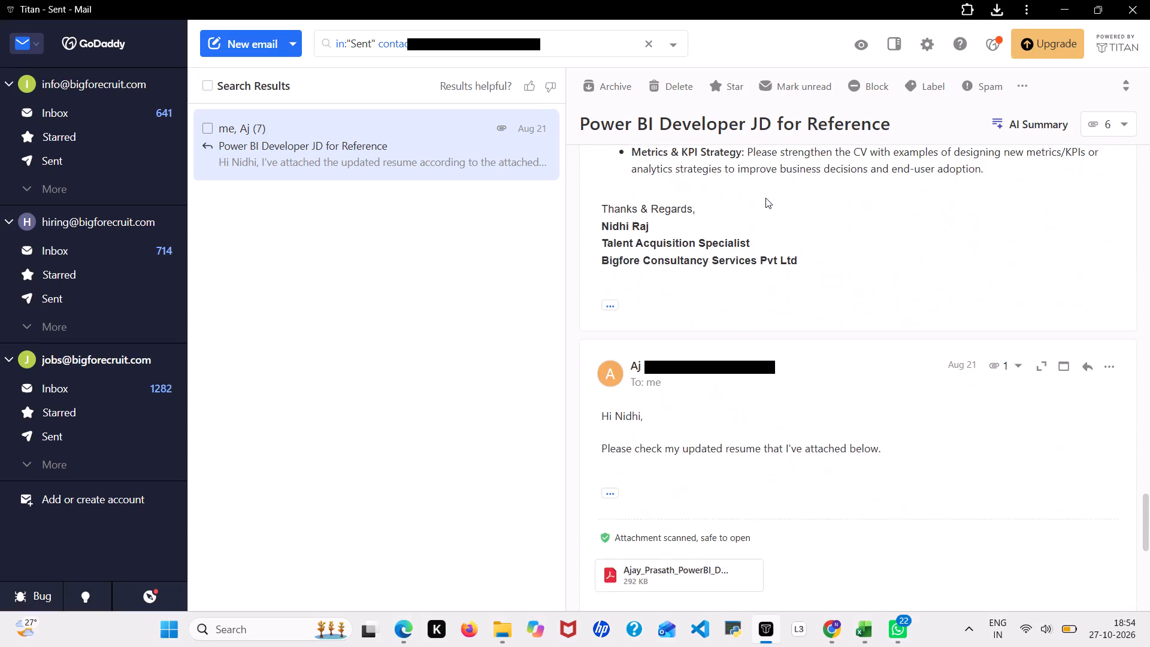
scroll(765, 198, down, 2)
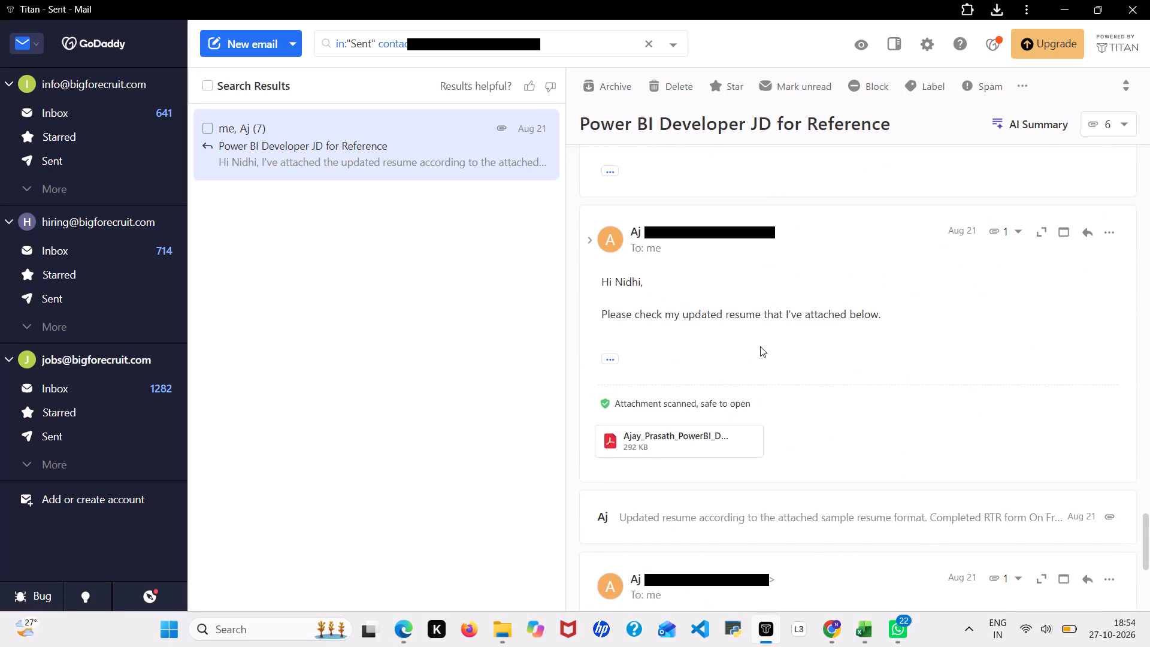
scroll(760, 346, down, 1)
Expand the Aug 21 reply about the completed RTR form and read on to the end of the conversation.
click(760, 371)
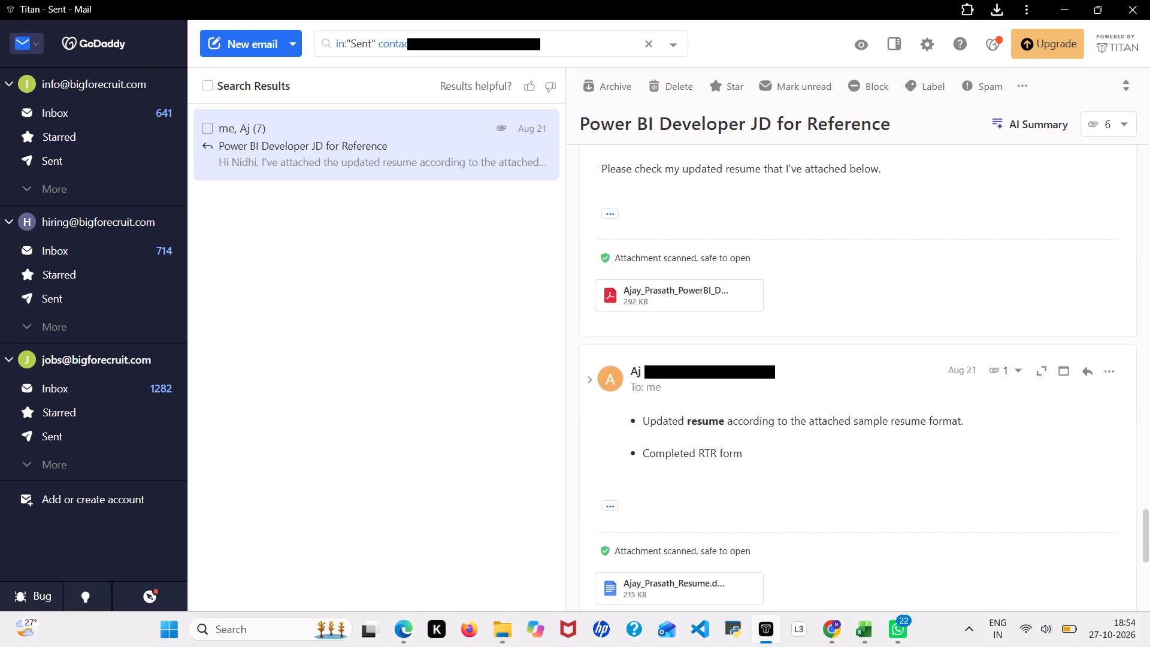
scroll(718, 442, down, 1)
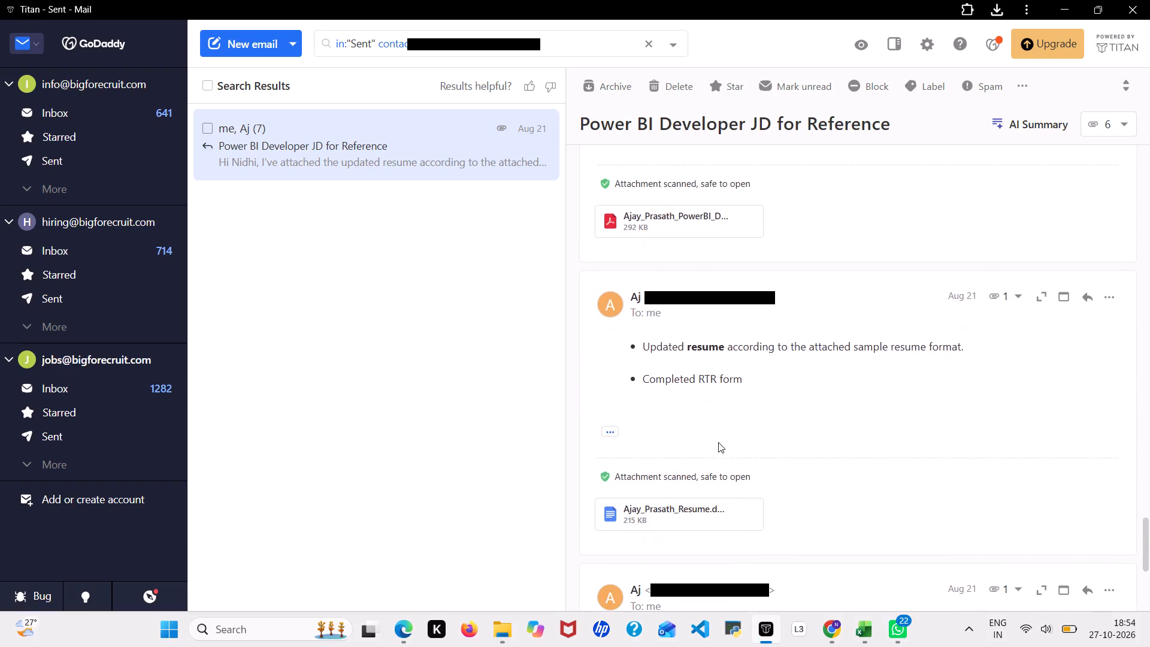
scroll(718, 442, down, 2)
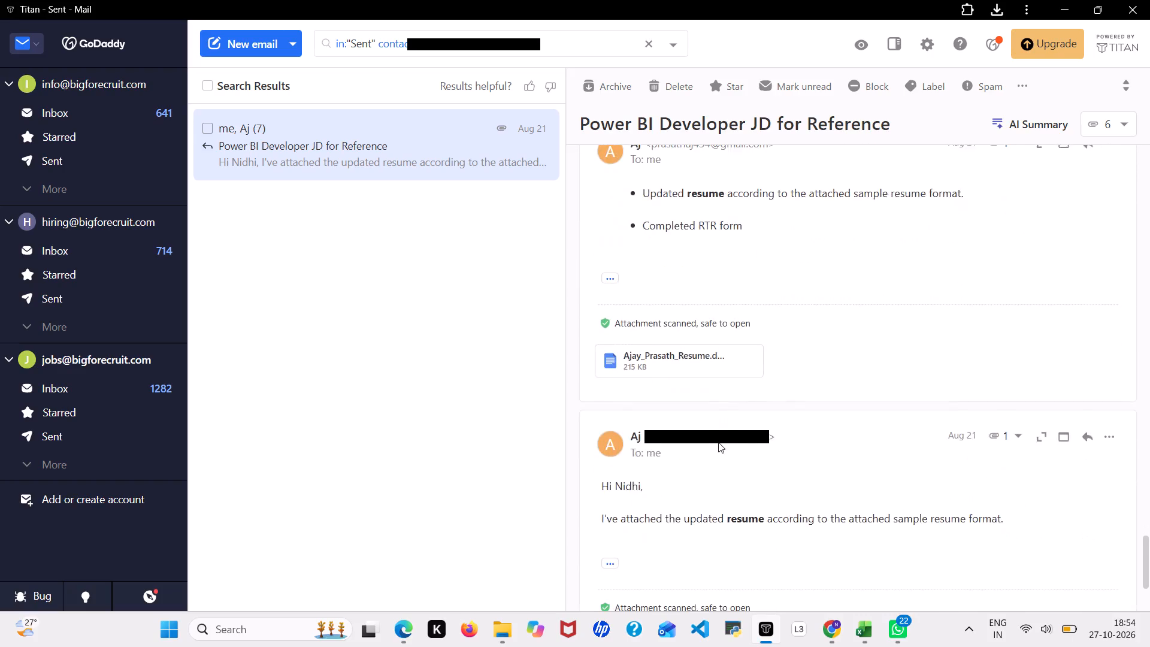
scroll(718, 442, down, 1)
scroll(789, 406, down, 2)
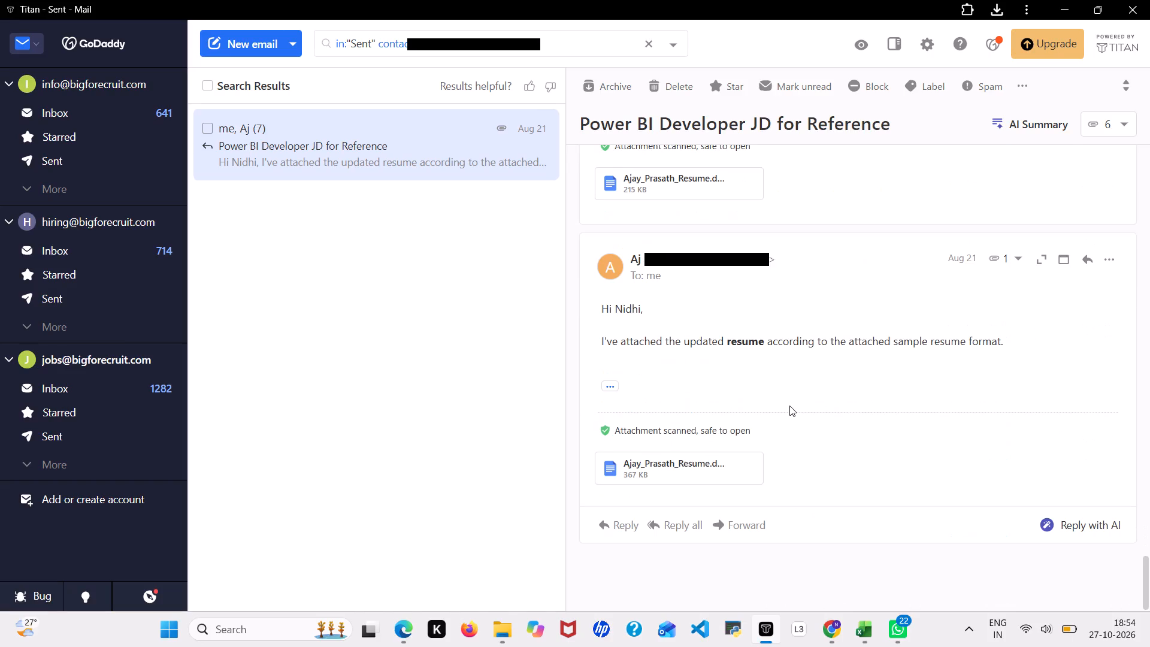
scroll(789, 406, down, 1)
Examine the resume document attached to the candidate's final reply, then return to the jobs account's Sent folder.
click(647, 468)
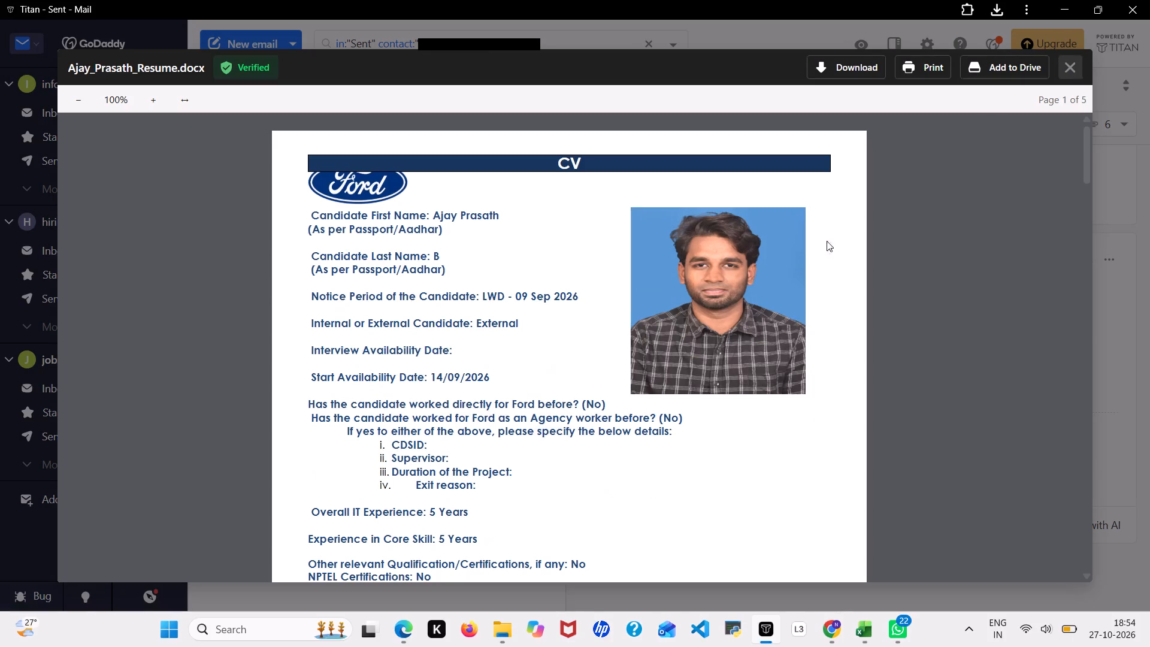
scroll(716, 353, down, 4)
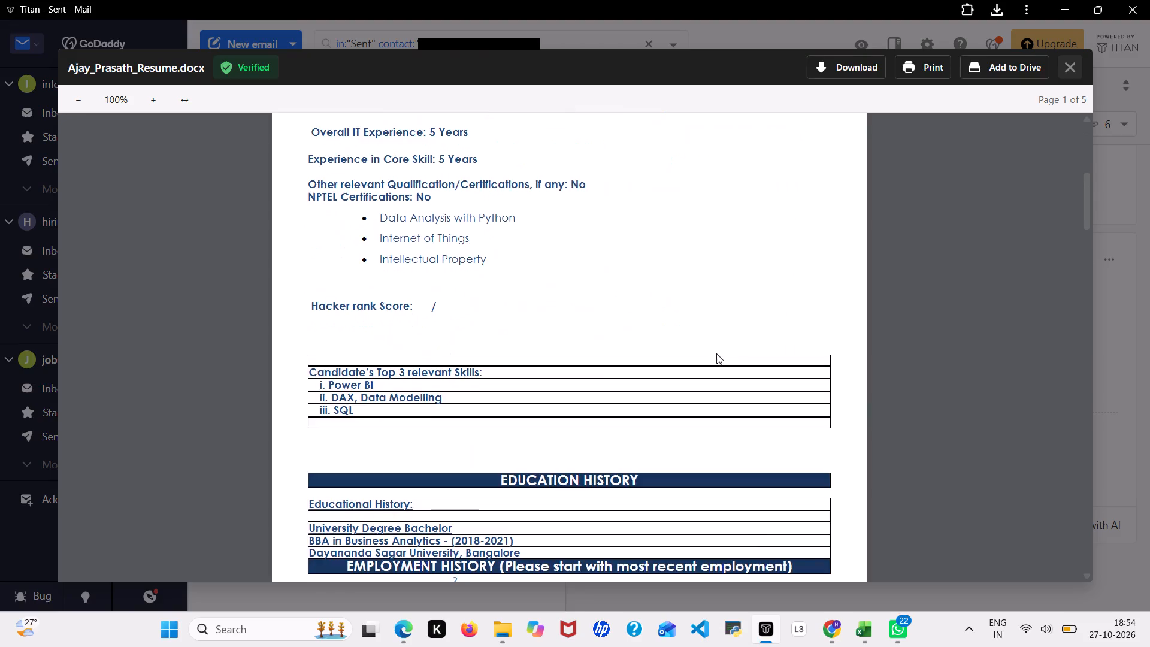
scroll(716, 353, down, 9)
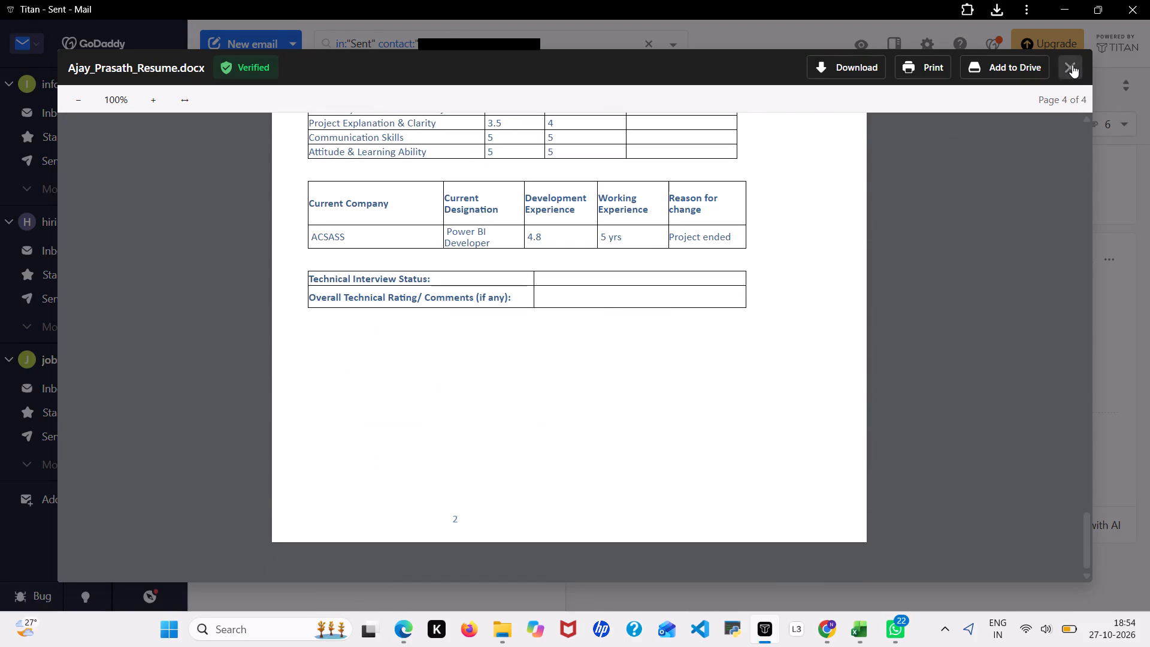
click(1072, 65)
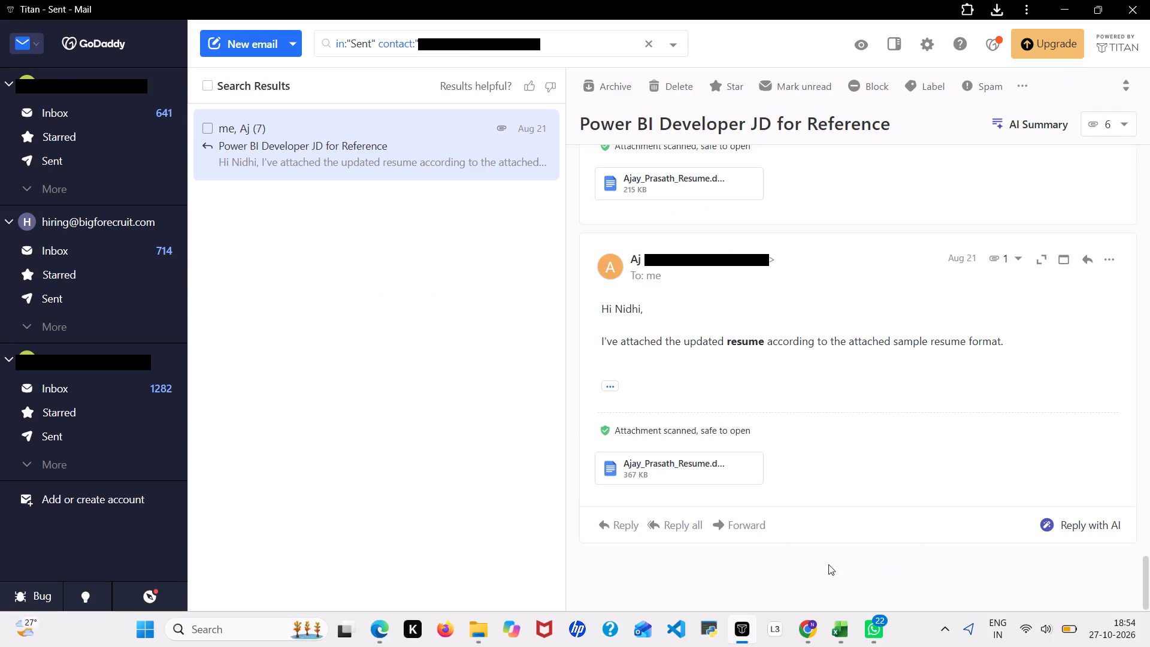
click(81, 425)
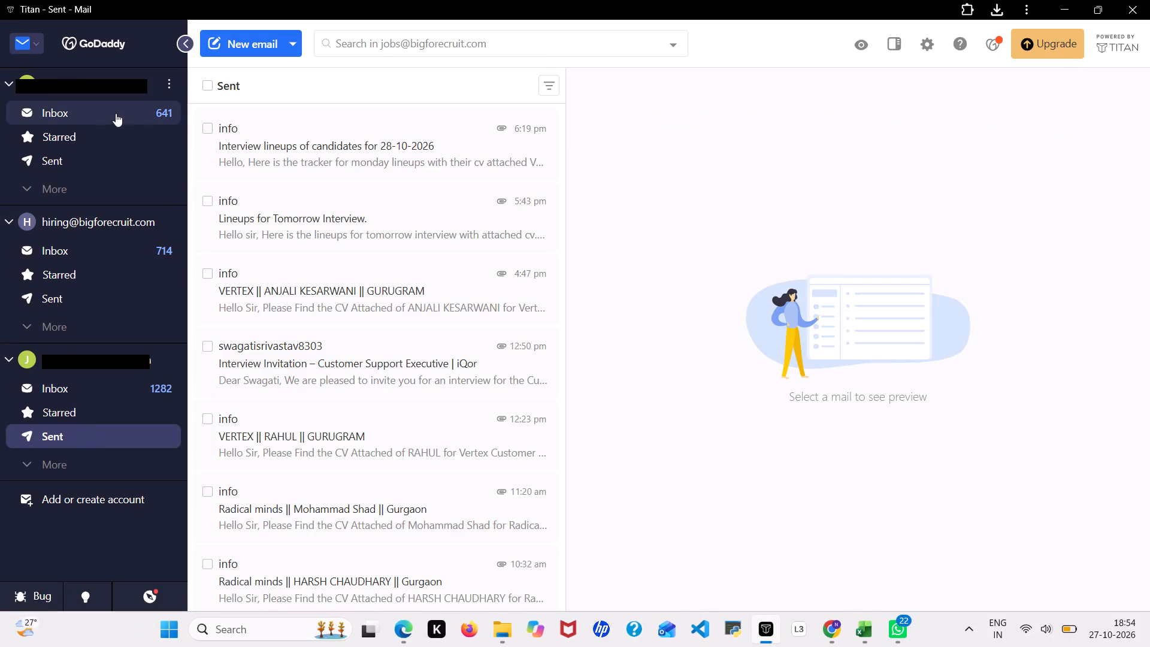
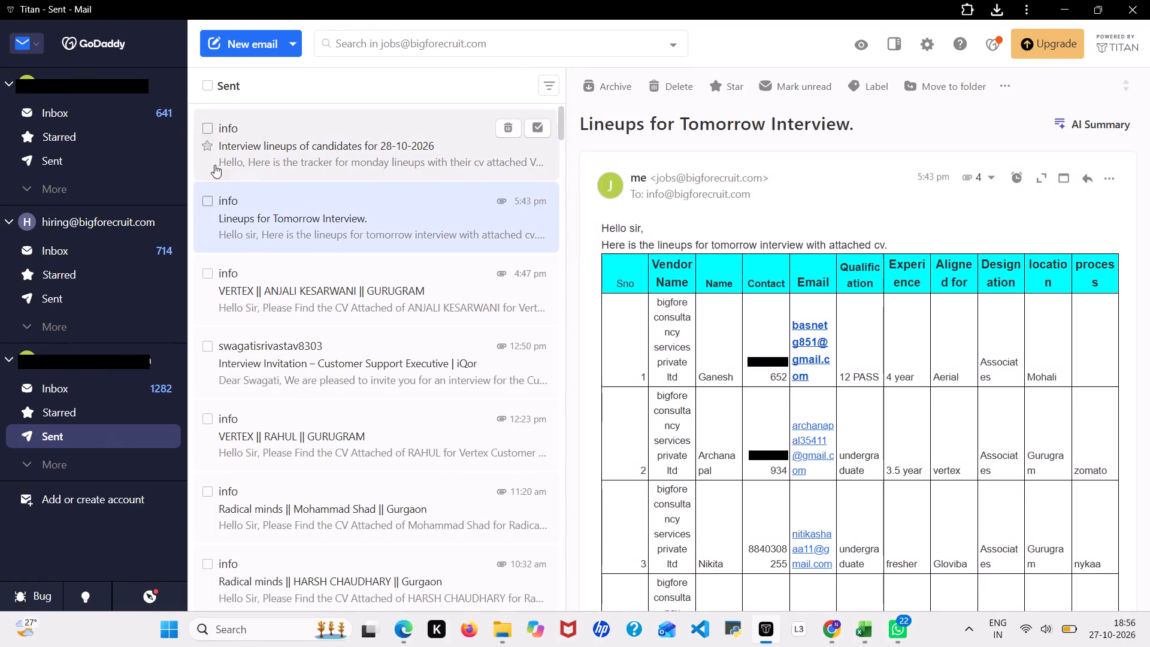
Open the Sent folder of the info account.
click(98, 160)
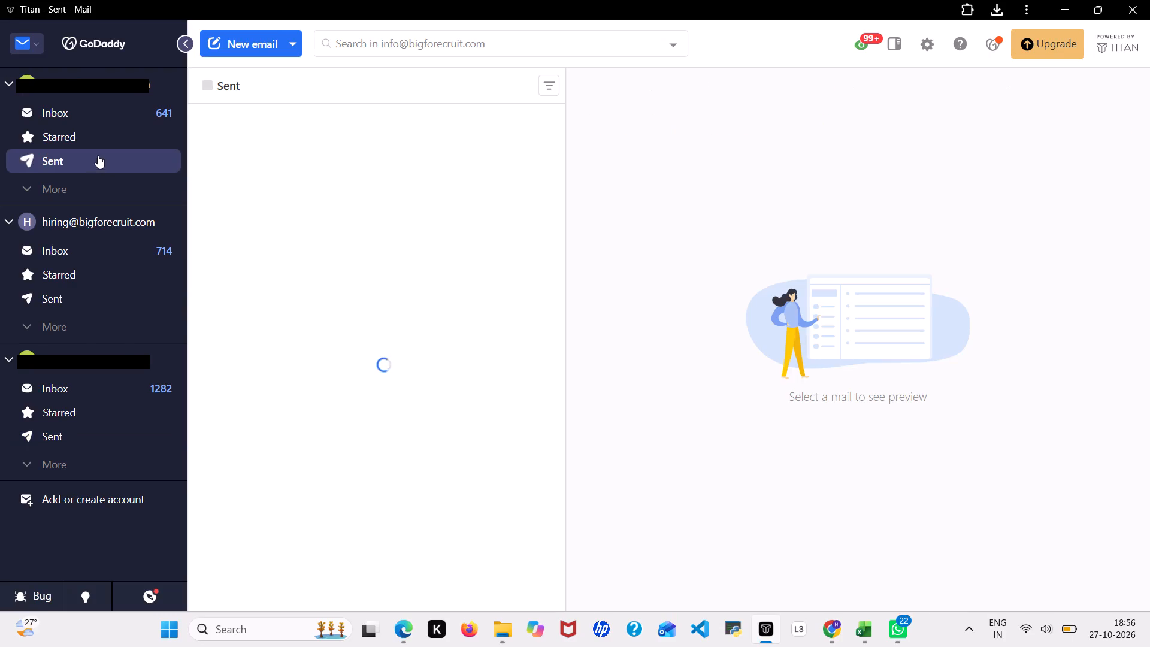
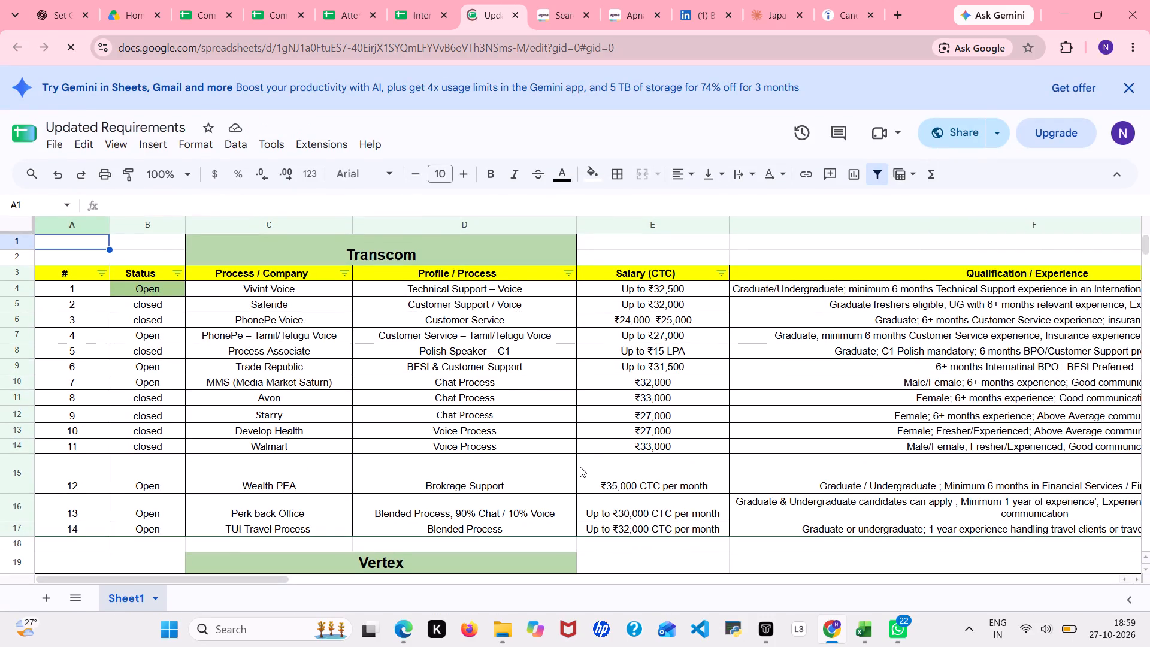
Look through the Updated Requirements sheet down to the Globiva openings and across to their experience, location and working-days details.
scroll(580, 467, down, 5)
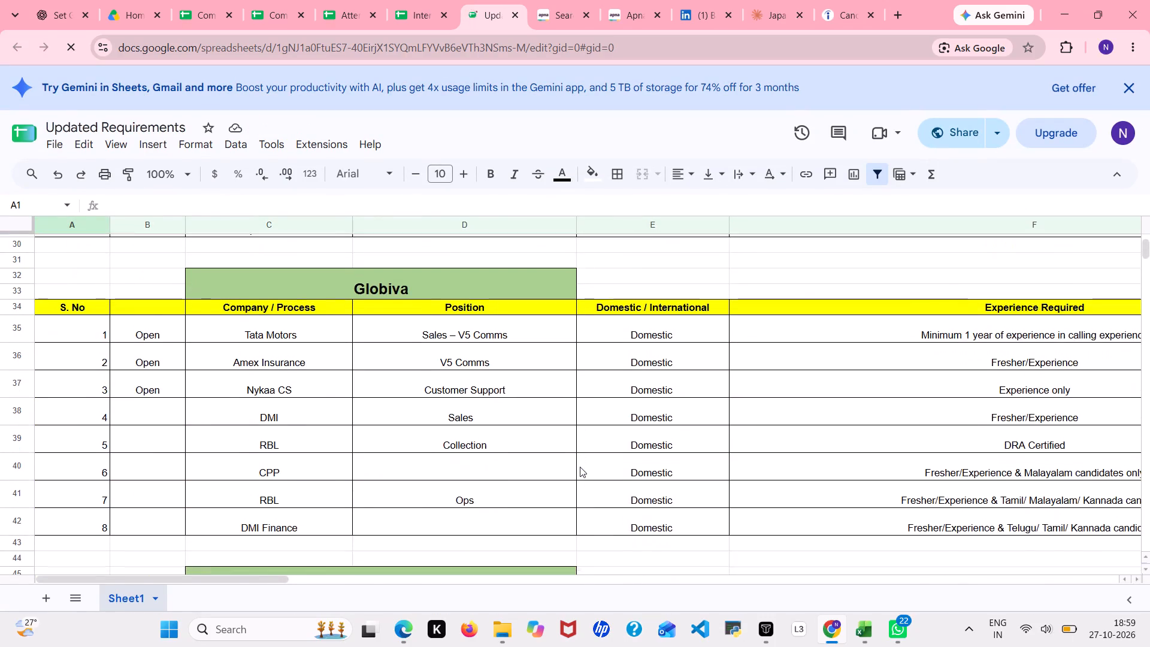
scroll(580, 467, left, 5)
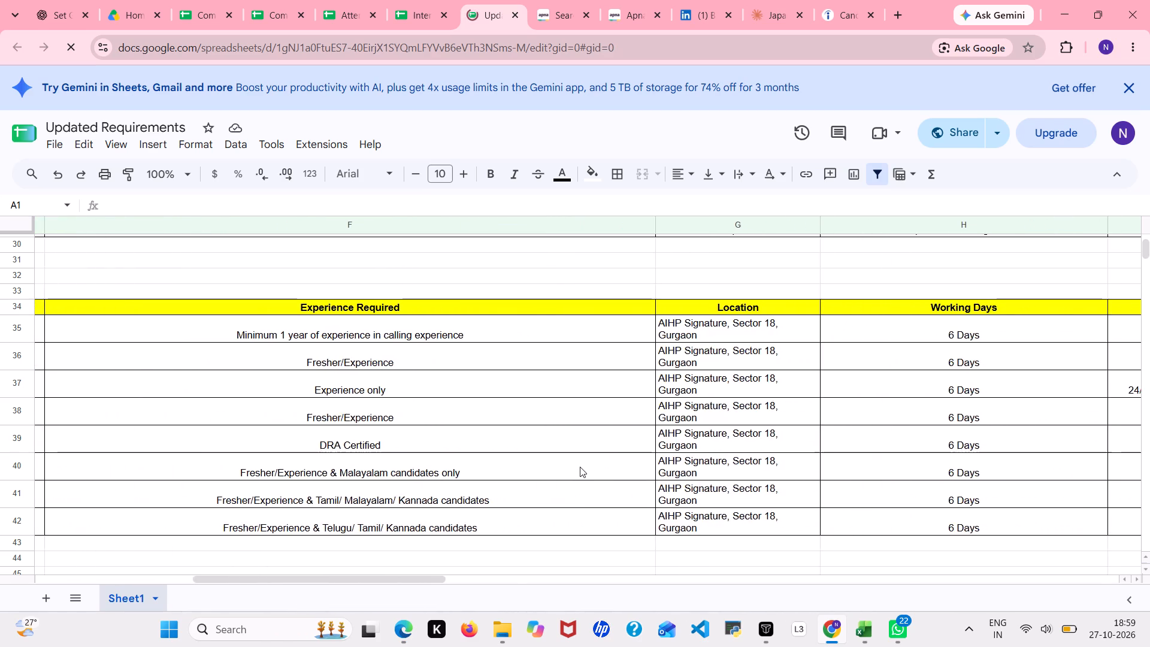
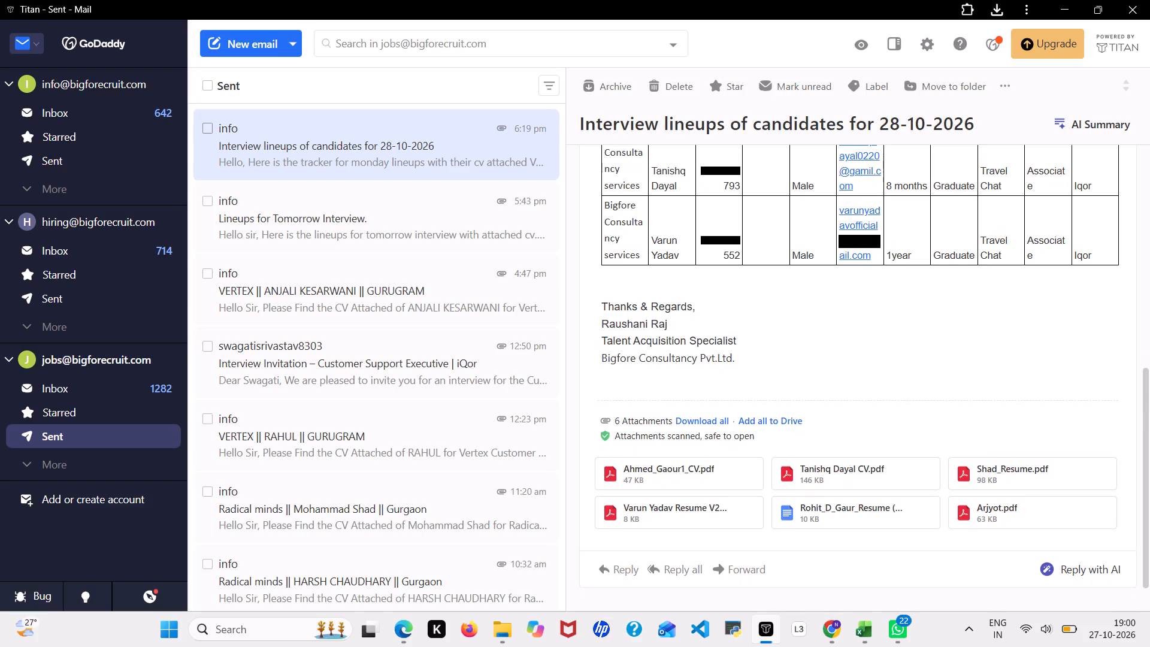
Switch to Chrome and examine the Globiva openings in the Updated Requirements sheet, including experience, location, working days, shift, qualification and salary.
click(839, 627)
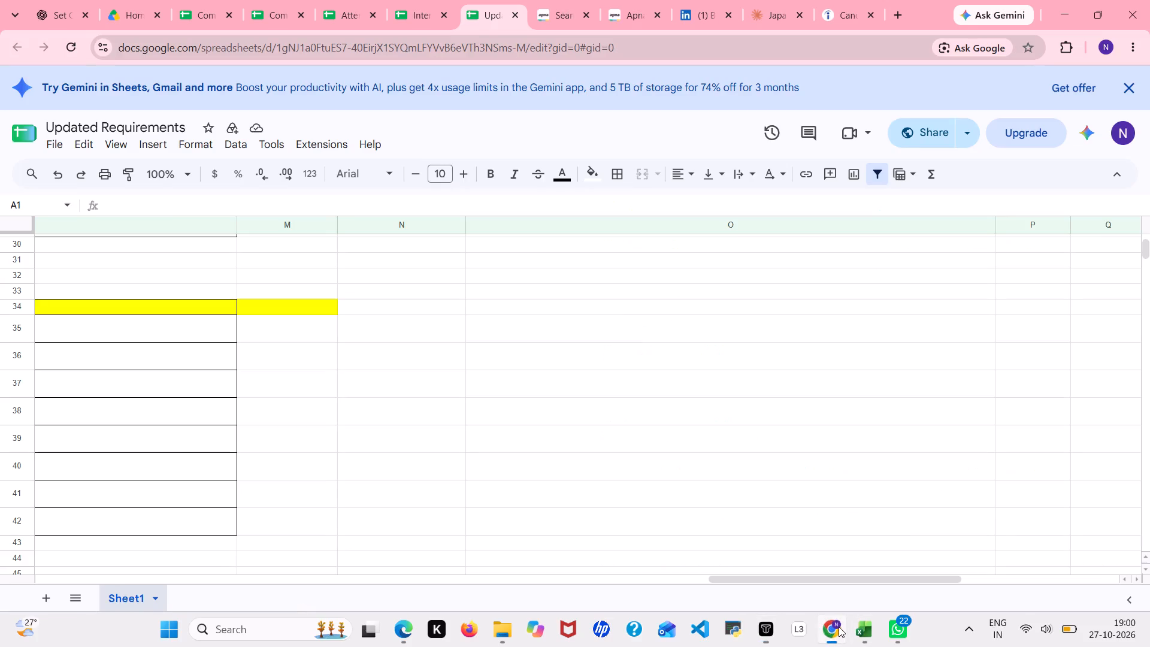
scroll(720, 479, right, 5)
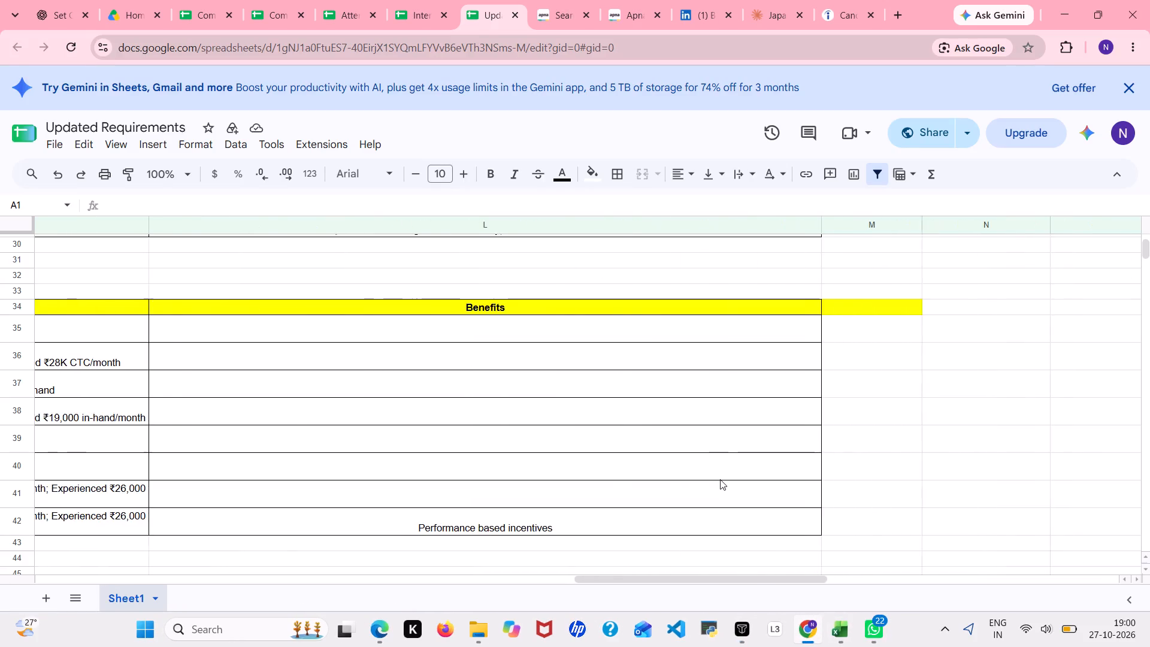
scroll(720, 479, right, 7)
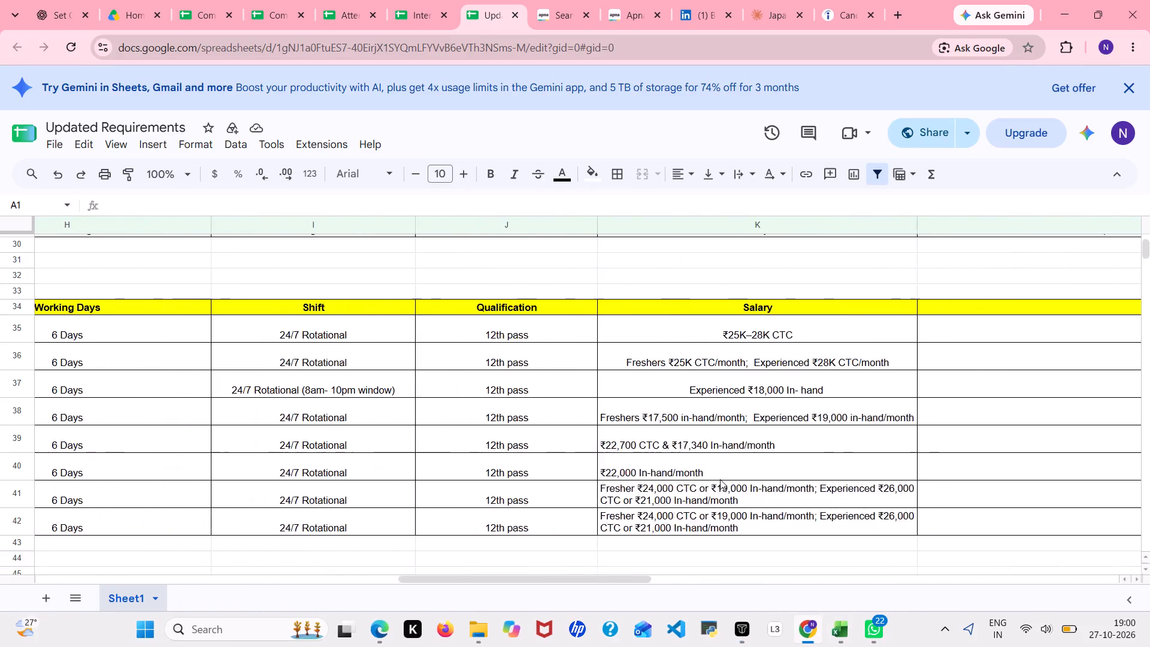
scroll(720, 479, right, 8)
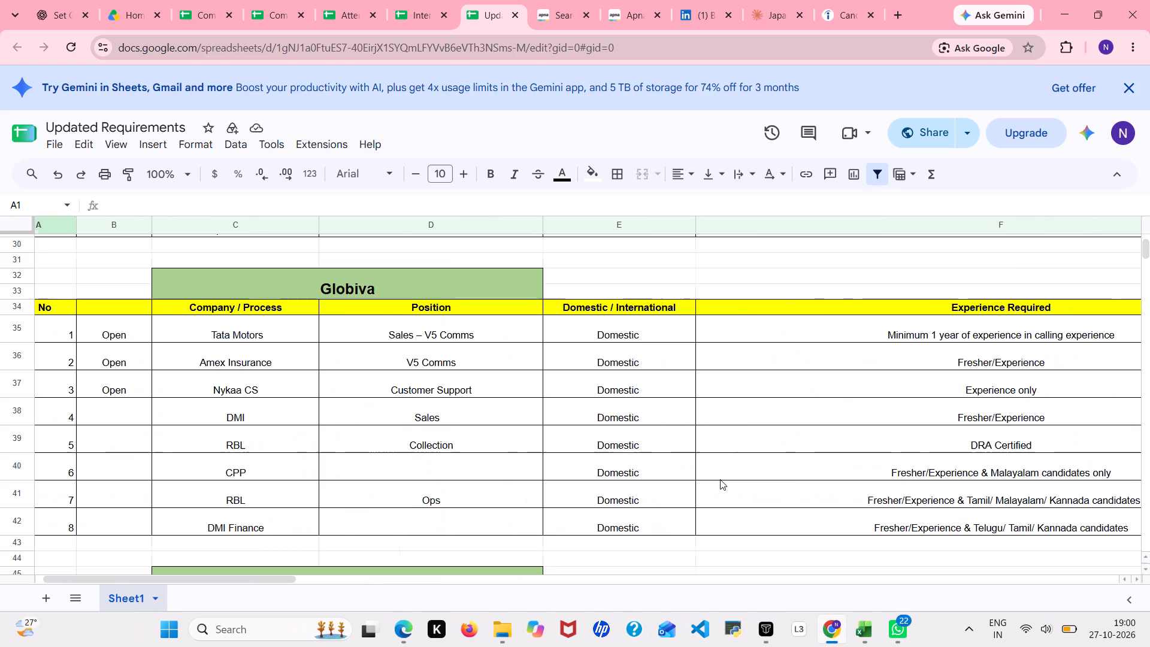
scroll(720, 479, right, 5)
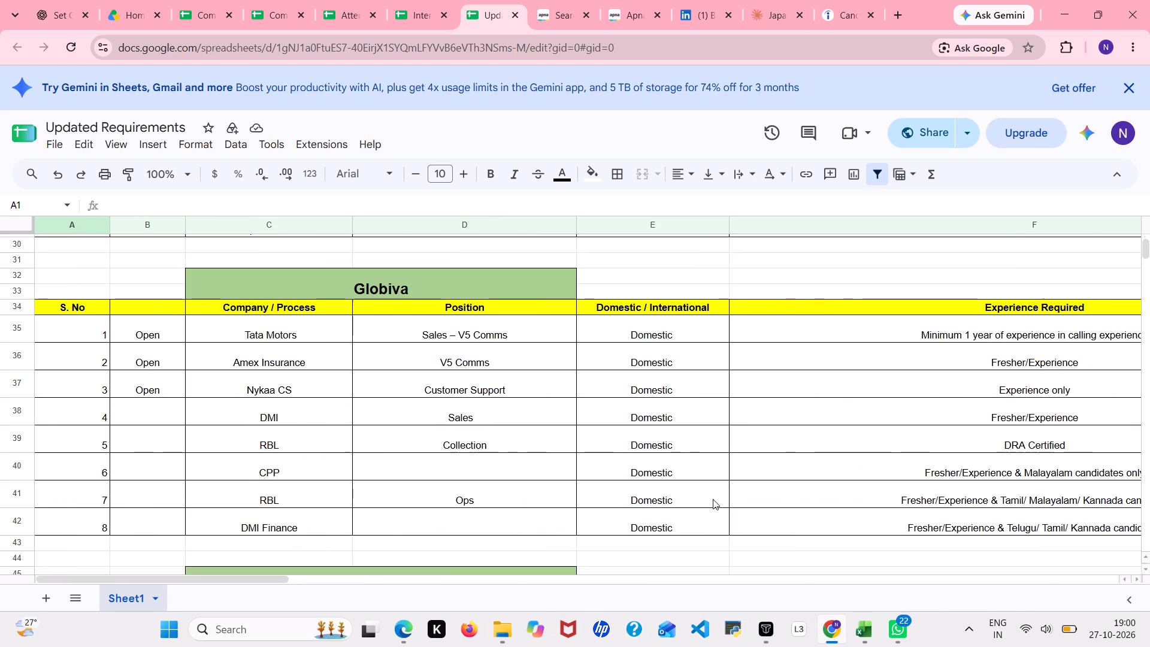
scroll(713, 499, left, 6)
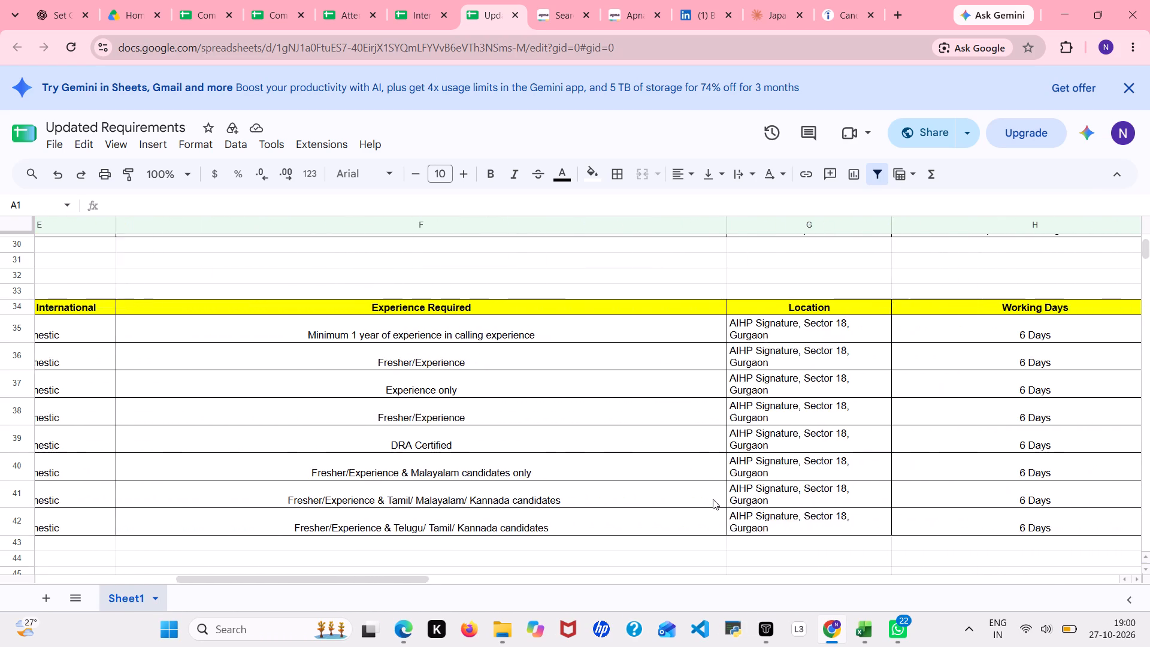
scroll(713, 499, left, 5)
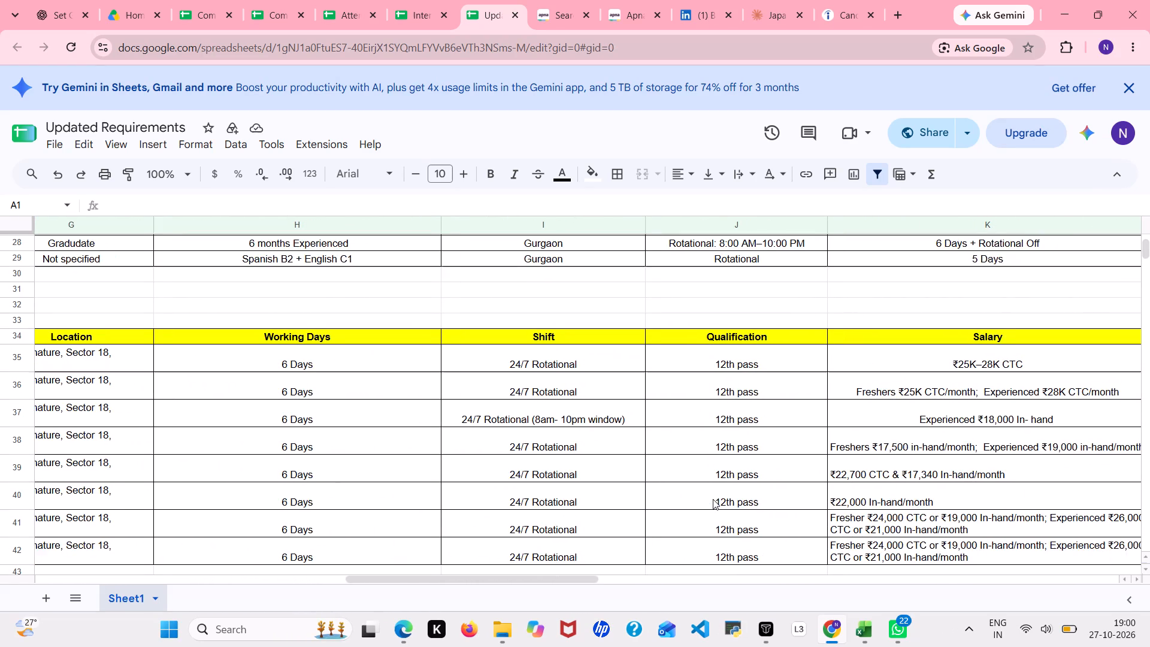
scroll(713, 499, left, 1)
scroll(713, 499, down, 1)
scroll(713, 499, left, 1)
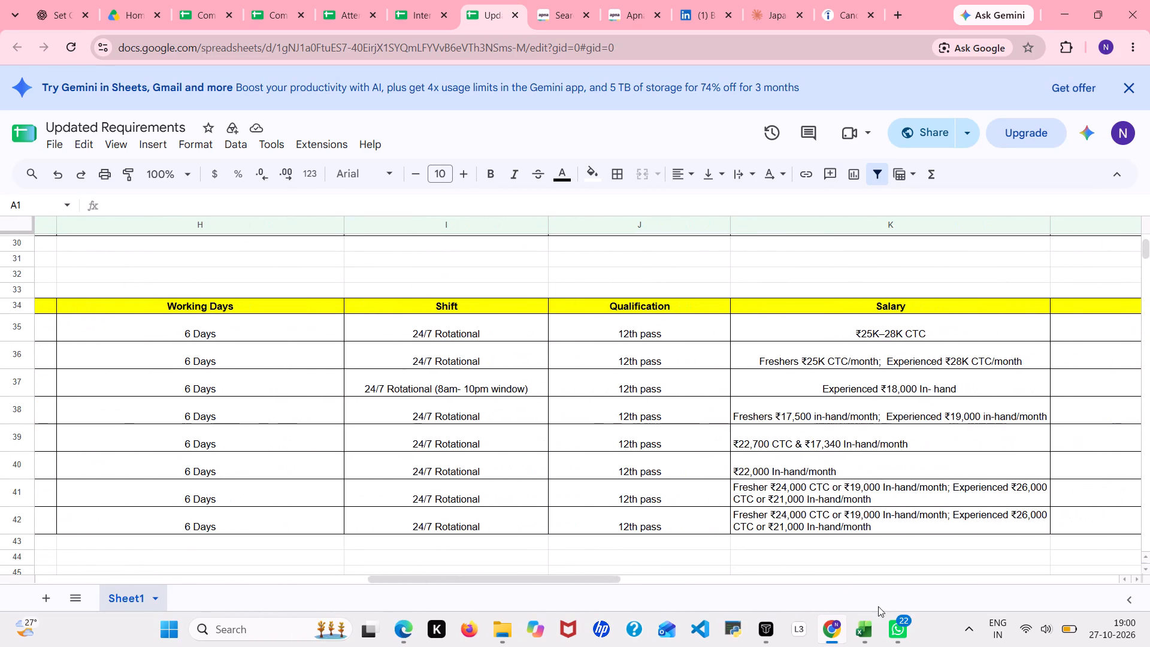
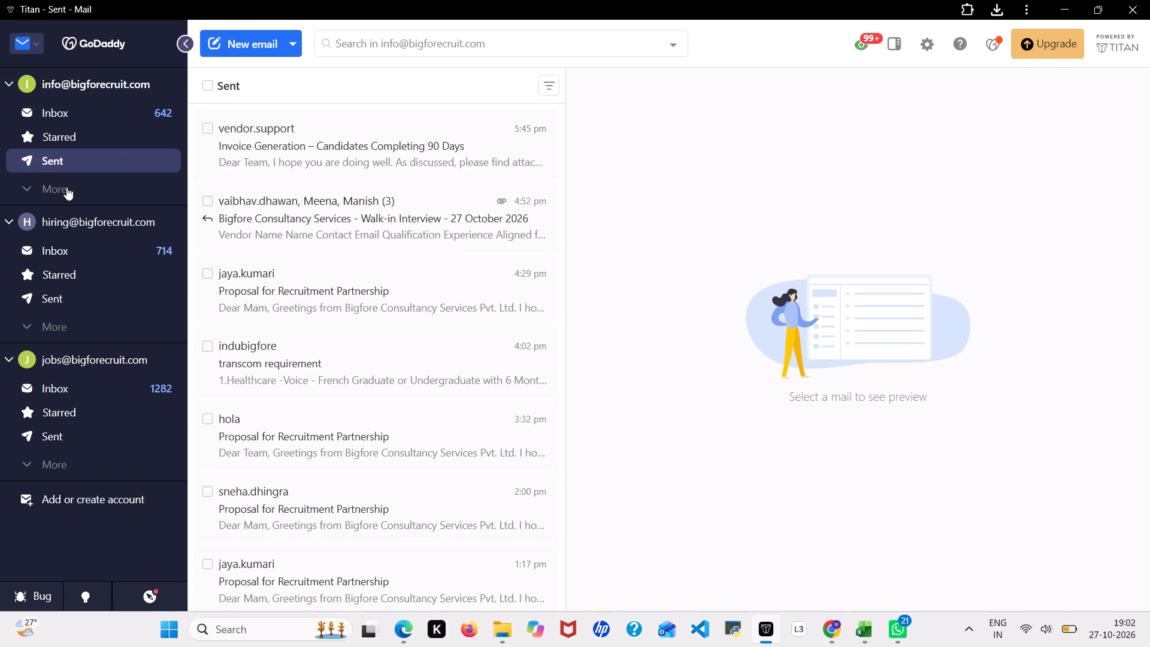
Start a new email reusing the iQor draft's subject, "Bigfore Consultancy Services - Walk-in Interview - 28 October 2026".
click(68, 308)
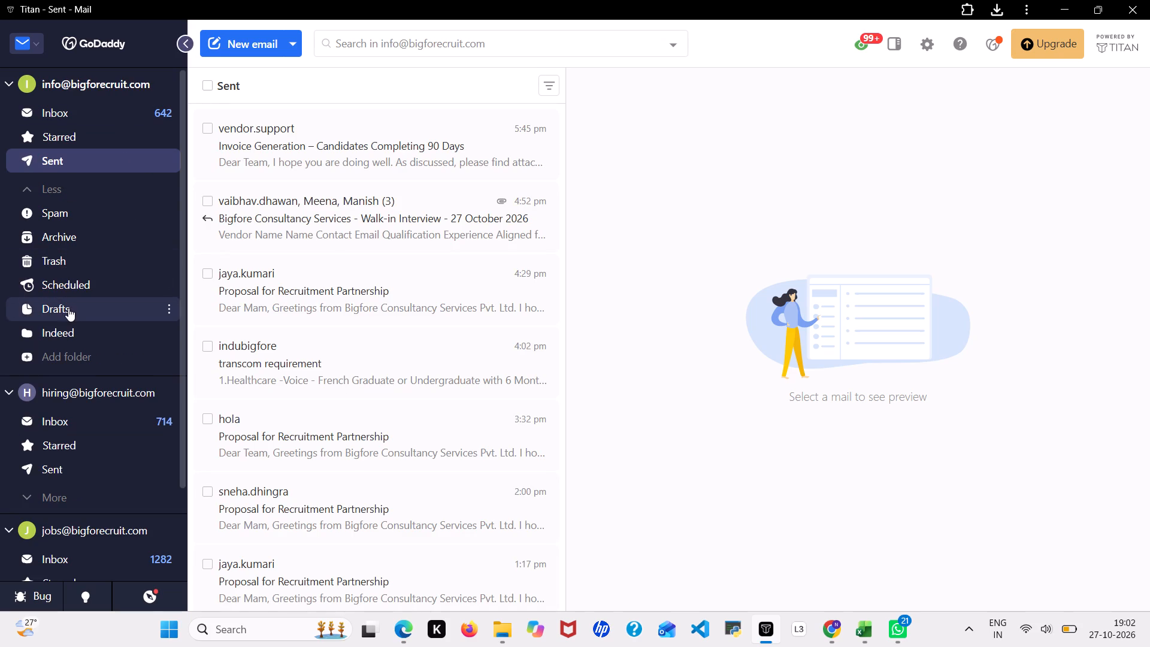
click(349, 141)
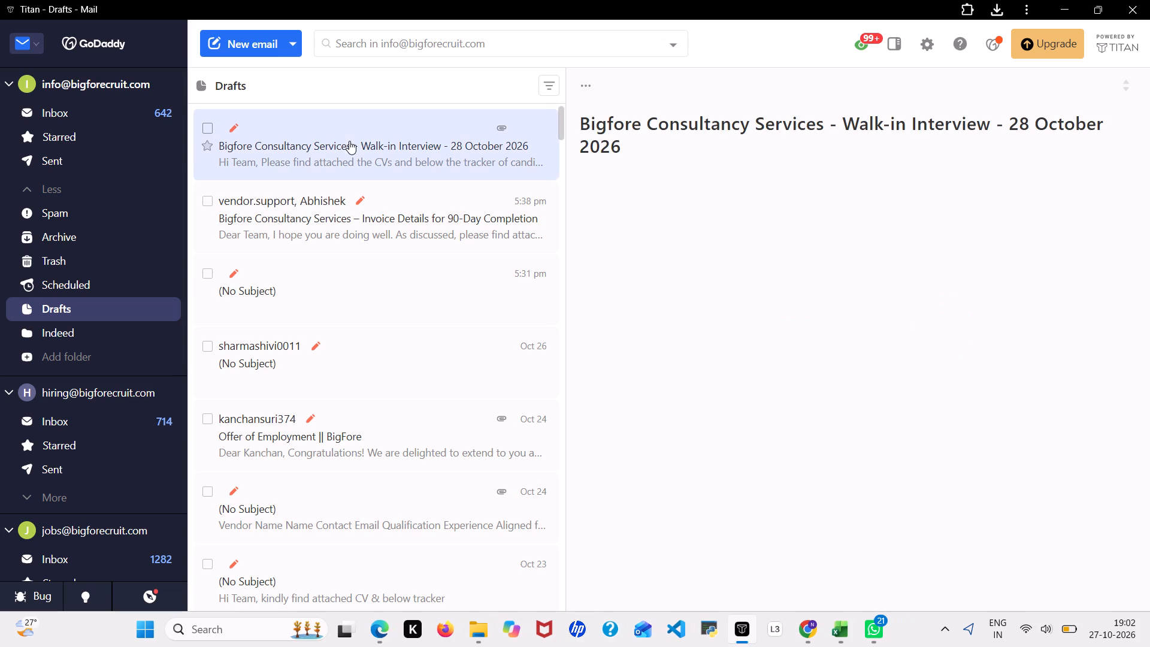
drag(618, 146, 579, 122)
key(ctrl+c)
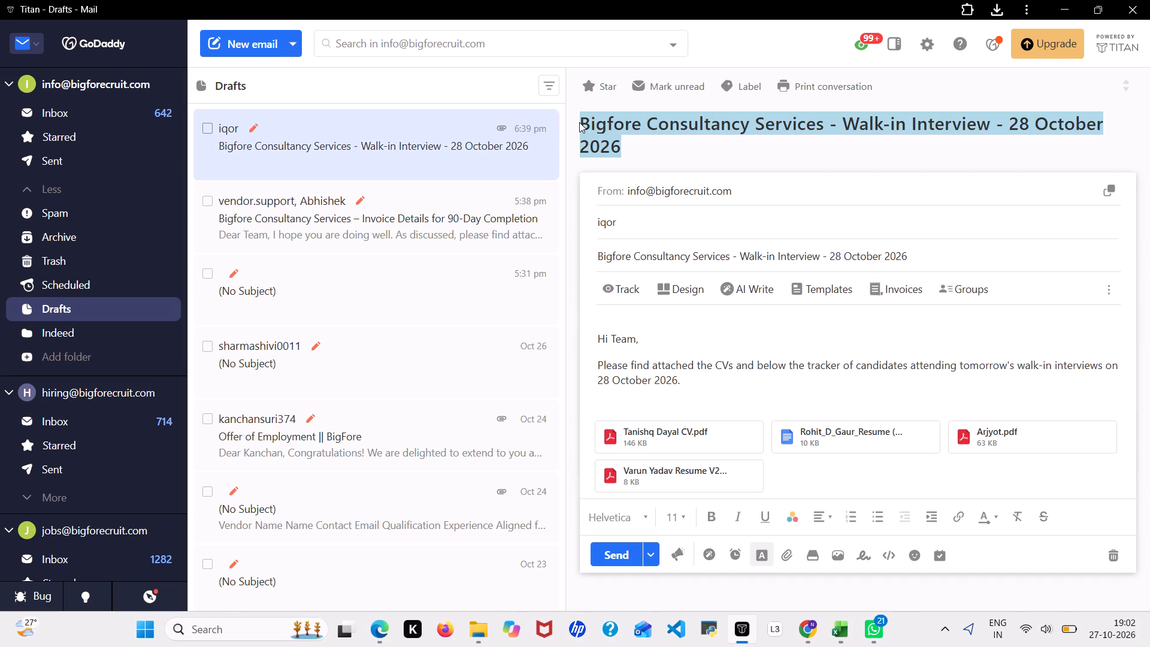
click(271, 38)
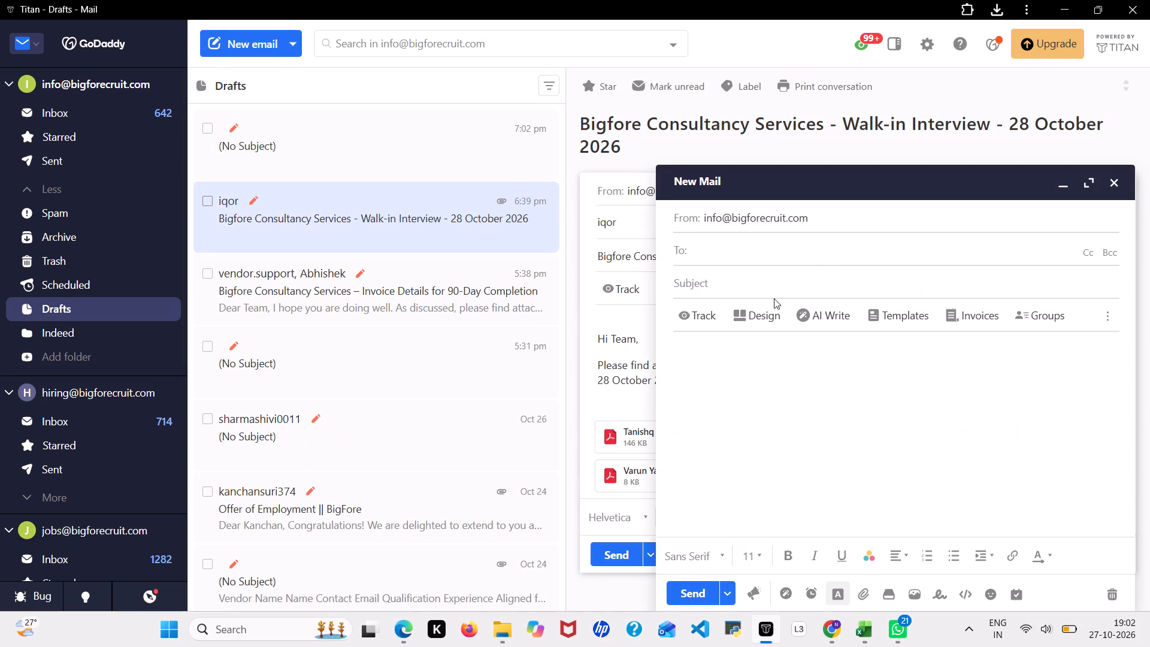
click(745, 283)
key(ctrl+v)
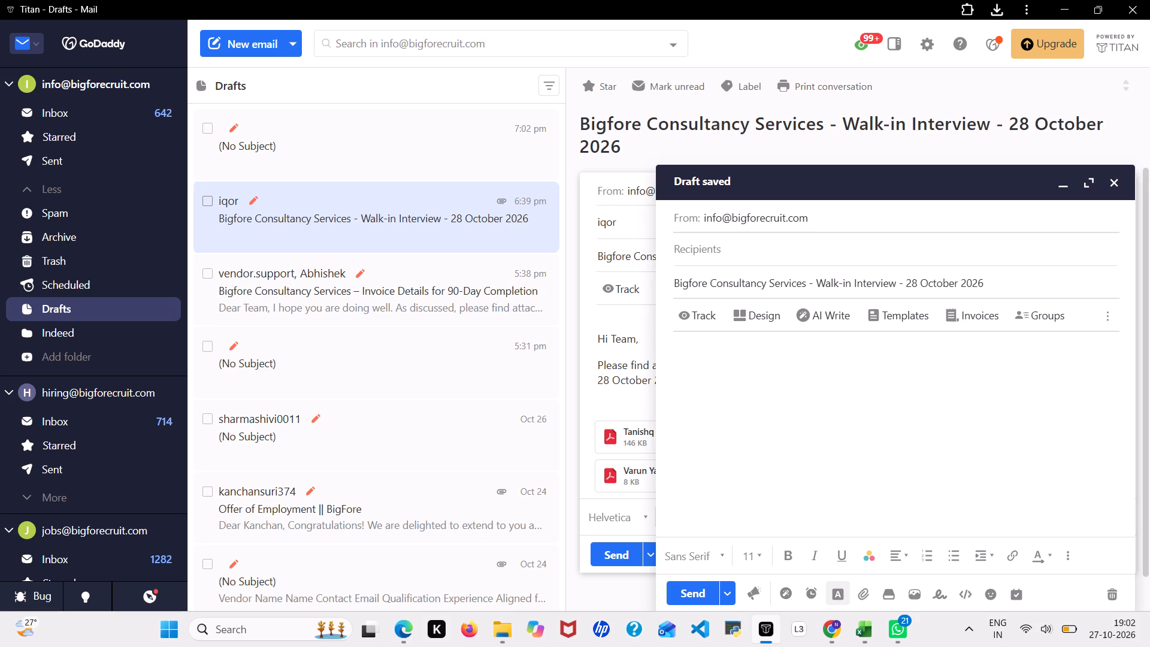
Copy the iQor draft's "Hi Team" greeting and sentence about attached CVs and tracker into the new email's body.
drag(598, 339, 736, 388)
key(ctrl+c)
click(707, 365)
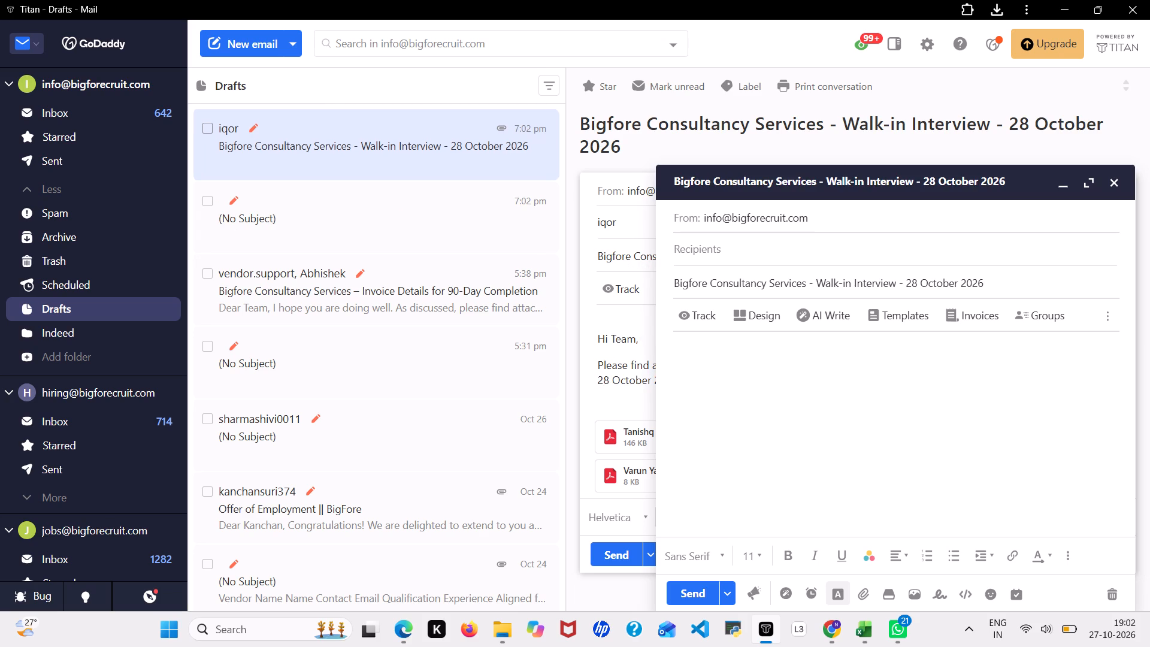
key(ctrl+v)
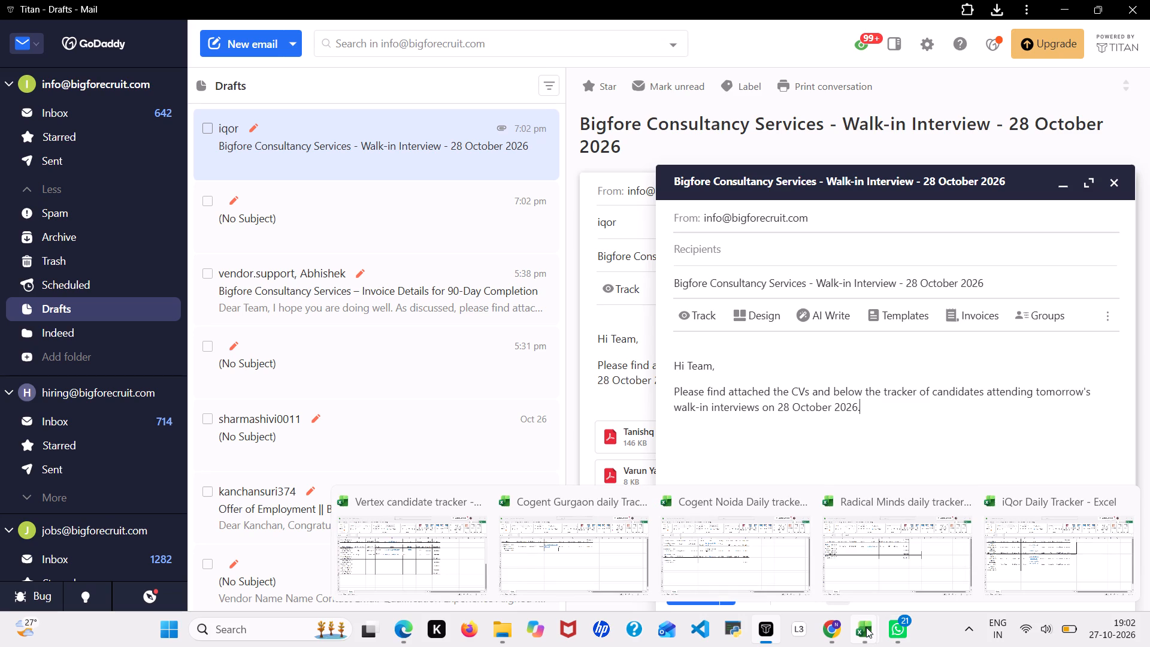
click(910, 442)
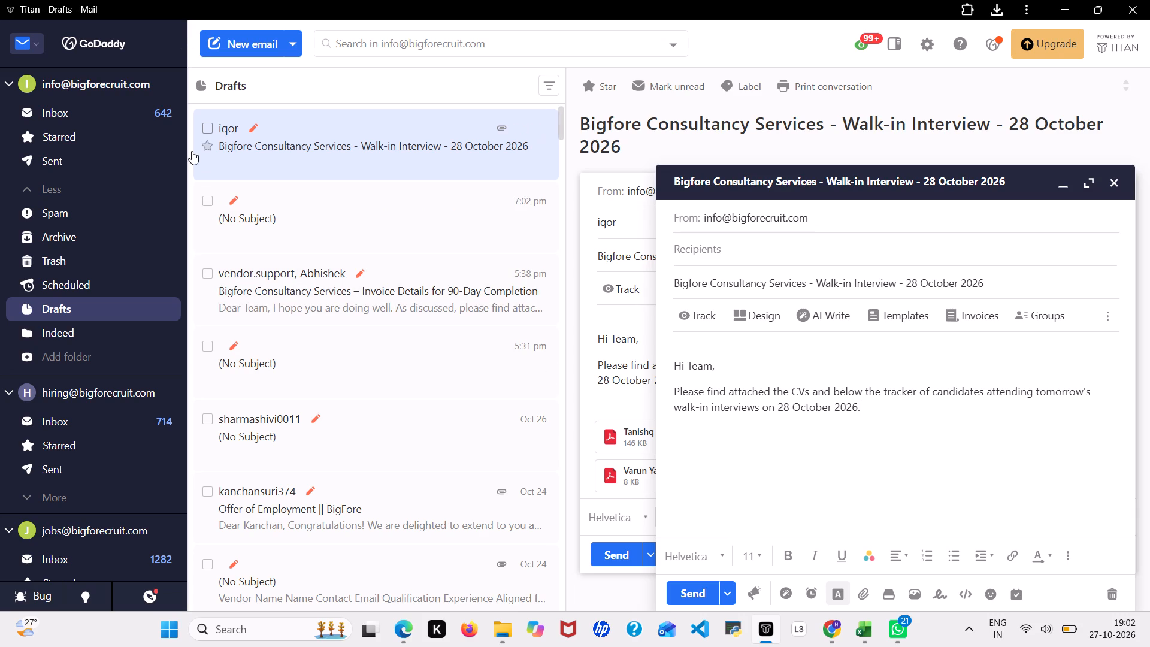
Look through the sent mail of the hiring and jobs accounts for candidate interview lineups.
click(95, 471)
scroll(95, 471, down, 4)
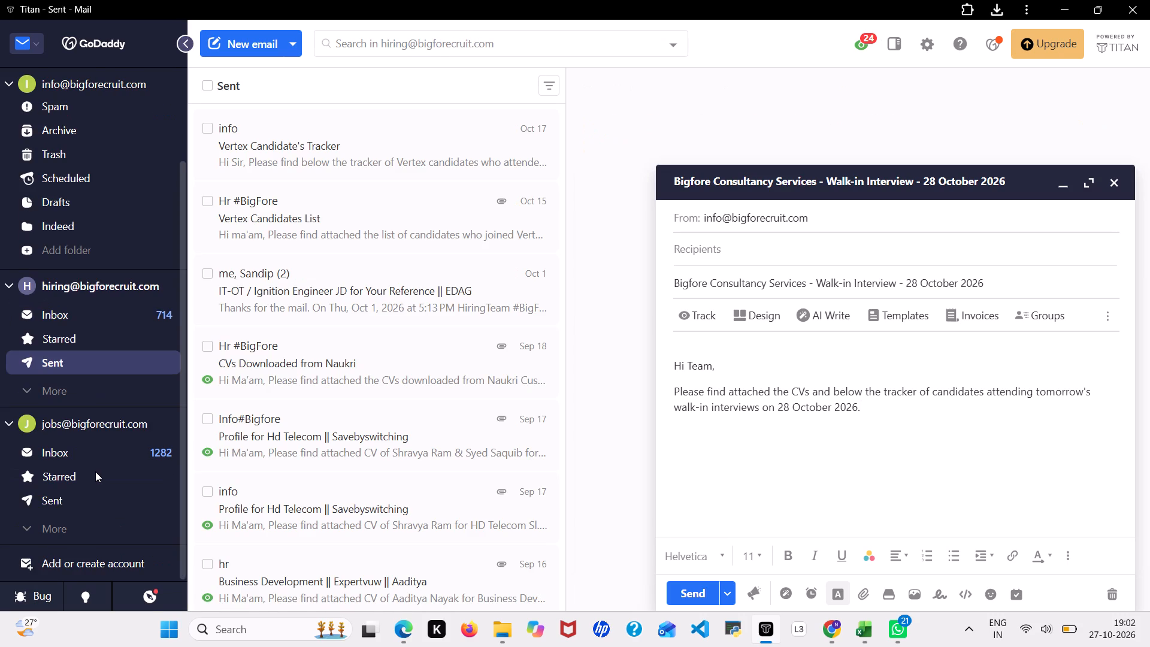
click(81, 504)
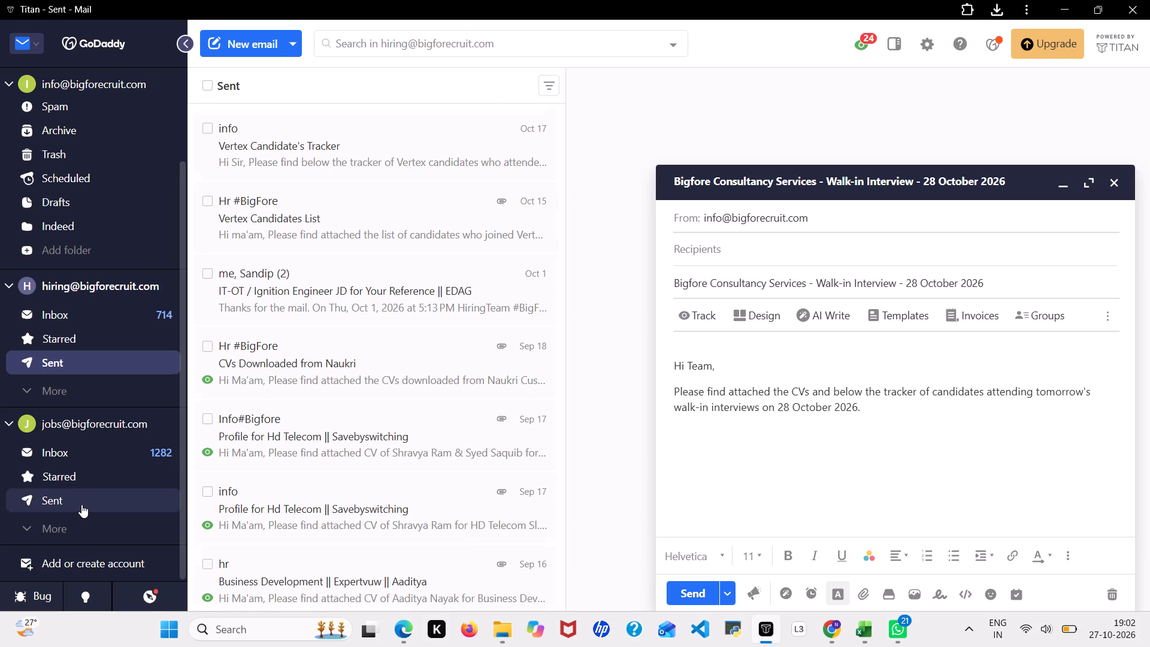
scroll(101, 116, up, 3)
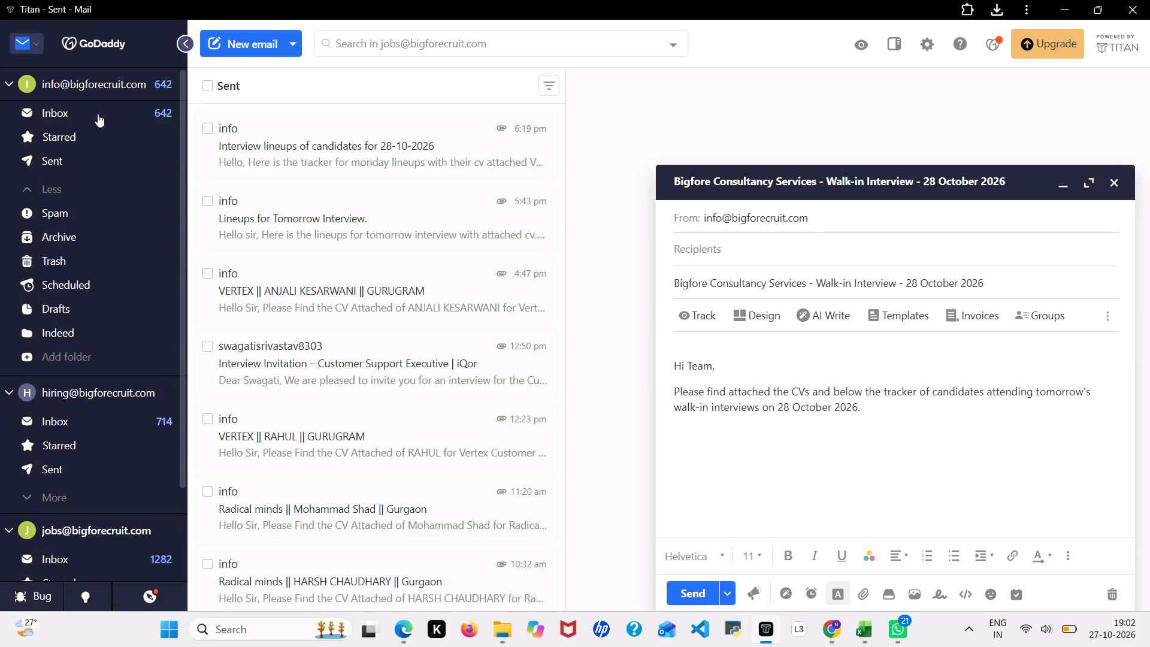
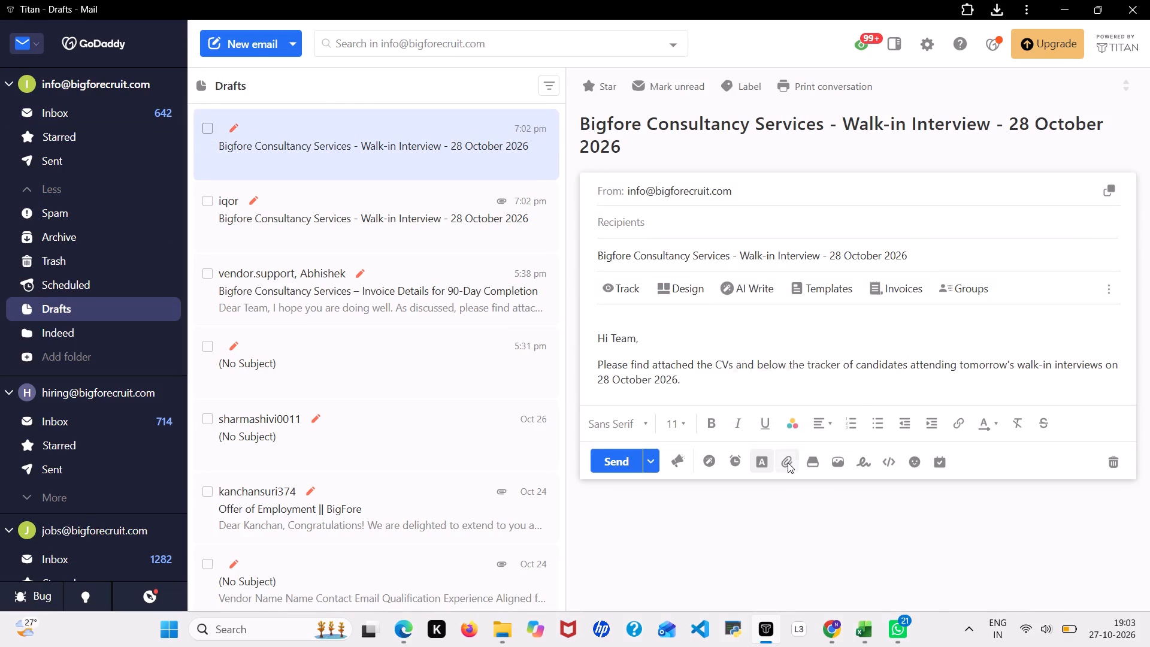
Search the computer's files for "Bro", attach the "Brown & Beige Modern Minimalistic Clean" CV PDF to the new email, and preview the attachment.
click(775, 351)
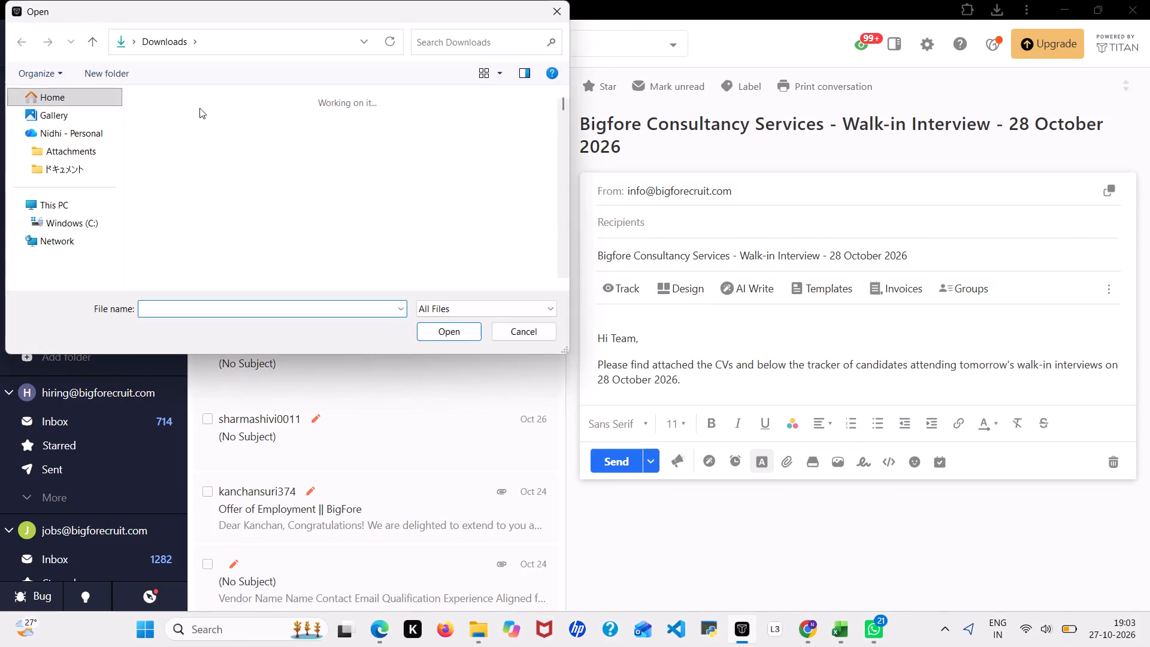
triple_click(101, 96)
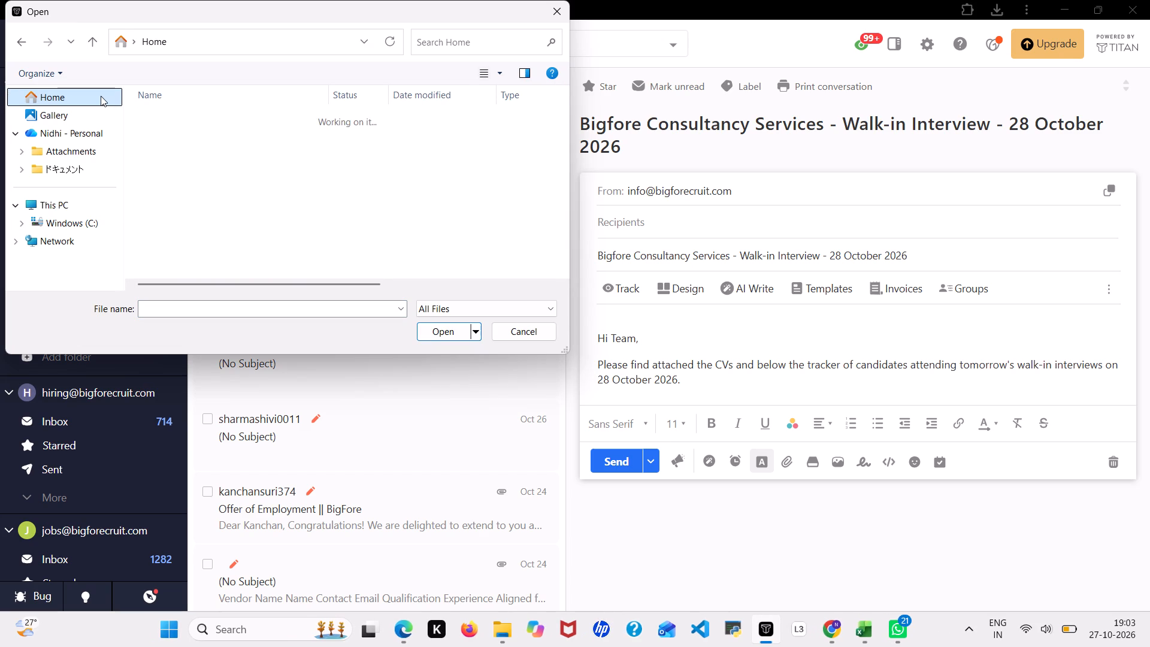
click(450, 36)
click(450, 36)
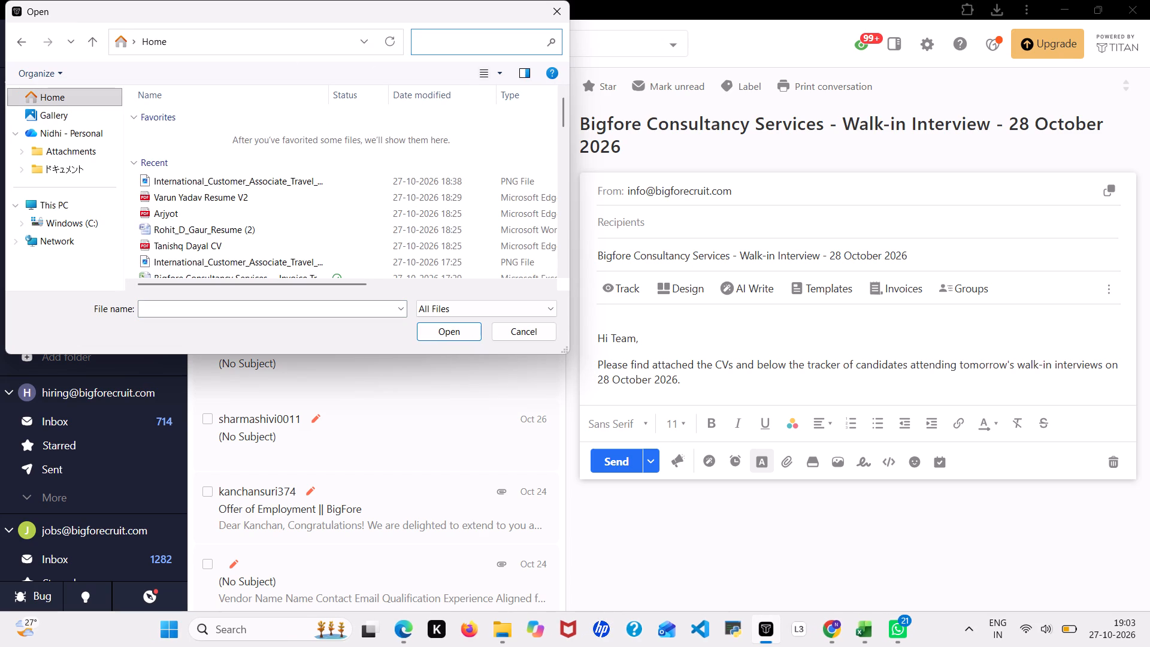
text(Bro)
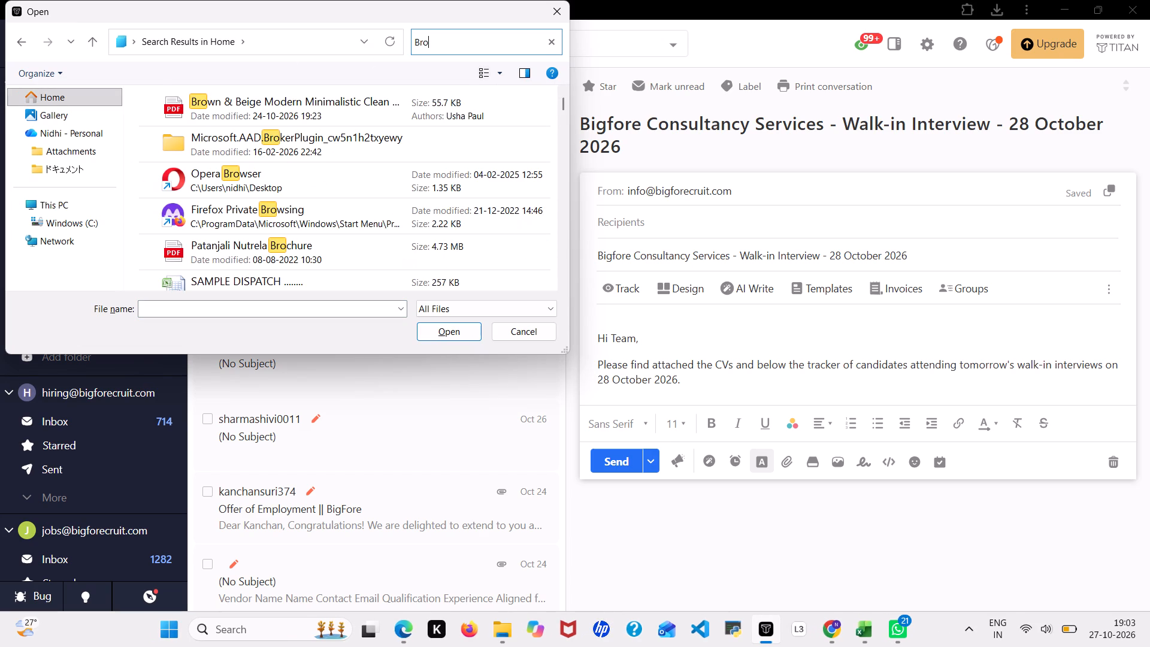
click(365, 96)
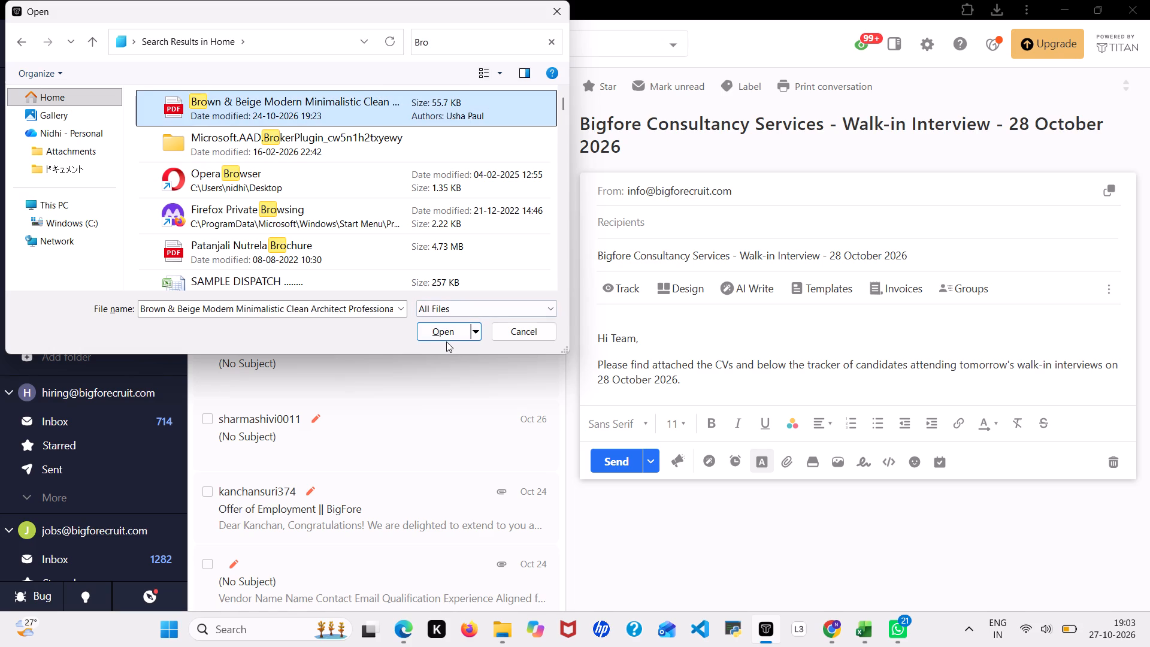
click(446, 341)
click(443, 331)
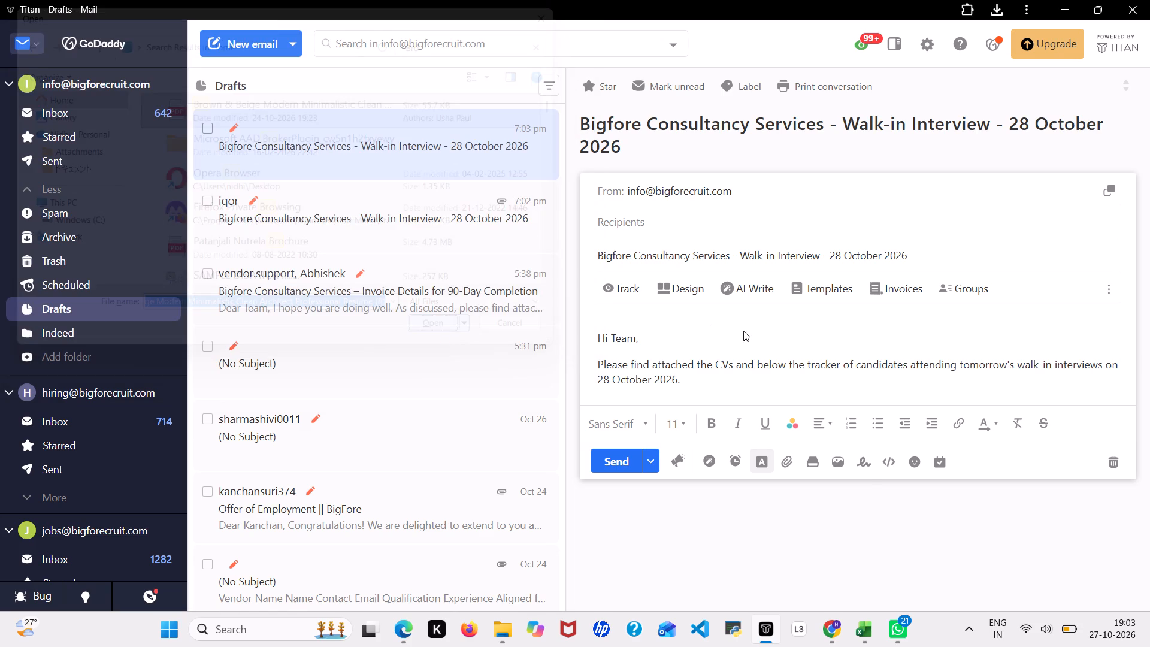
scroll(743, 331, down, 1)
click(668, 437)
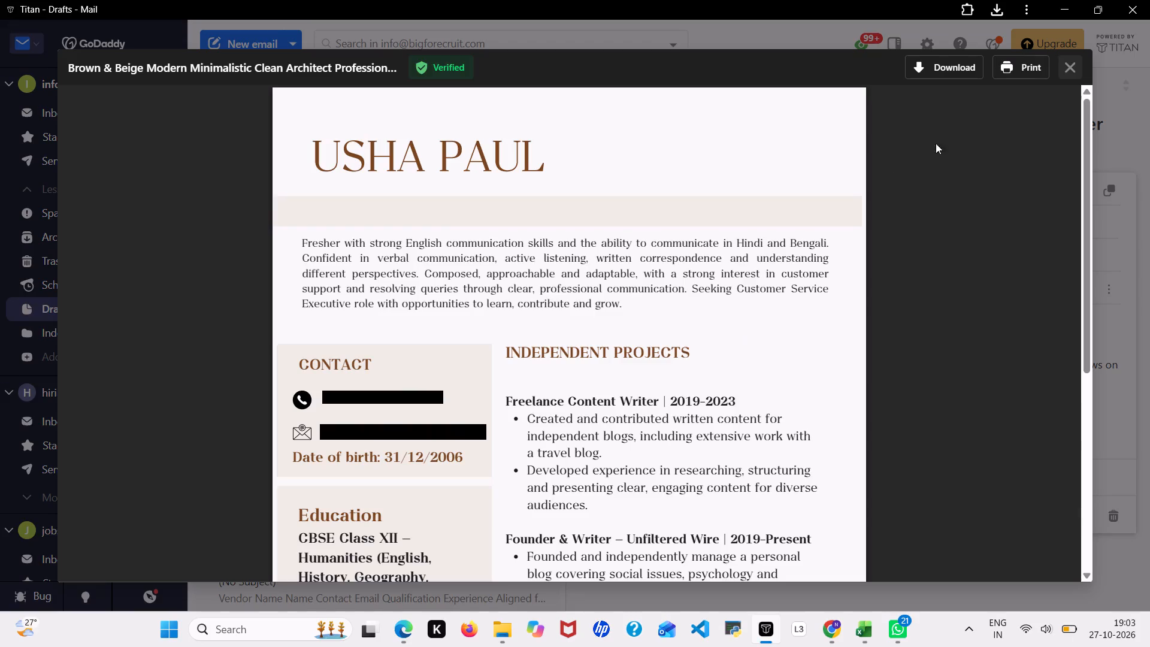
click(1064, 64)
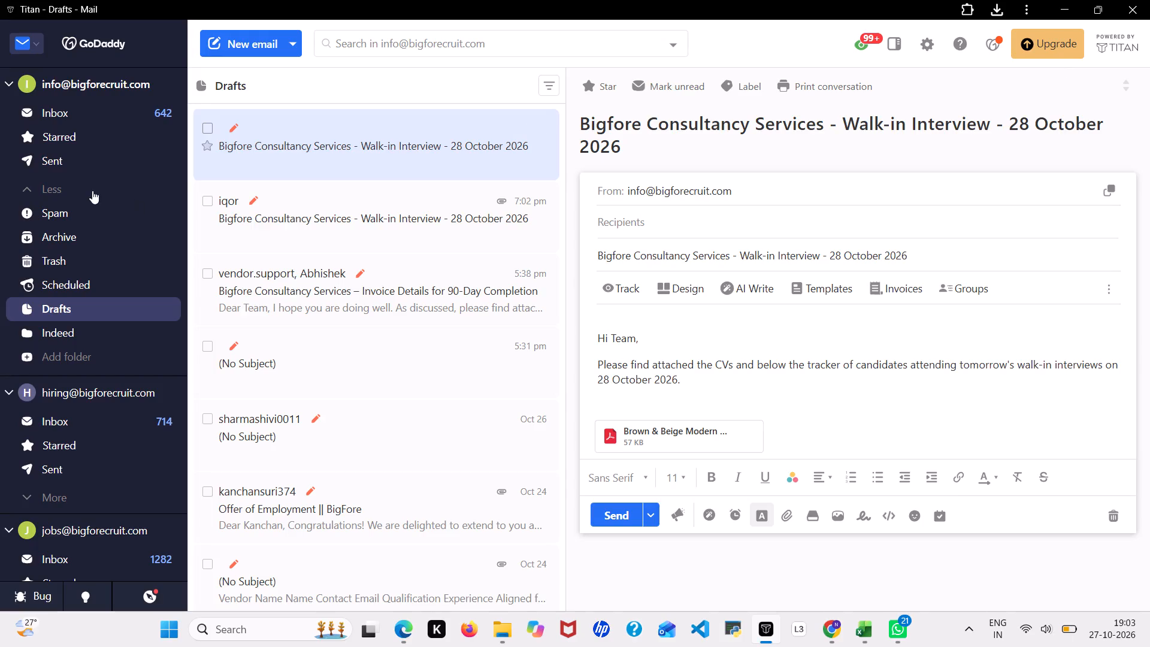
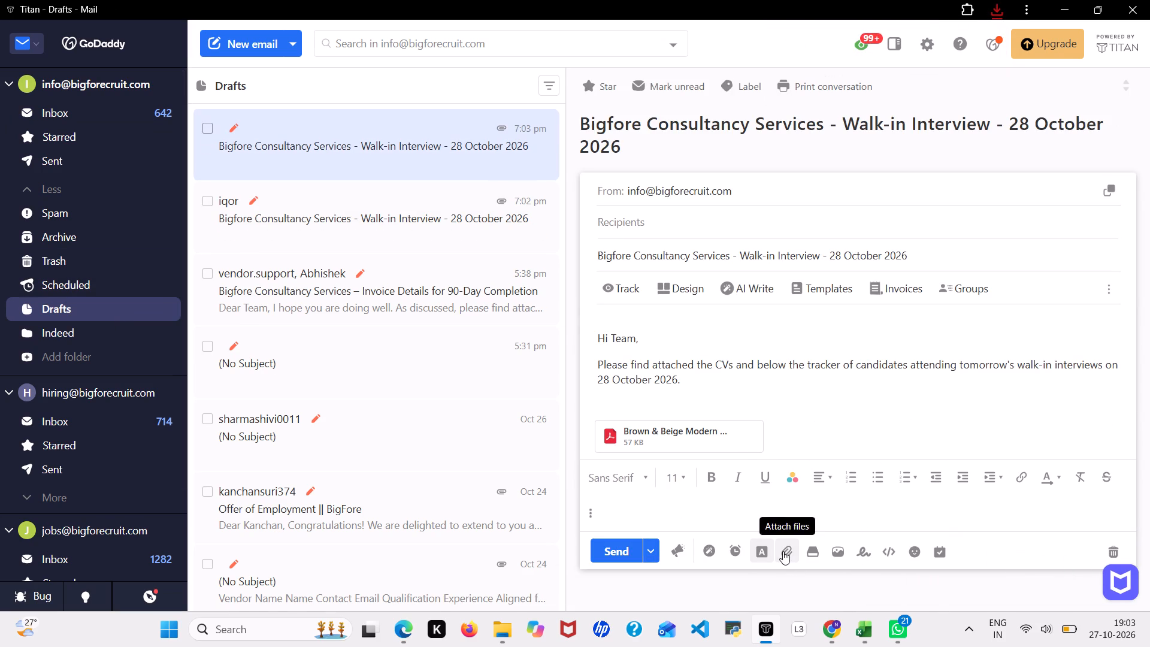
Attach the "Resume_Apna" PDF, the first of today's files in the Downloads folder, to the new walk-in interview email.
click(769, 452)
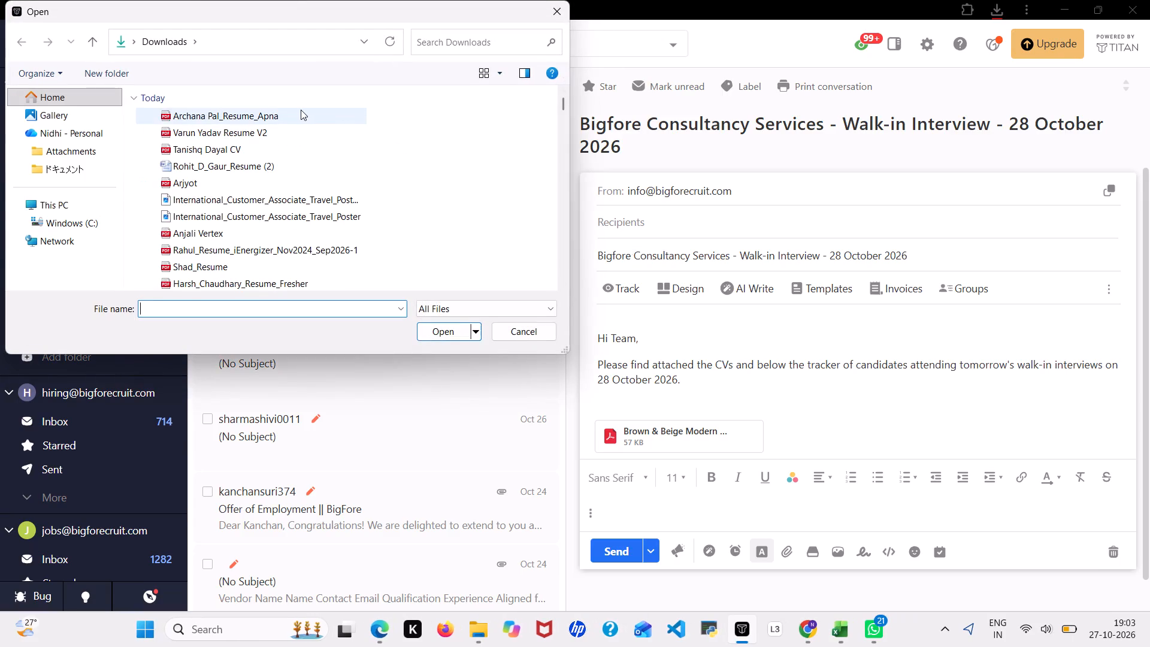
click(301, 110)
click(440, 328)
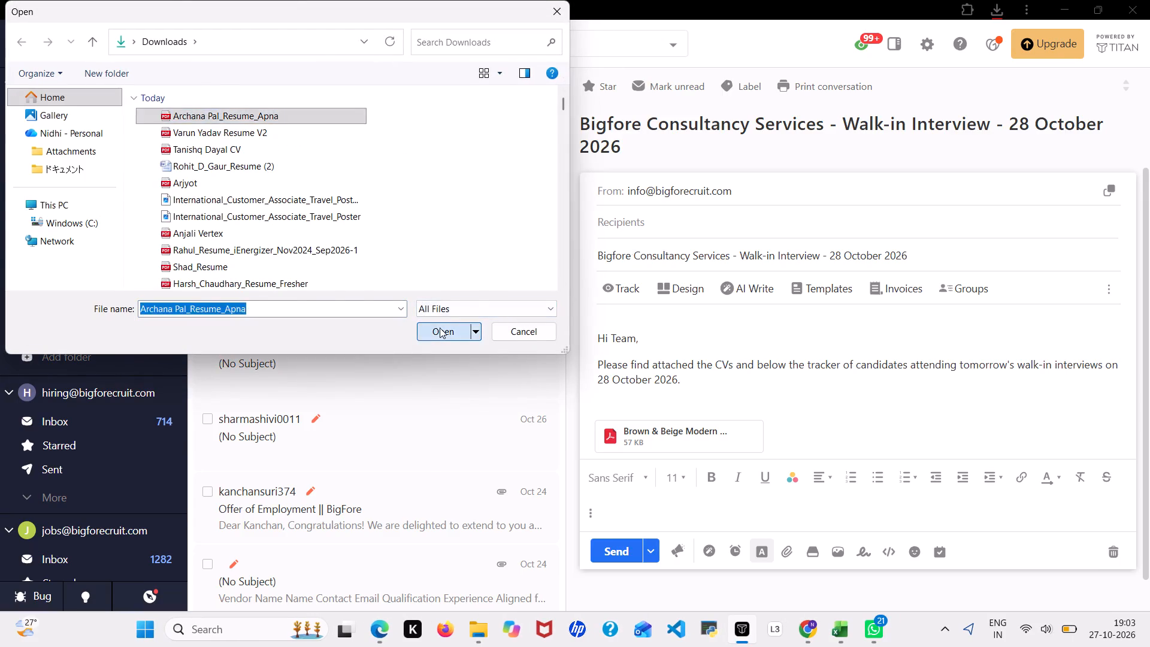
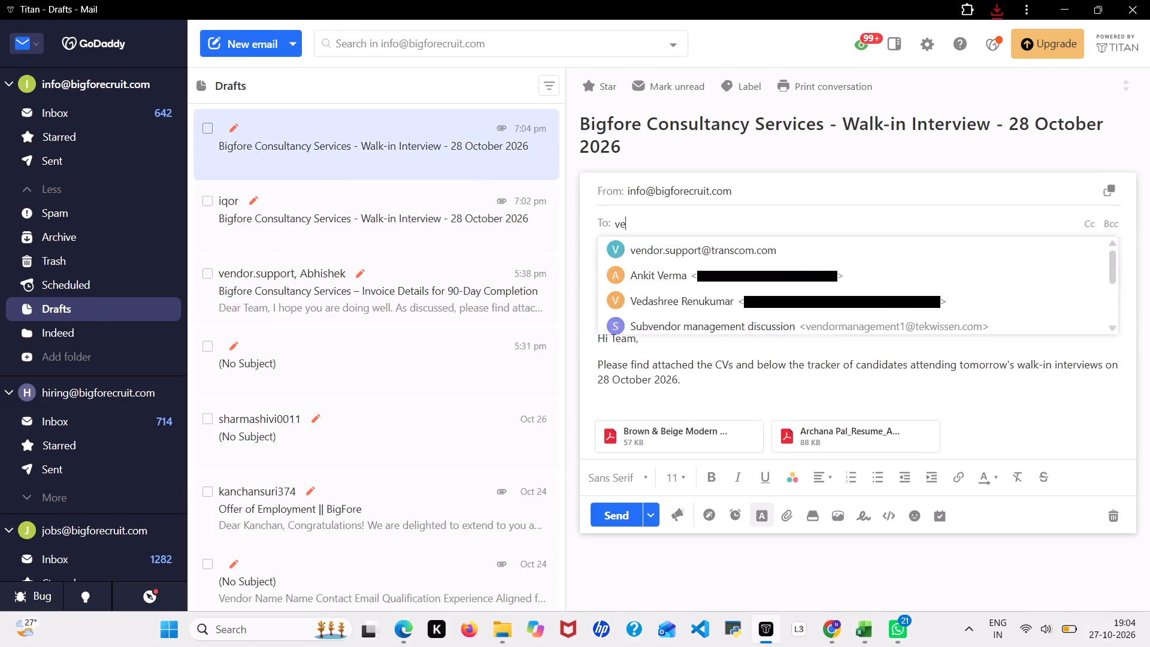
Enter "vertex" as the recipient of the new walk-in interview email draft.
text(rtex)
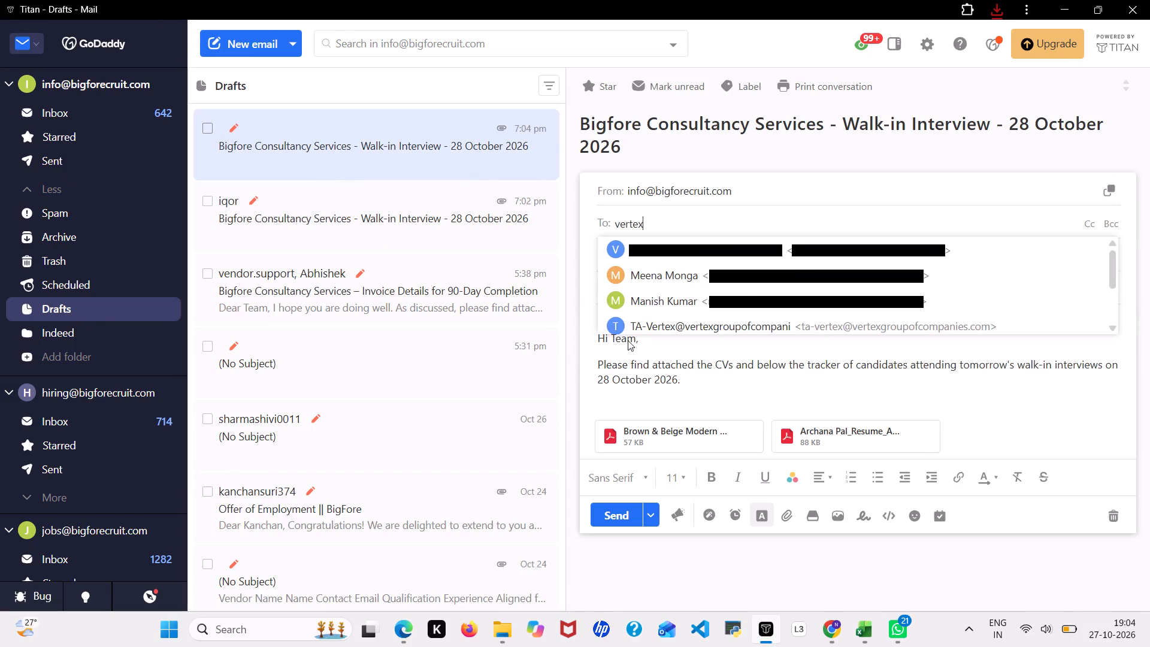
click(724, 388)
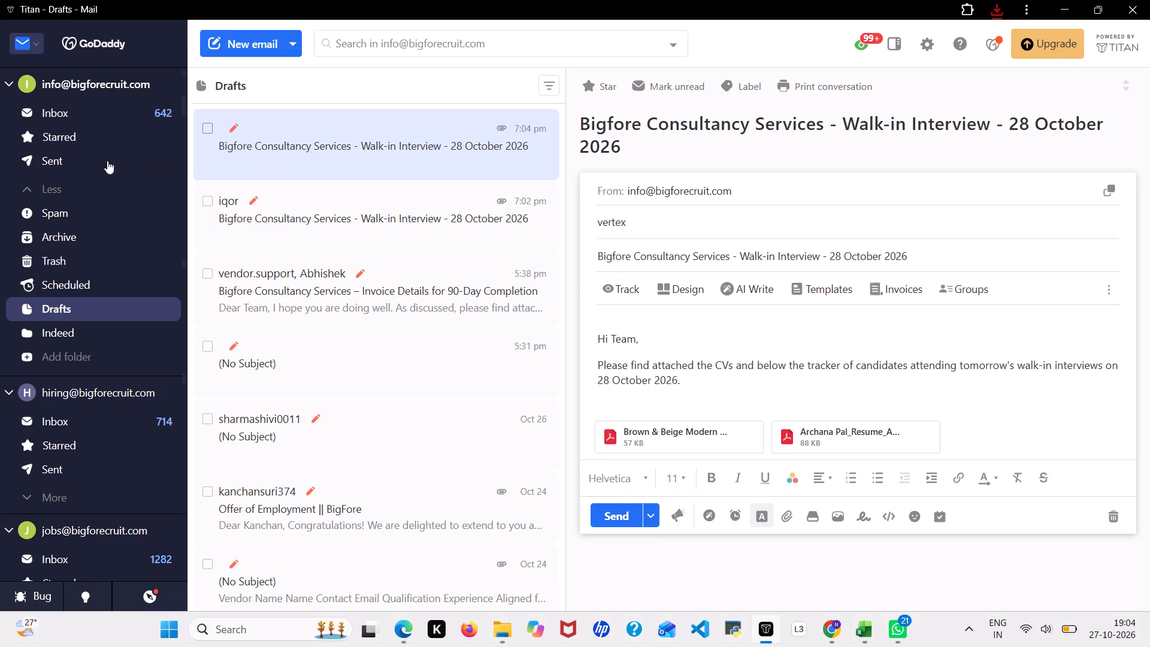
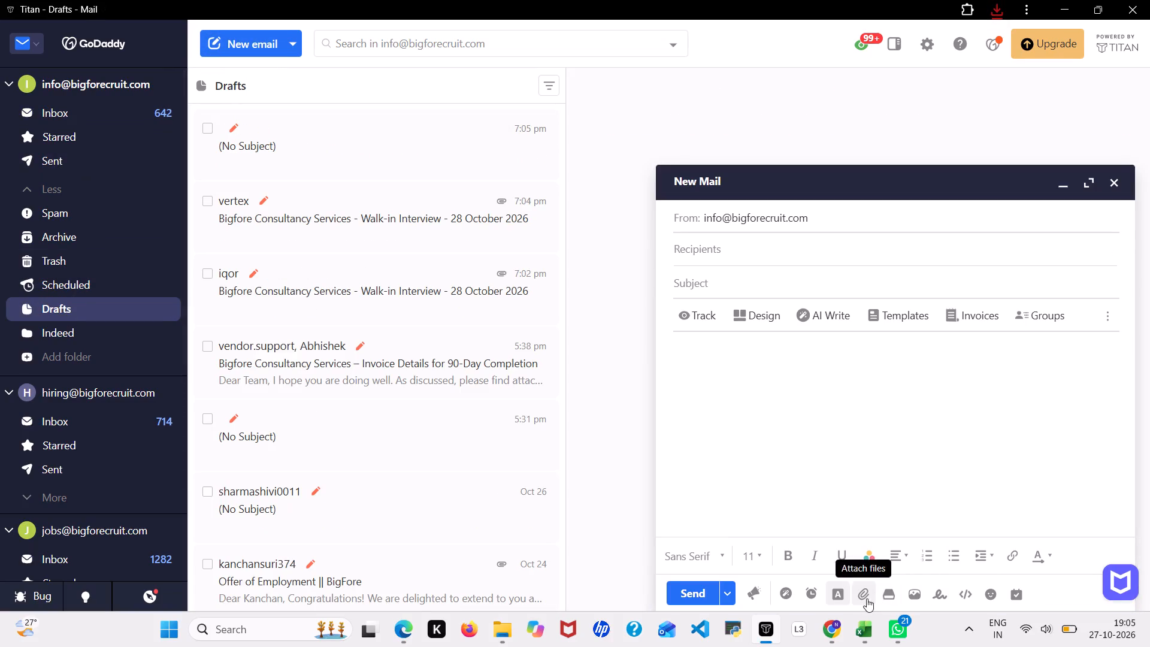
Attach "WhatsApp Image 2026-10-27 at 12.00.44 PM" and the "Resume (1)" PDF, first among today's Downloads files, to the new blank email.
click(844, 480)
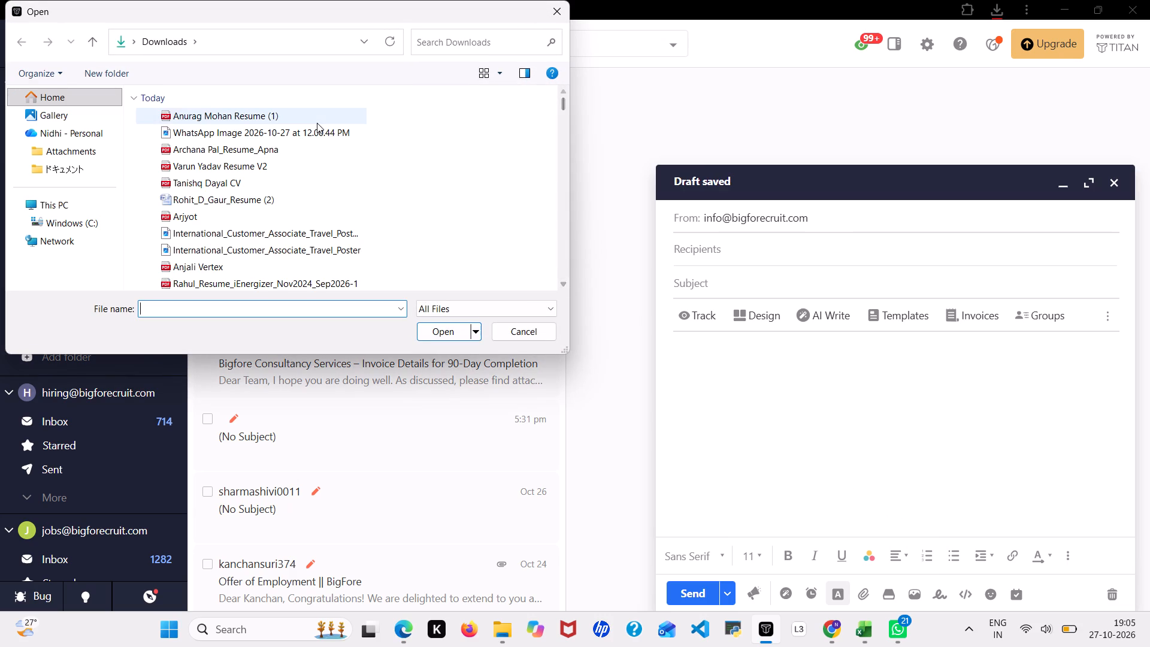
click(276, 126)
click(434, 332)
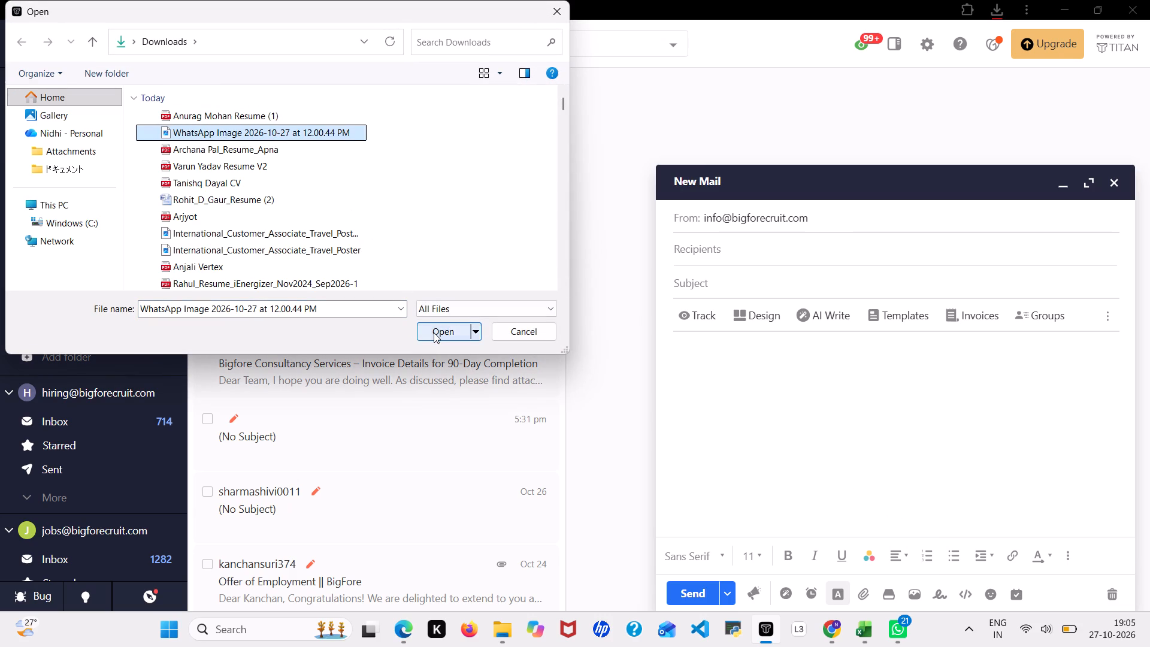
click(862, 589)
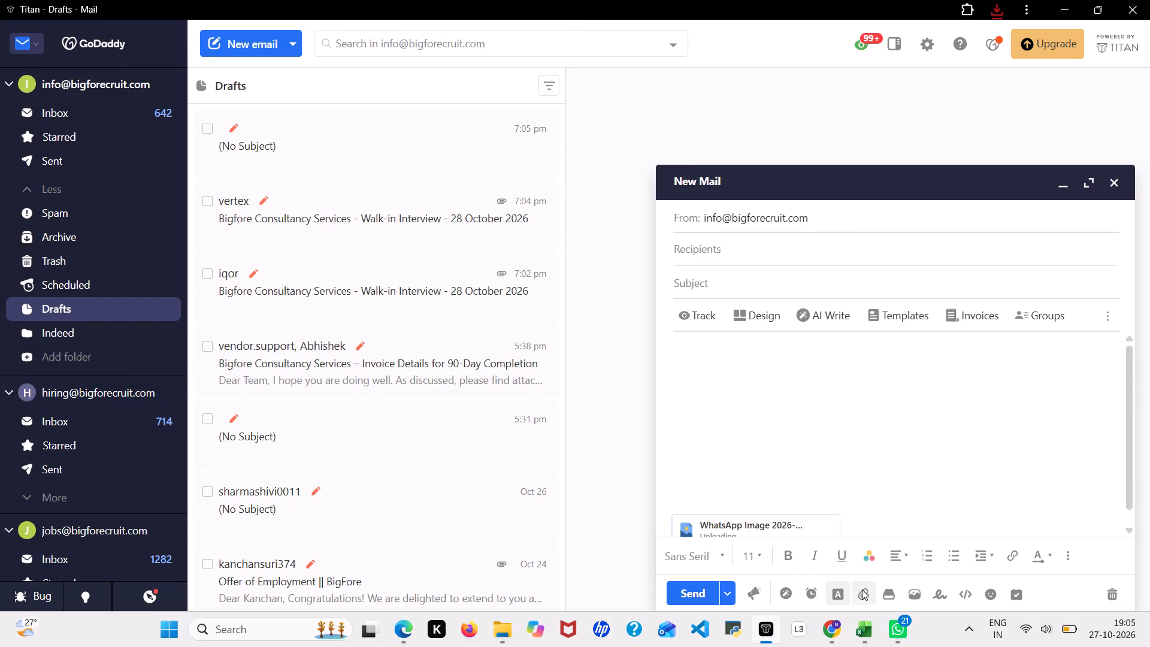
click(851, 494)
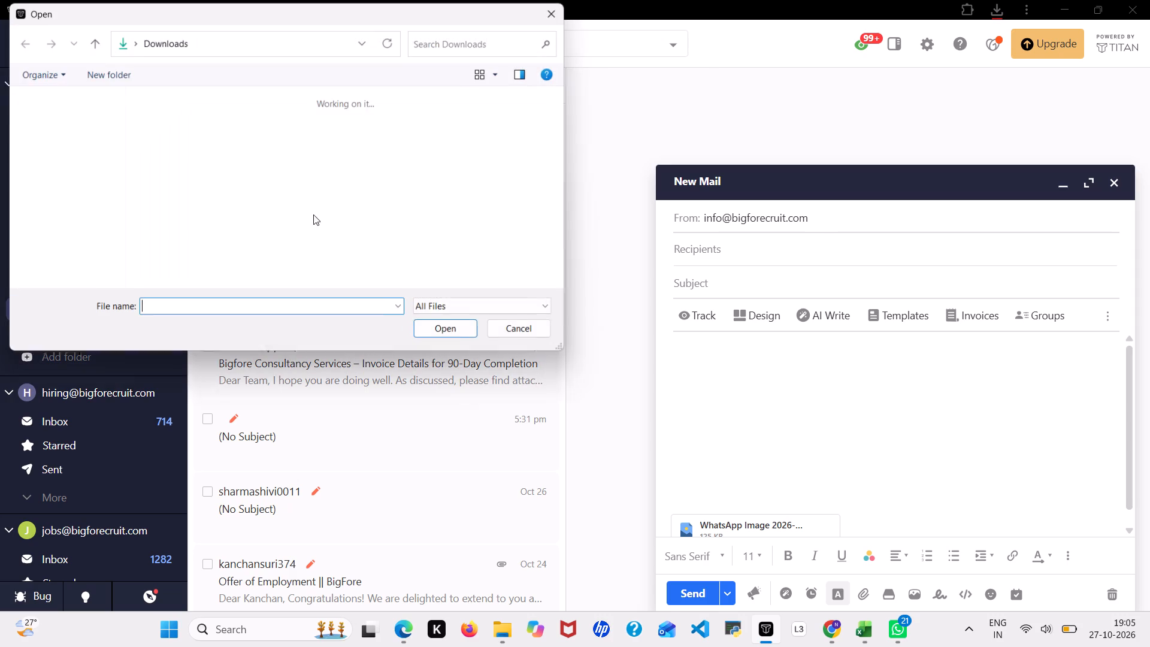
click(167, 114)
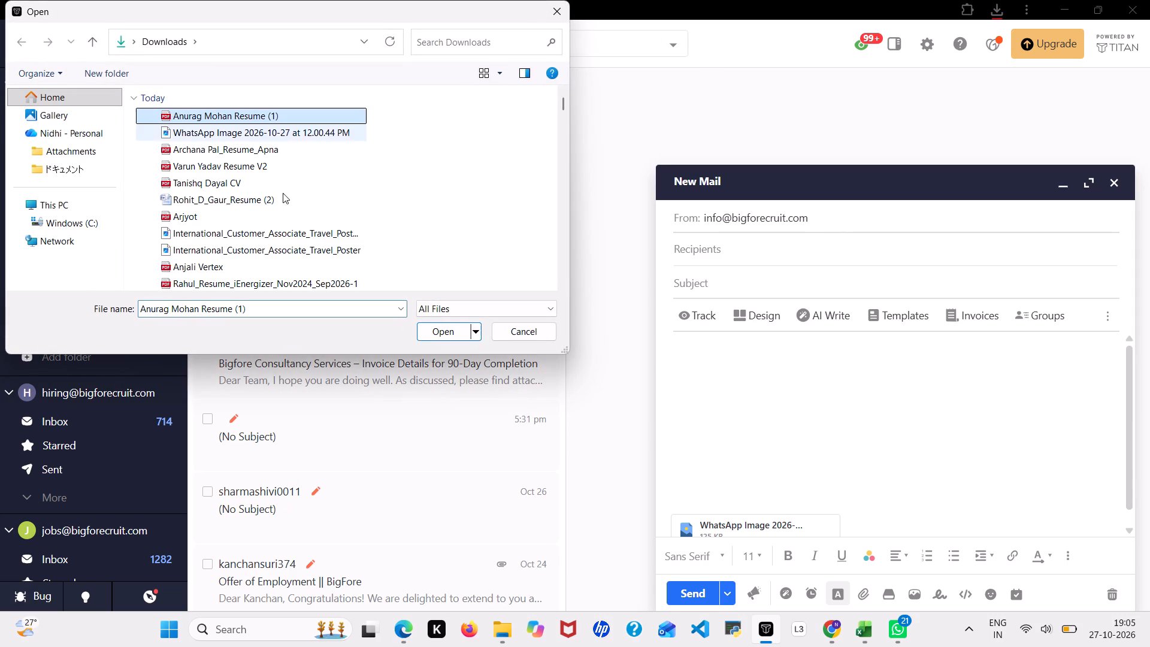
click(427, 333)
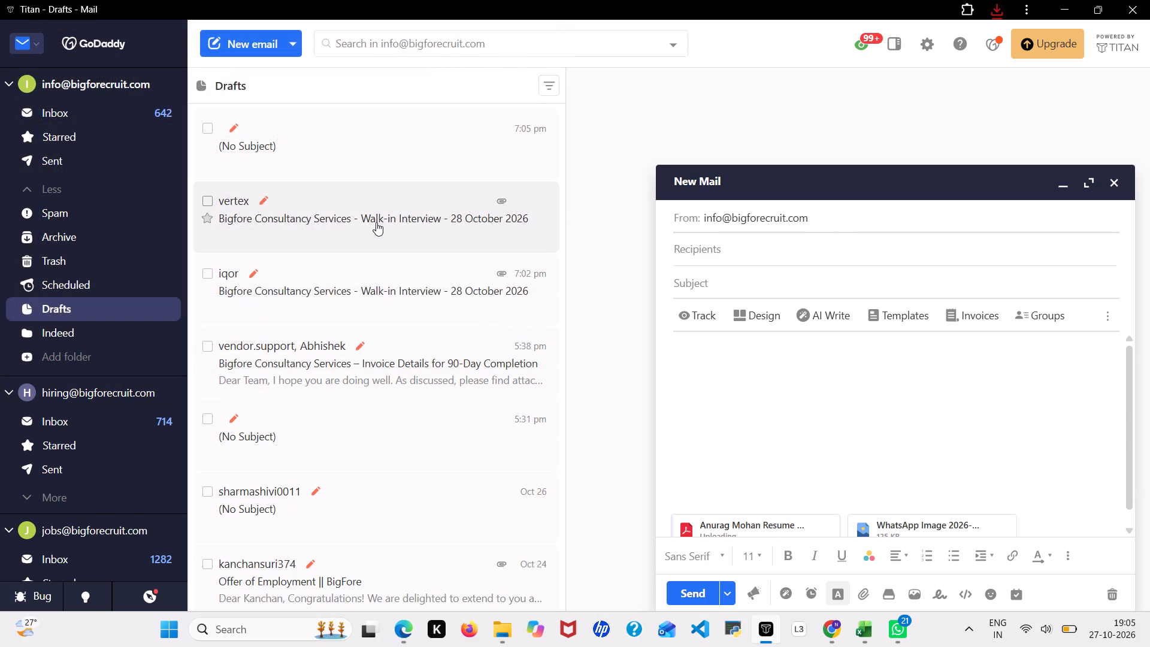
Copy the subject "Bigfore Consultancy Services - Walk-in Interview - 28 October 2026" from the vertex draft into the new email's subject.
click(376, 222)
drag(580, 122, 620, 151)
key(ctrl+c)
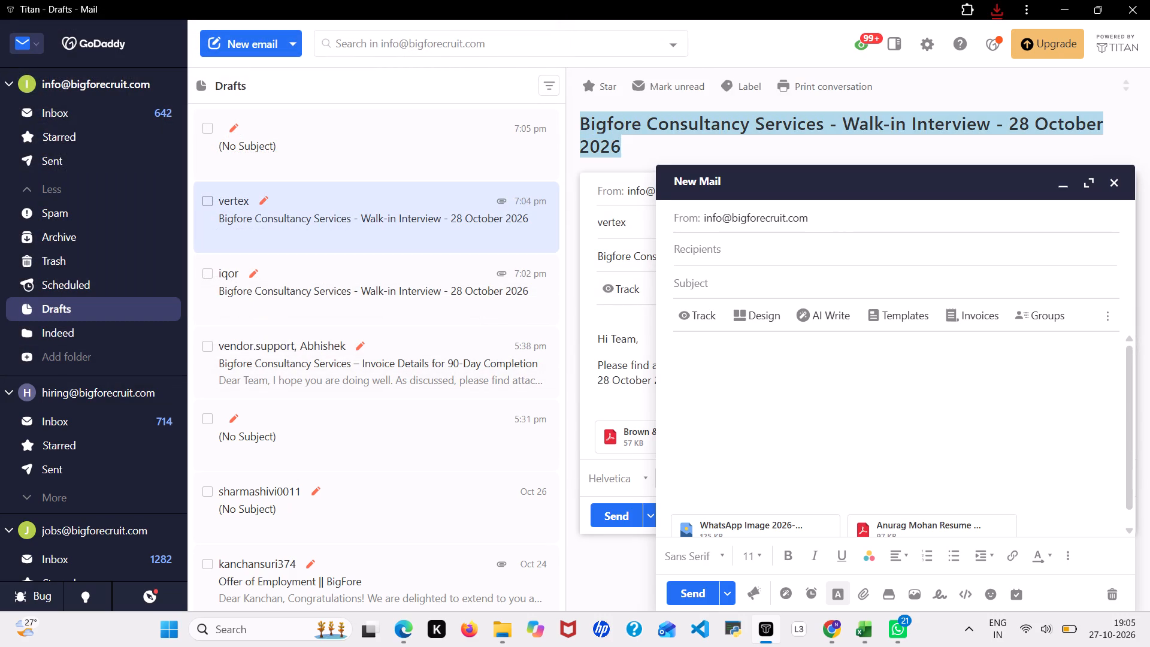
click(710, 277)
key(ctrl+v)
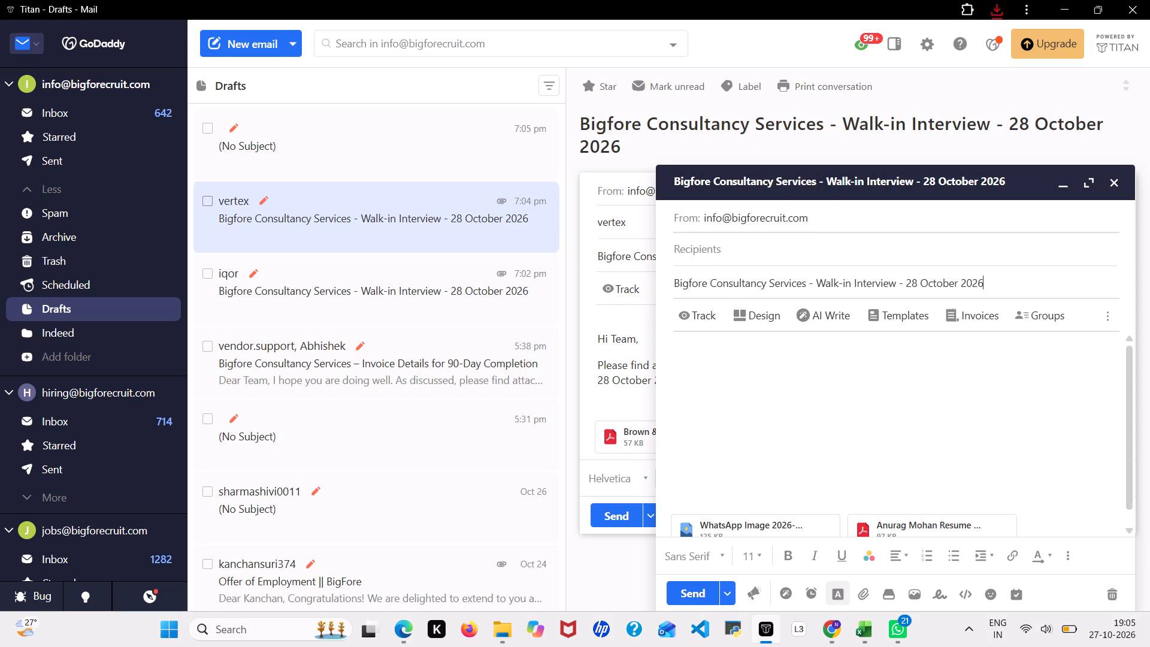
Copy the vertex draft's message, from "Hi Team," through the 28 October 2026 walk-in interviews sentence, into the new email's body.
drag(598, 340, 729, 380)
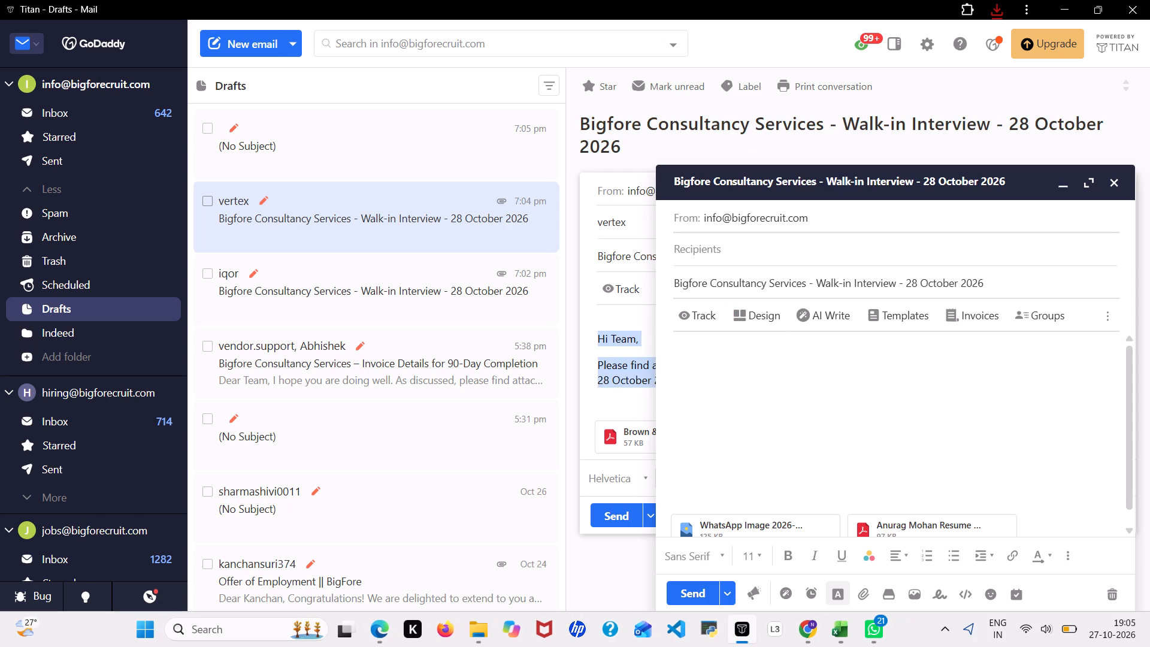
key(ctrl+c)
click(698, 358)
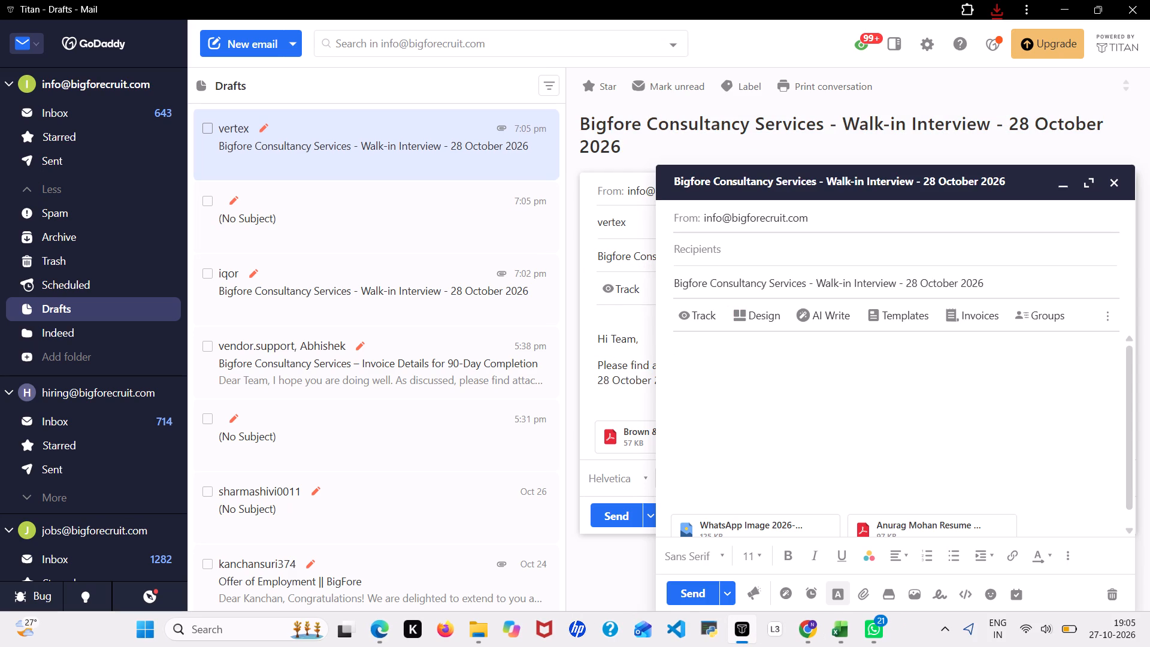
key(ctrl+v)
Enter "cogent noida" as the recipient of the new walk-in interview email.
click(744, 252)
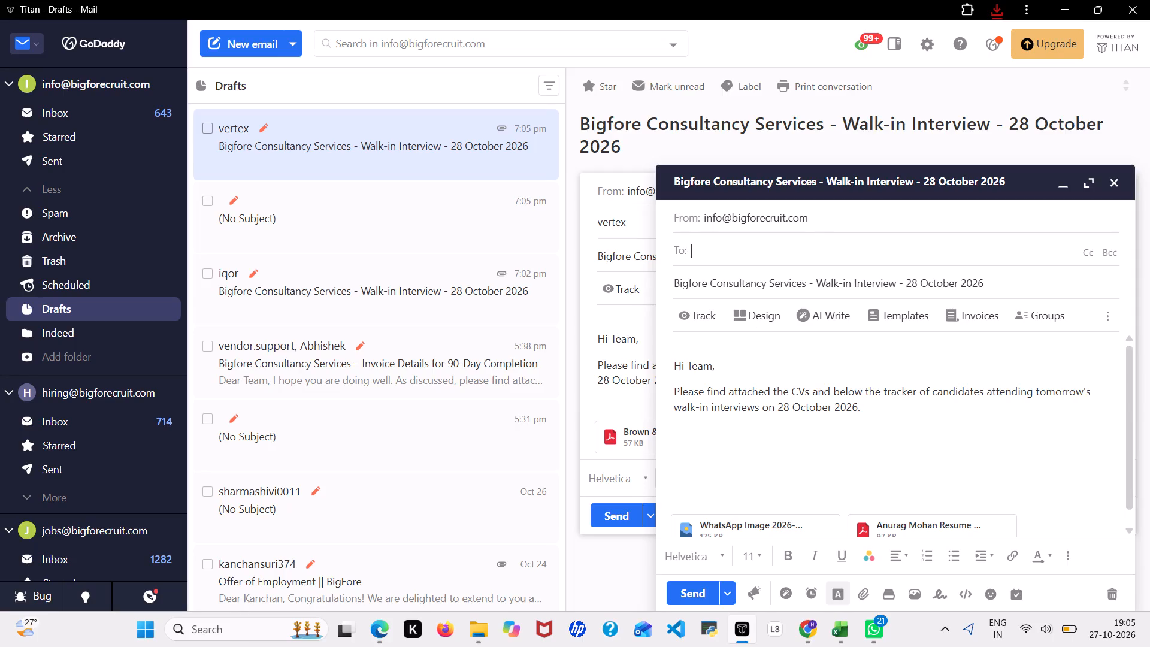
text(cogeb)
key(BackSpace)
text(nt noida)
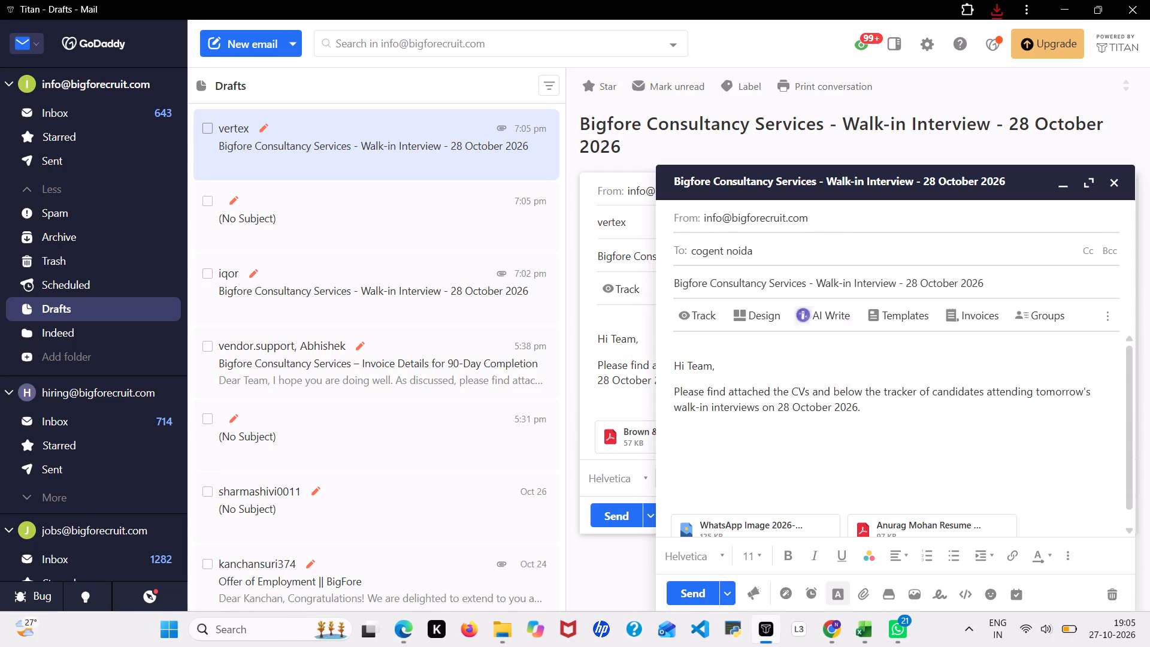
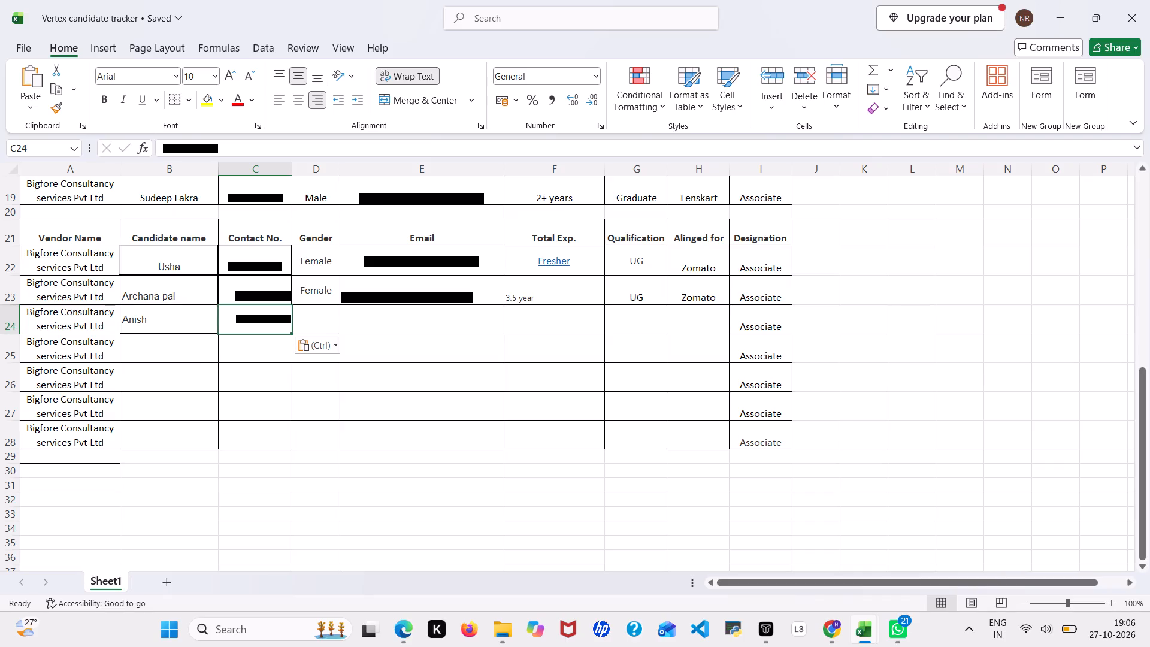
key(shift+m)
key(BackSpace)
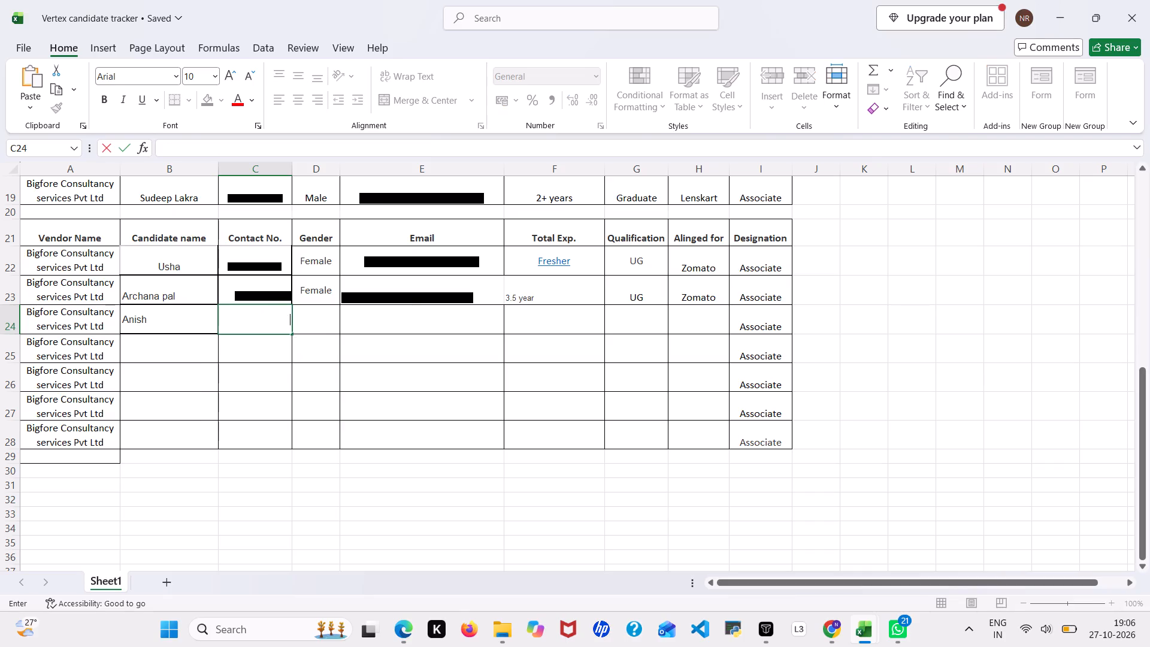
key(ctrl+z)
Enter Male as the gender of the candidate in row 24 of the Vertex candidate tracker.
key(Right)
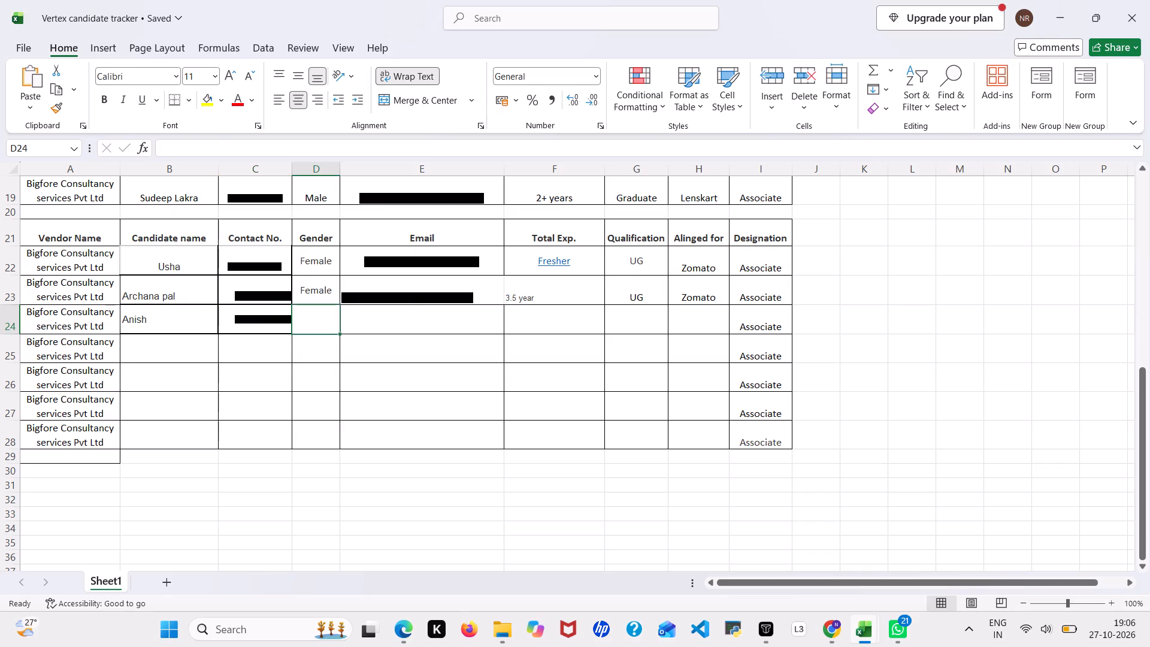
text(Ma)
key(Right)
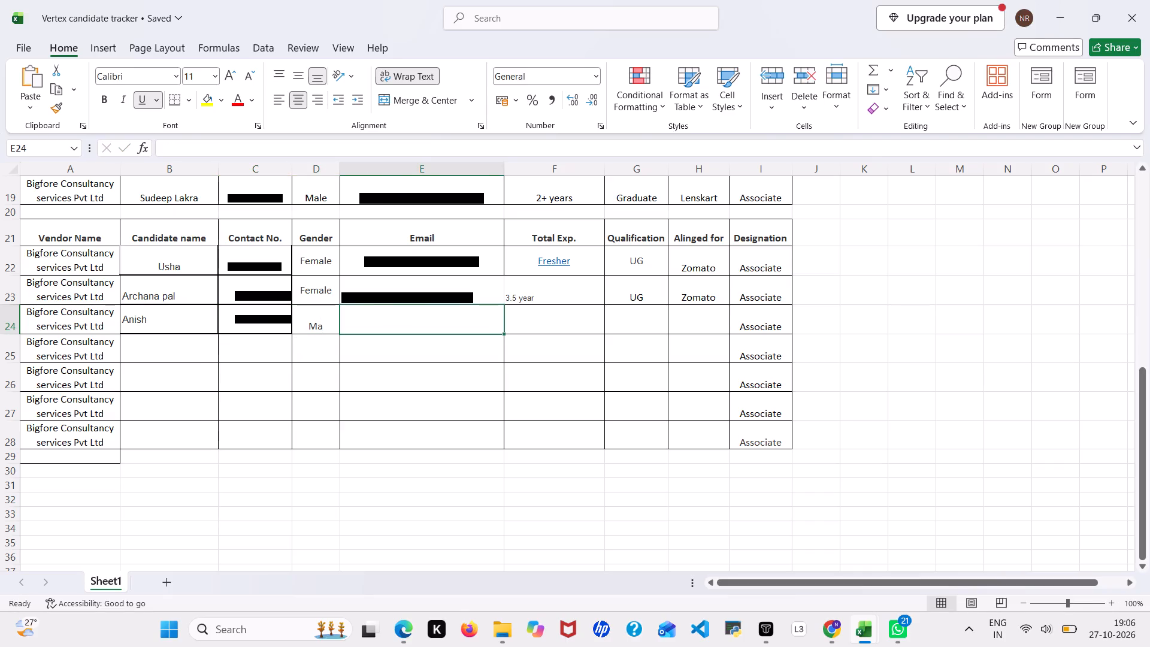
key(Down)
key(Left)
key(Up)
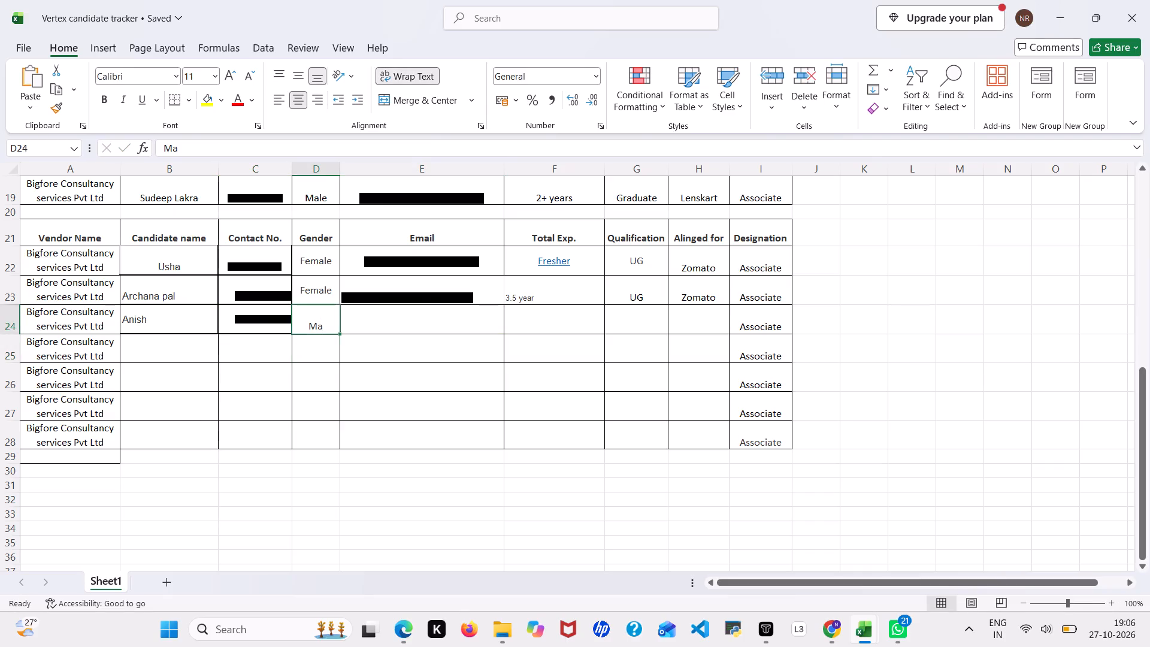
key(Delete)
key(shift+m)
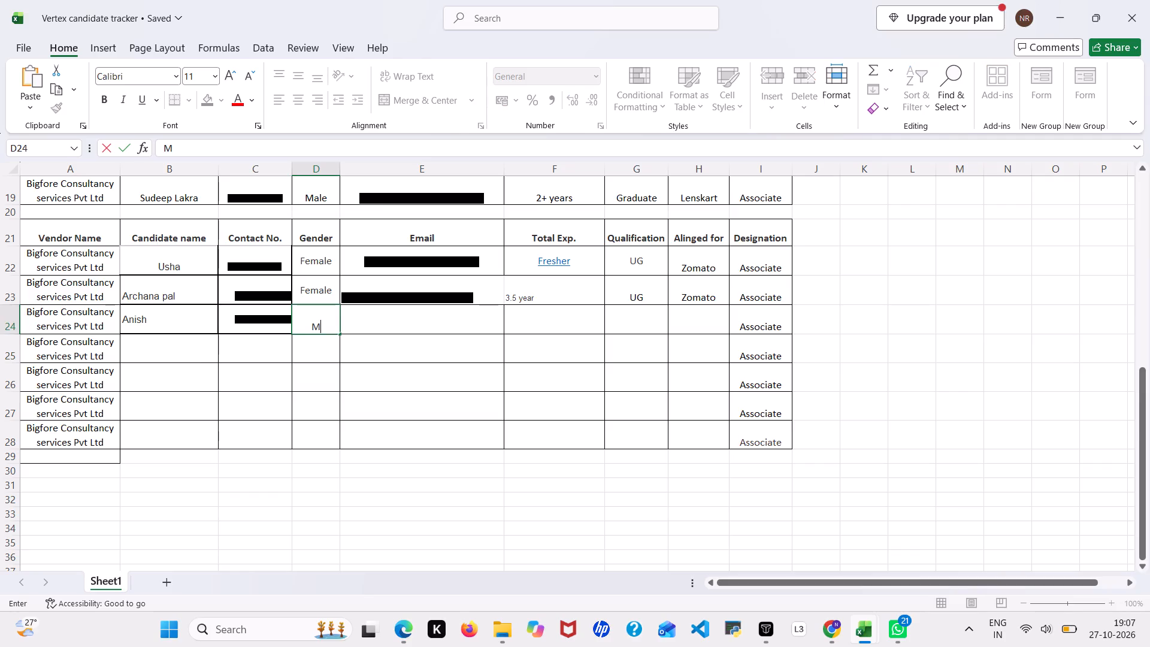
text(ale)
key(Right)
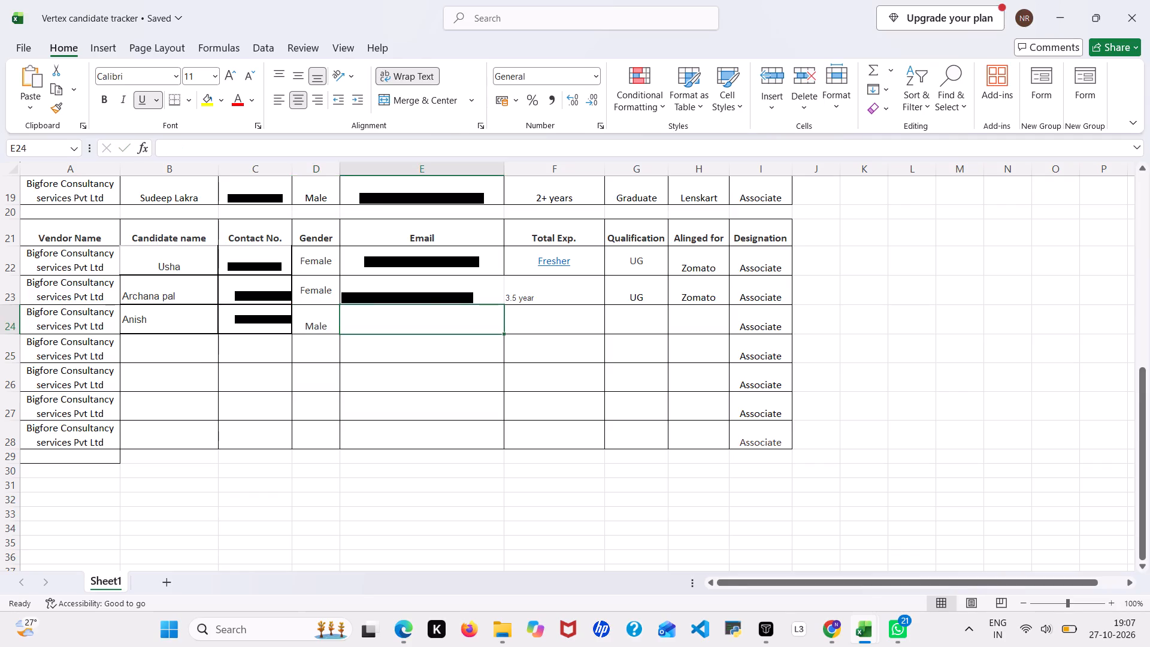
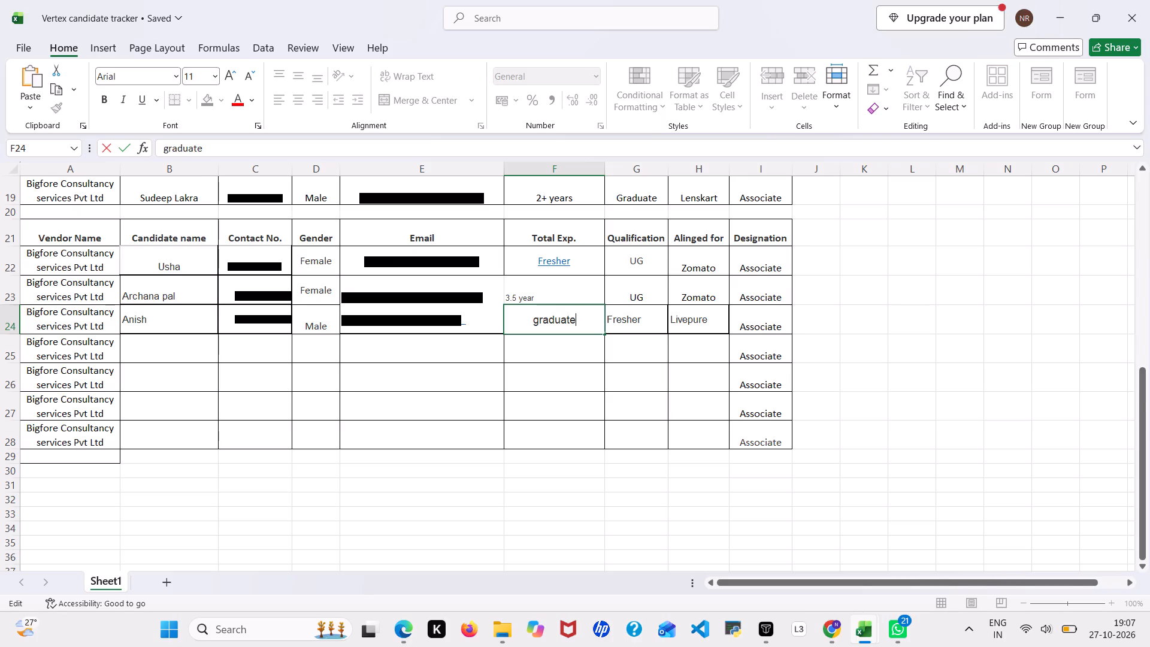
Replace the total experience entry of the candidate in row 24 with Fresher.
key(Delete)
drag(582, 322, 552, 322)
drag(552, 322, 535, 322)
key(Delete)
text(Fre)
key(Right)
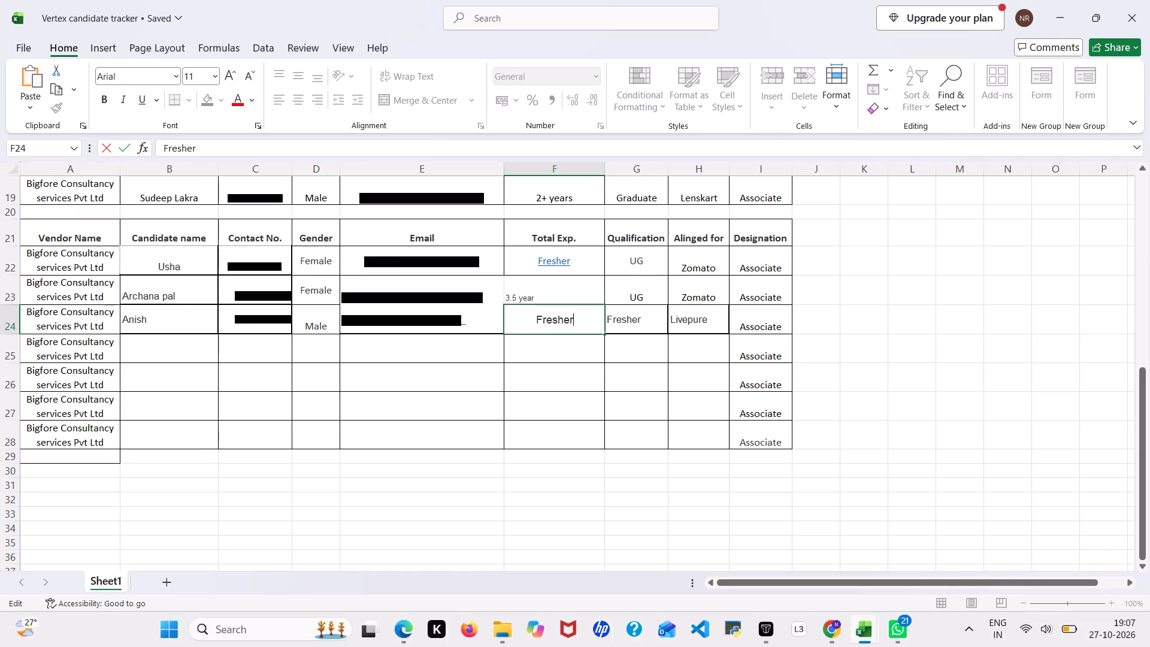
key(shift+g)
key(BackSpace)
key(Right)
Replace the qualification of the candidate in row 24 with Graduate.
click(635, 326)
key(Delete)
text(Graduate)
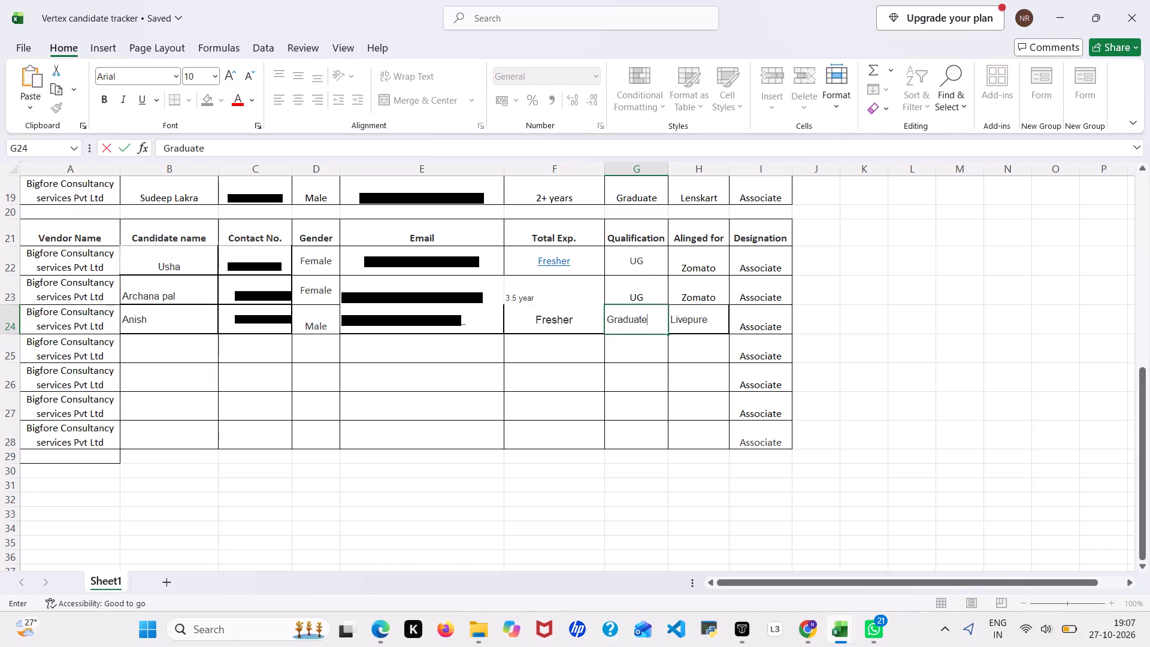
Correct the spelling of the aligned company in row 24 to Livpure.
double_click(702, 330)
click(688, 321)
key(BackSpace)
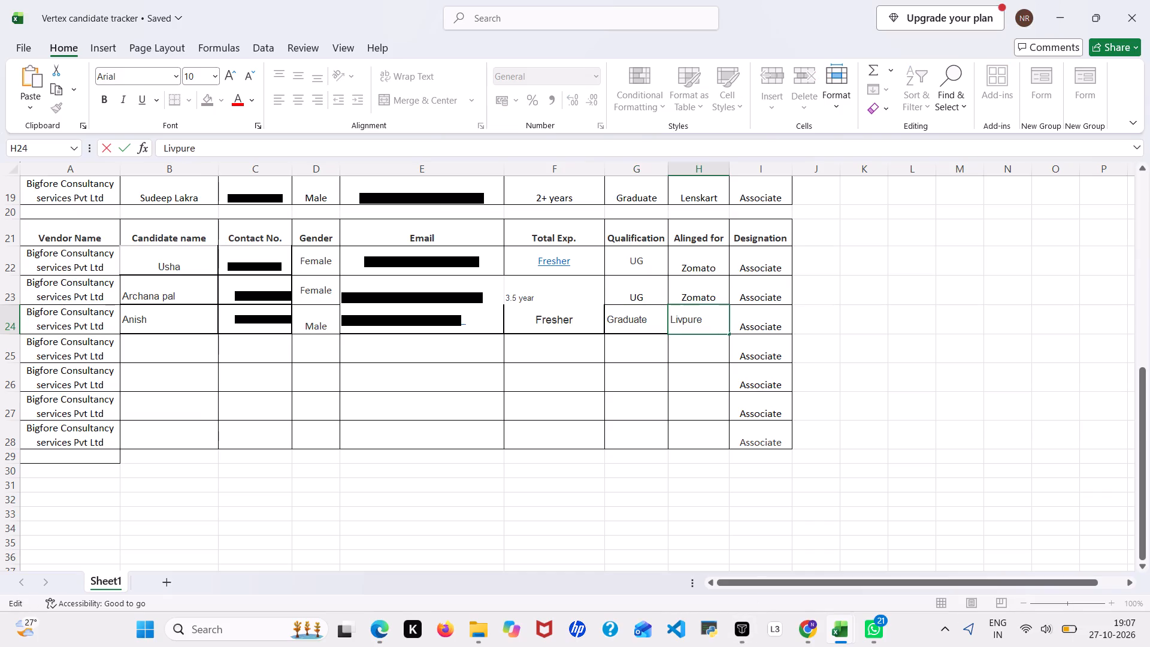
click(736, 449)
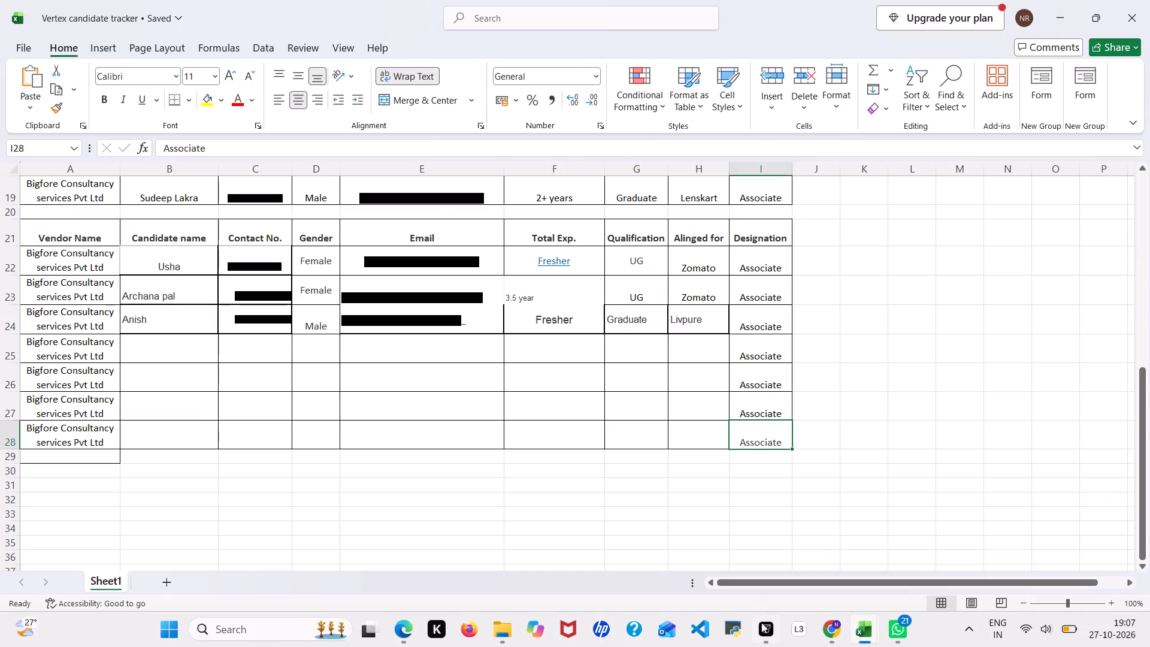
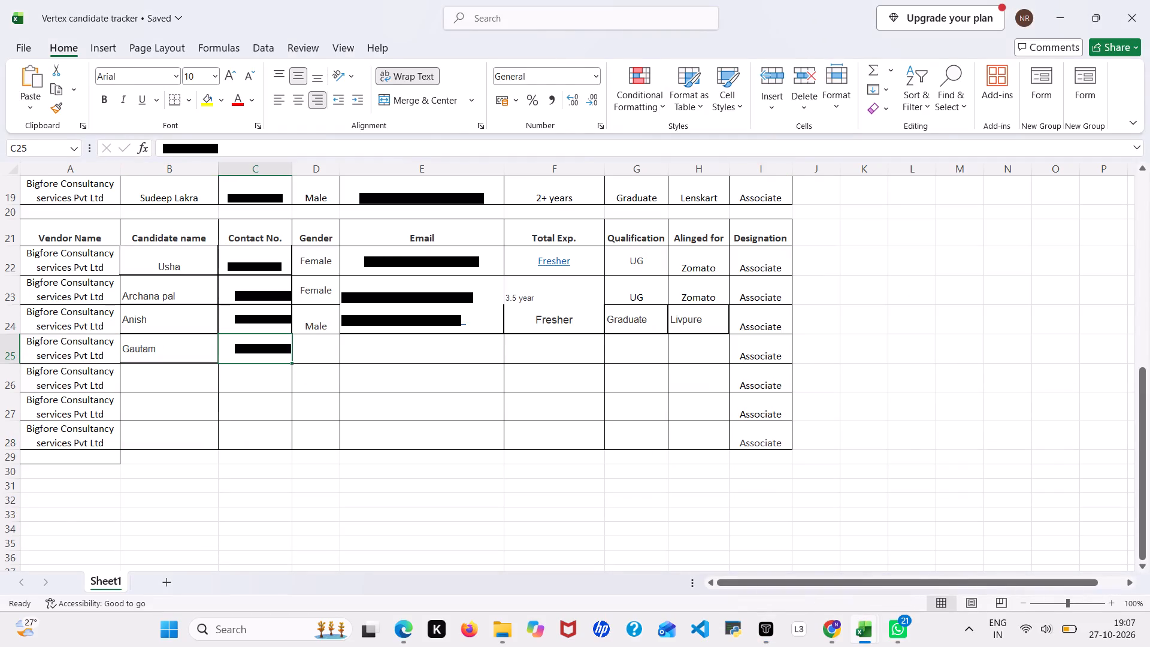
Enter Male as the gender of the candidate in row 25.
key(BackSpace)
key(ctrl+z)
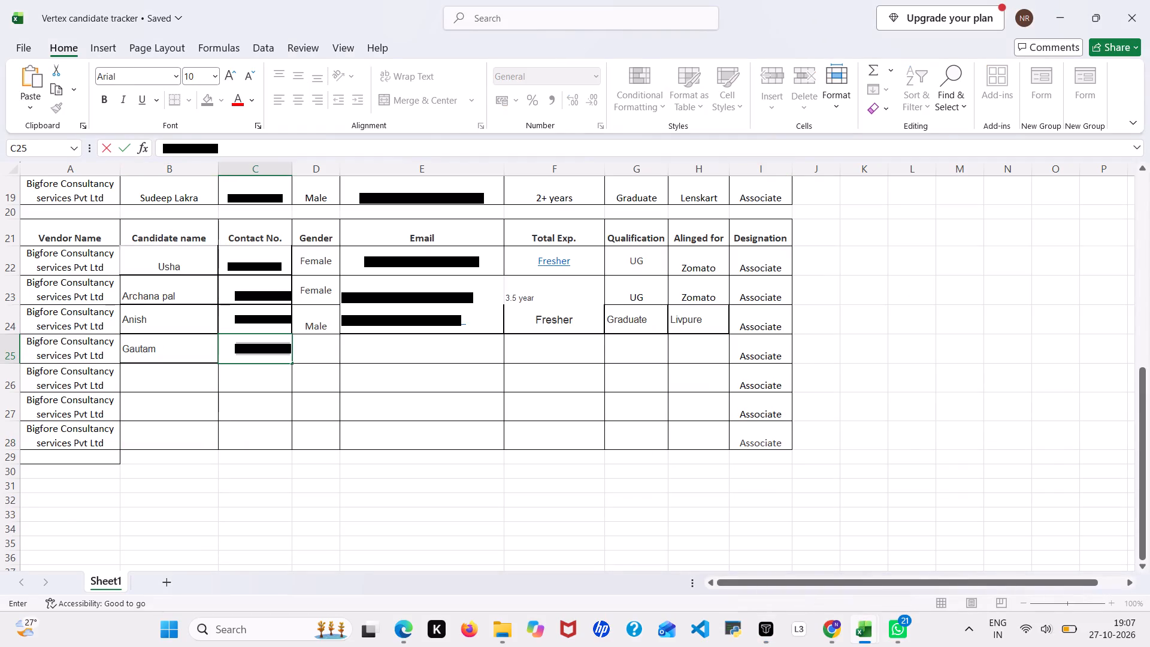
key(Right)
key(shift+m)
key(Right)
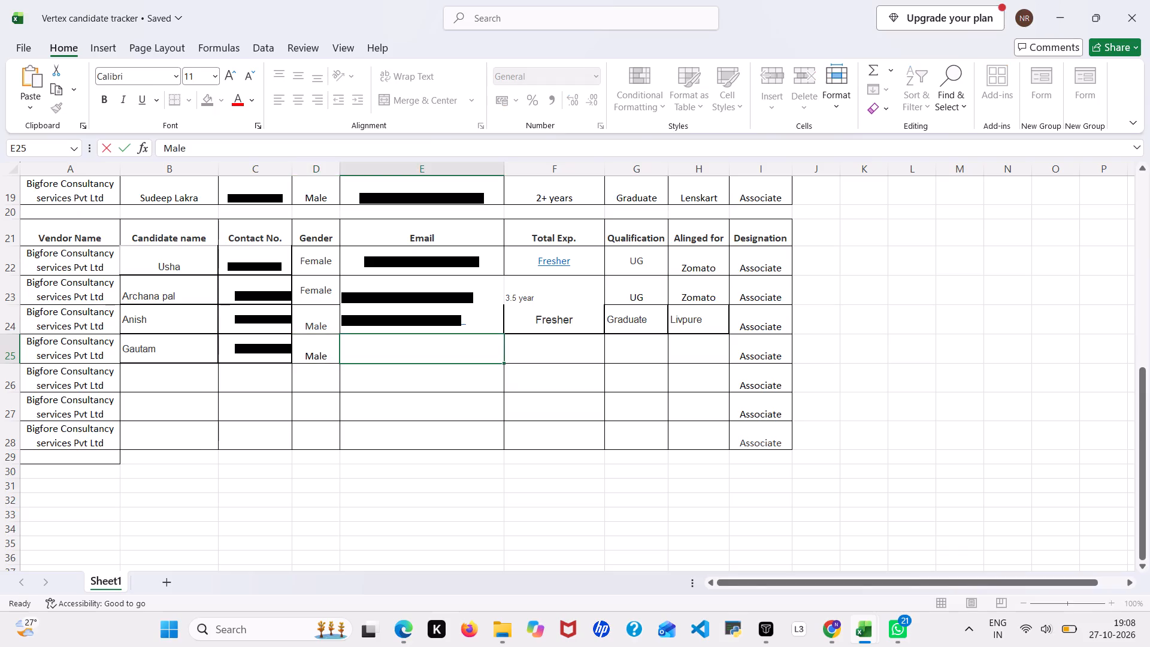
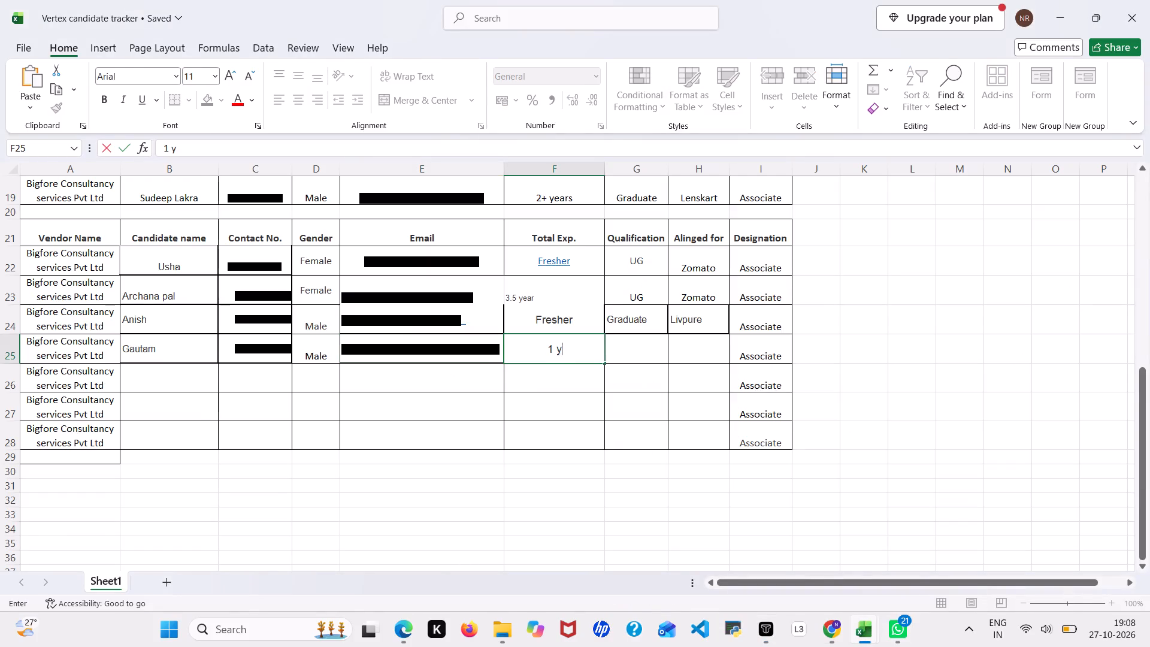
Complete row 25 with total experience 1 year, qualification Graduate and Zomato as the company the candidate is aligned for.
text(ear)
key(Right)
key(shift+g)
key(Right)
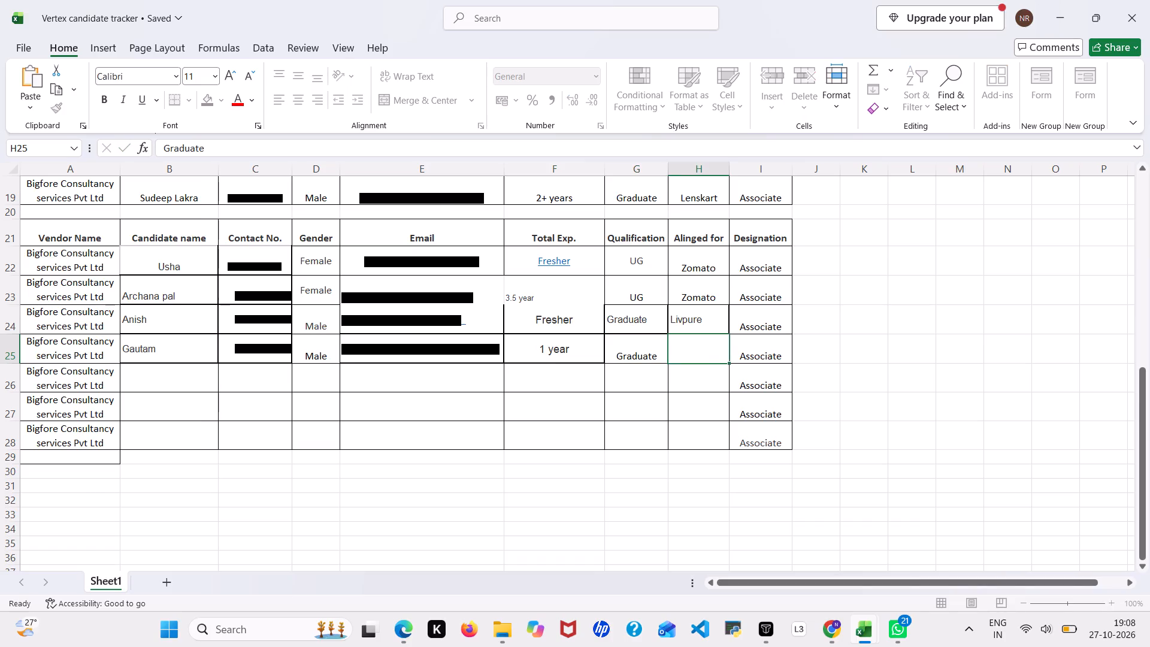
key(z)
key(Right)
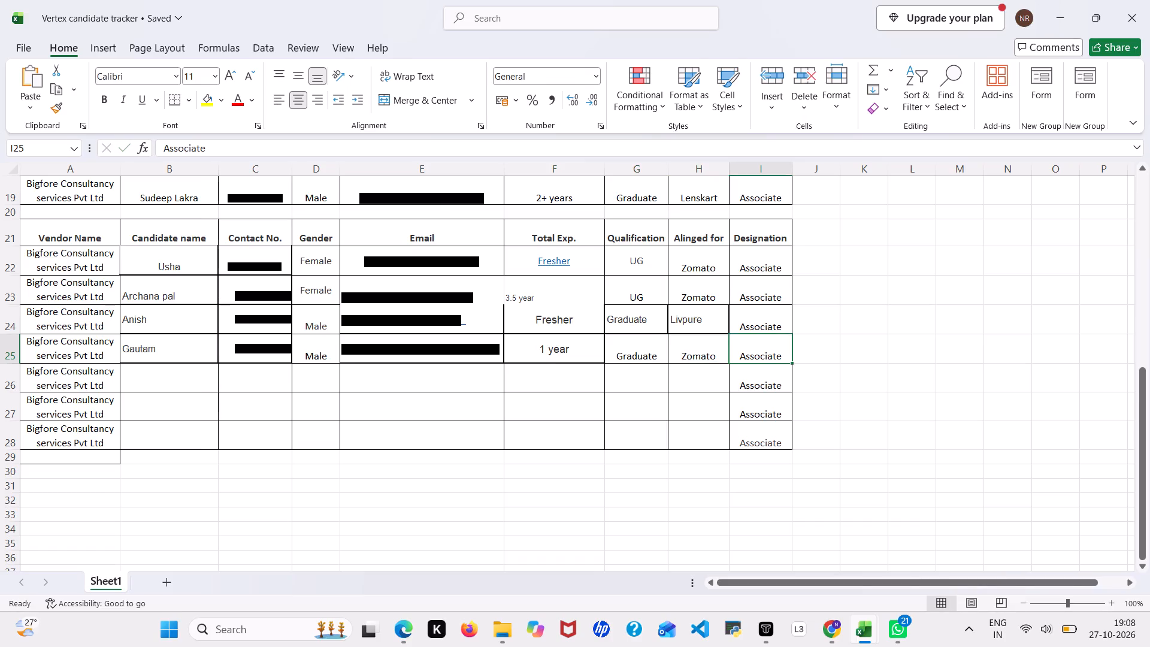
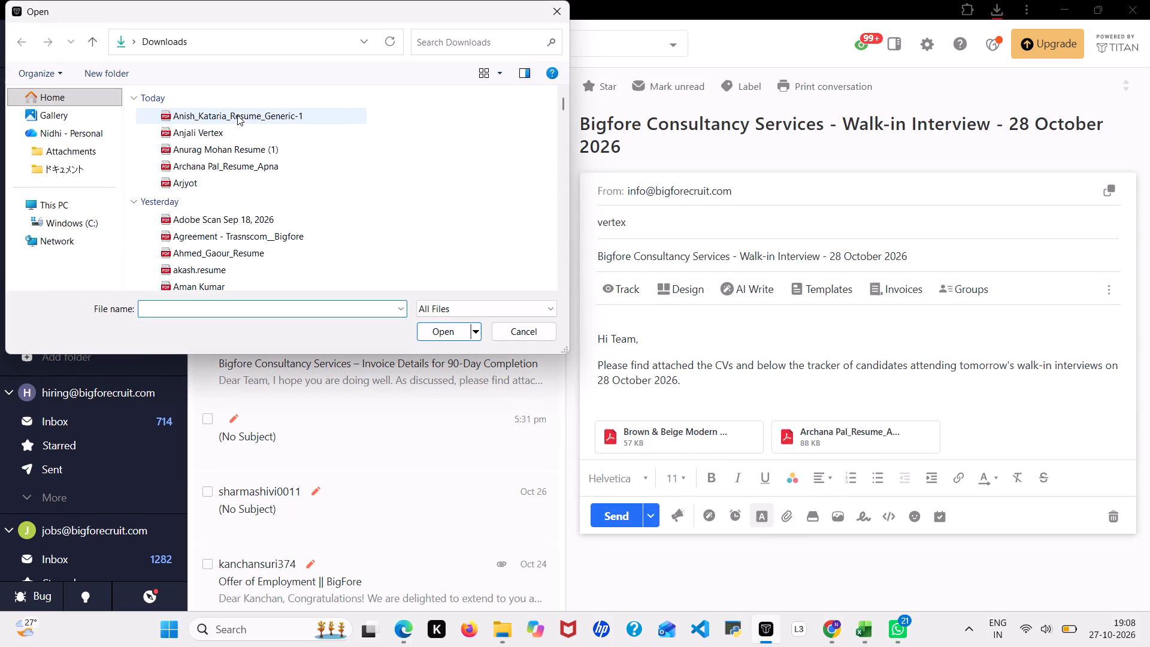
Attach the Modern Minimalist Professional CV Resume and Anish's Generic-1 resume from Downloads to the vertex draft.
click(235, 115)
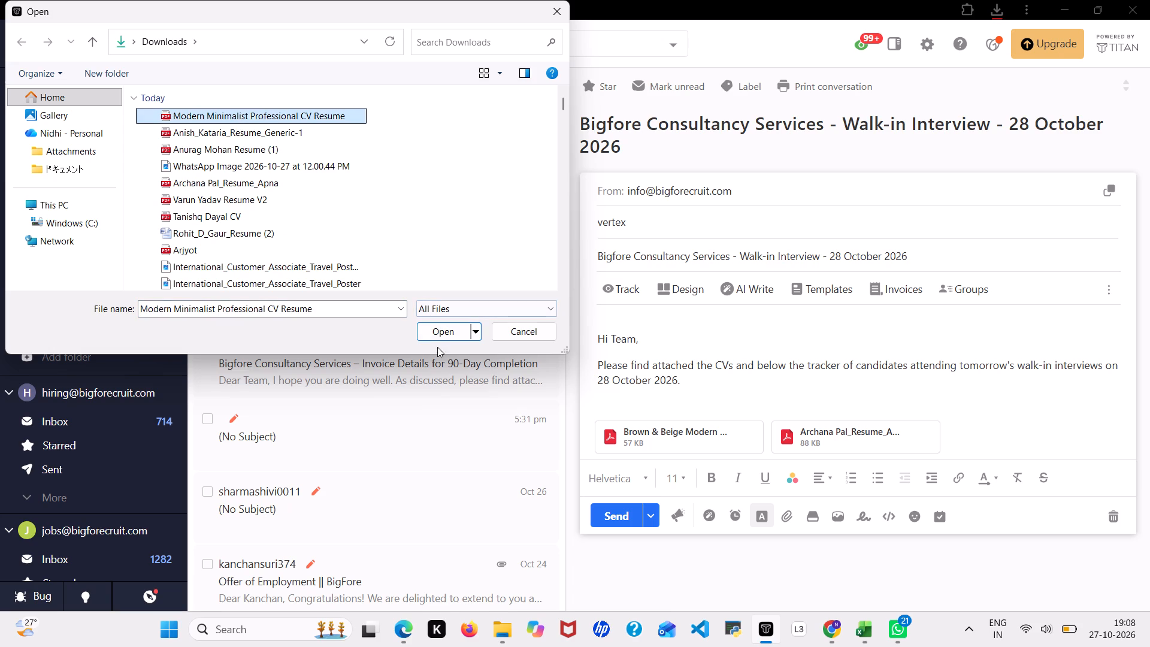
click(428, 328)
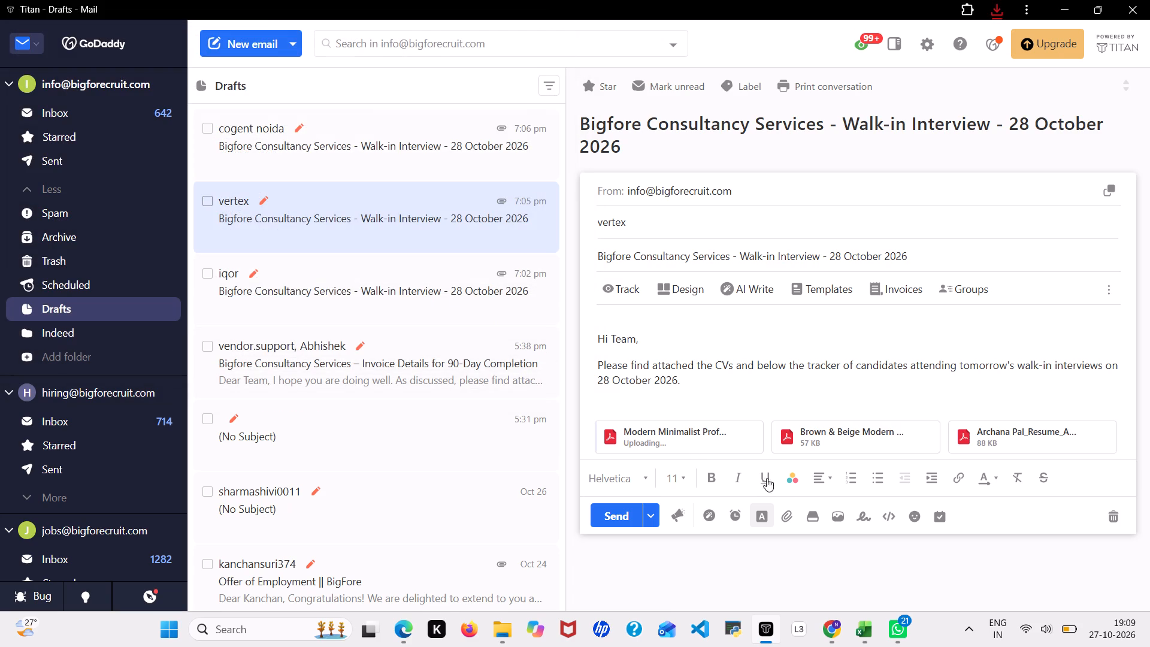
click(792, 513)
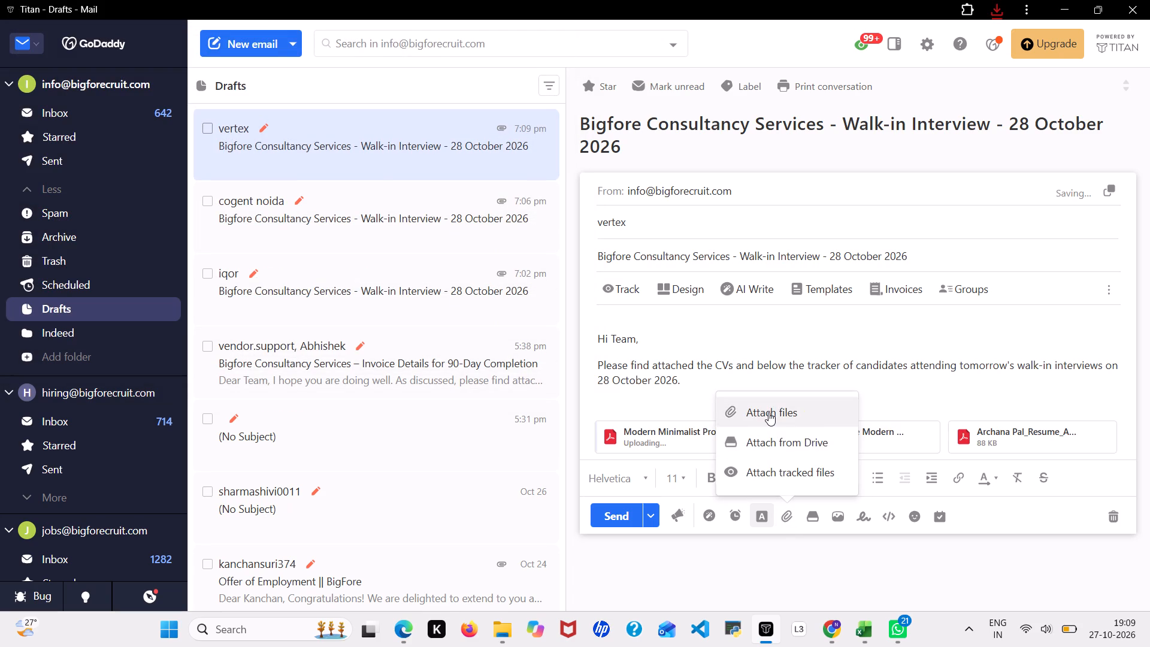
click(768, 412)
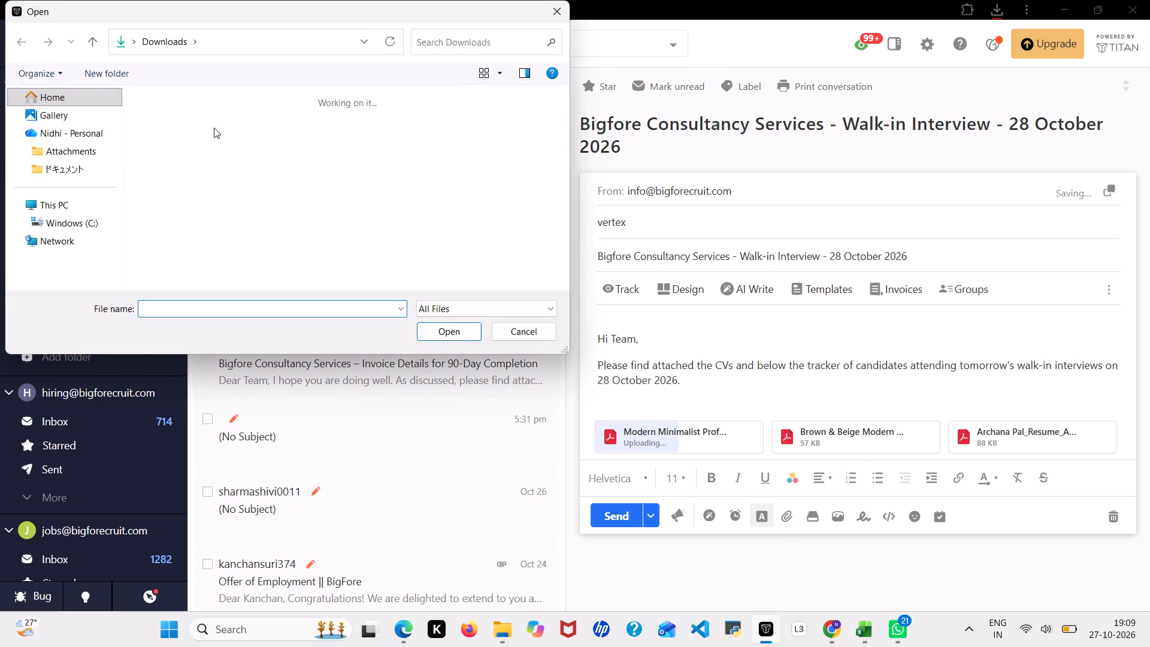
click(214, 128)
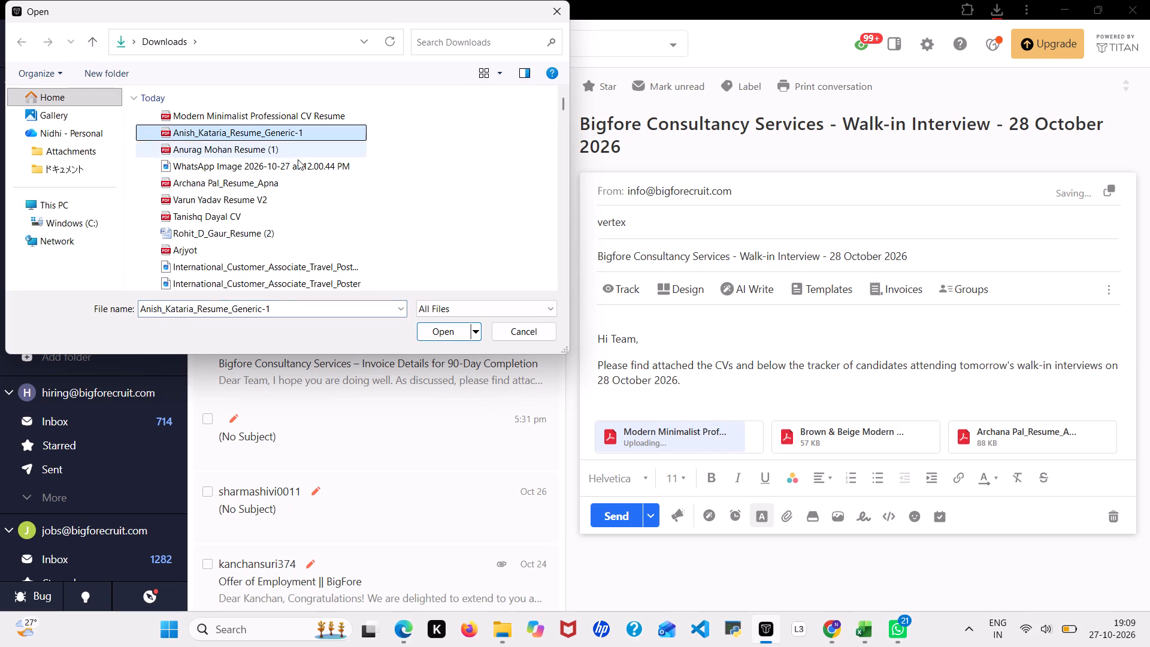
click(435, 326)
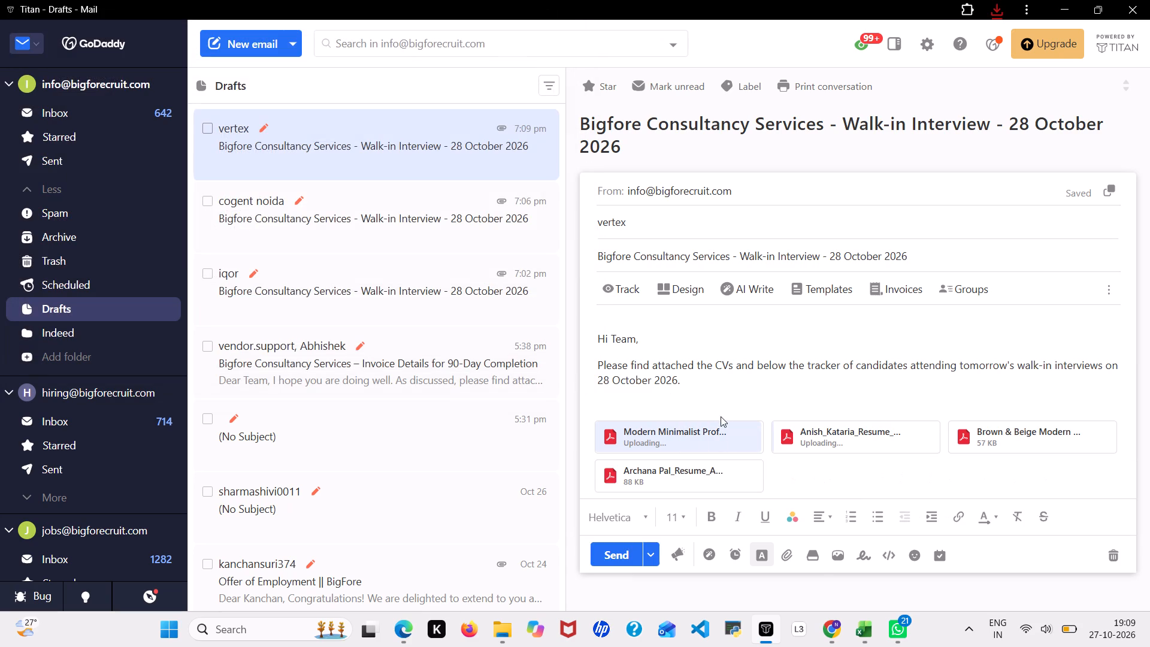
Open the attached Modern Minimalist CV and add the candidate's surname from it to the name in row 25 of the Vertex candidate tracker in Excel.
scroll(719, 353, down, 1)
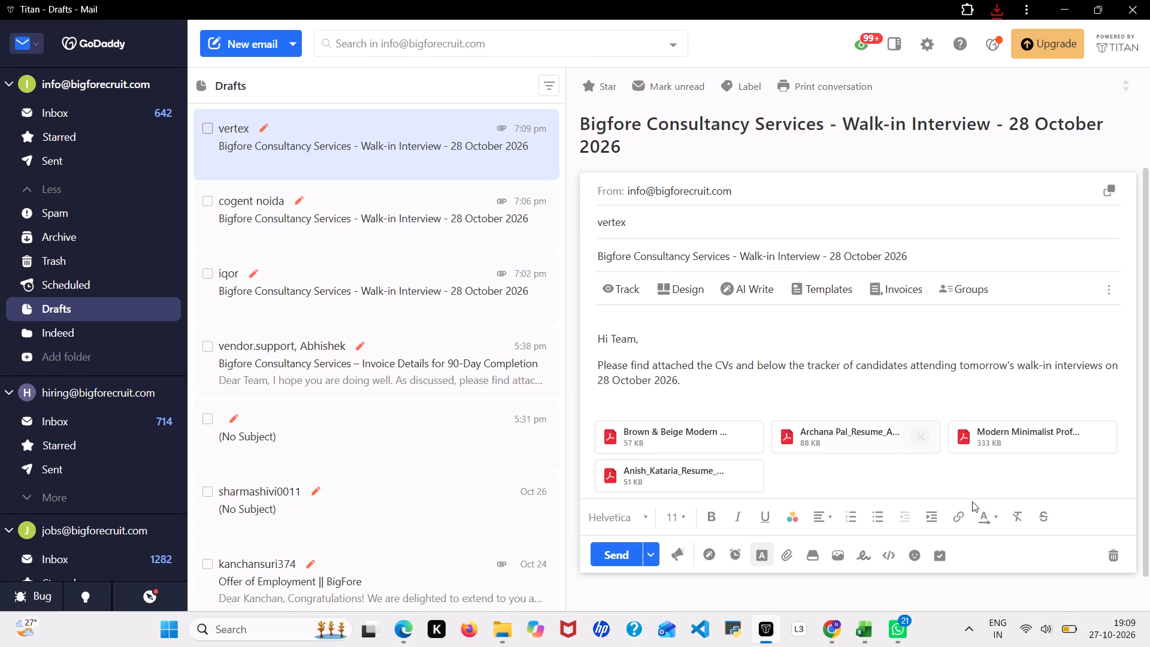
click(1018, 436)
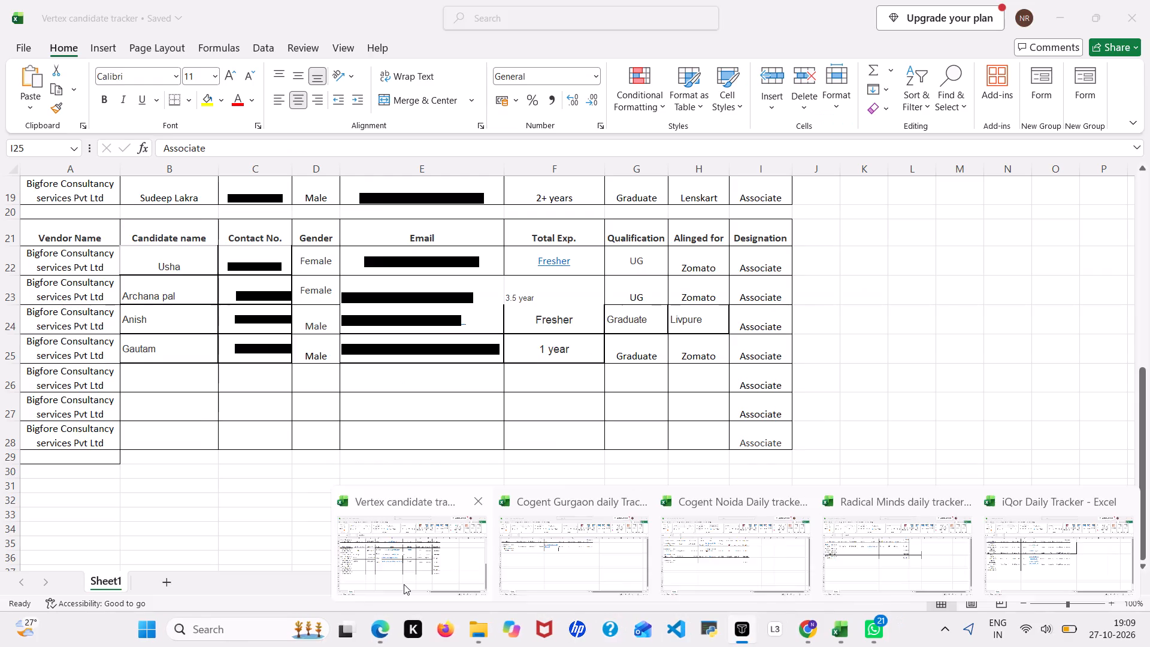
click(404, 584)
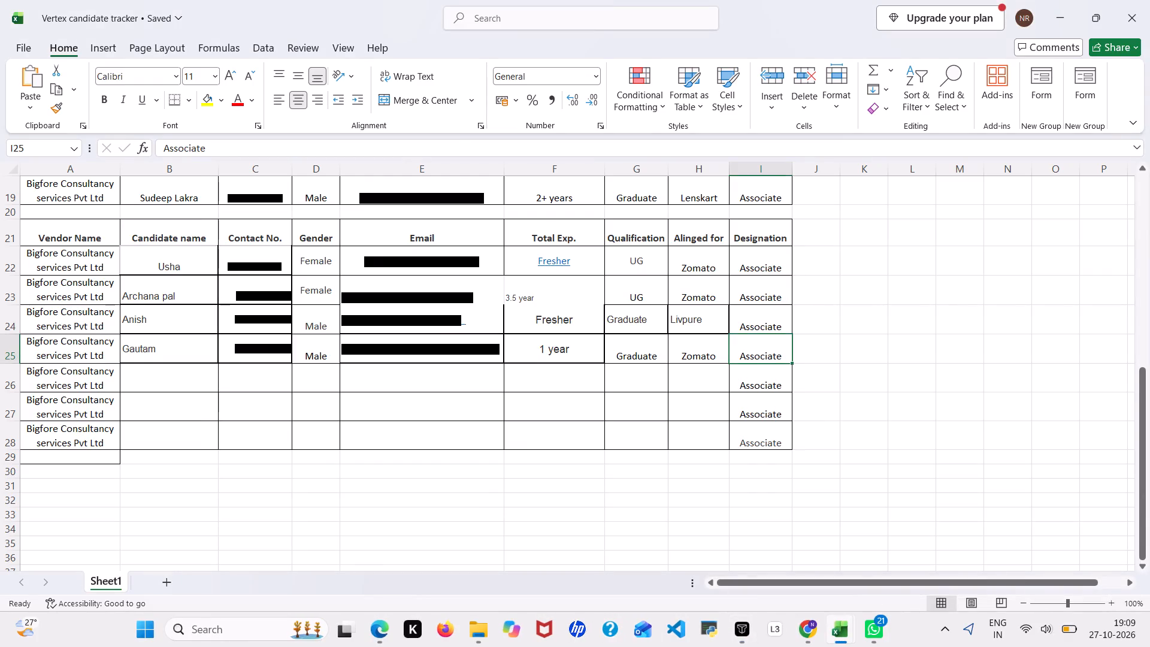
double_click(167, 354)
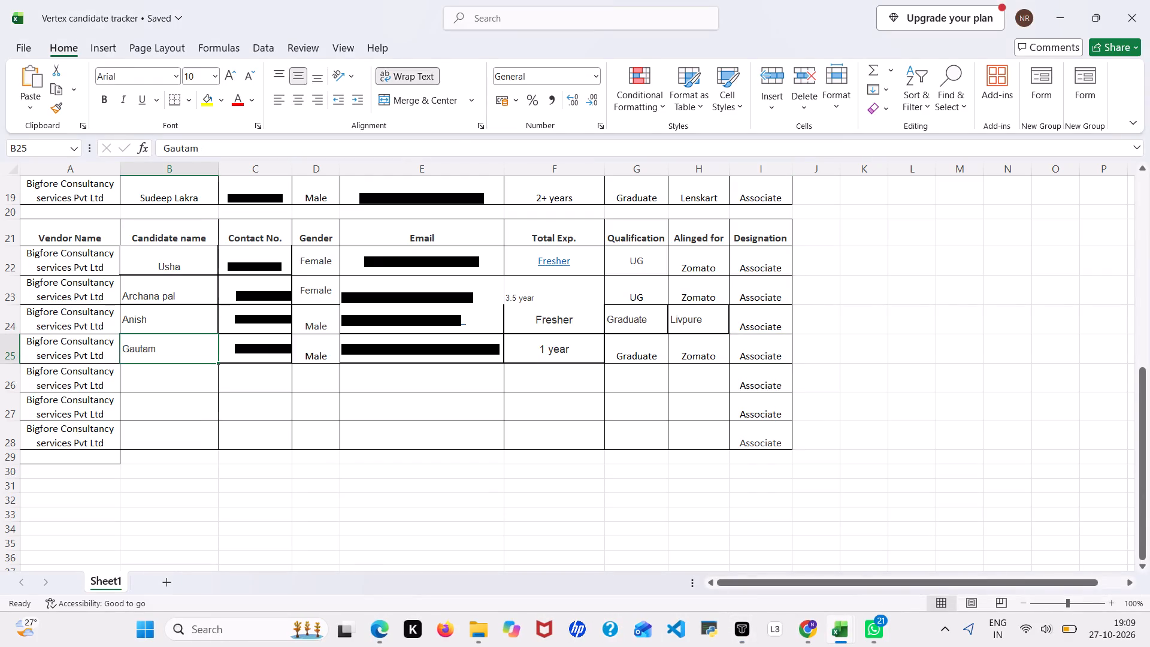
key(space)
text(Ch)
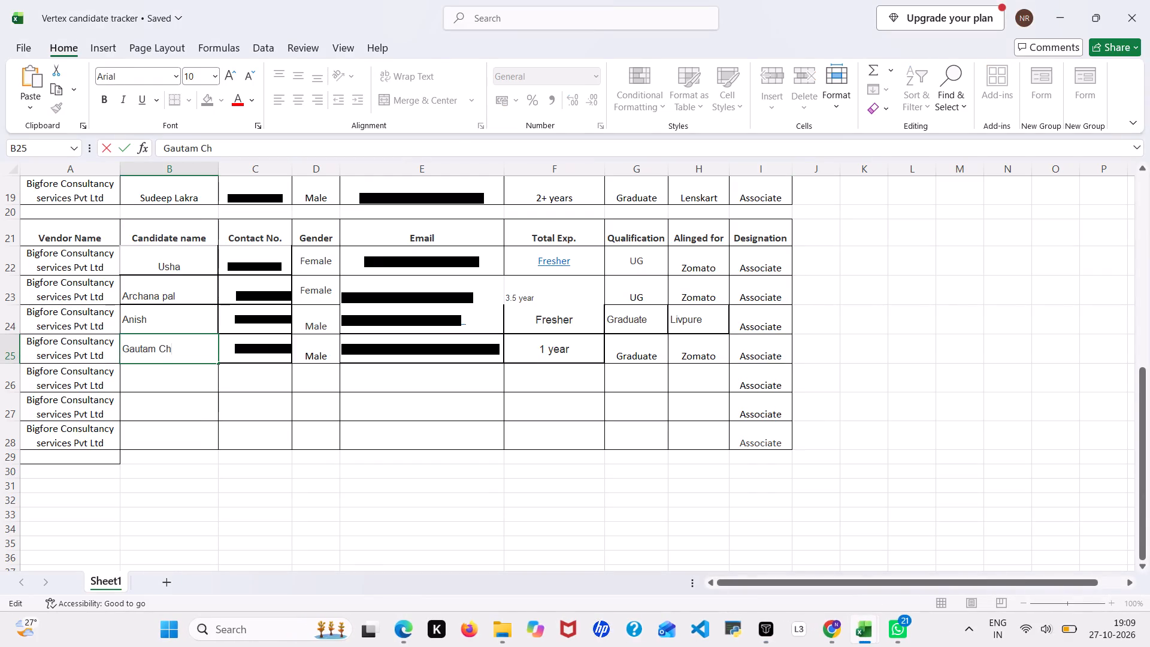
text(auhan)
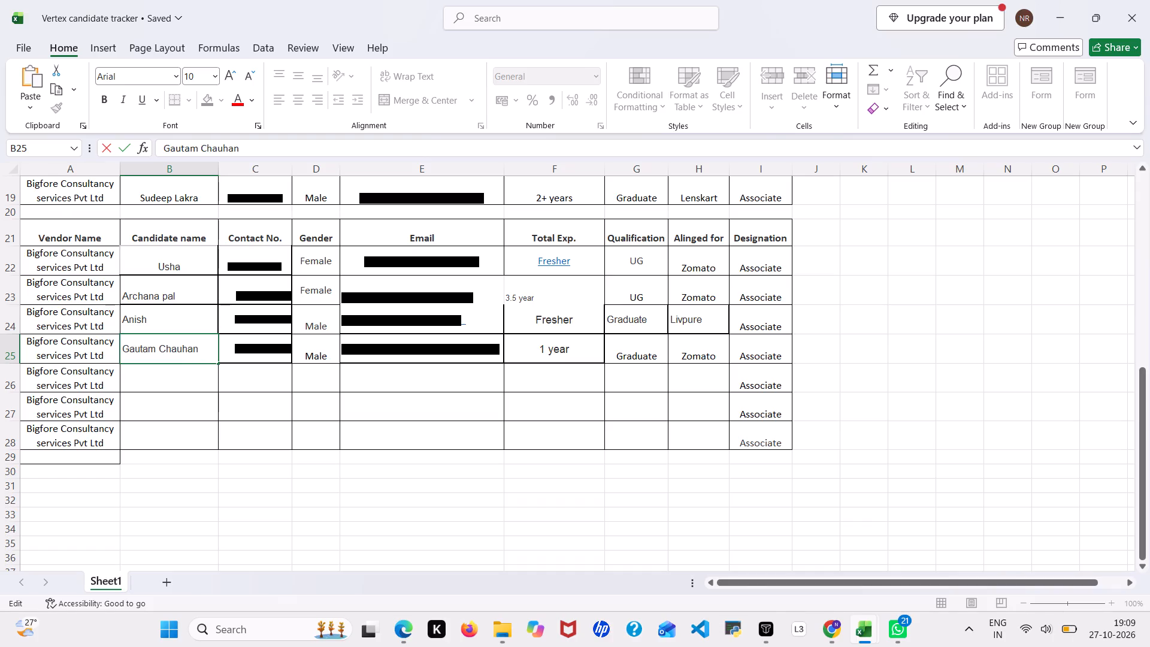
click(767, 625)
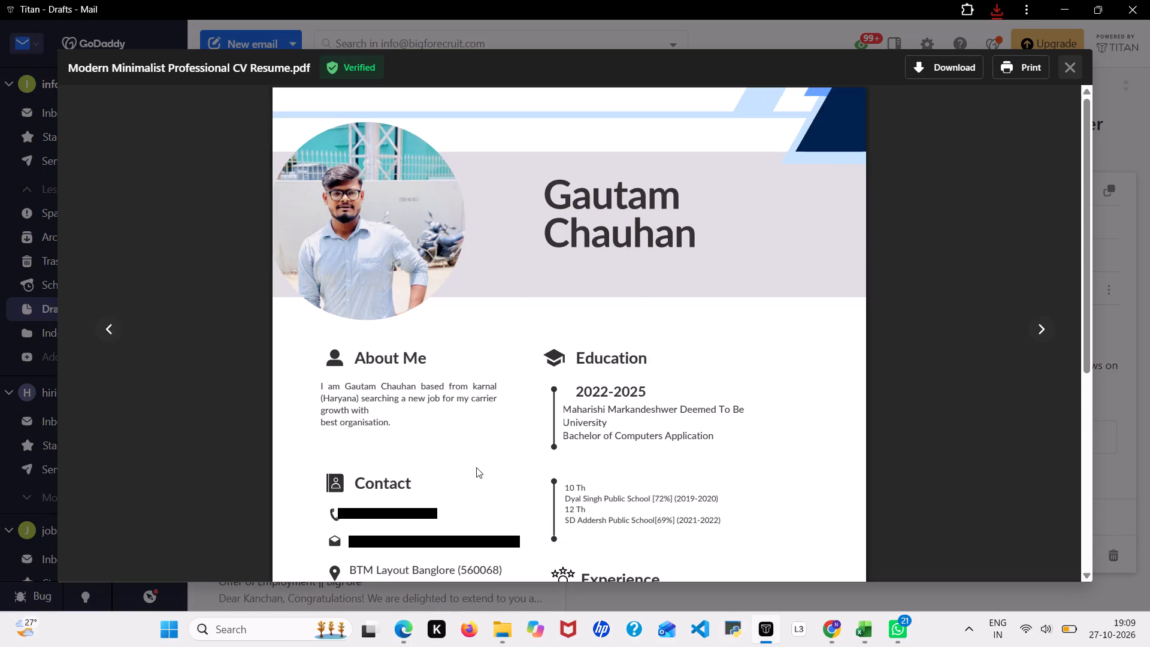
click(1064, 66)
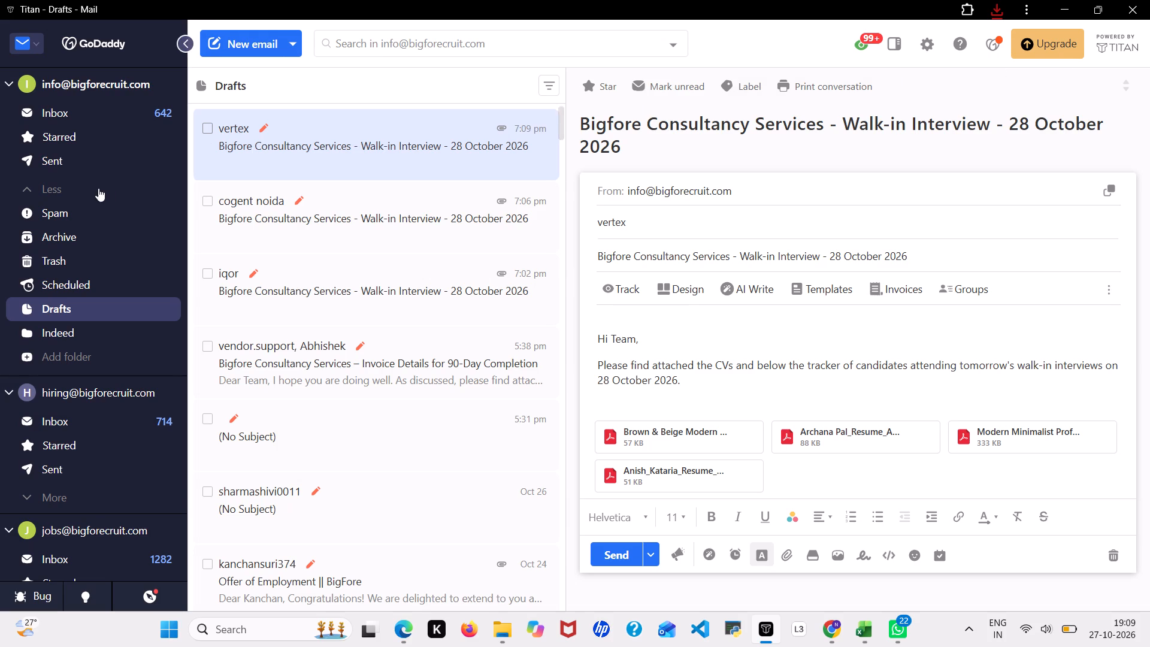
Start a new email and copy the vertex draft's subject into it: "Bigfore Consultancy Services - Walk-in Interview - 28 October 2026".
click(252, 53)
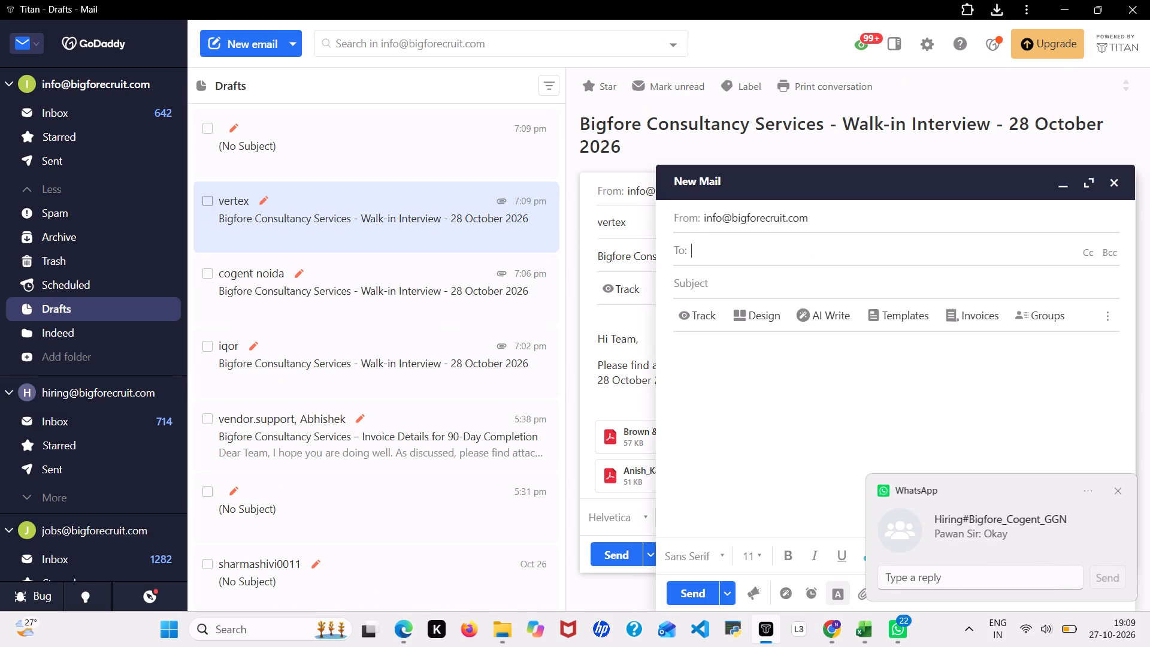
drag(582, 125, 621, 155)
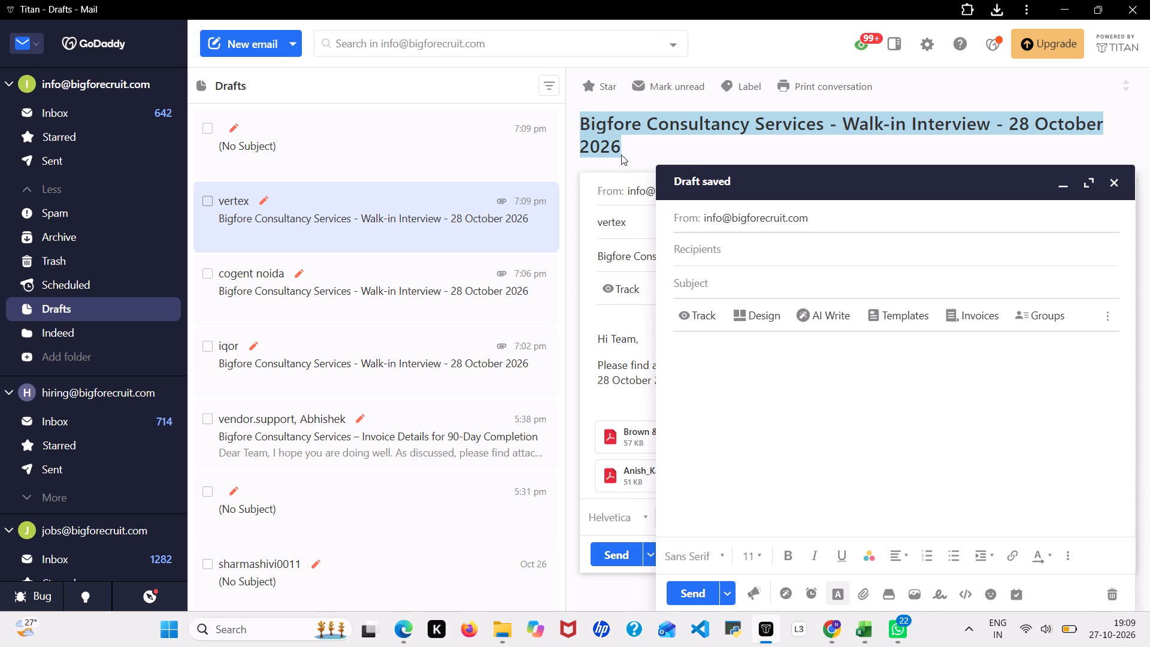
key(ctrl+c)
click(719, 278)
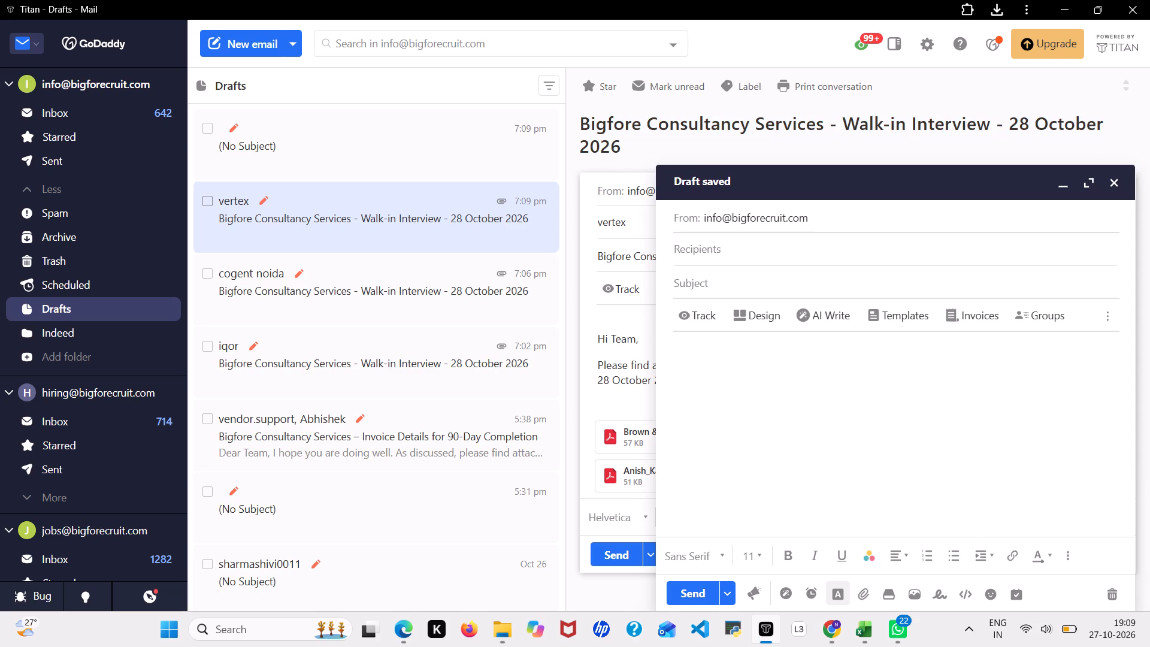
key(ctrl+v)
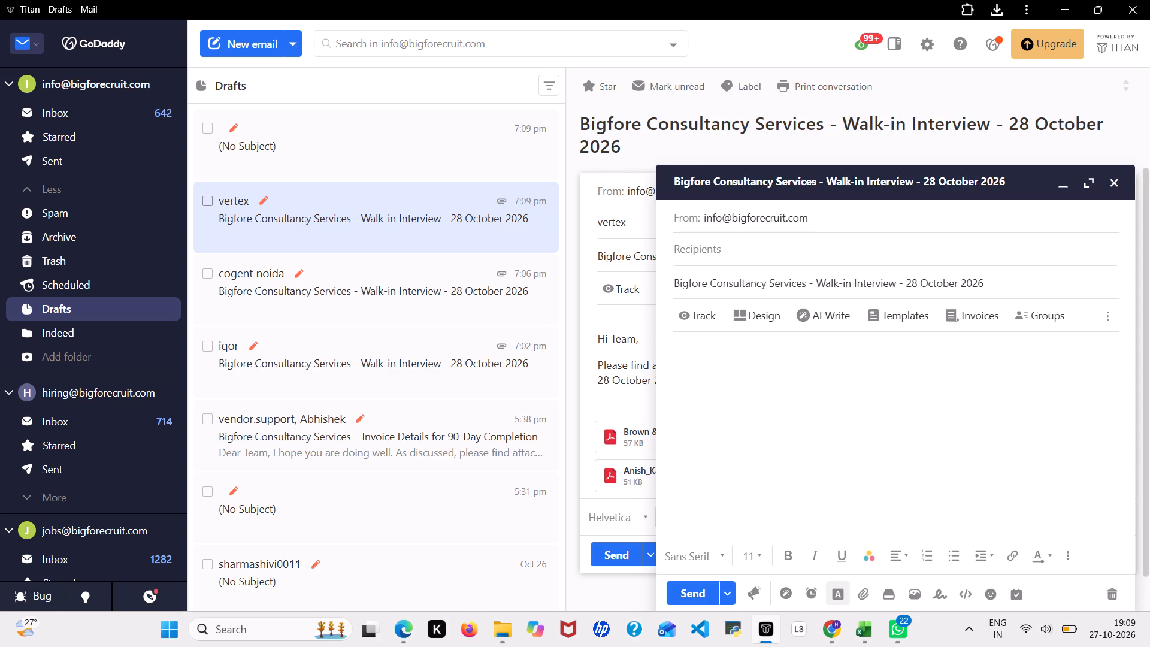
Copy the vertex draft's greeting and message about the attached CVs and candidate tracker into the new email's body.
drag(598, 339, 764, 388)
key(ctrl+c)
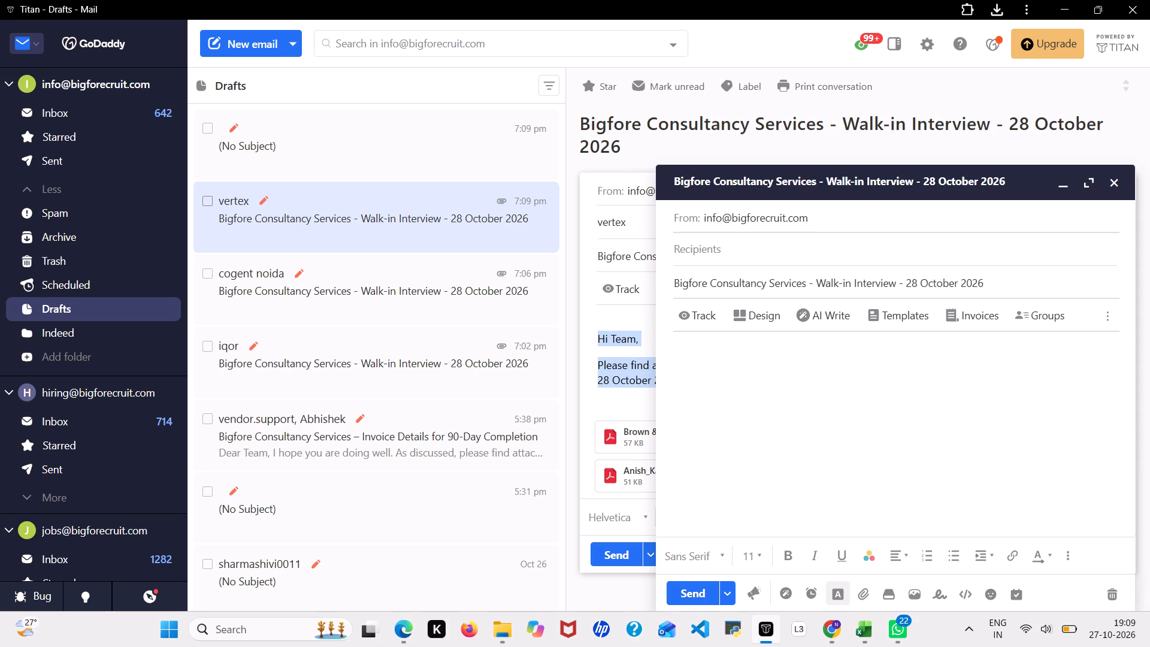
click(718, 362)
key(ctrl+v)
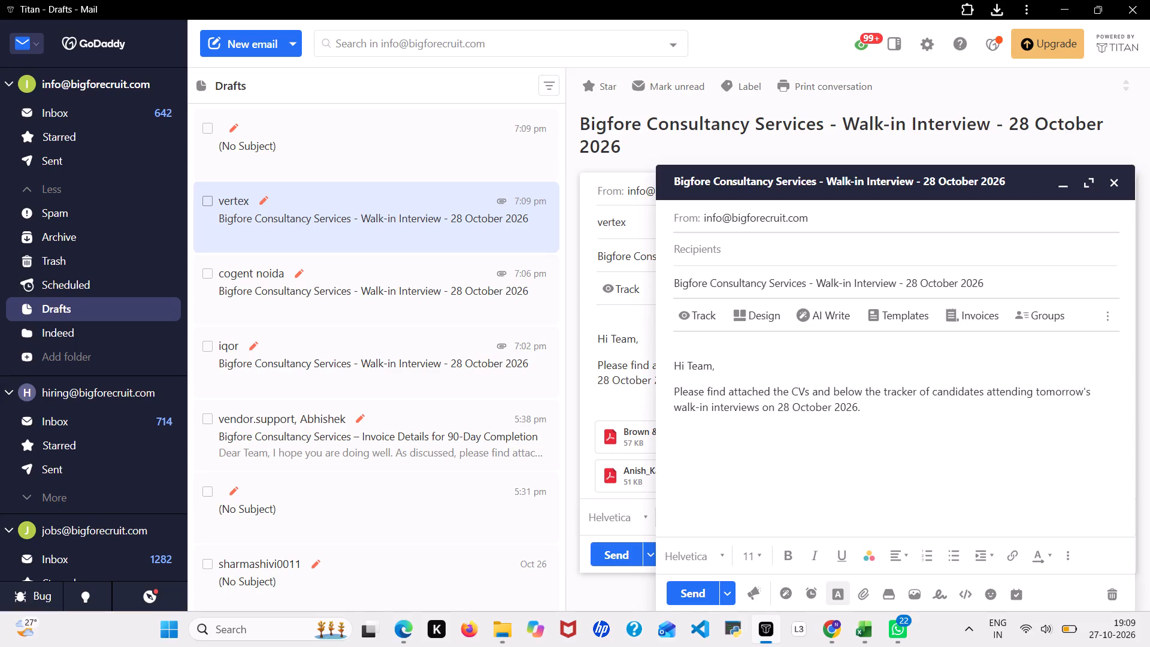
Enter "cogent gurgaon" as the recipient of the new email.
click(714, 250)
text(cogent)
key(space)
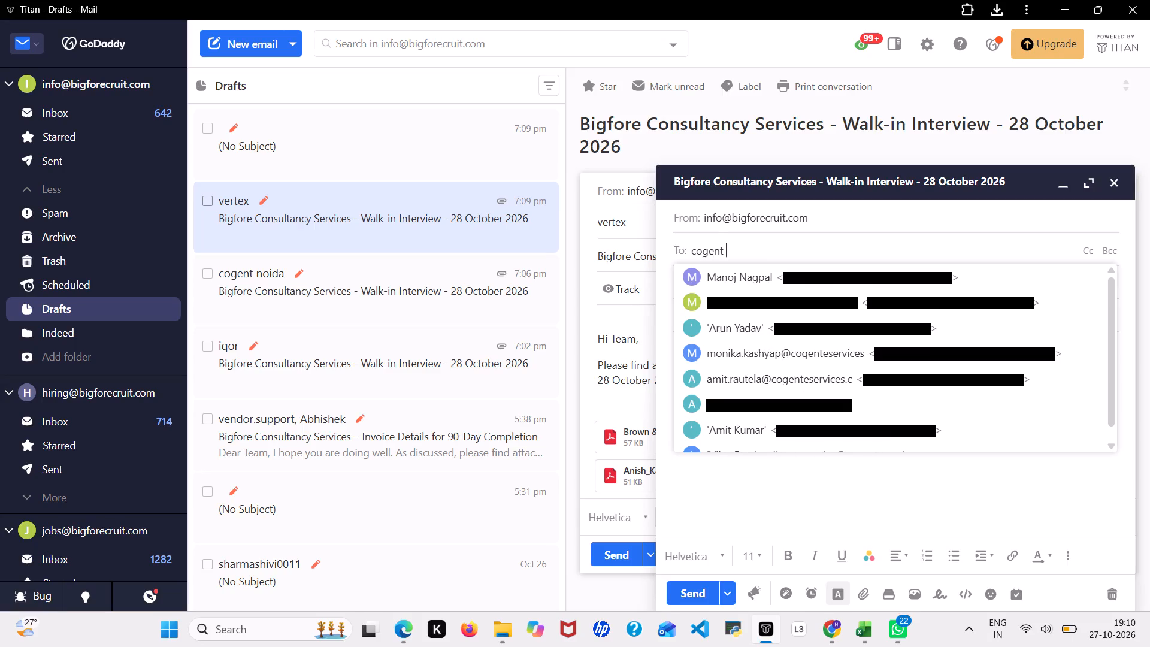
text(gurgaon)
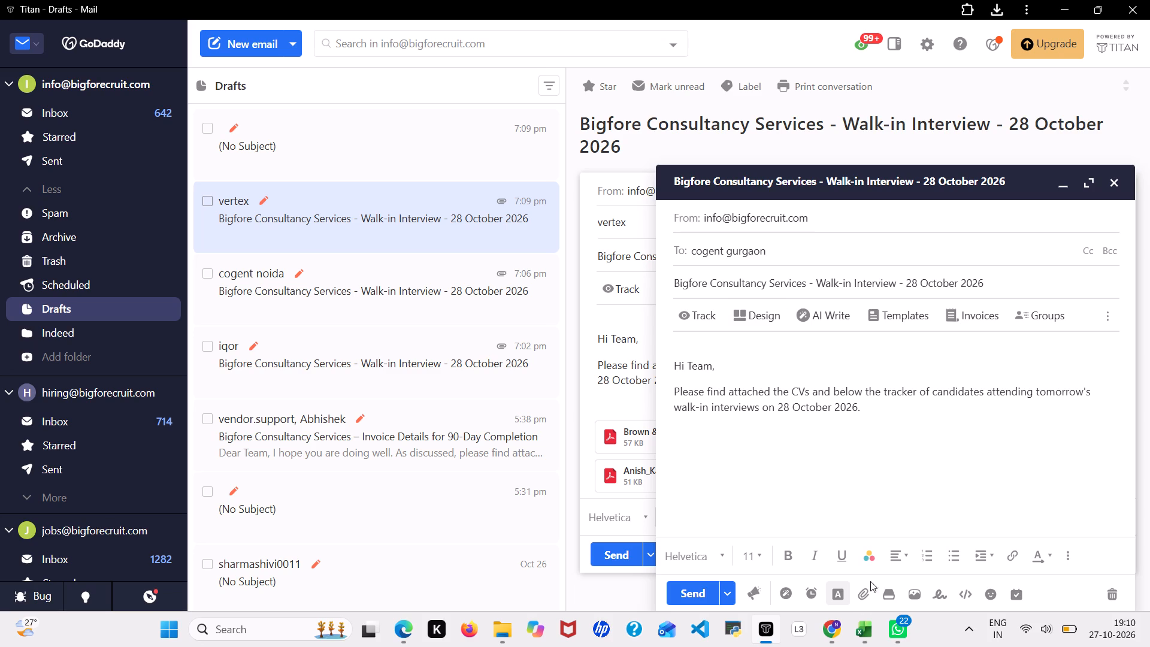
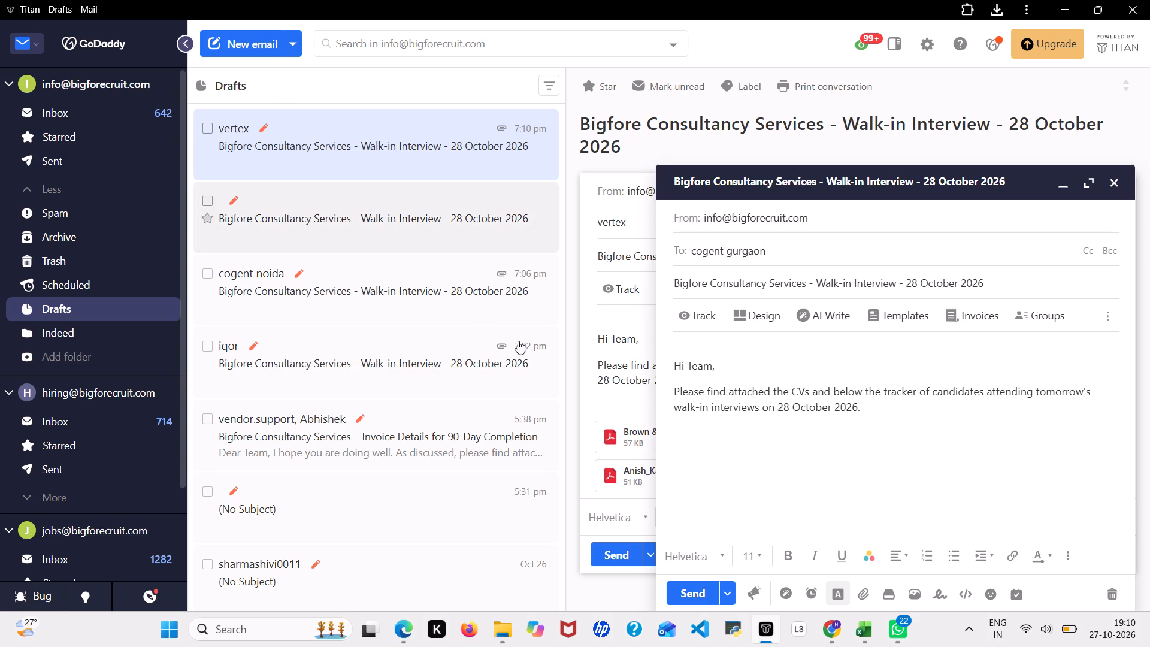
Search the Sent folder of the info mailbox for "company".
click(116, 152)
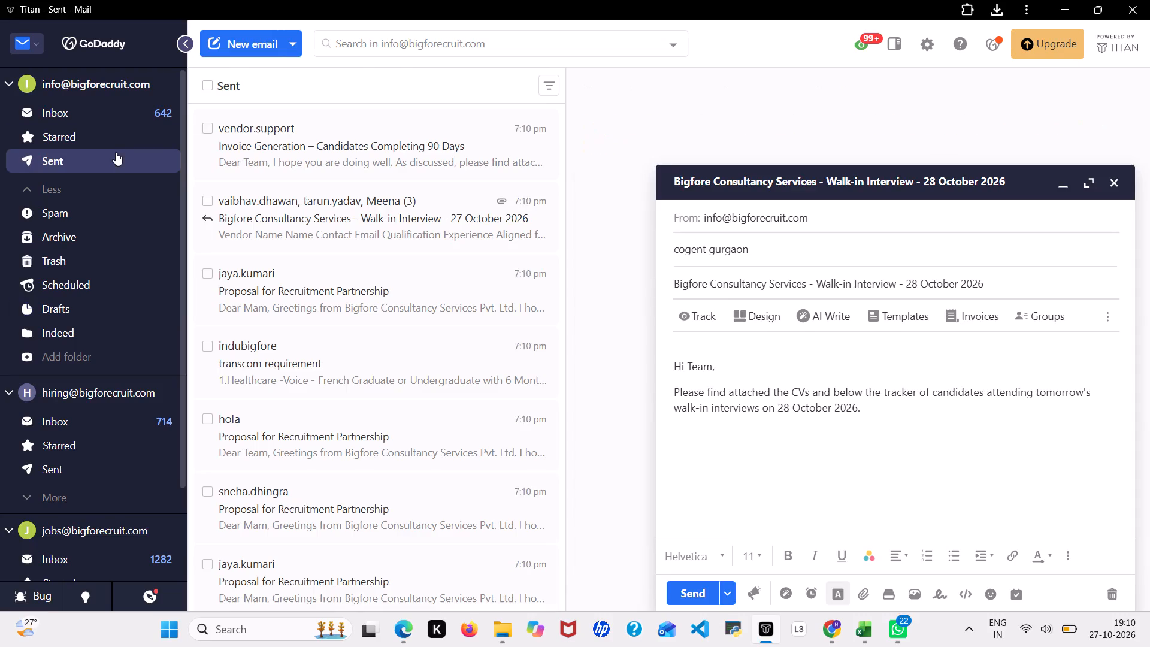
click(423, 43)
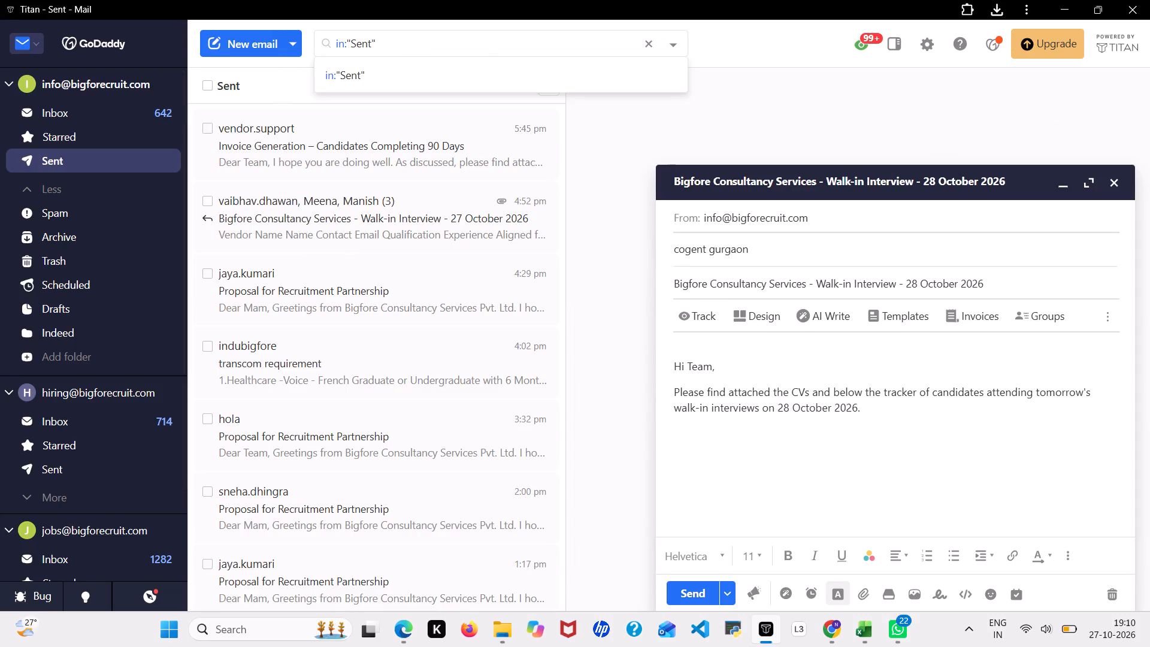
click(423, 43)
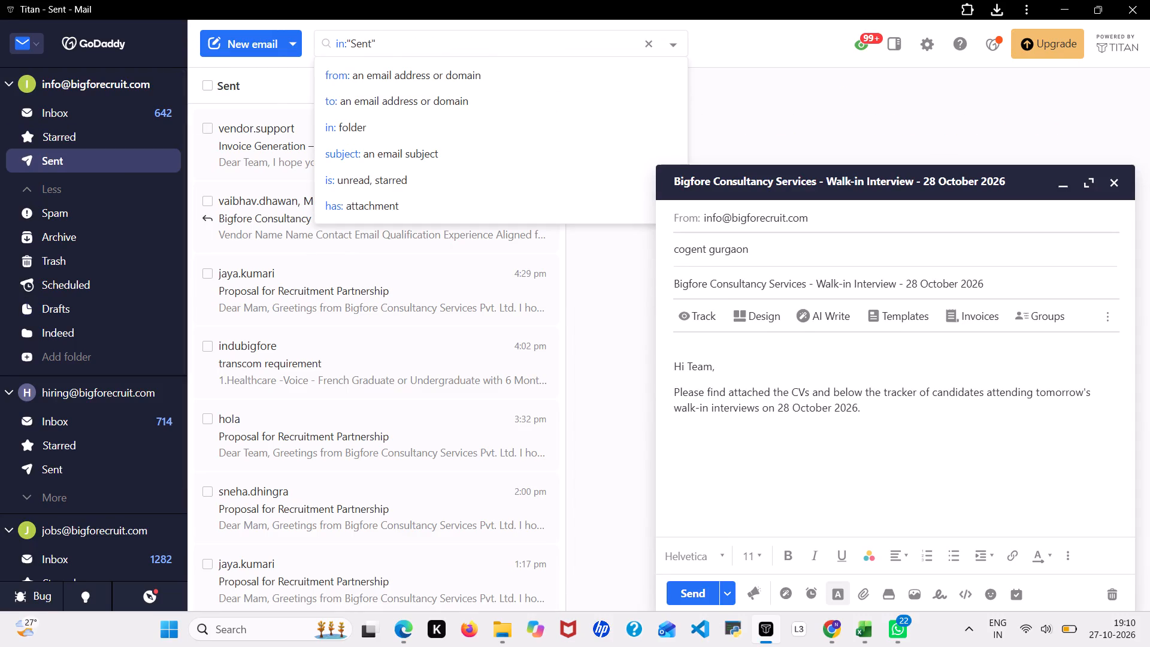
text(off)
key(BackSpace)
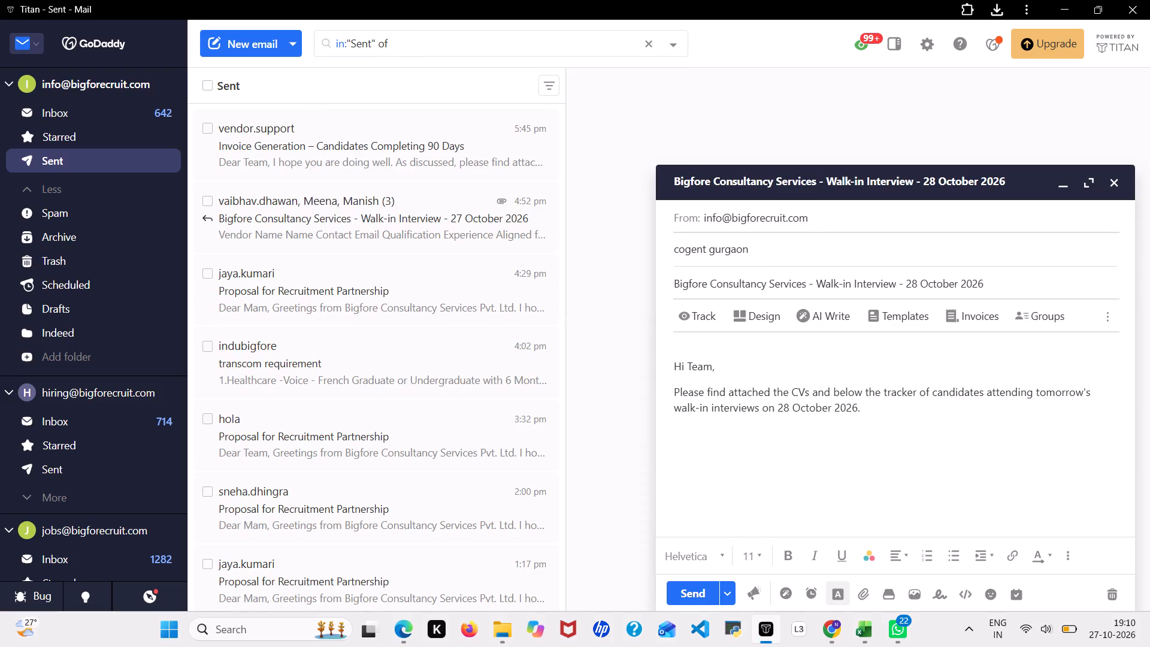
key(BackSpace)
key(BackSpace)
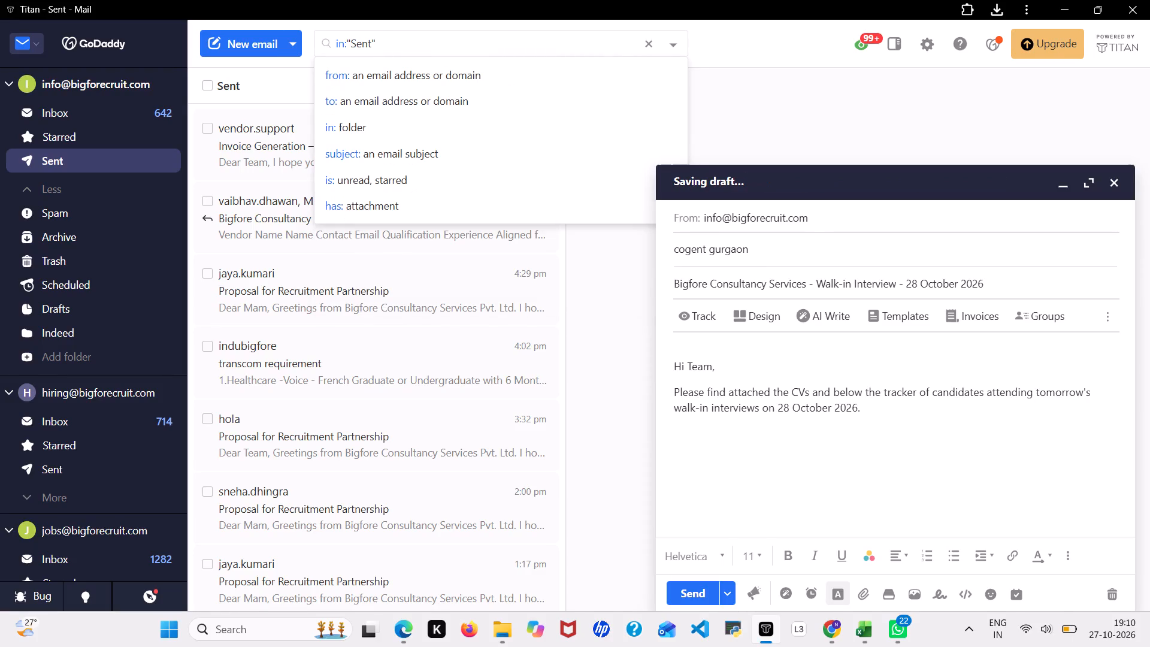
text(company)
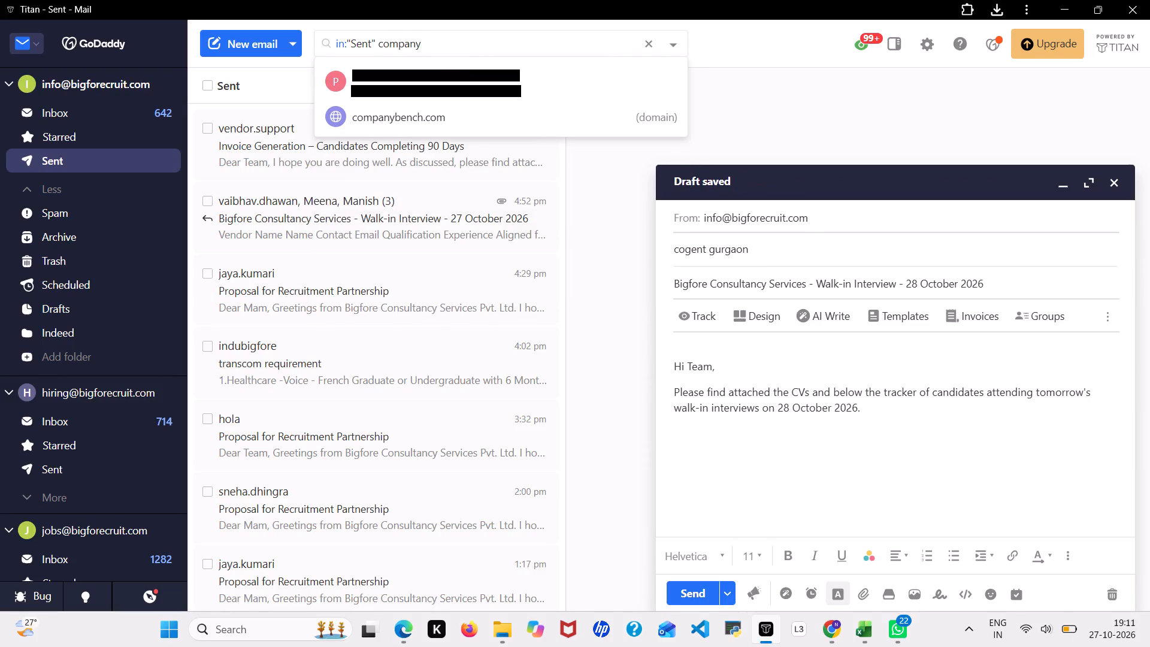
key(Return)
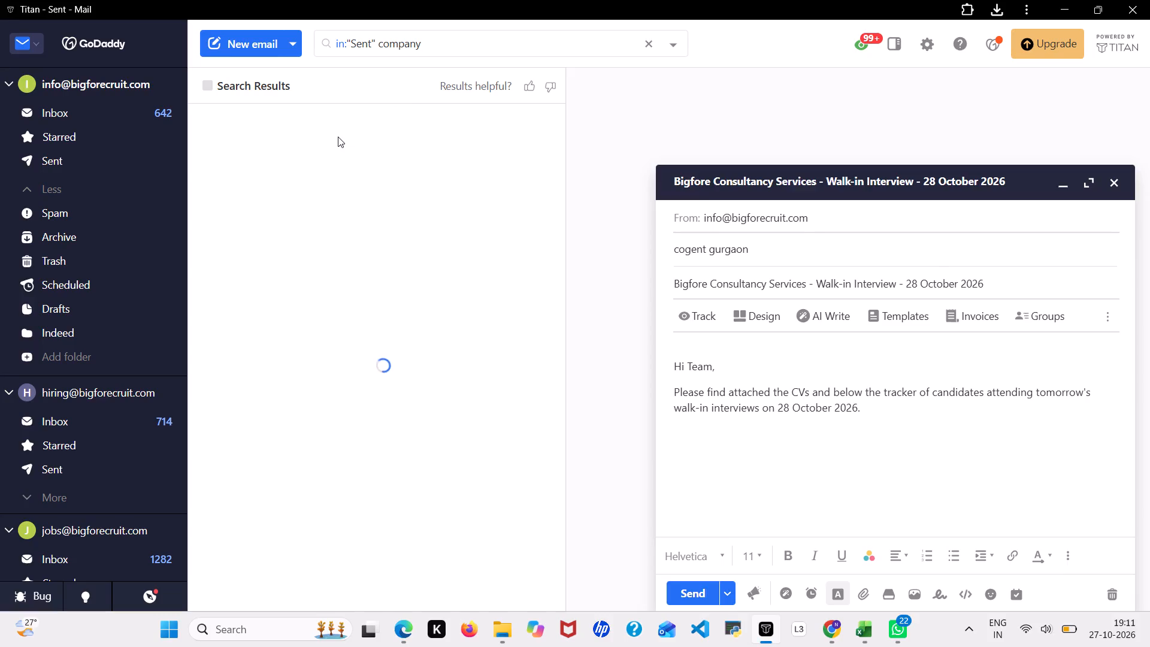
Save and close the cogent gurgaon walk-in interview draft.
click(1114, 185)
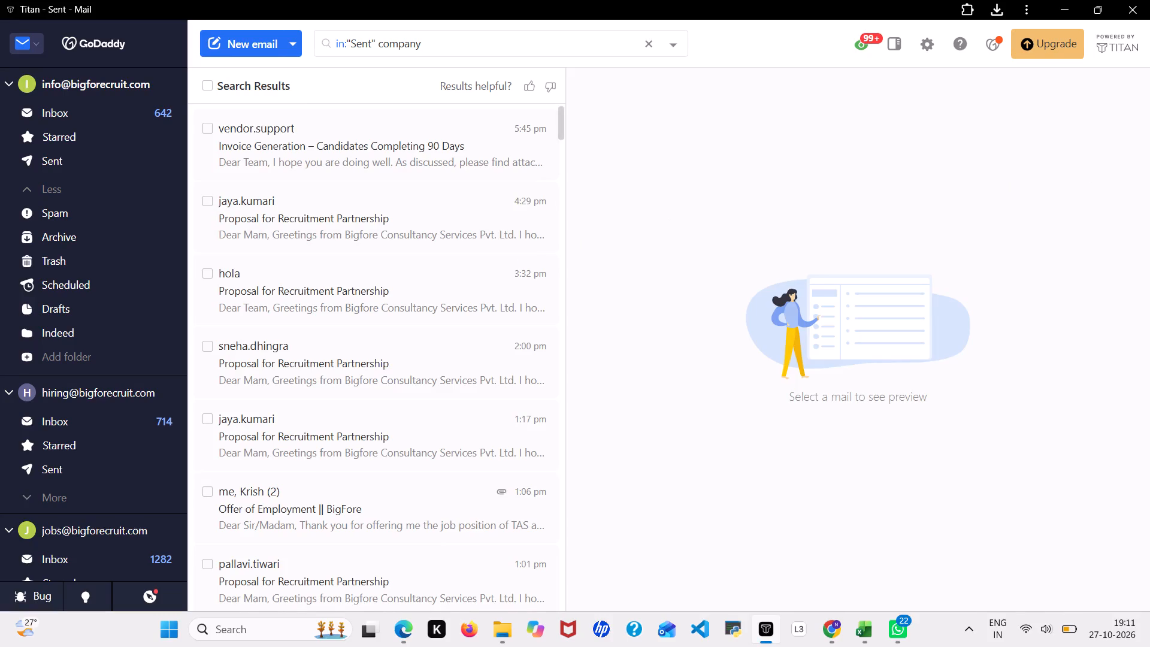
Replace the search term so the Sent folder is searched for "documents".
click(432, 41)
drag(432, 41, 379, 44)
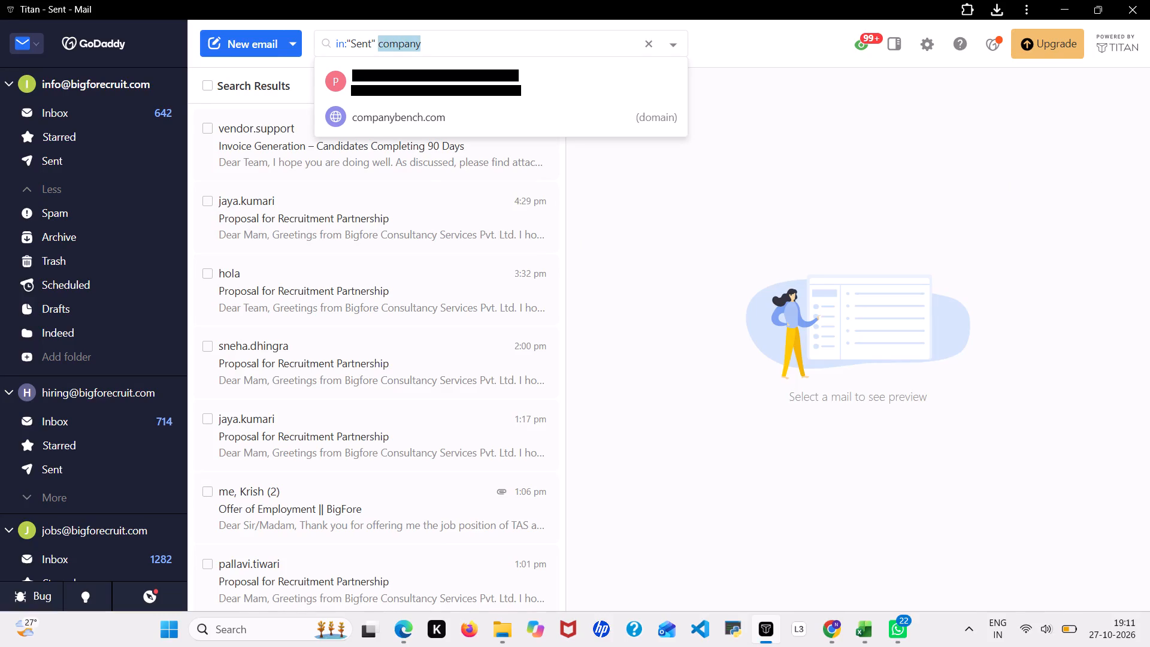
key(Delete)
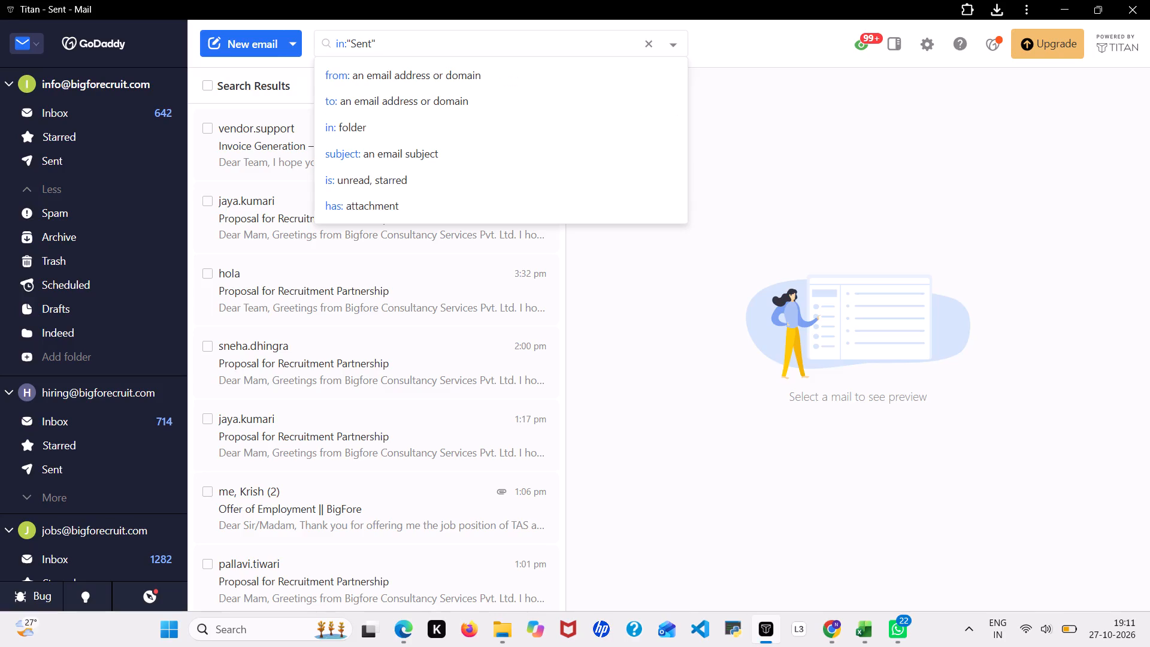
text(ag)
key(BackSpace)
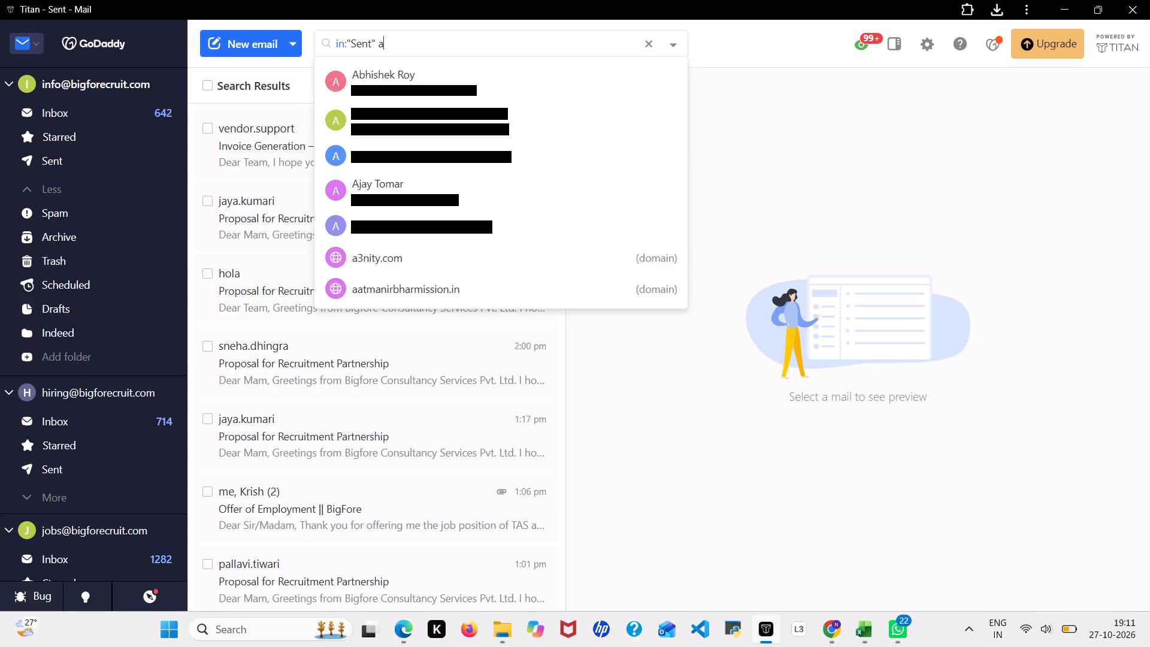
key(BackSpace)
text(documents)
key(Return)
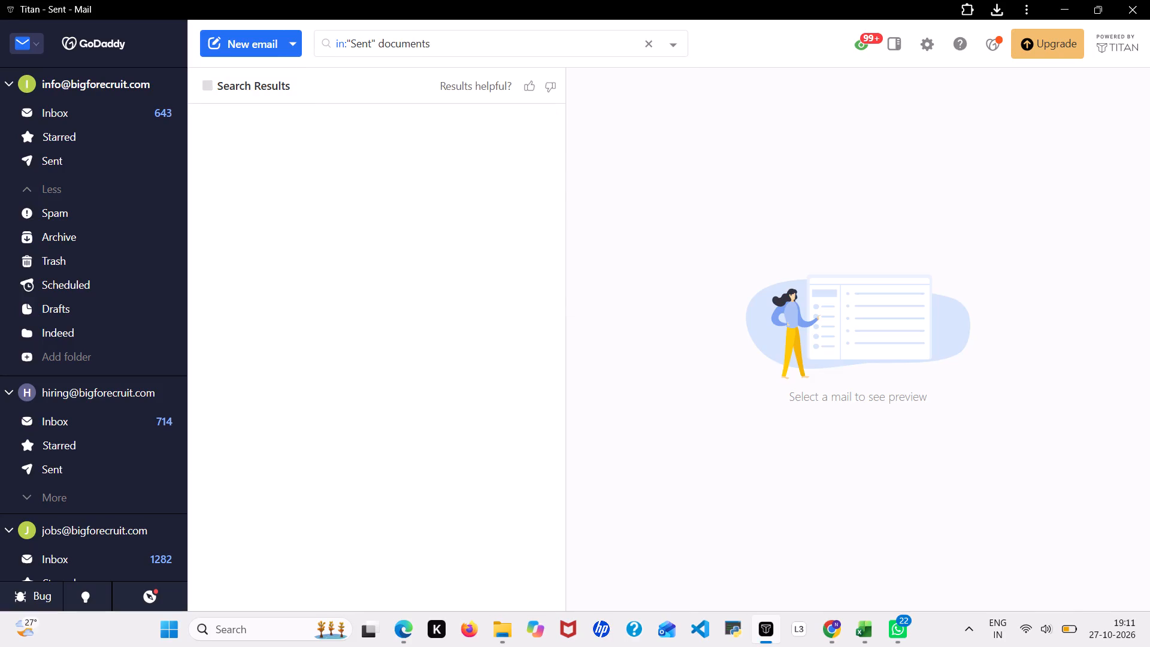
Look through the sent emails matching "documents", checking the documentation and onboarding messages from the newest back to June.
scroll(347, 174, down, 1)
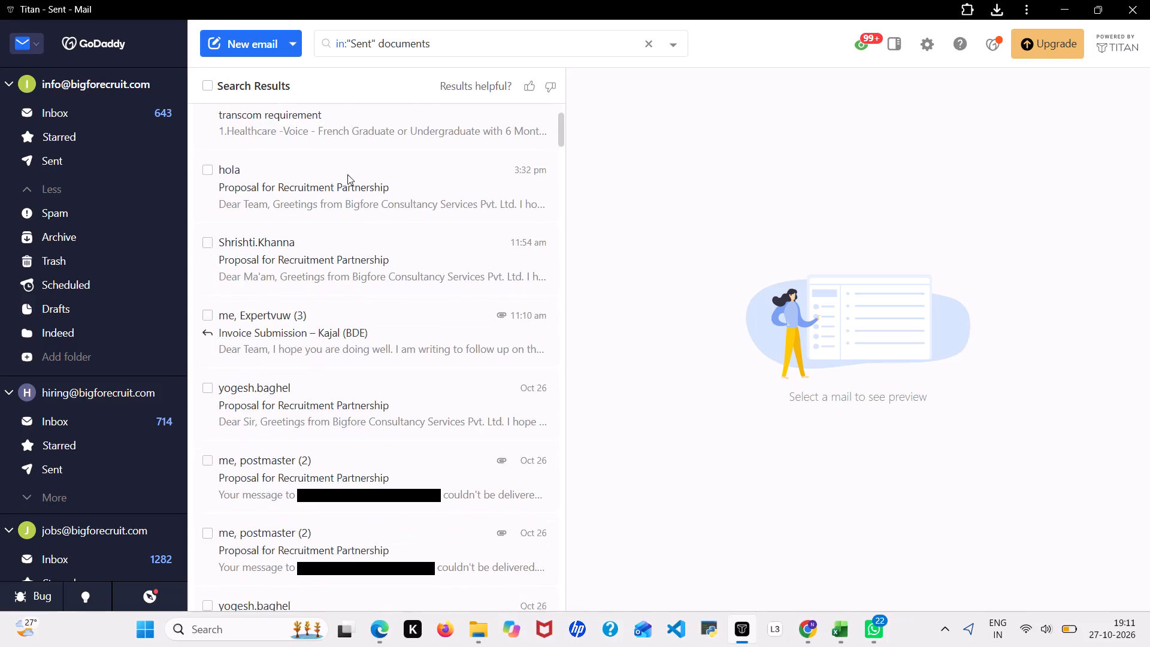
scroll(347, 174, down, 2)
scroll(350, 355, down, 4)
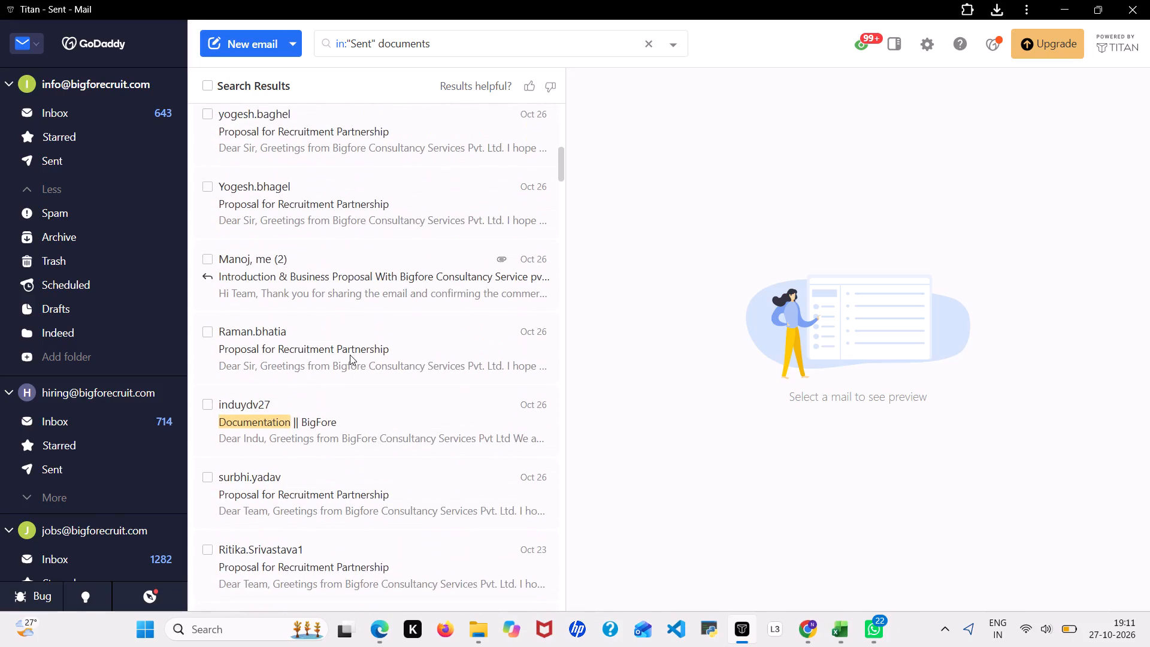
scroll(350, 355, down, 9)
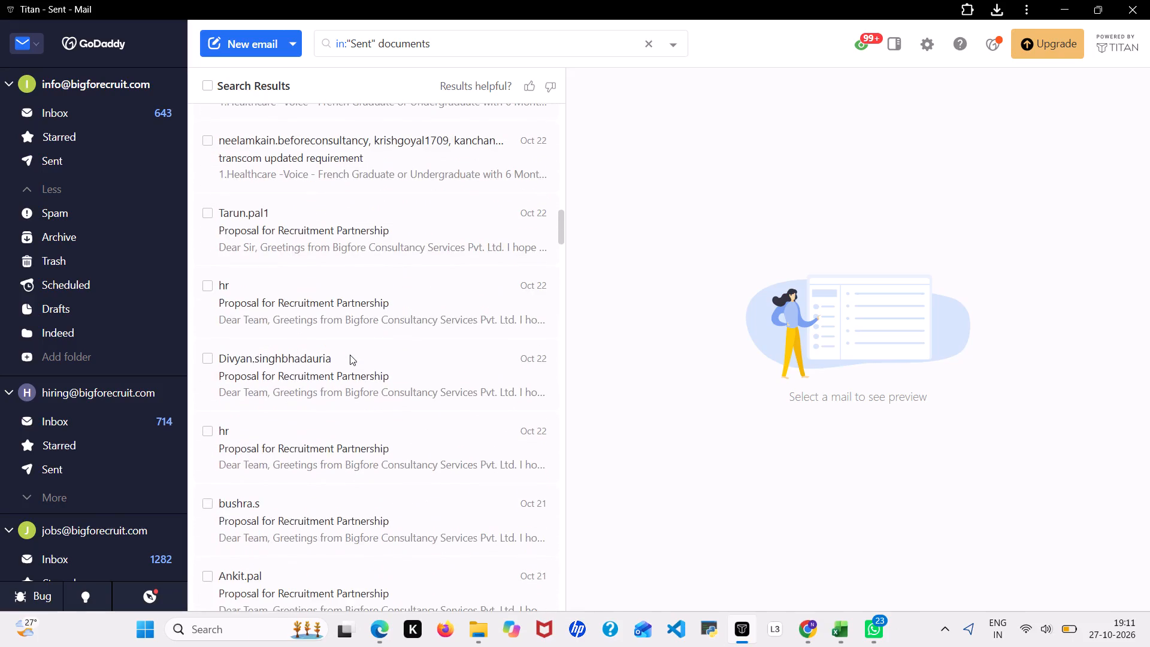
scroll(350, 355, down, 14)
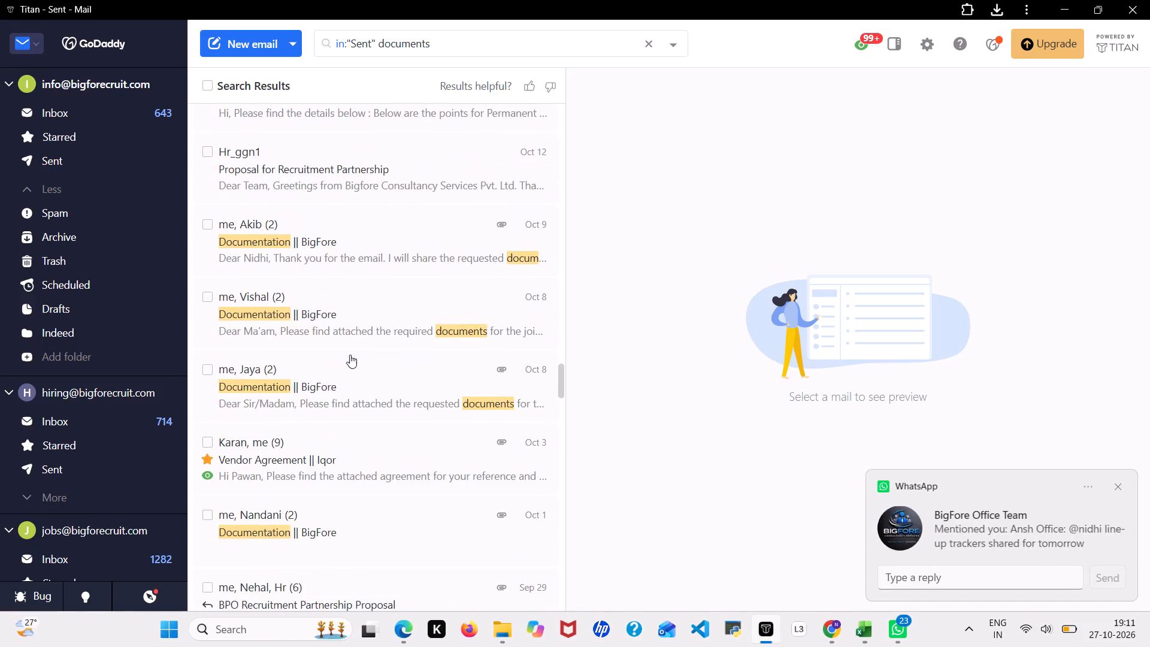
scroll(350, 355, down, 4)
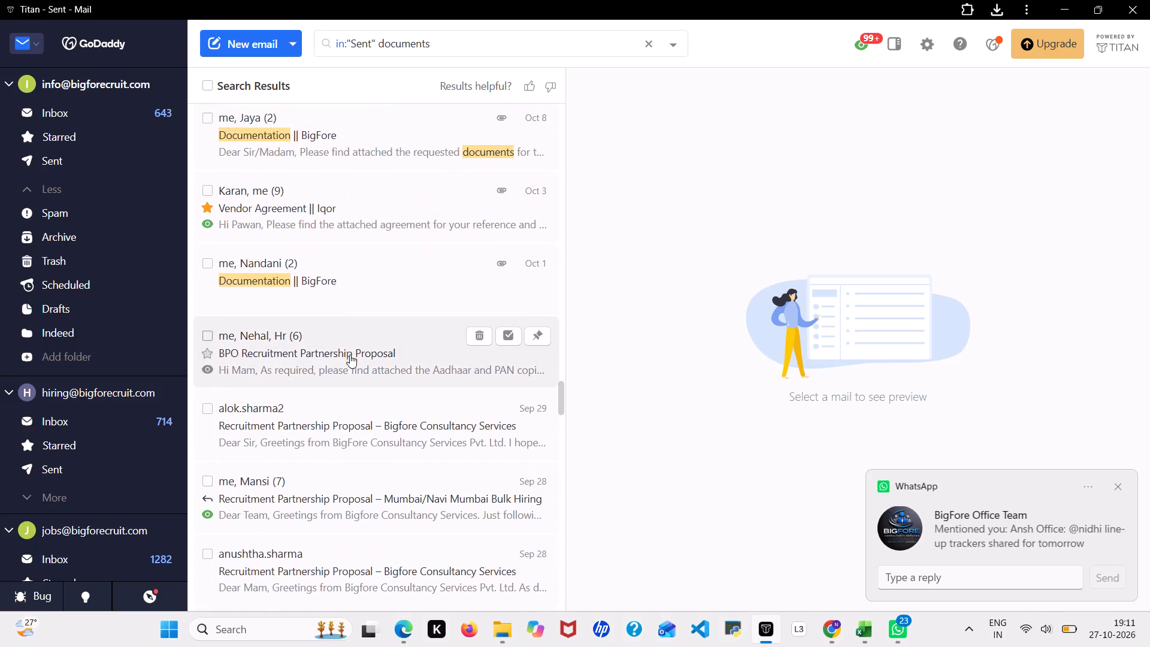
scroll(350, 355, down, 1)
scroll(350, 355, up, 4)
scroll(350, 355, down, 3)
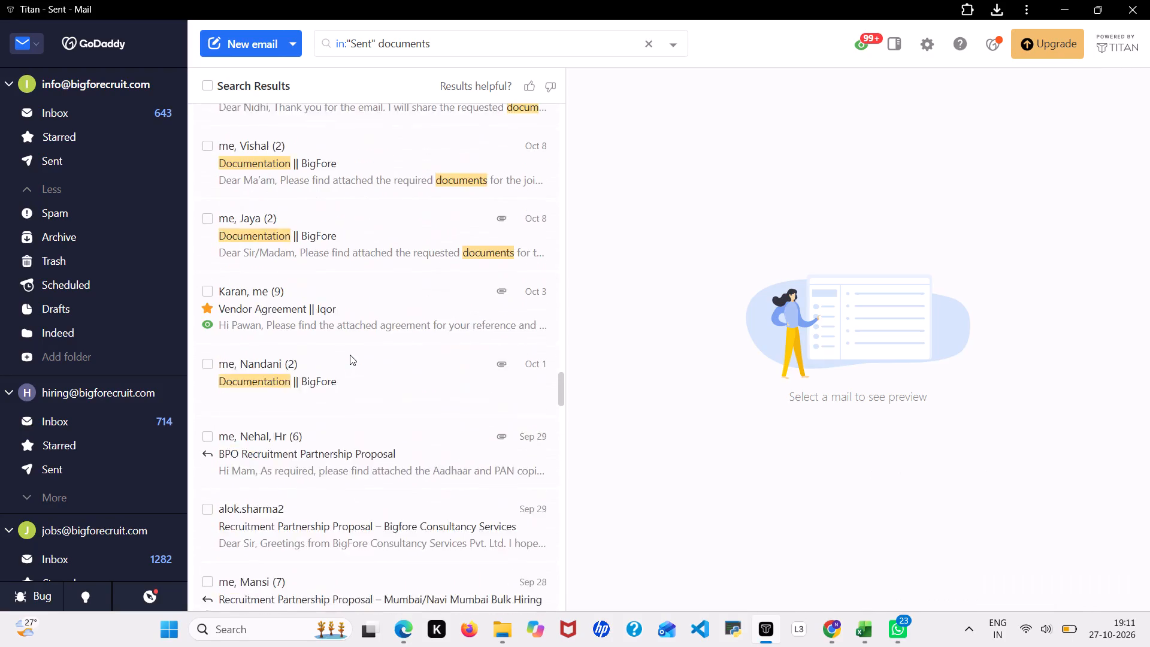
scroll(350, 355, down, 6)
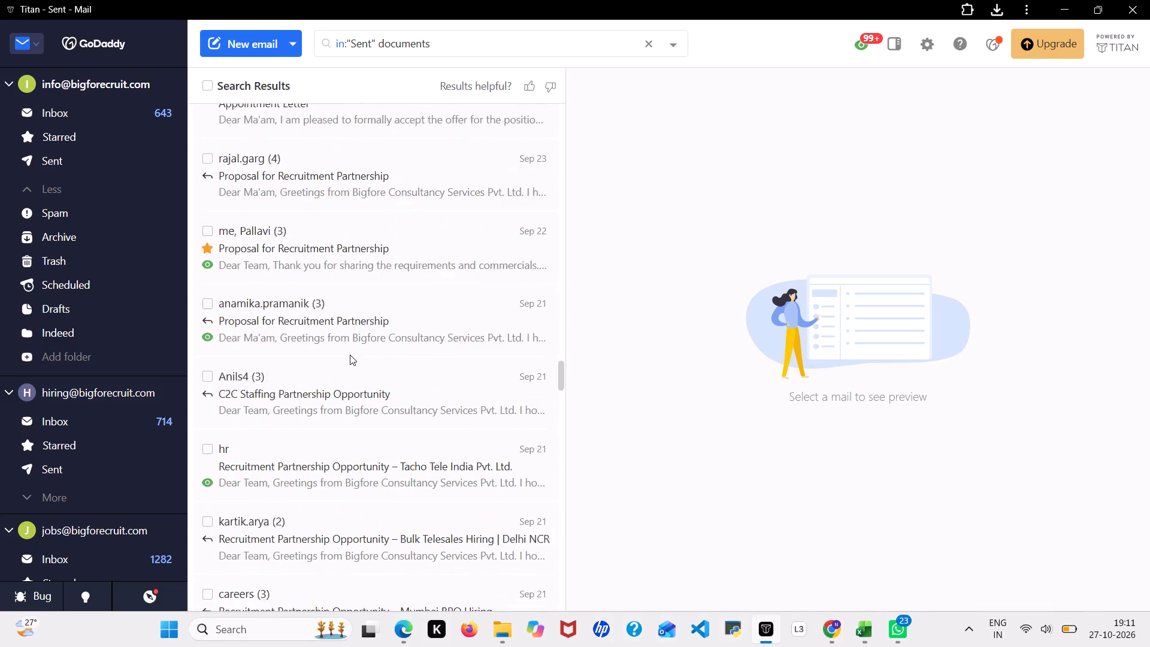
scroll(350, 355, down, 7)
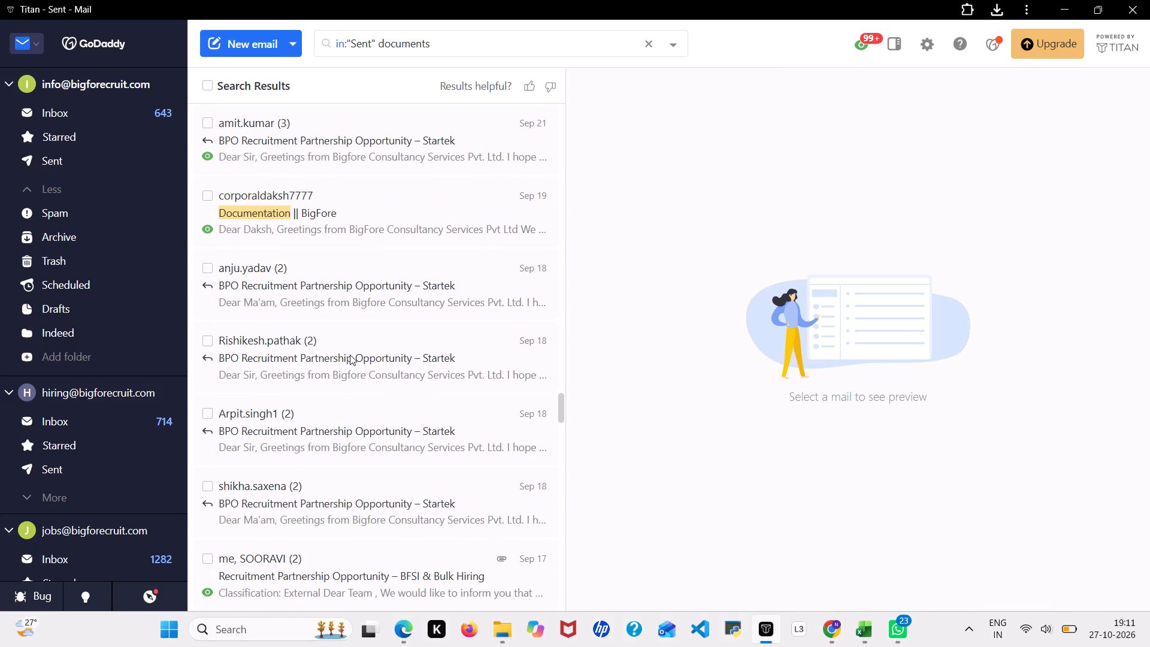
scroll(350, 355, down, 5)
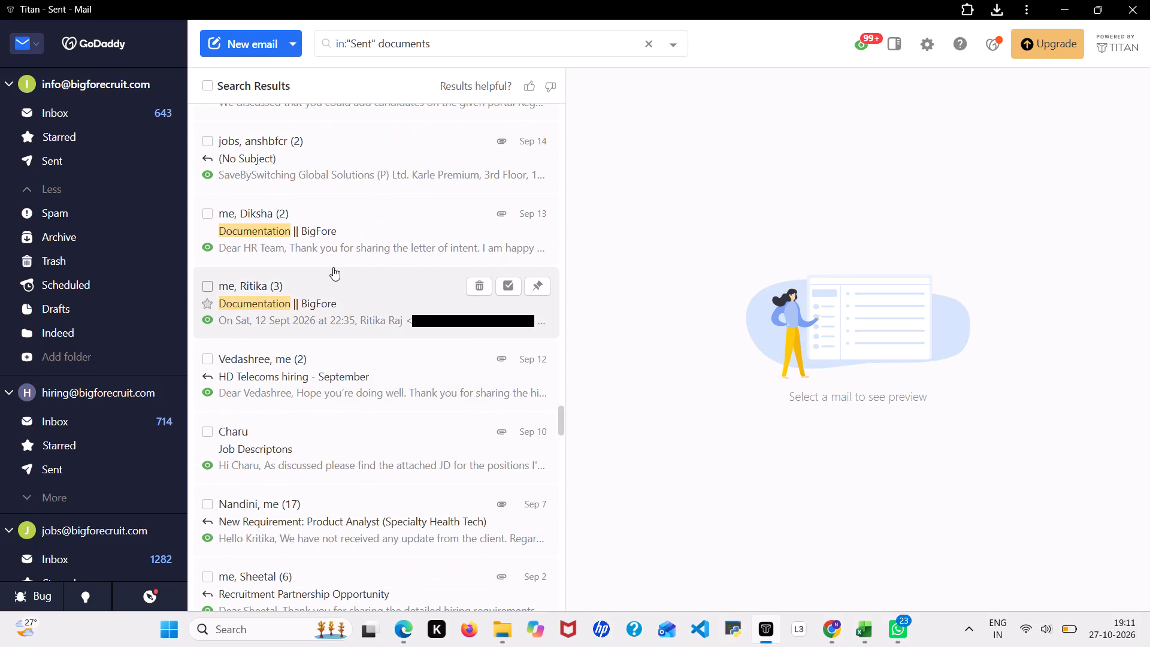
scroll(333, 267, down, 17)
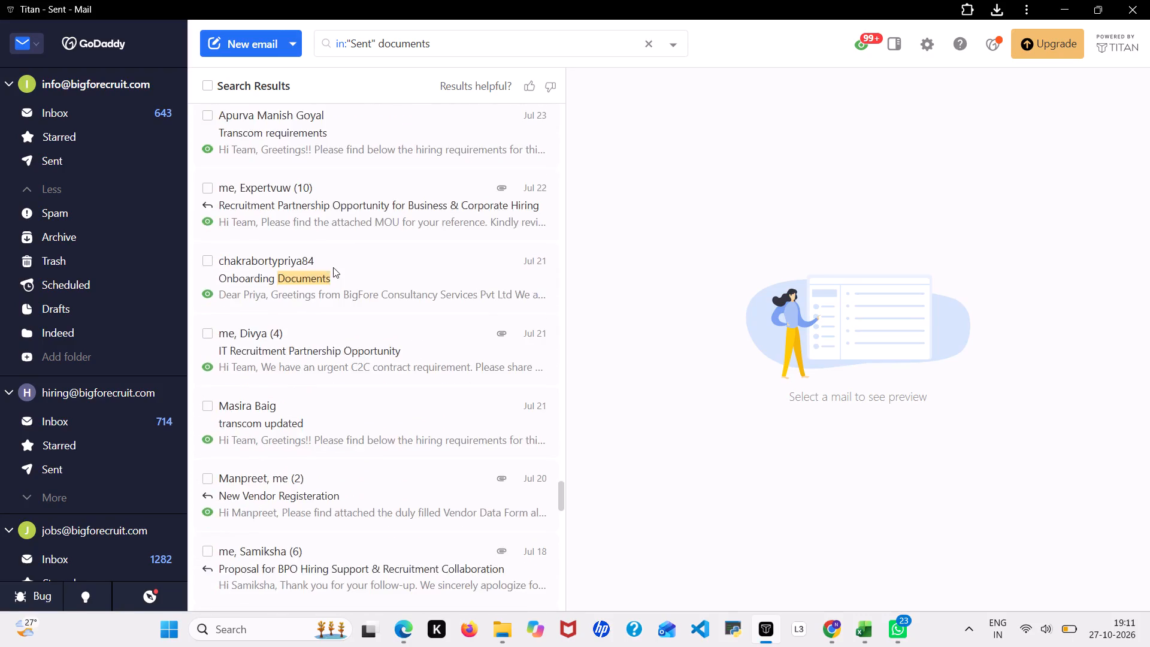
scroll(333, 267, down, 8)
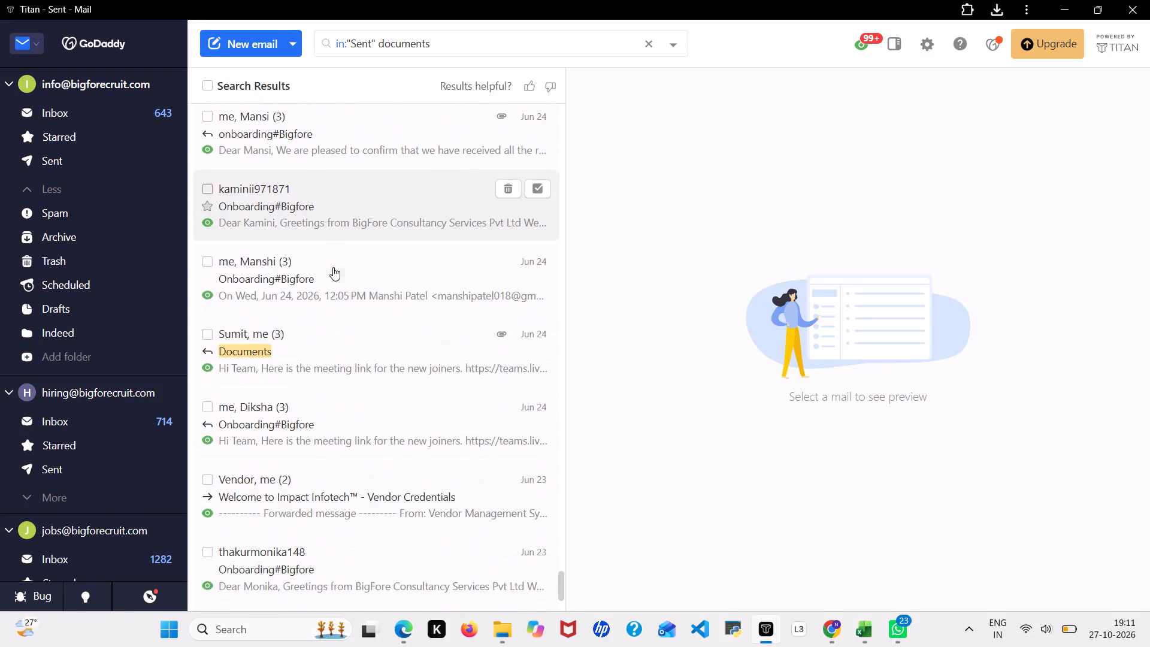
scroll(333, 267, down, 4)
scroll(333, 267, up, 15)
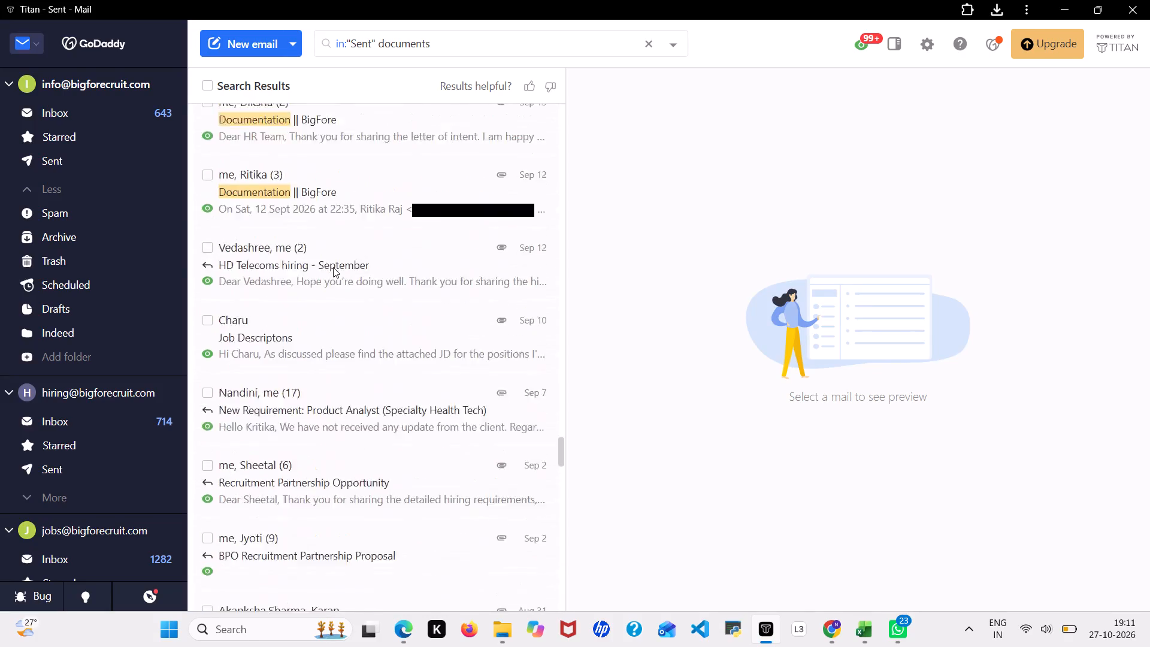
scroll(333, 267, up, 13)
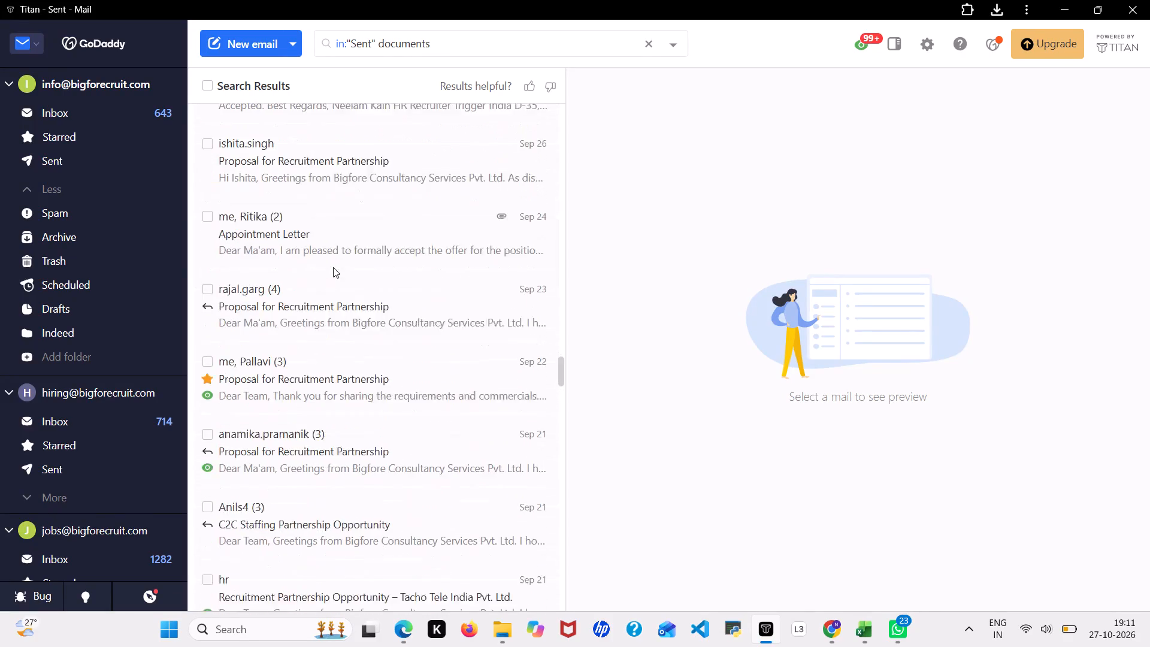
scroll(333, 267, up, 5)
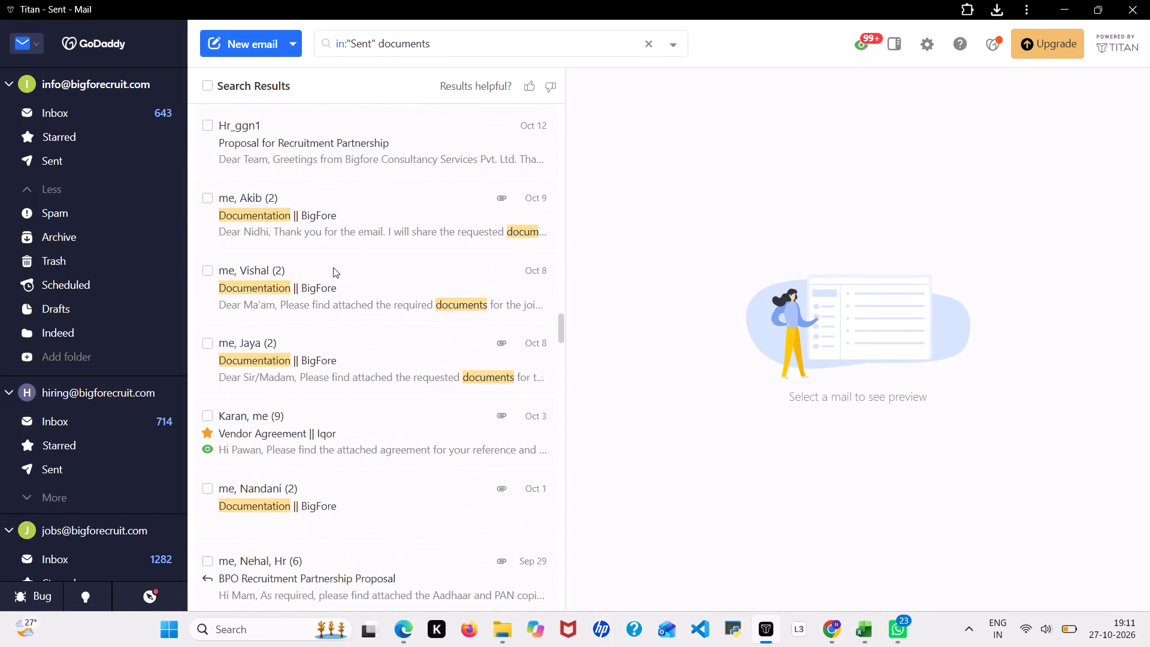
scroll(333, 267, up, 8)
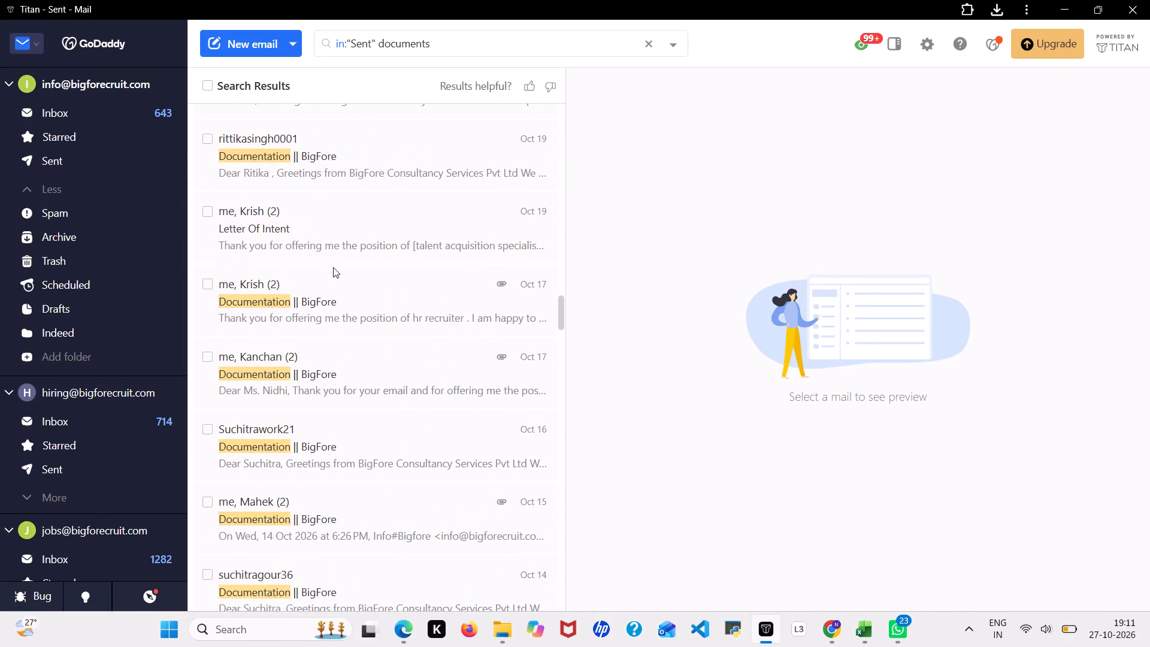
scroll(333, 267, up, 12)
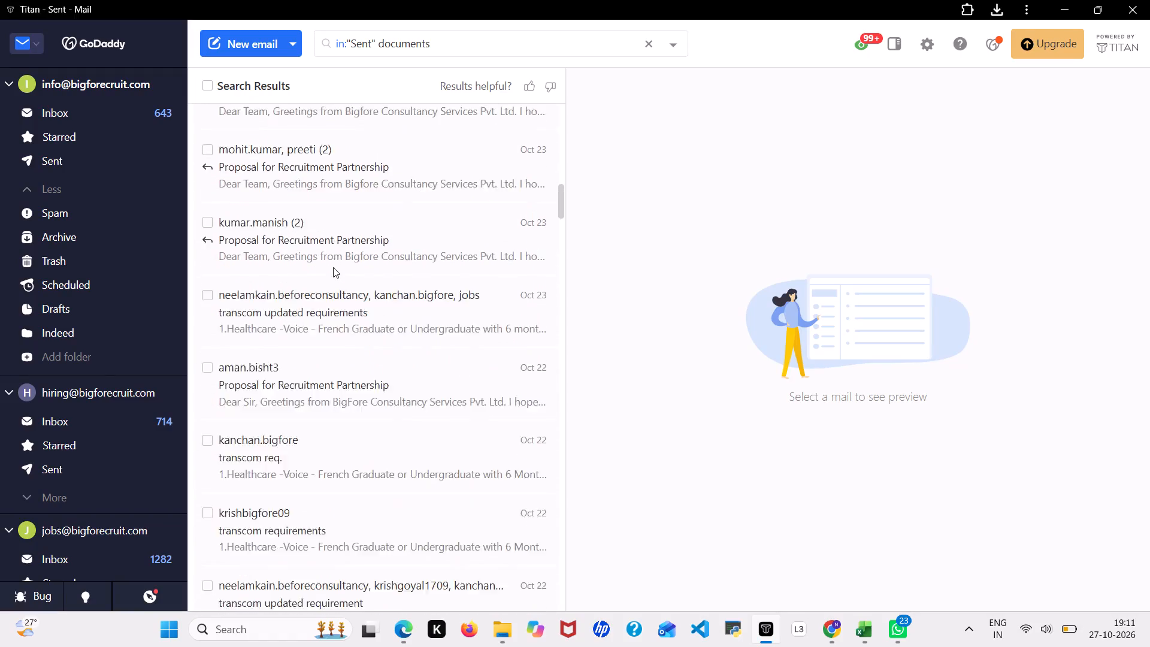
scroll(333, 267, up, 5)
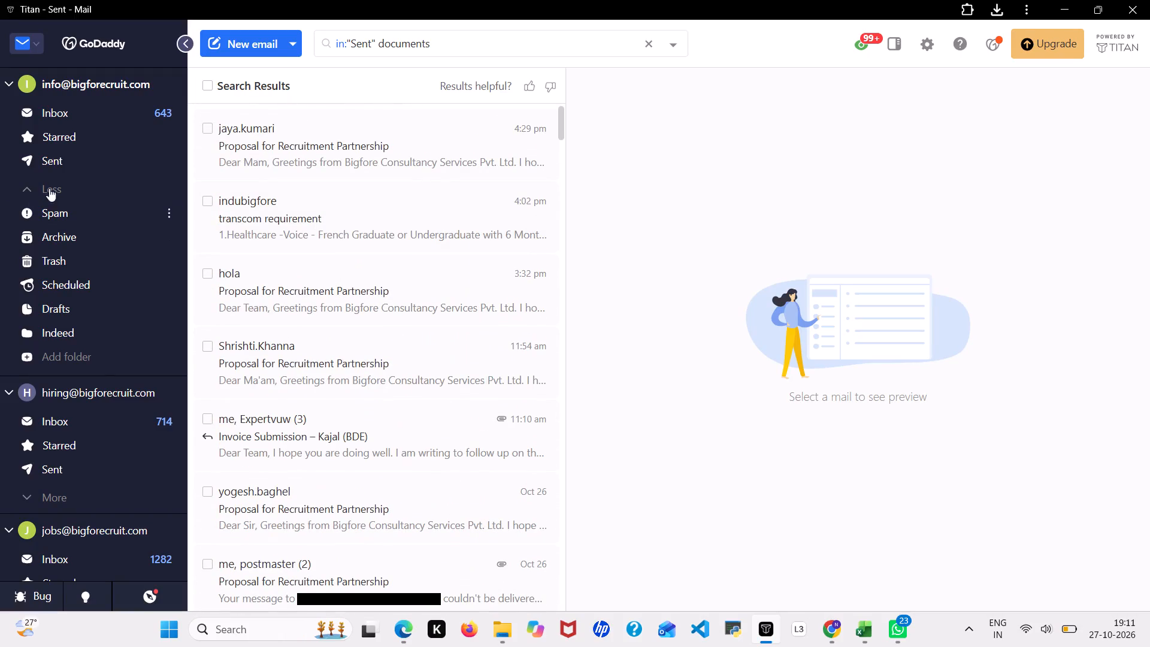
Search the info mailbox's Sent folder for emails involving the company's own HR contact, Hr #BigFore.
click(47, 159)
scroll(297, 215, down, 2)
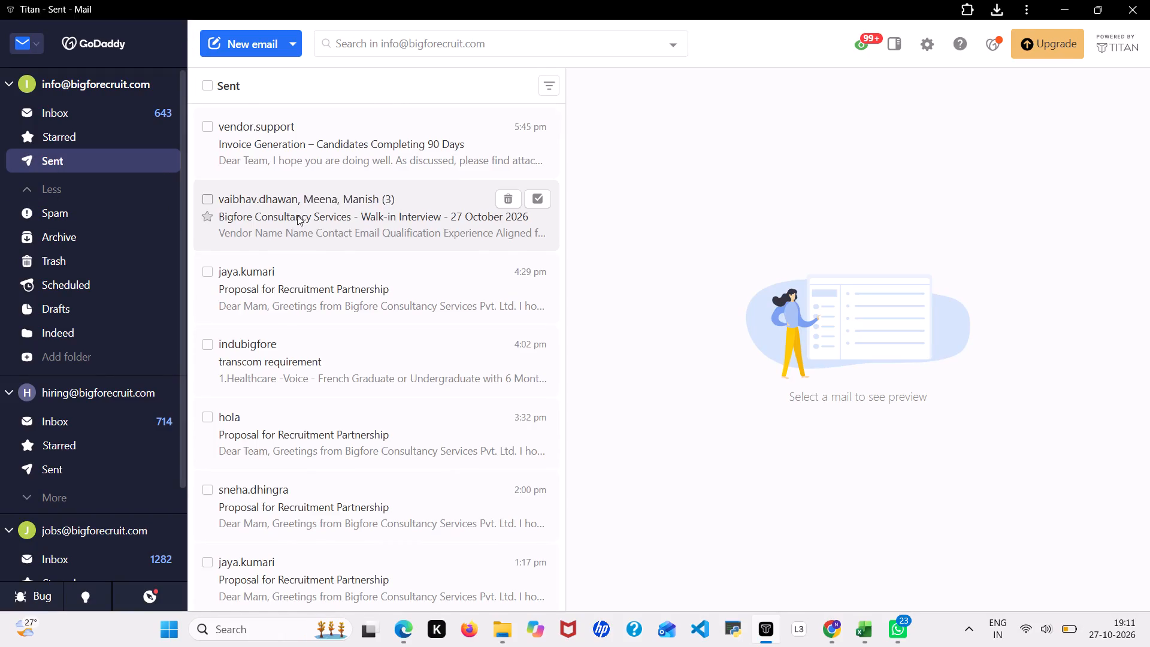
scroll(297, 215, down, 13)
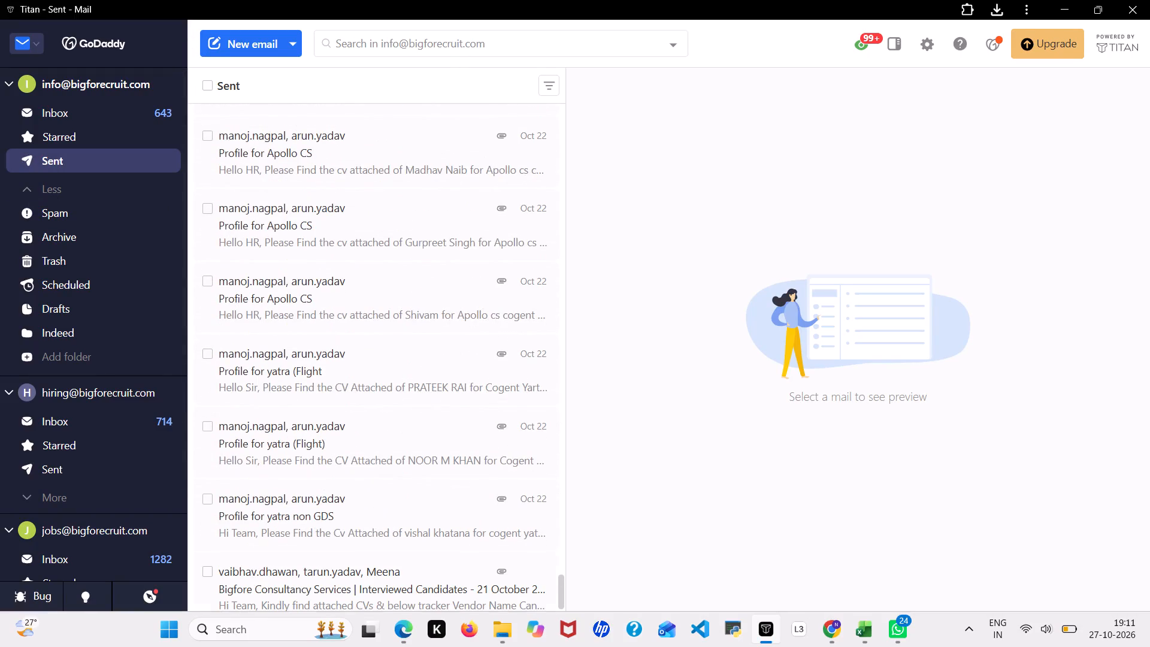
click(459, 41)
click(459, 41)
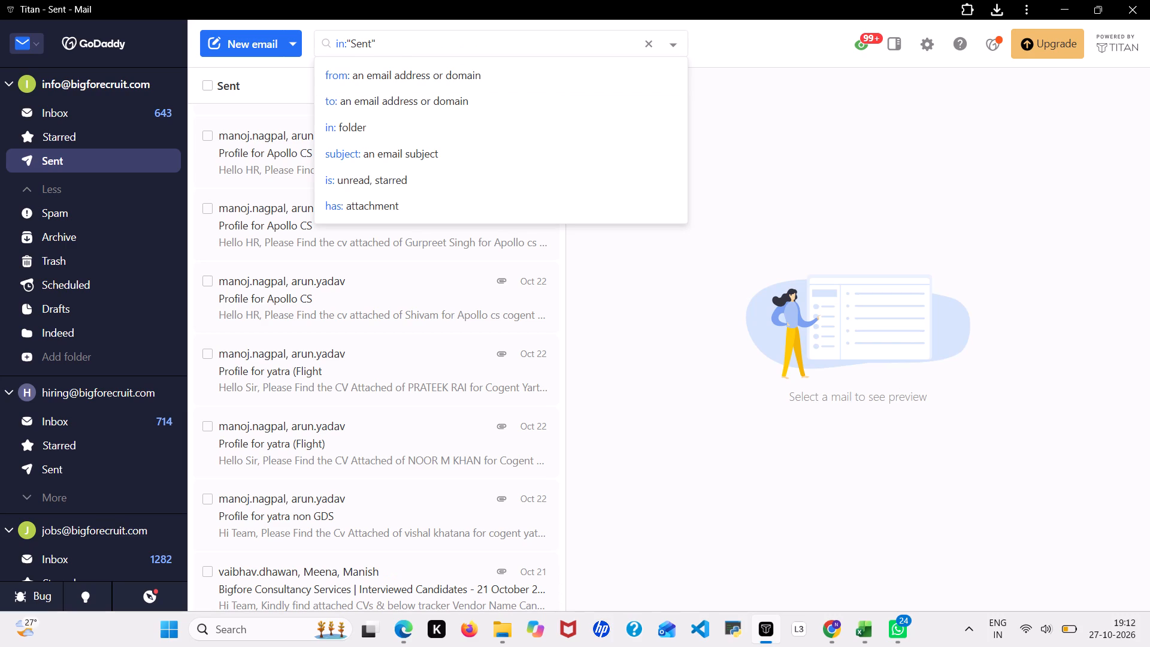
key(h)
key(r)
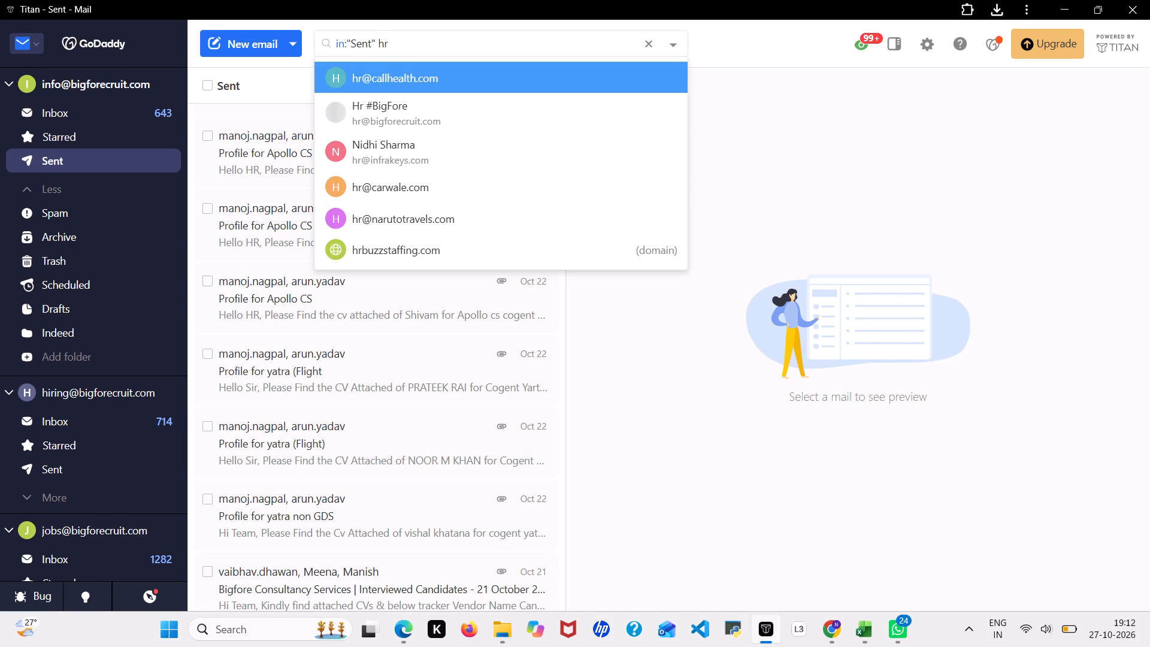
click(480, 101)
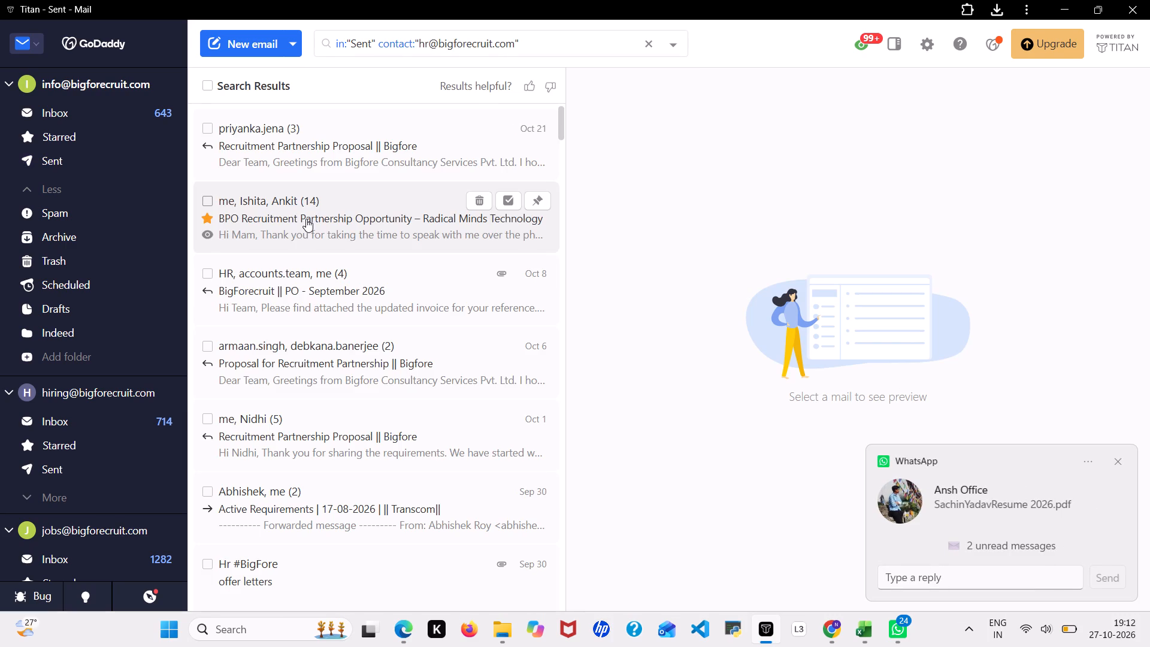
Look through the sent emails involving HR and open the 30 September "offer letters" email with its attachments.
scroll(354, 279, down, 2)
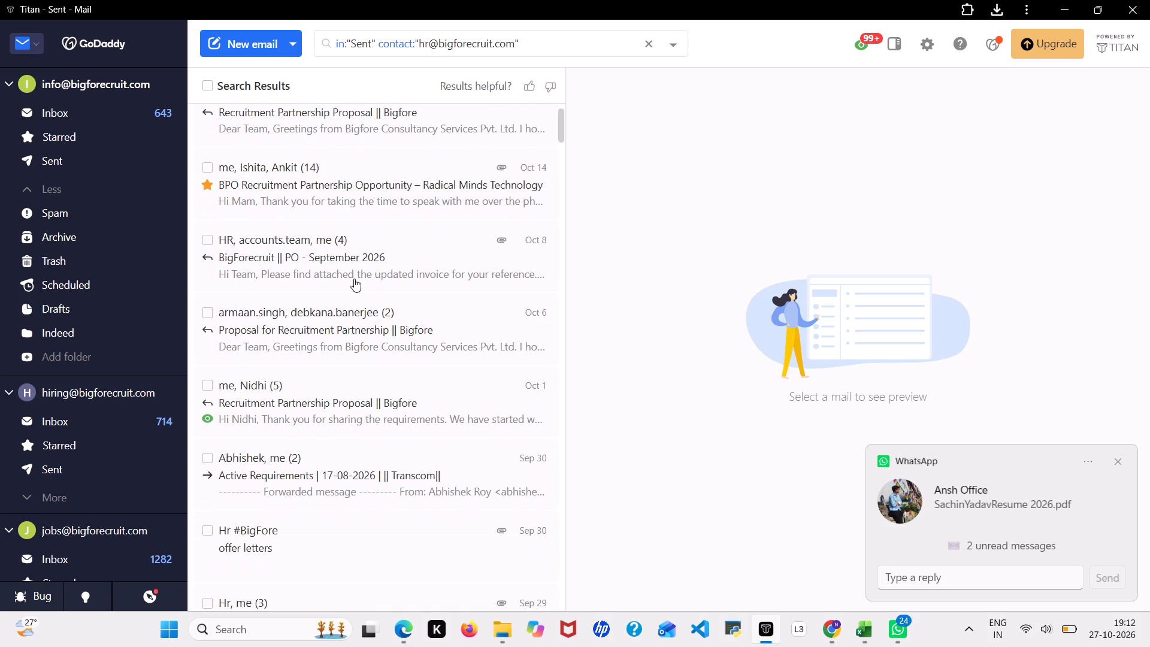
scroll(354, 279, down, 1)
scroll(343, 408, down, 3)
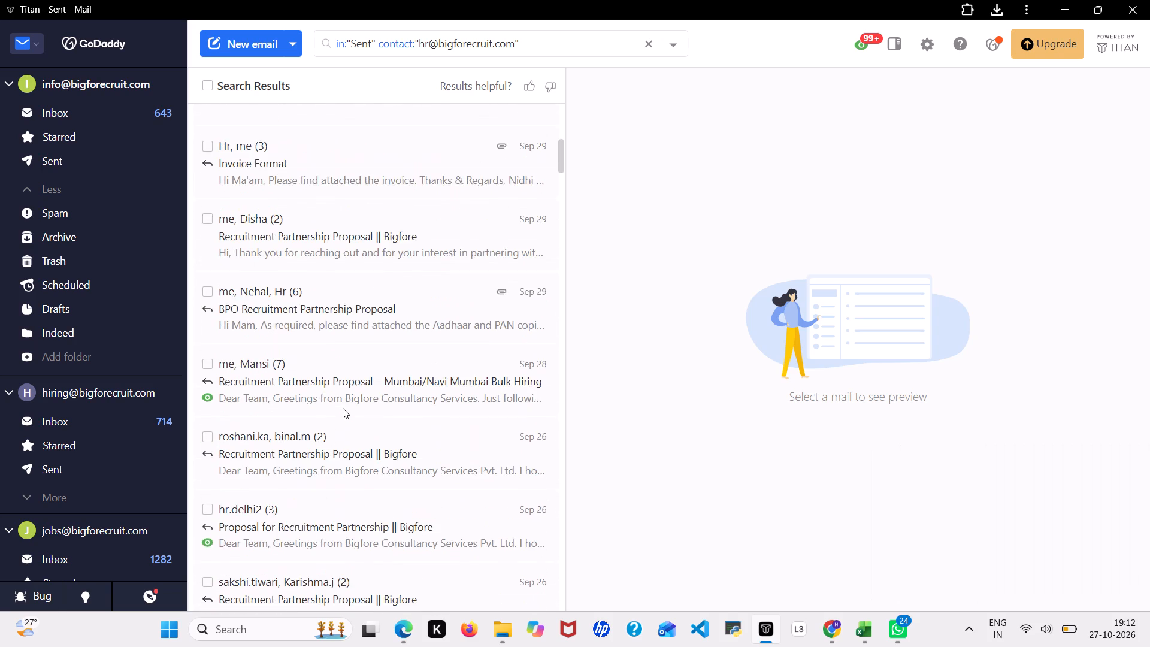
scroll(343, 408, down, 8)
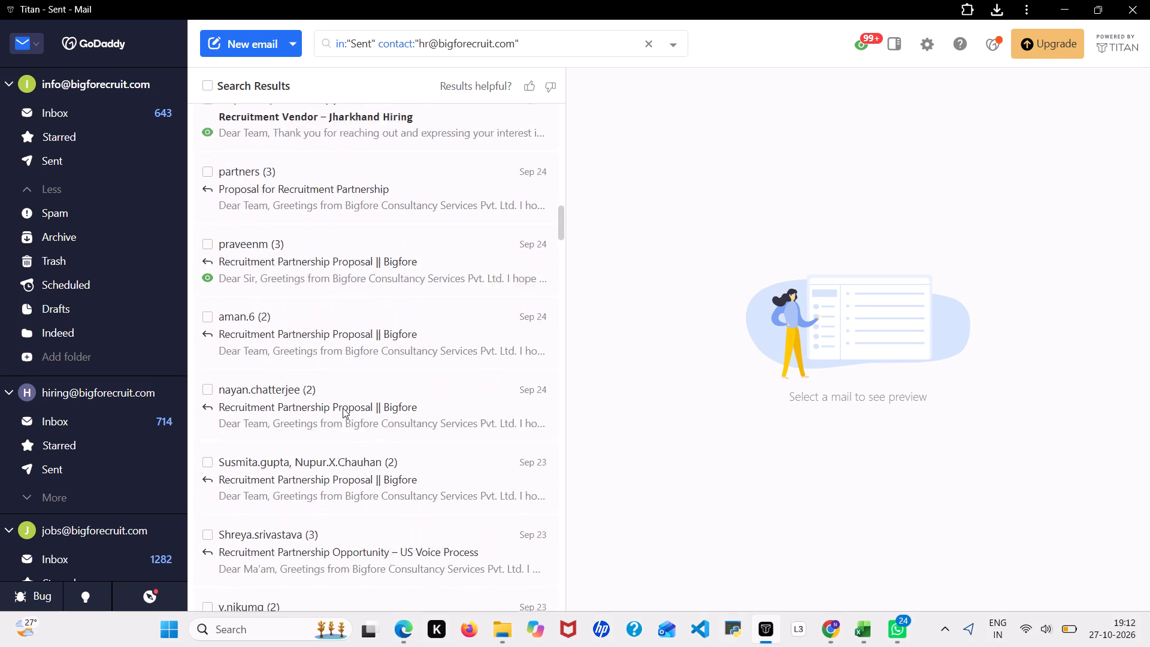
scroll(343, 408, down, 3)
scroll(343, 408, up, 3)
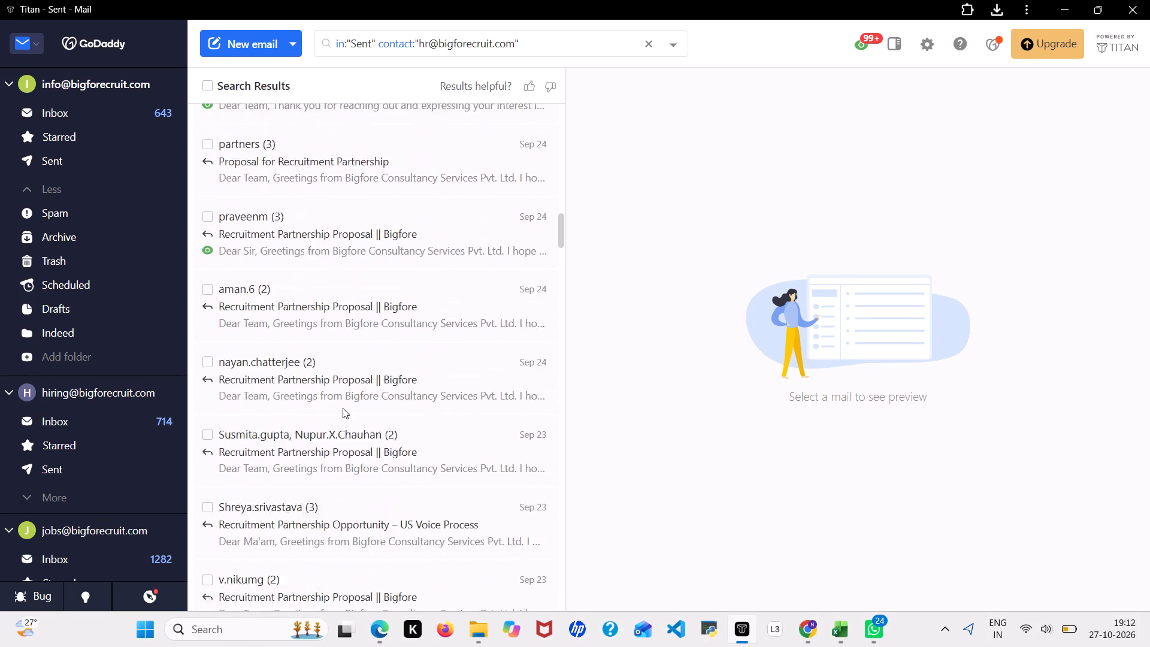
scroll(343, 408, up, 7)
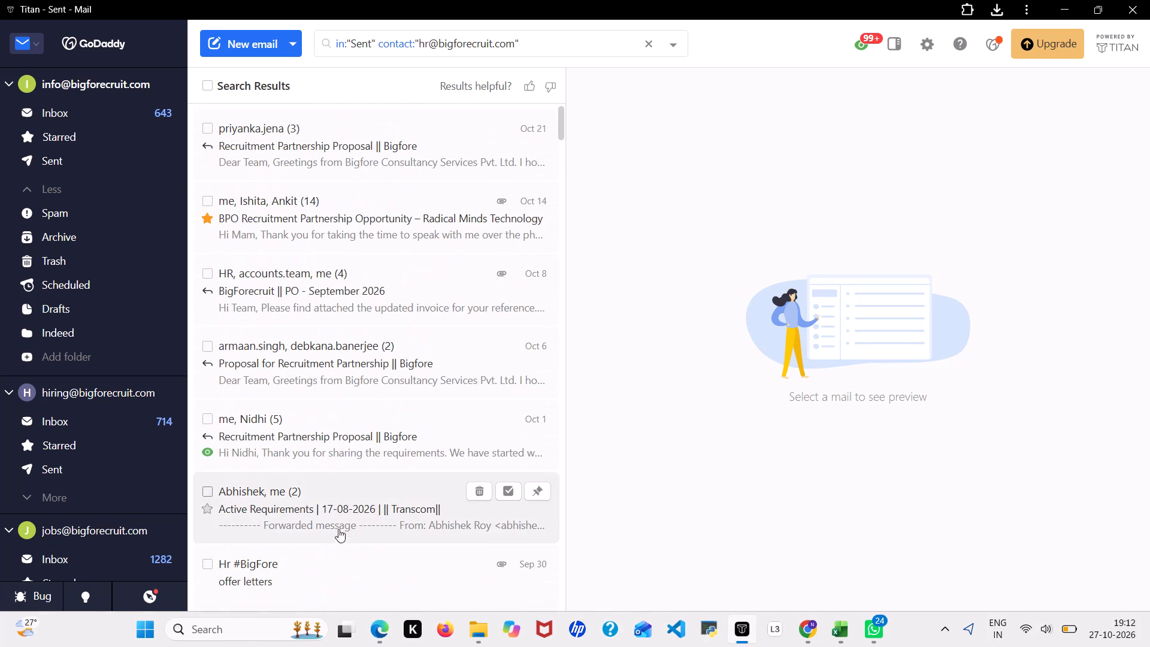
click(335, 562)
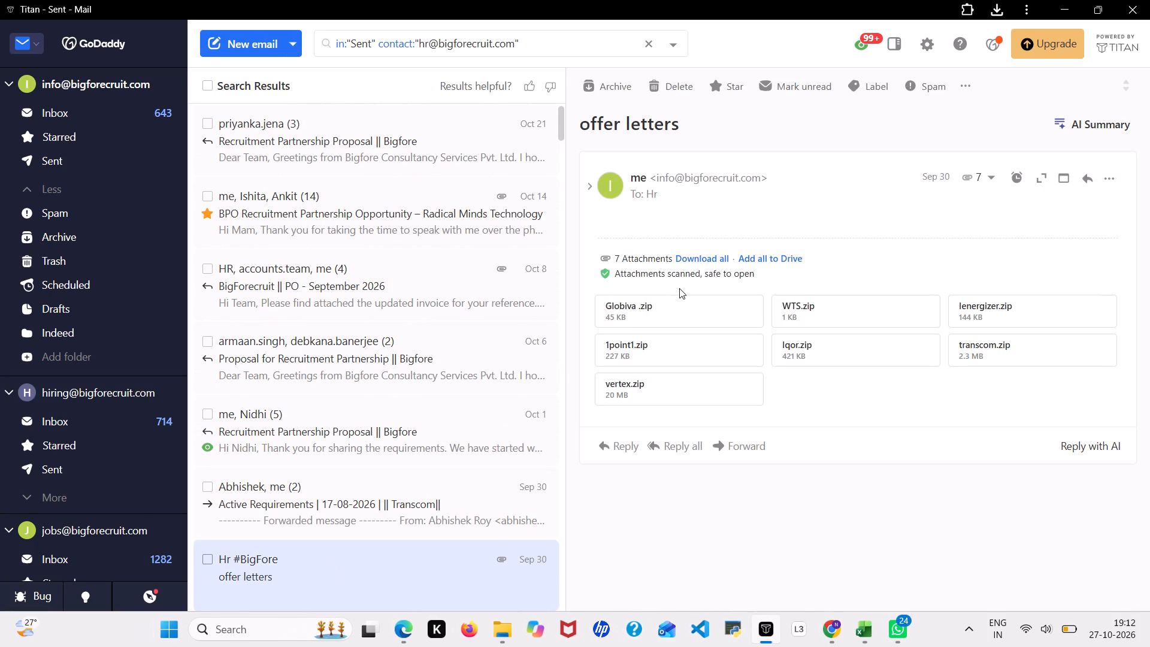
Find and open the 21 September "data" email sent to Hr #BigFore.
scroll(396, 303, down, 1)
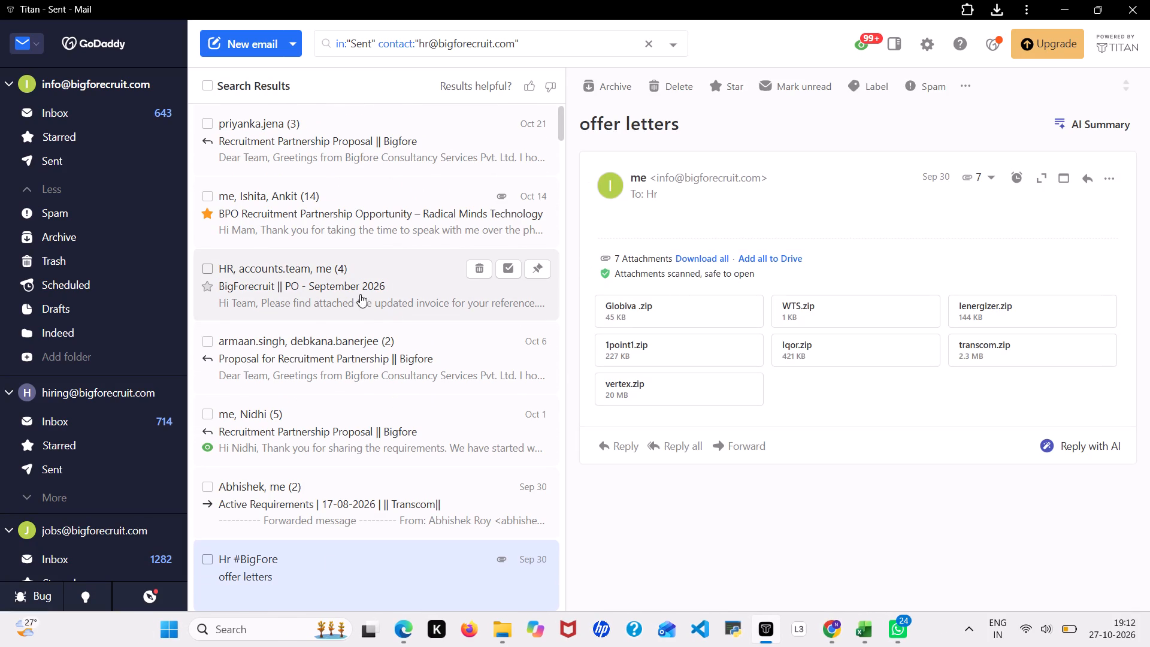
scroll(316, 291, down, 9)
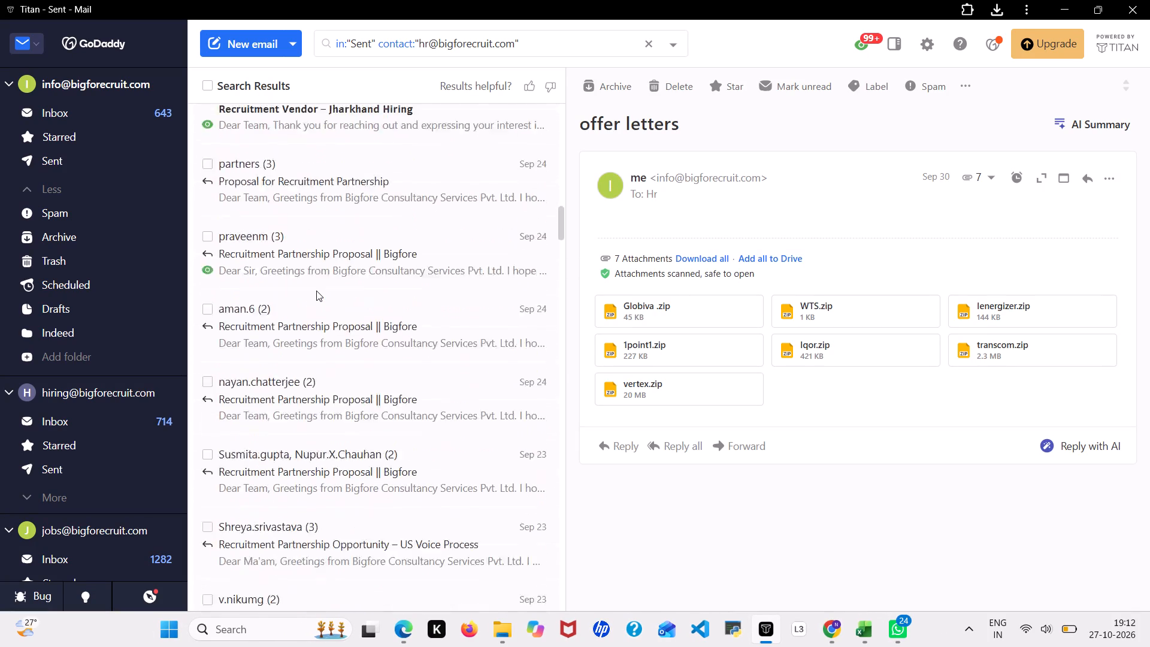
scroll(316, 291, down, 5)
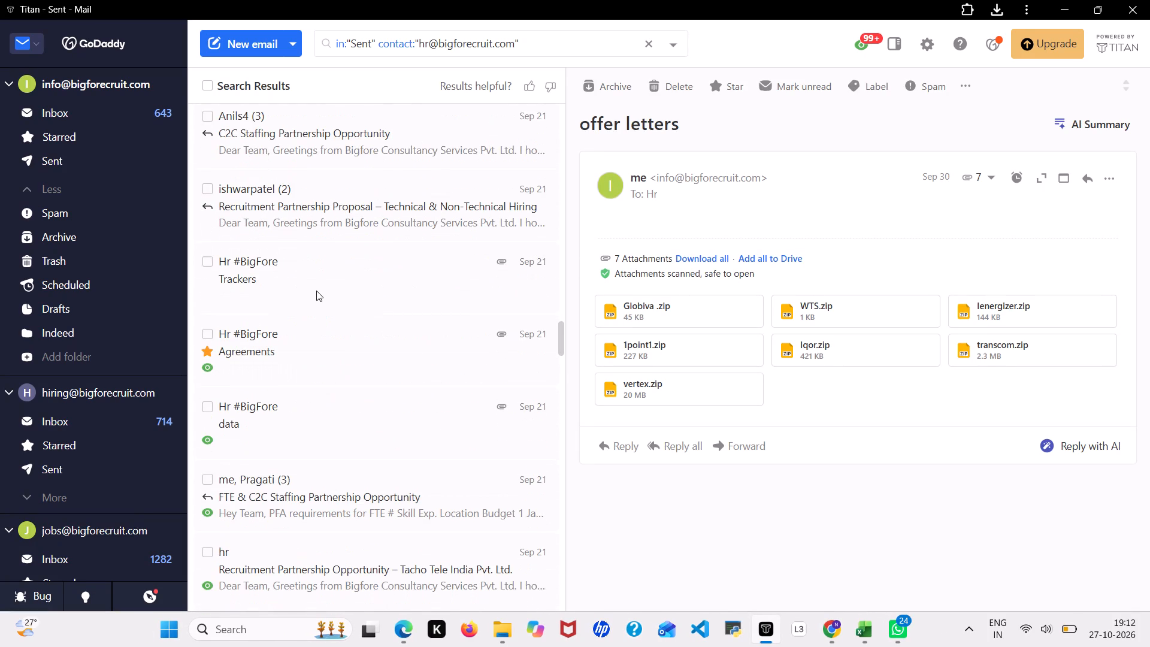
click(325, 401)
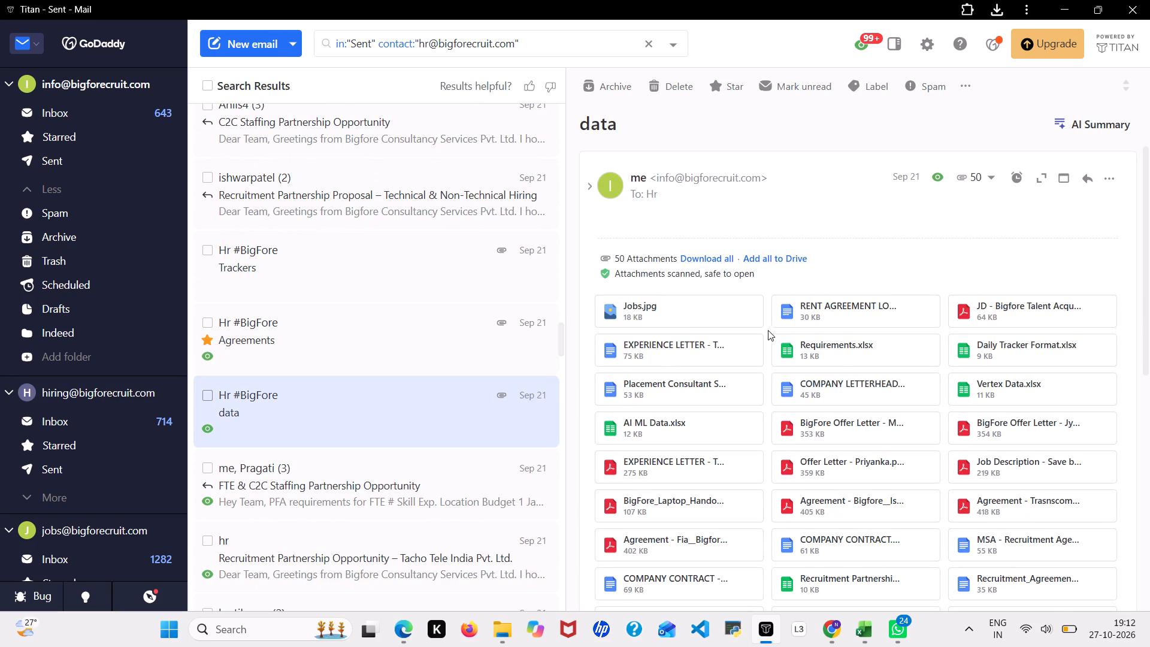
Preview the COMPANY LETTERHEAD.docx and Jobs.jpg attachments of the "data" email, closing each preview.
click(835, 389)
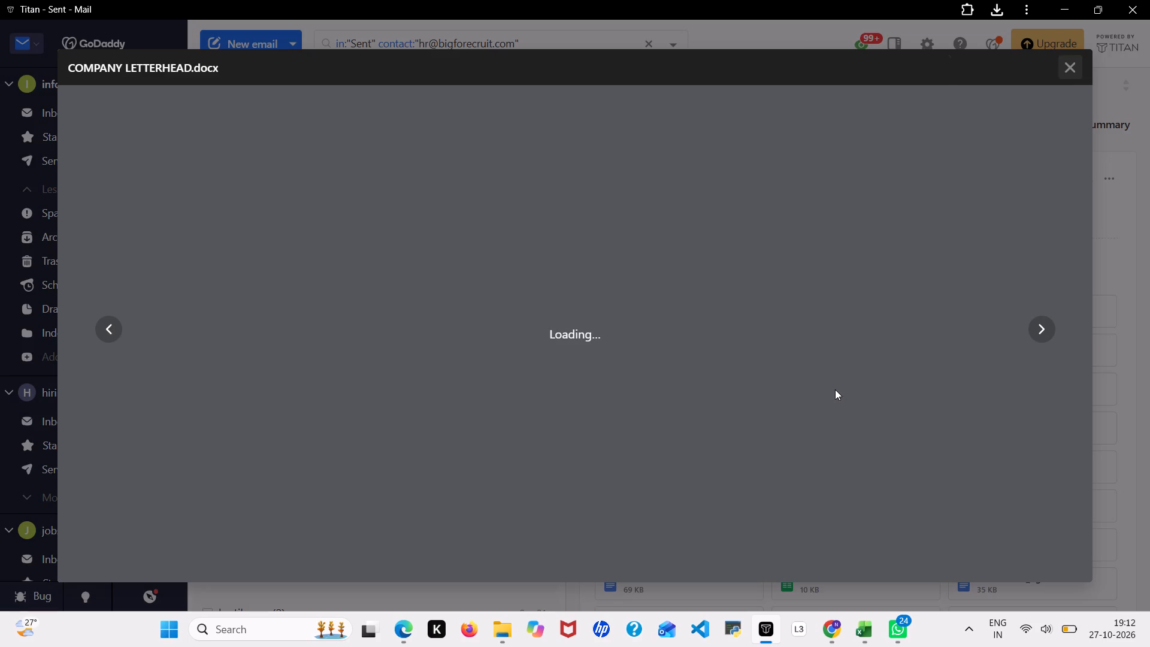
scroll(663, 377, down, 3)
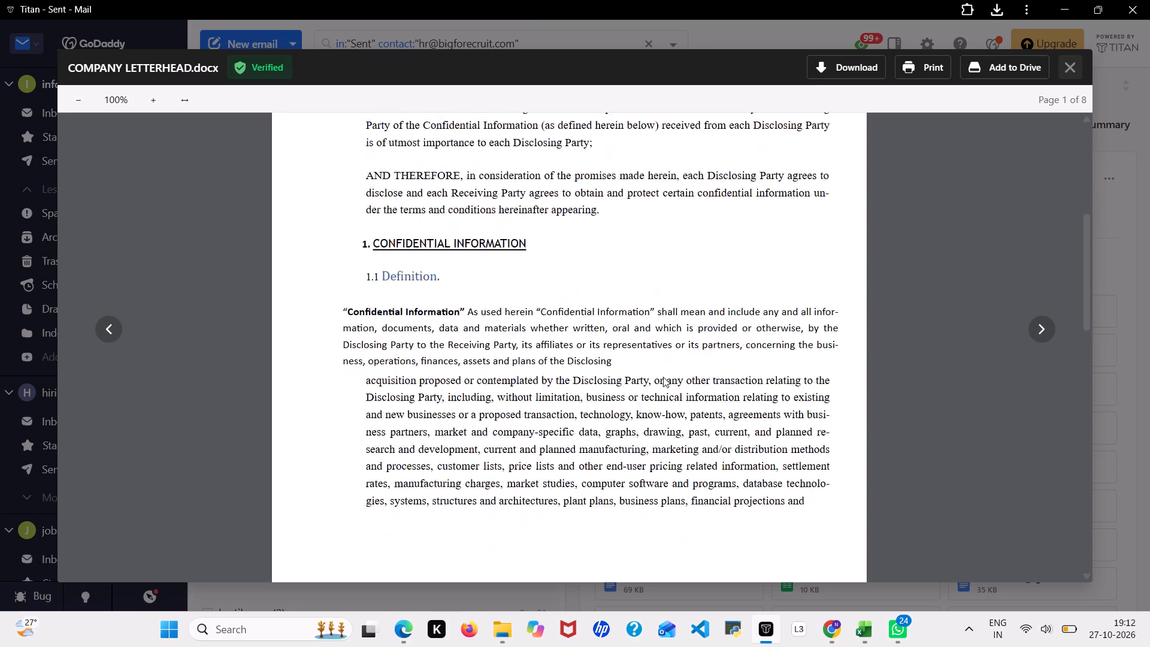
scroll(663, 377, down, 5)
click(1070, 61)
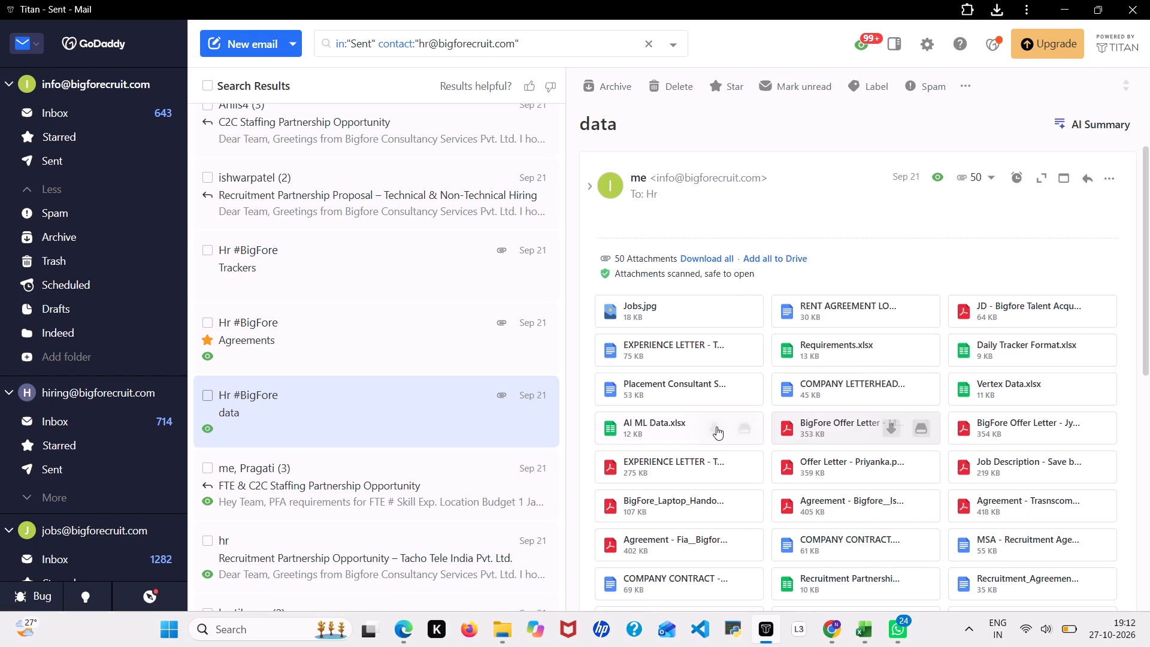
click(653, 310)
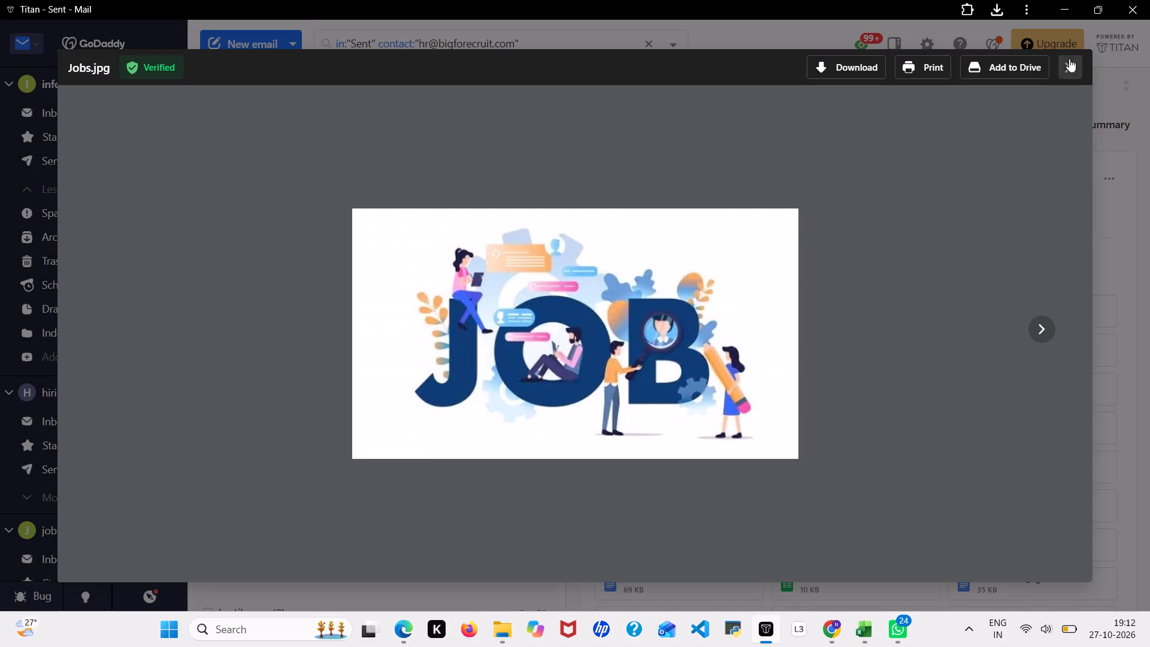
click(1069, 59)
Look through the whole attachment list of the "data" email for the company contract and agreement files.
scroll(879, 331, down, 2)
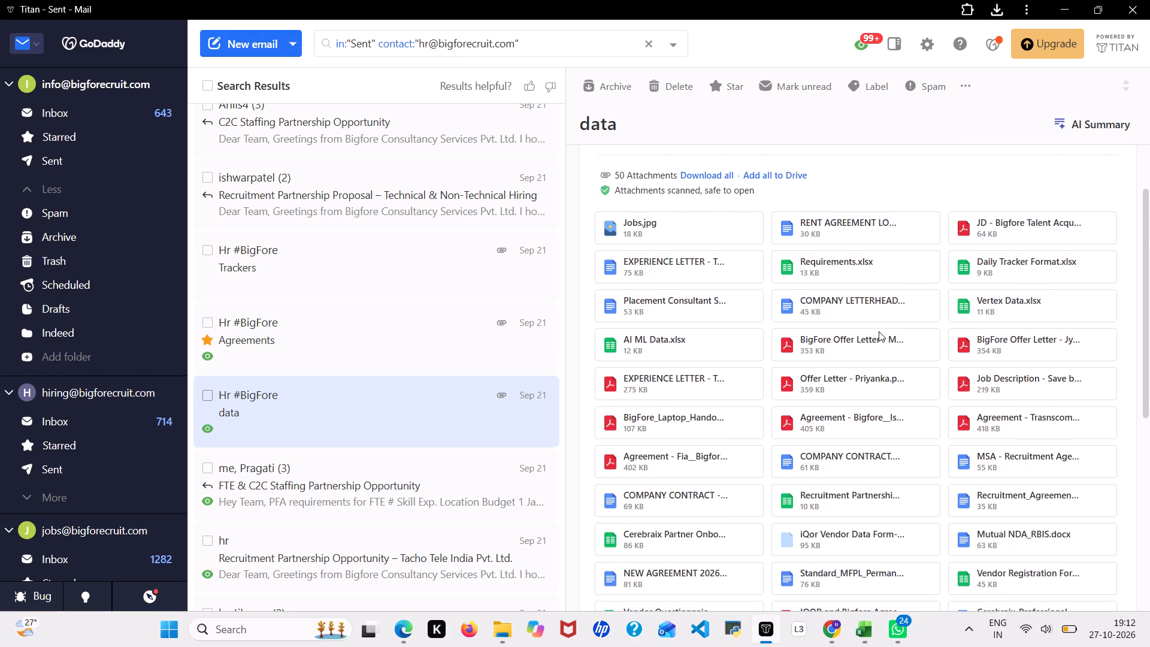
scroll(879, 331, down, 3)
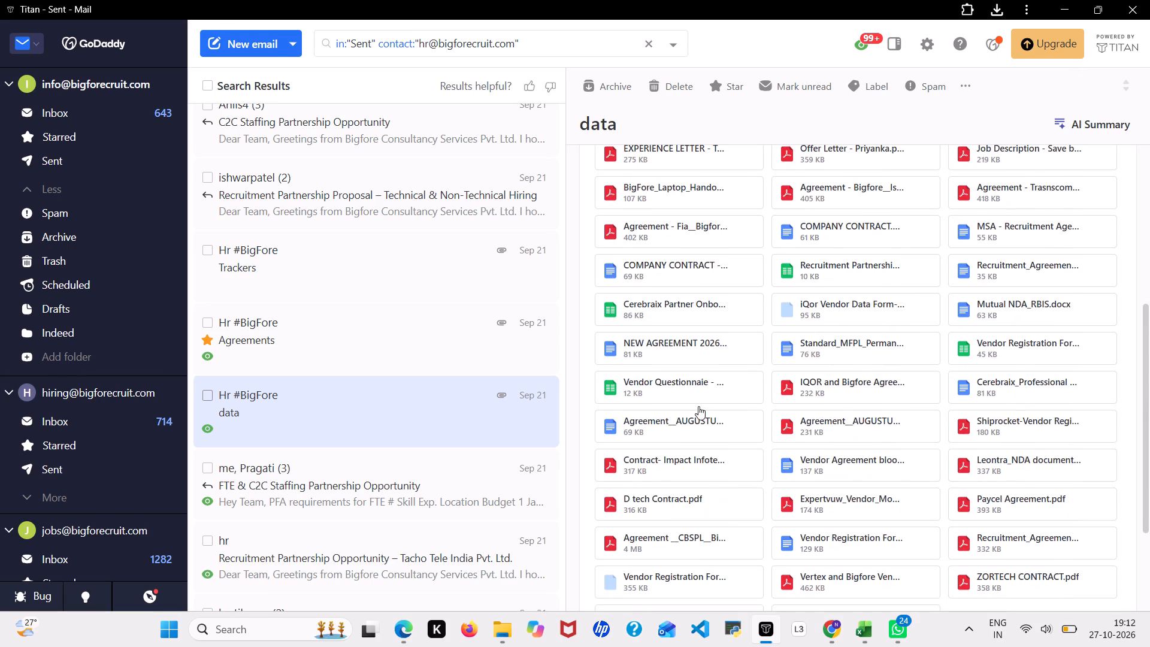
scroll(698, 406, down, 2)
scroll(698, 406, up, 3)
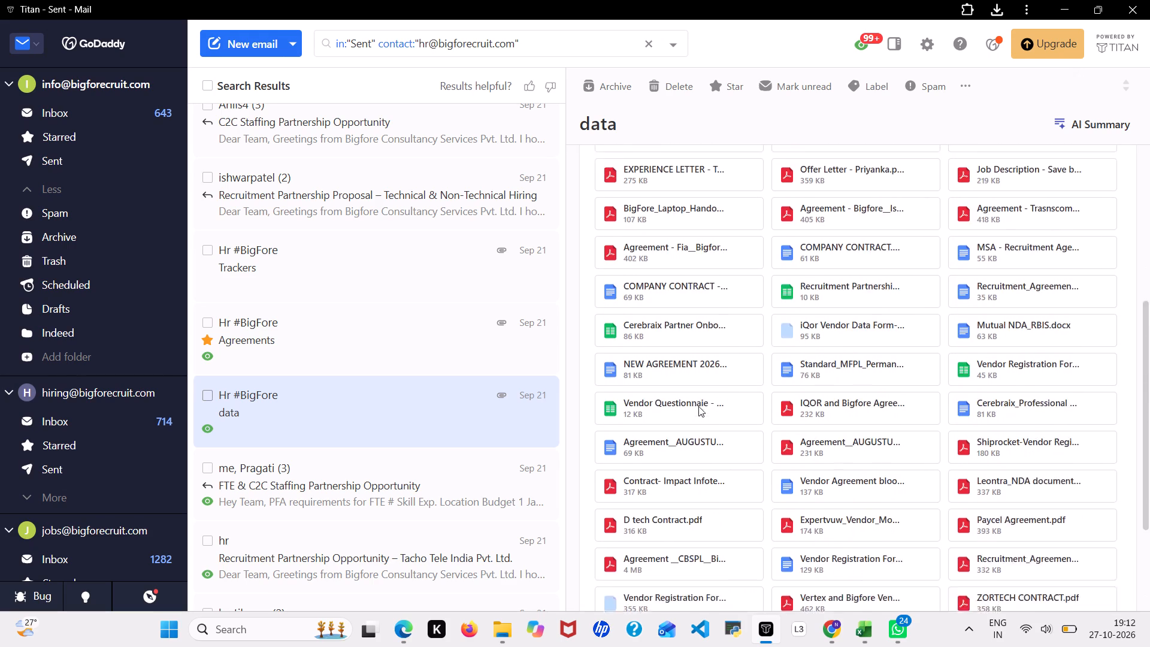
scroll(698, 406, up, 3)
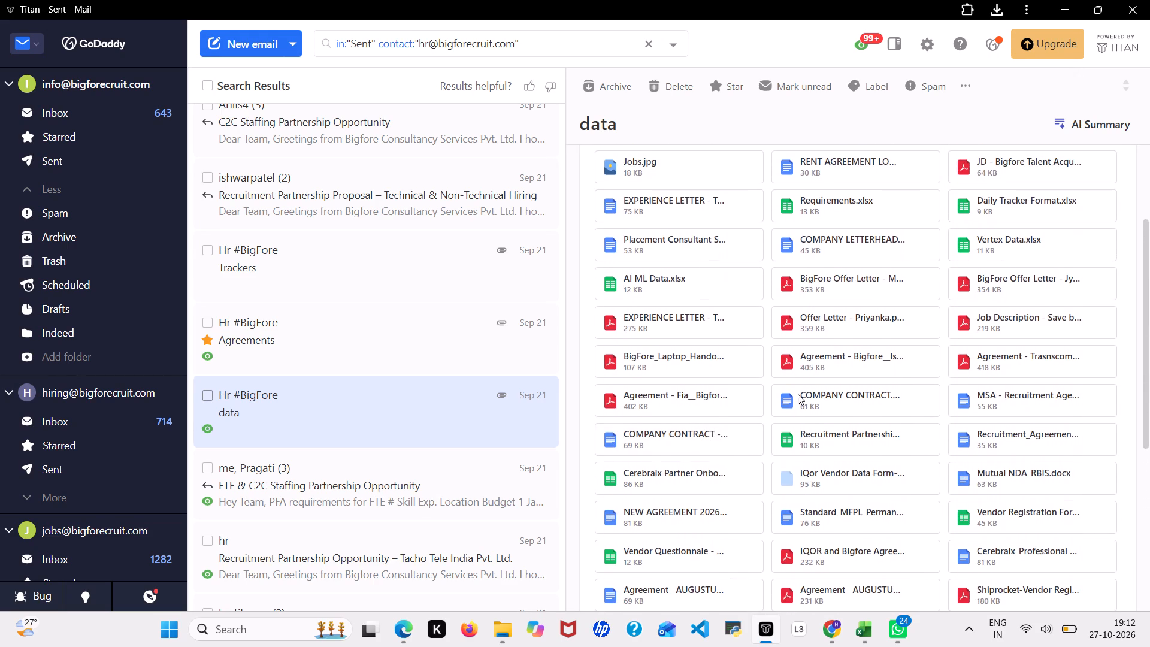
Preview the COMPANY CONTRACT.docx and COMPANY CONTRACT - Copy.docx attachments and close them.
click(809, 398)
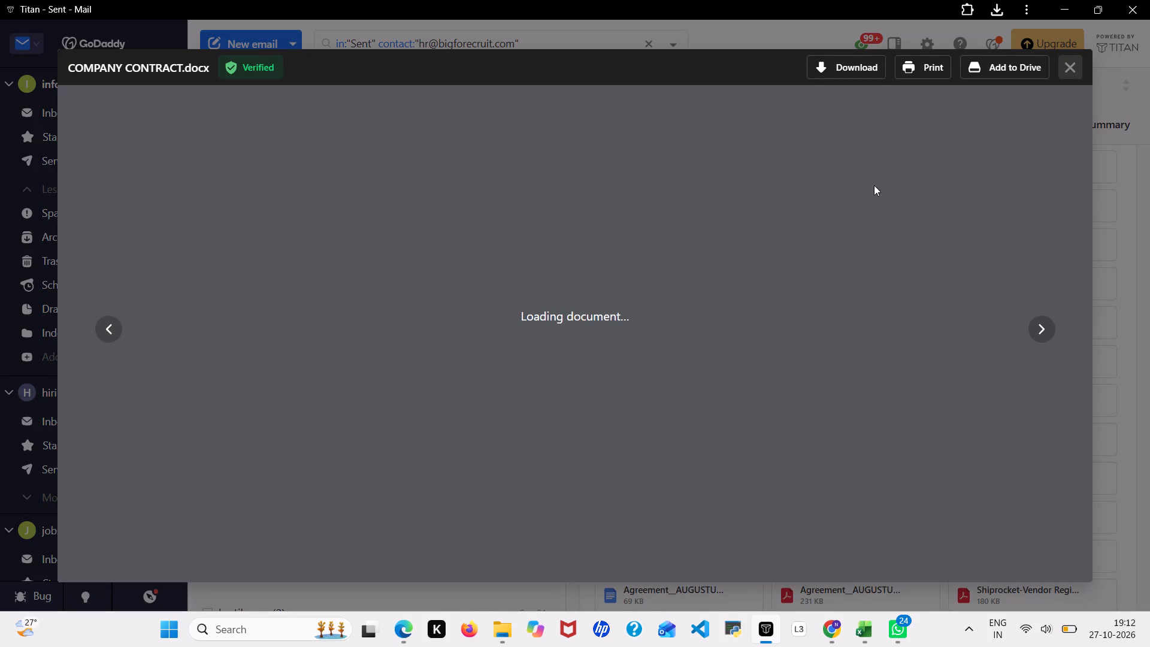
scroll(815, 238, up, 2)
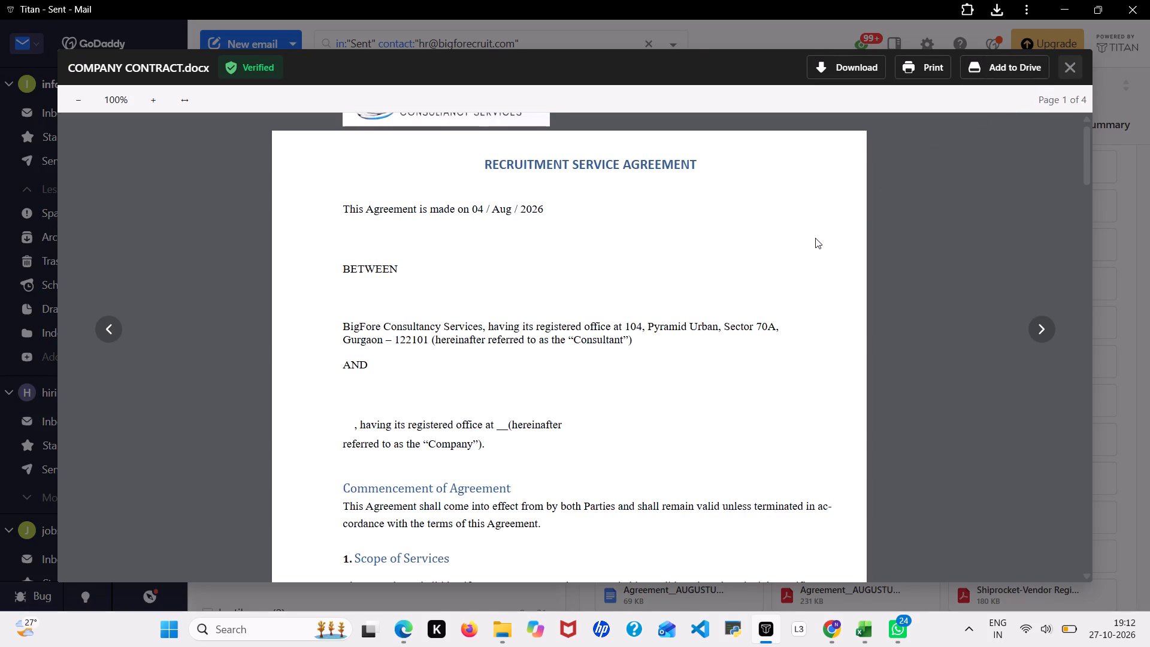
scroll(815, 238, up, 2)
click(1073, 69)
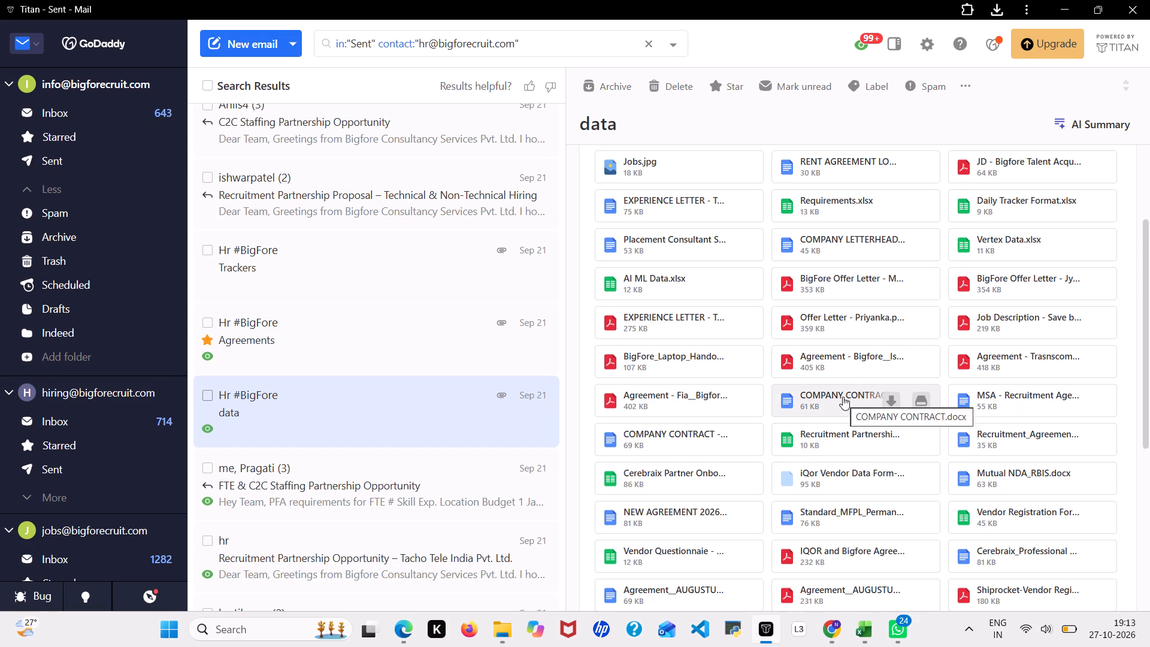
click(843, 397)
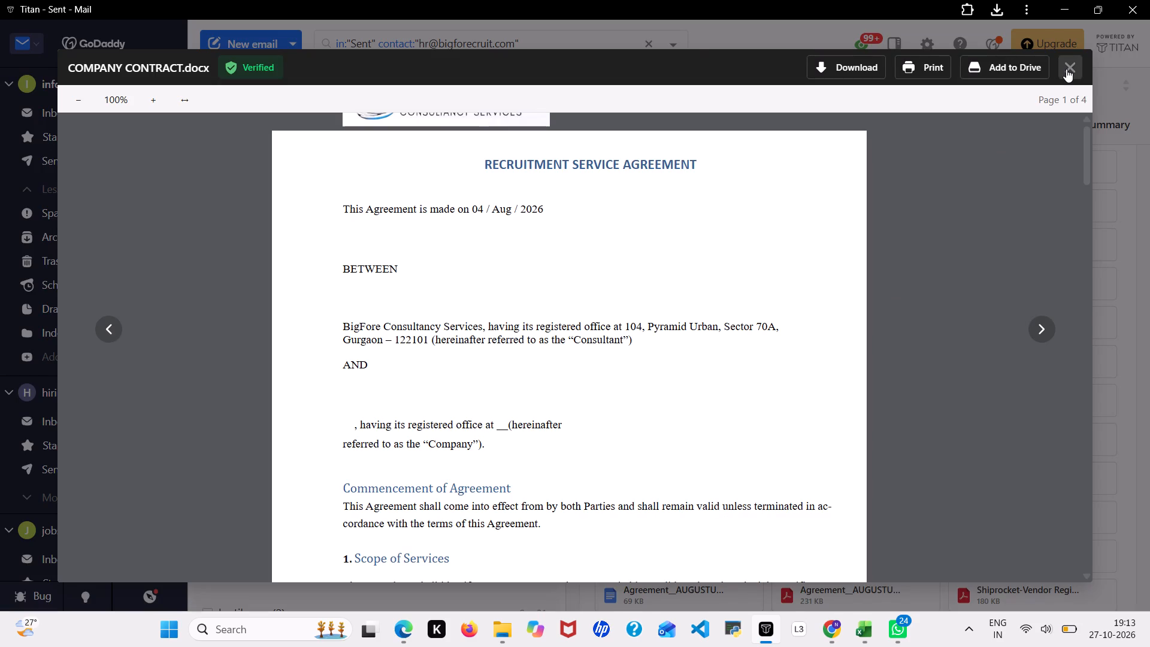
click(1066, 69)
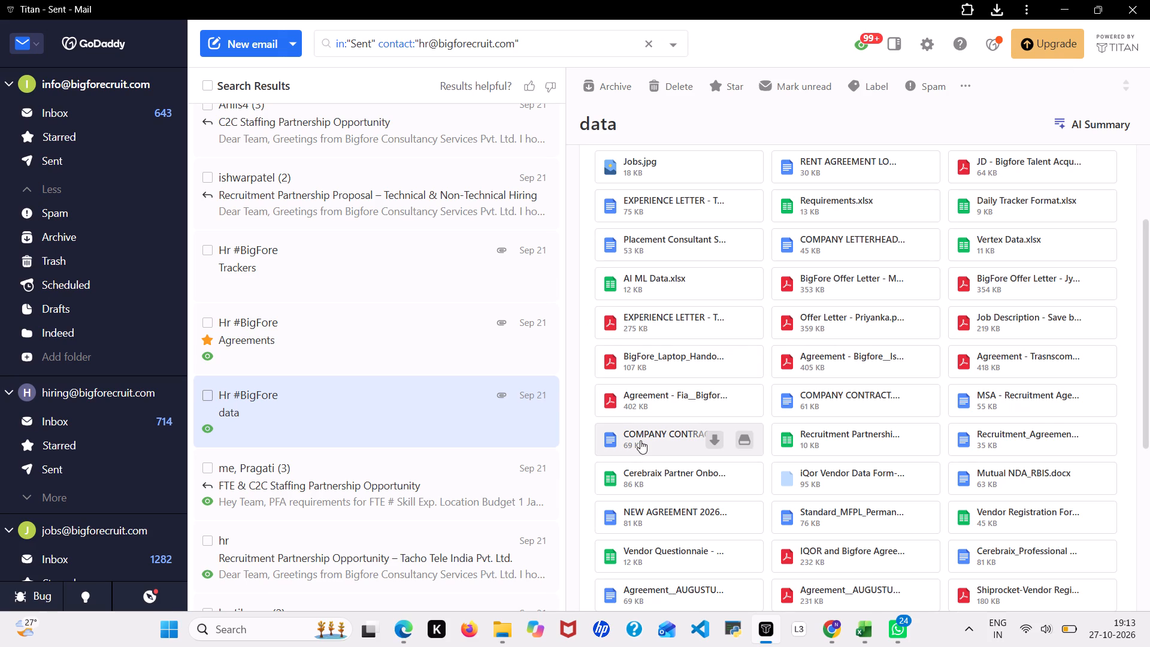
click(640, 440)
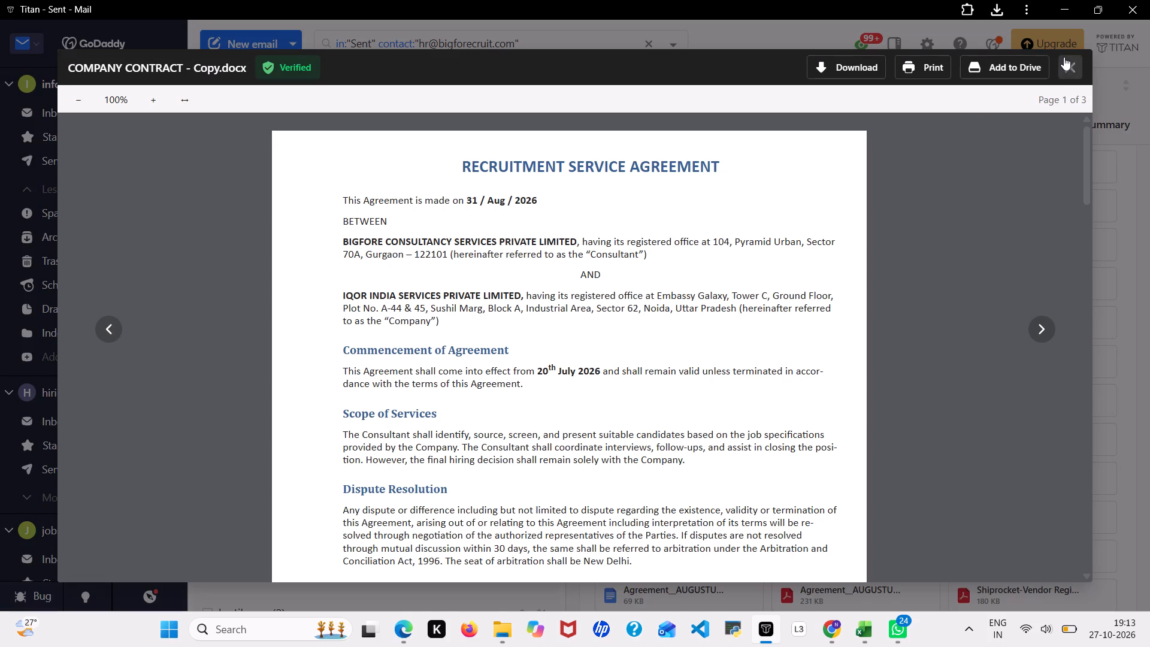
click(1065, 57)
Reopen the COMPANY LETTERHEAD.docx attachment in preview and close it.
scroll(747, 362, up, 2)
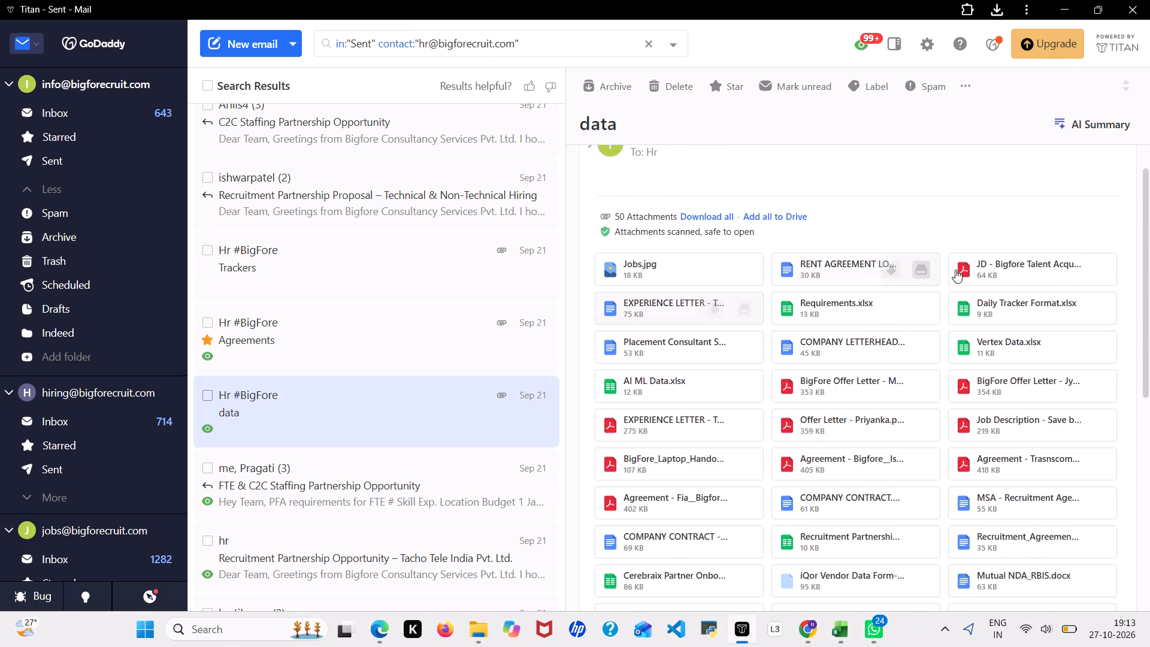
click(815, 352)
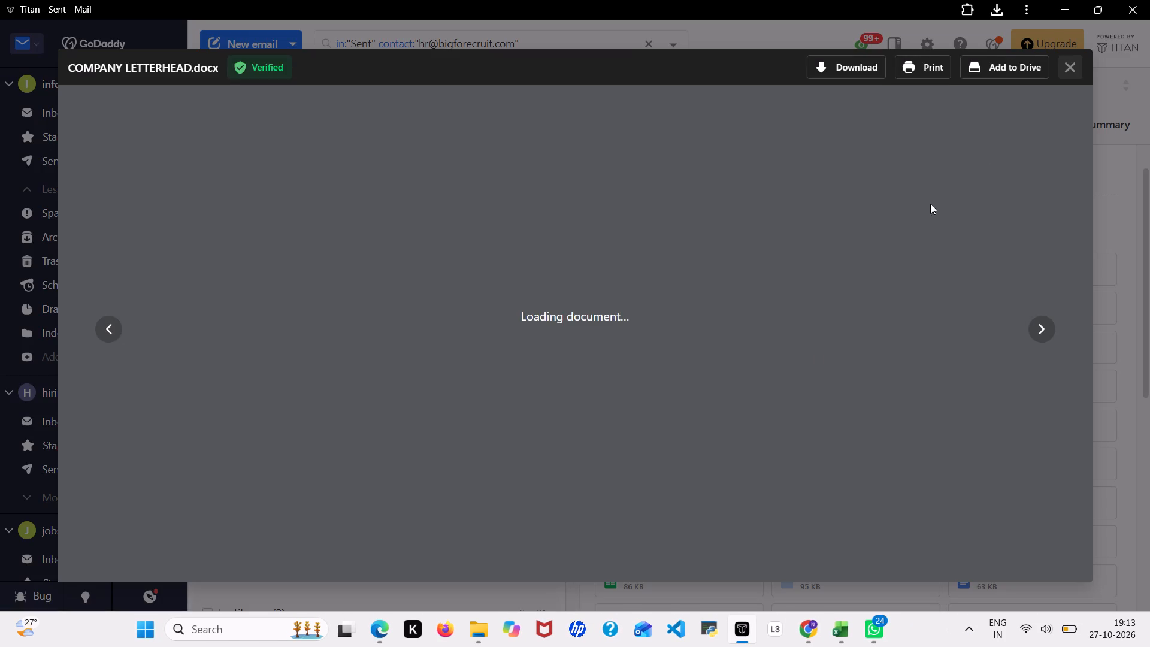
click(1066, 70)
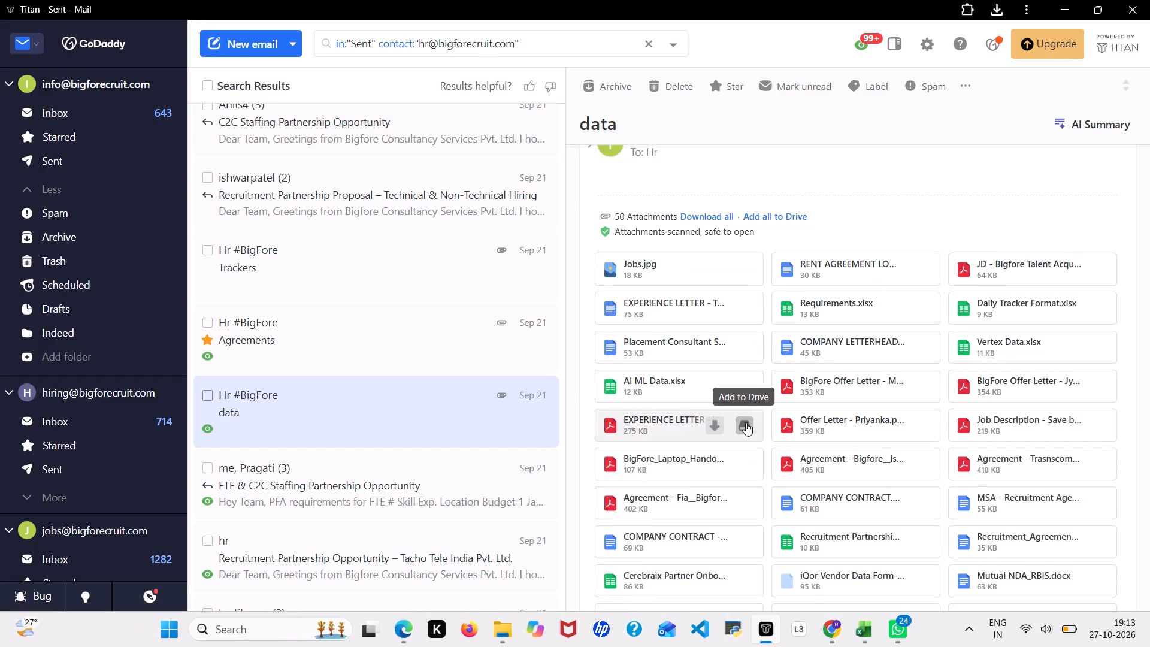
Look again through the "data" email's agreement, NDA and vendor form attachments down to the end of the list.
scroll(746, 422, down, 1)
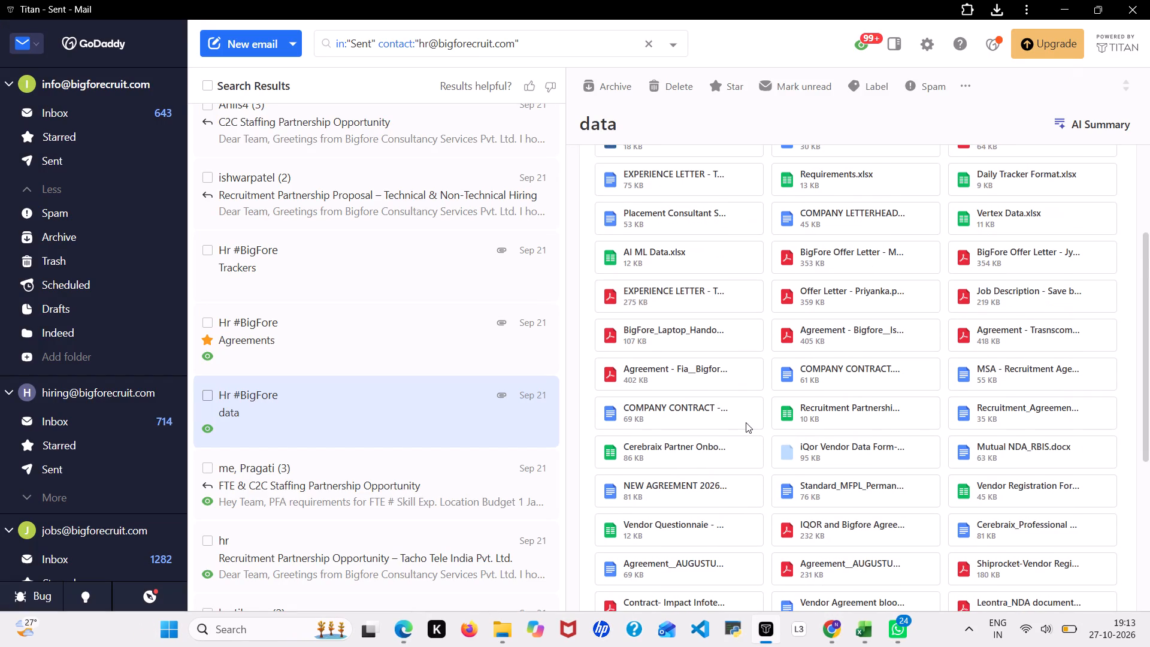
scroll(746, 422, down, 2)
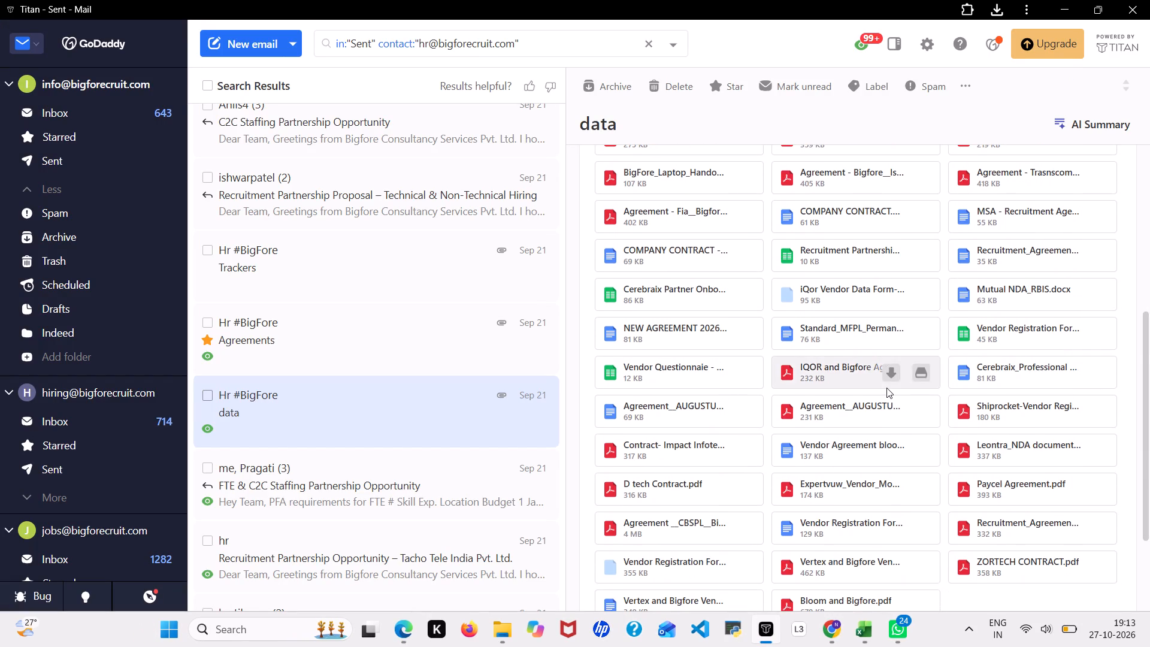
scroll(886, 388, down, 2)
scroll(886, 388, up, 3)
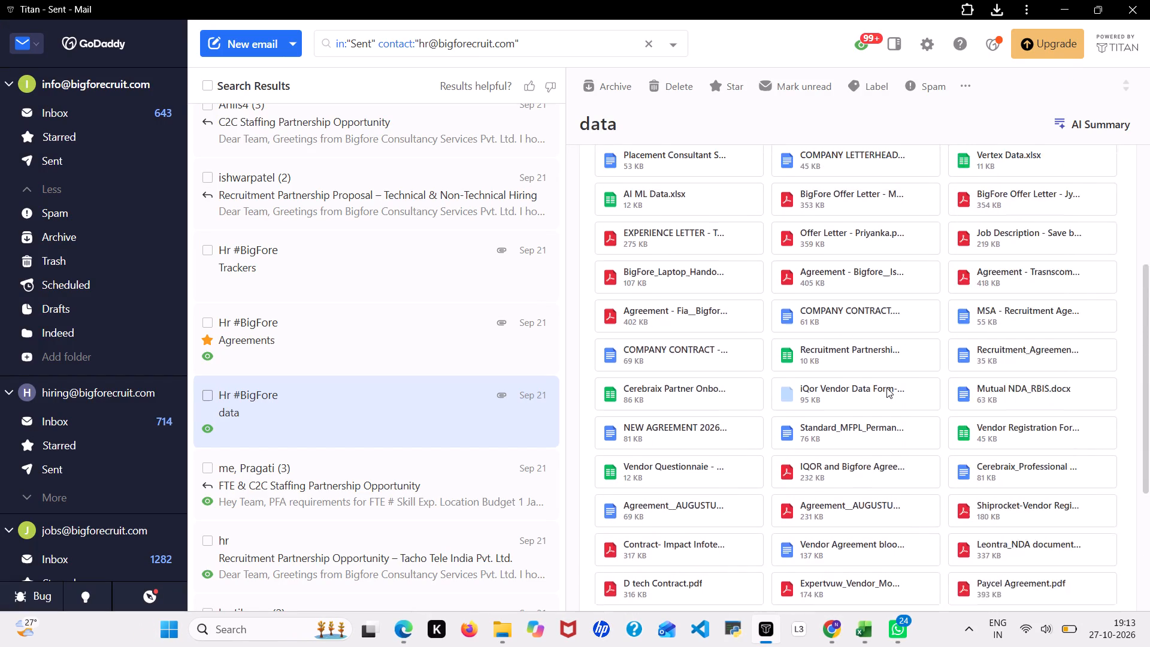
Look through the attachment lists of the sent "Agreements" and "Trackers" emails for the company contract and agreement files.
scroll(886, 388, up, 2)
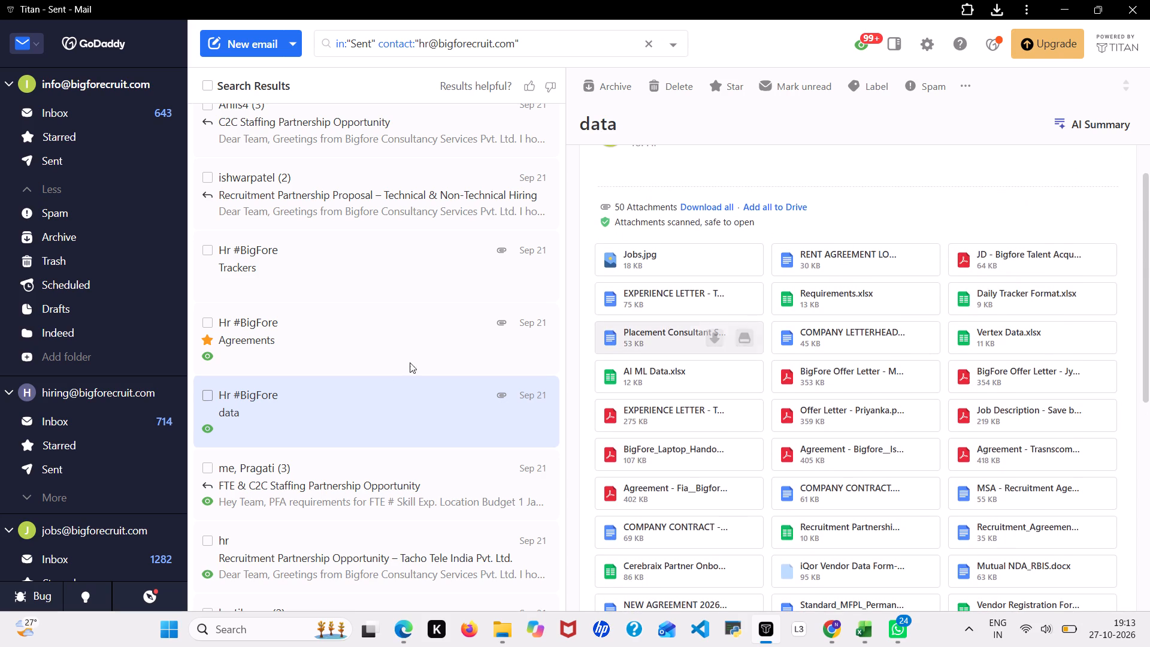
click(344, 361)
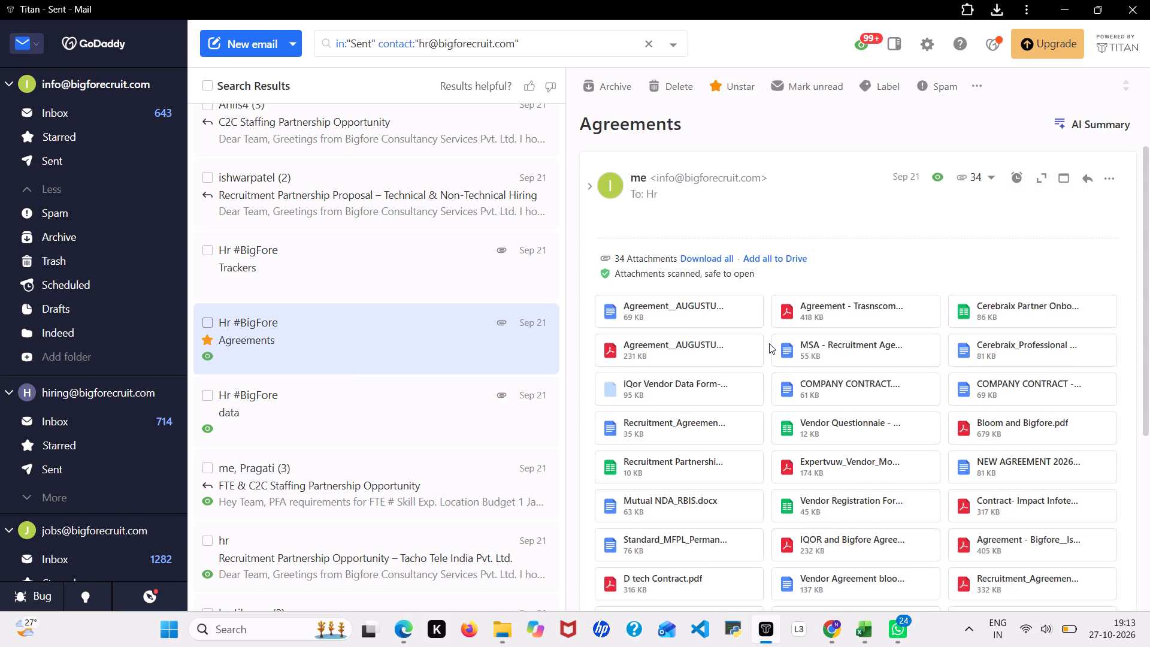
scroll(769, 343, down, 3)
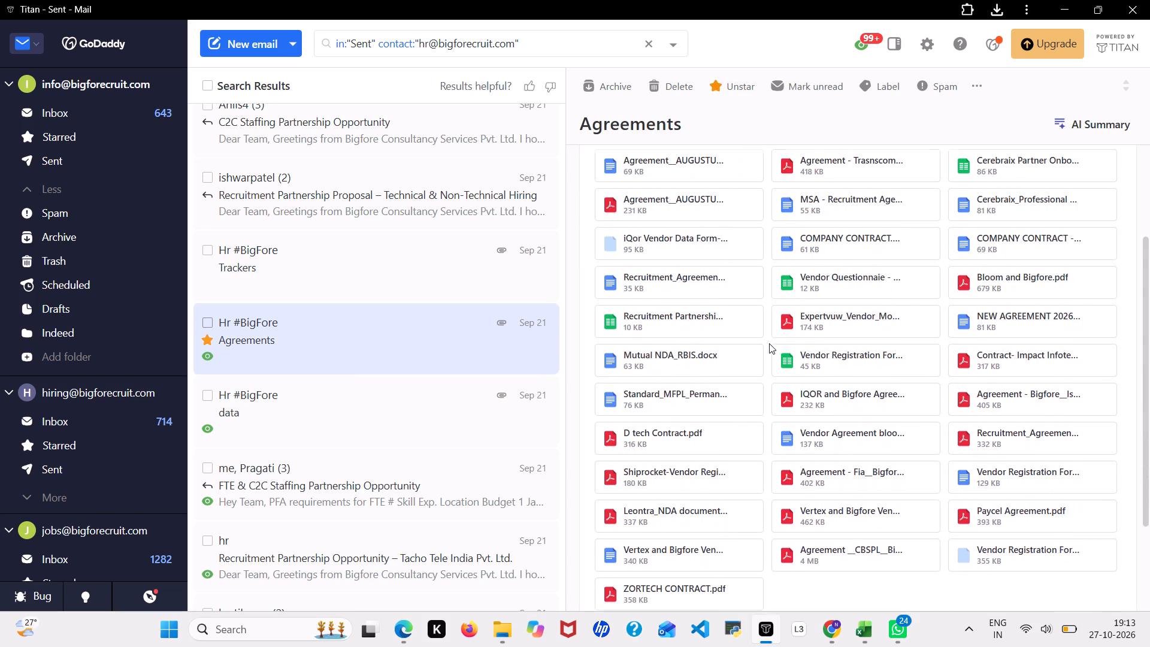
scroll(769, 343, down, 1)
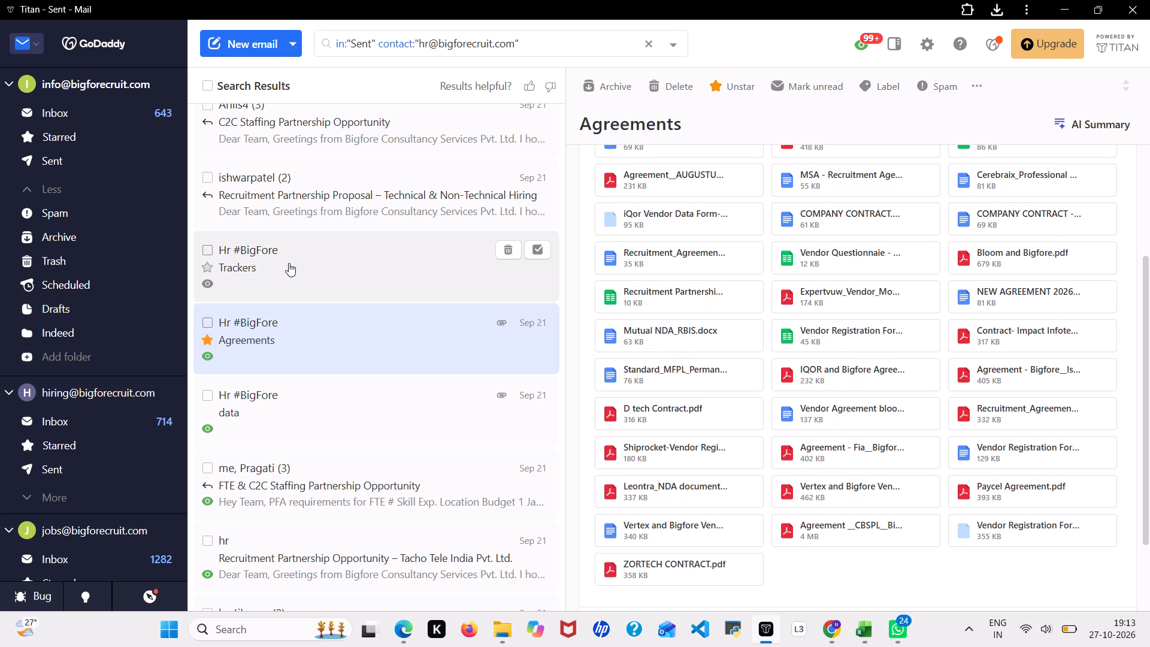
click(289, 263)
scroll(705, 286, down, 3)
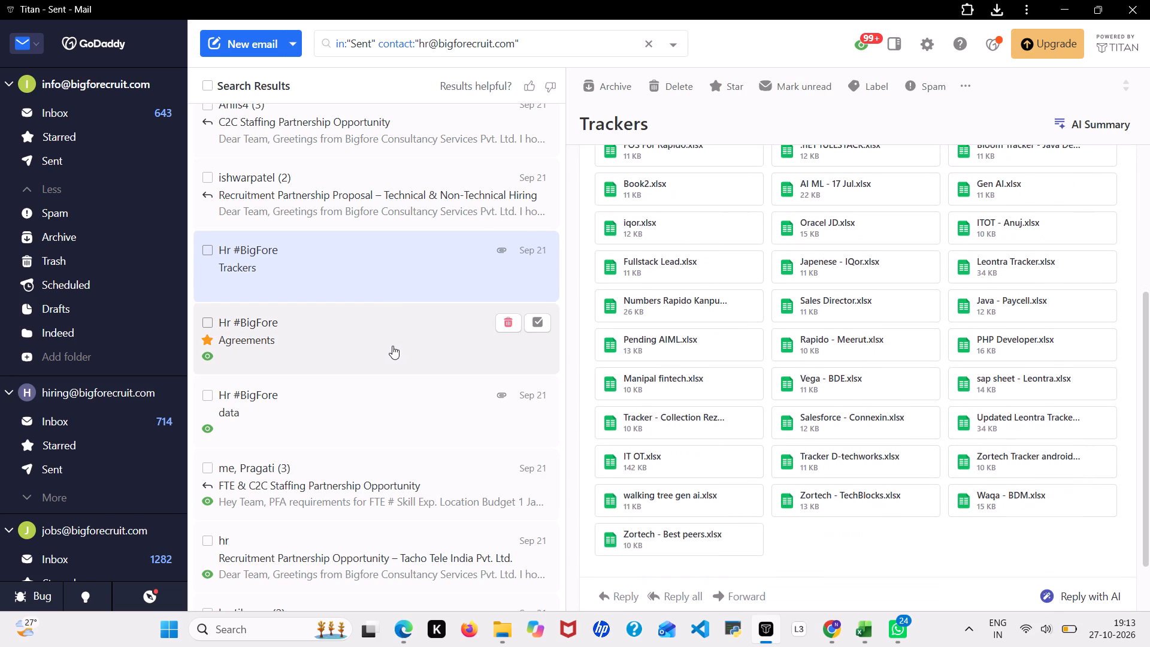
Preview COMPANY CONTRACT.docx and COMPANY CONTRACT - Copy.docx from the "Agreements" email and close both previews.
click(392, 346)
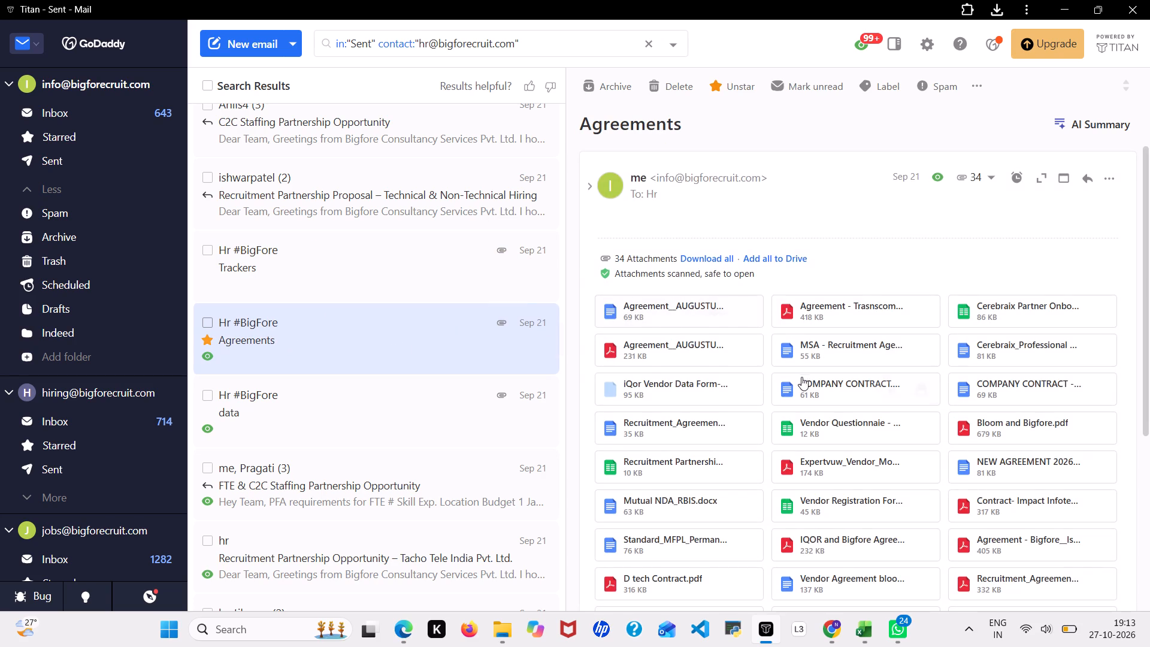
click(804, 378)
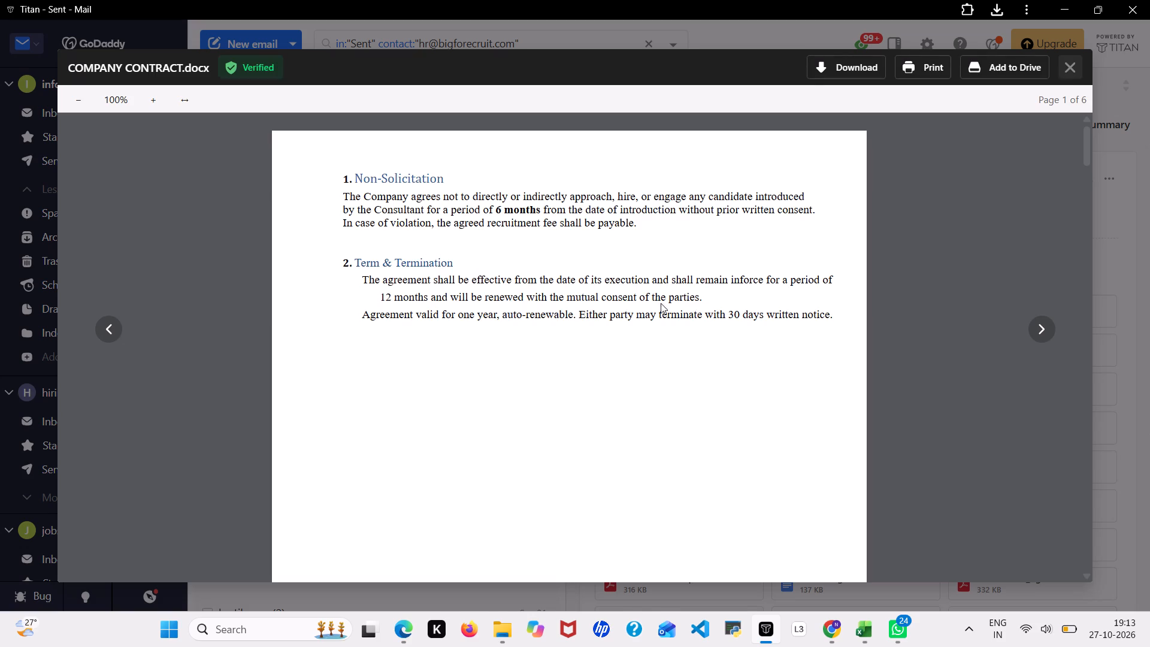
scroll(646, 298, up, 5)
scroll(646, 298, down, 7)
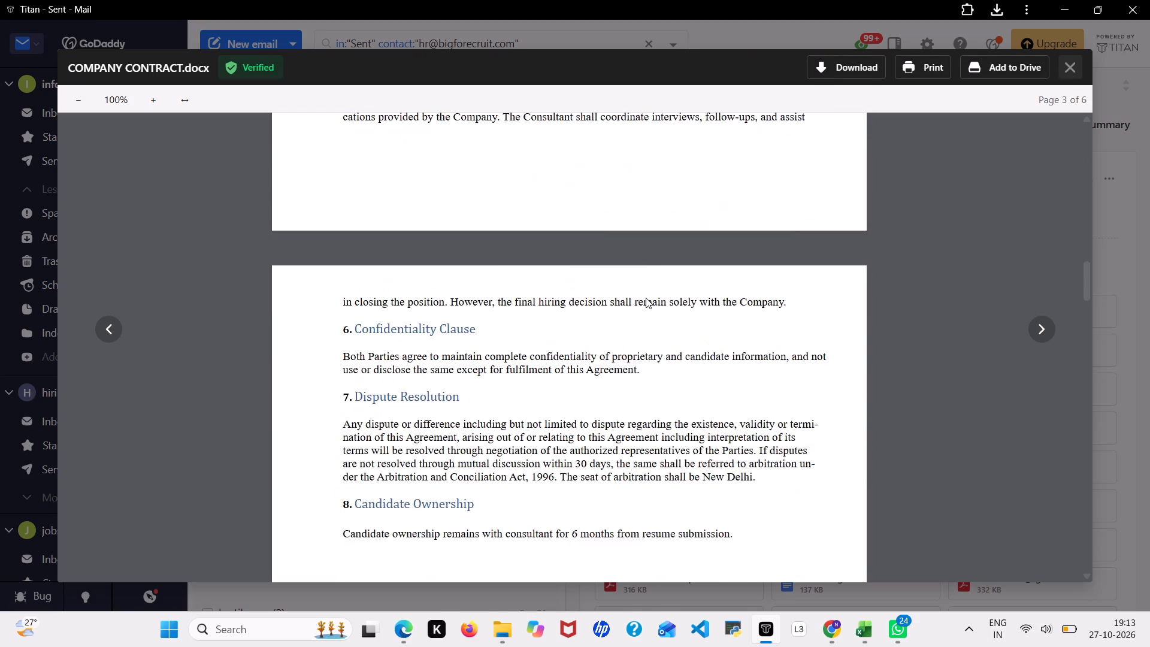
click(1070, 68)
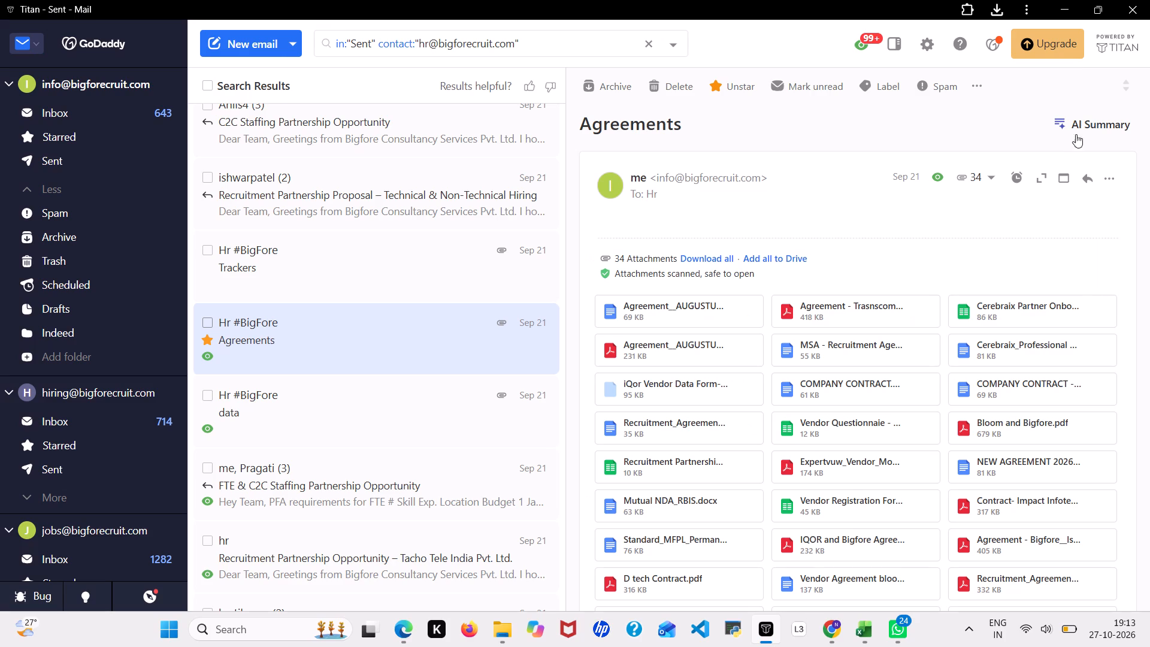
click(1000, 378)
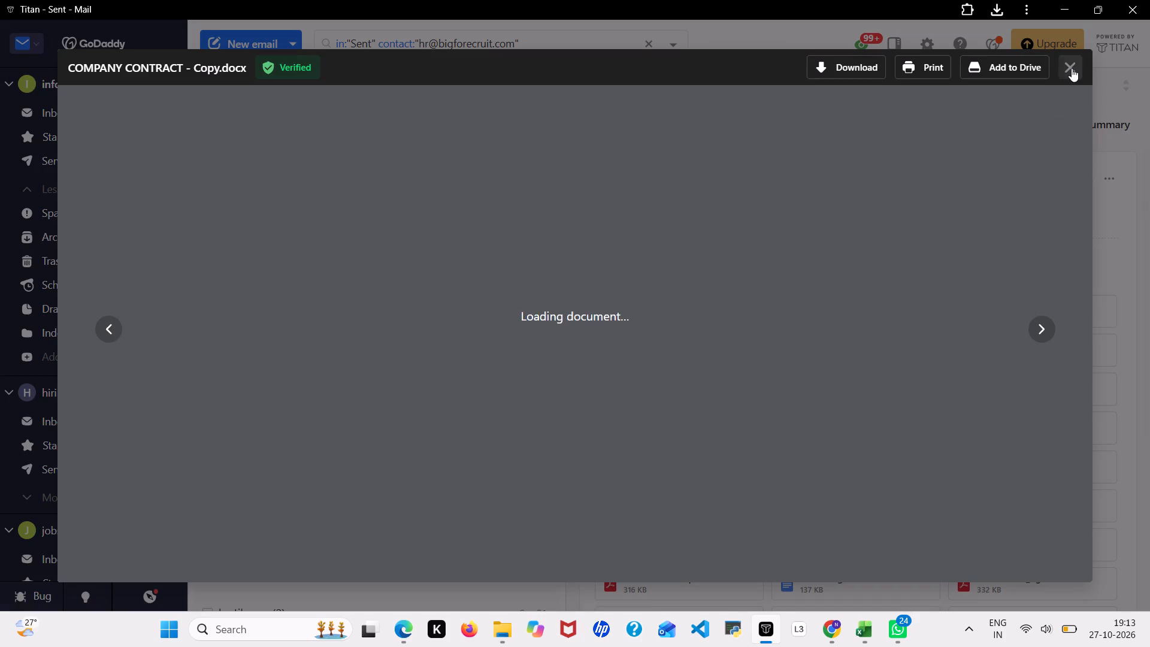
click(1072, 68)
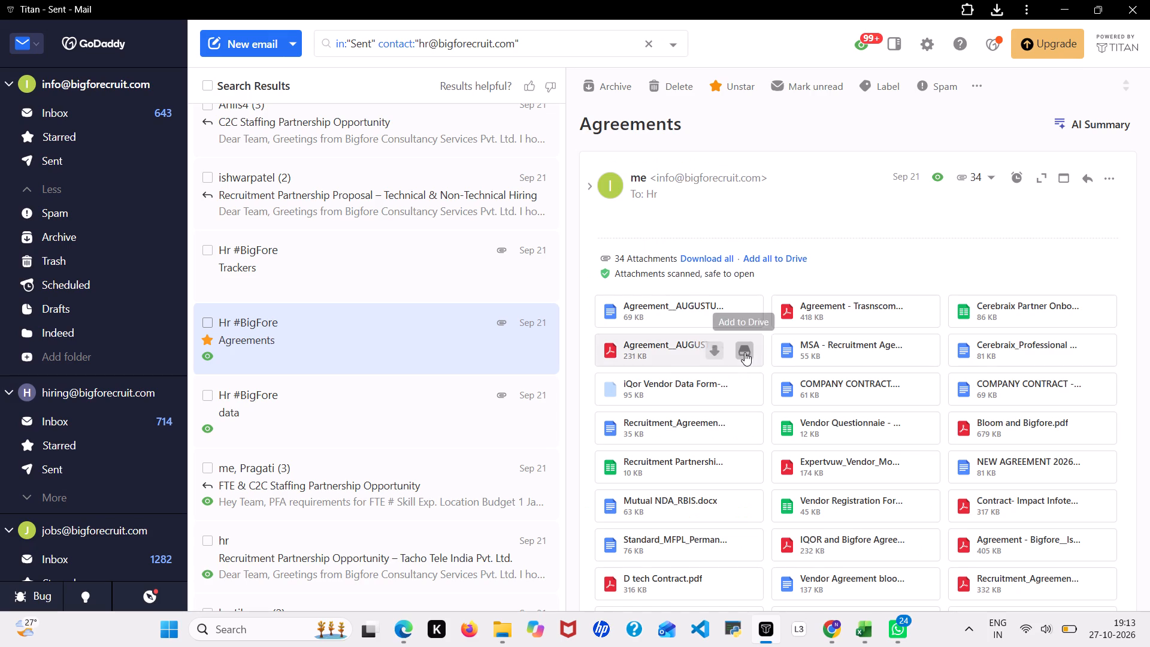
Look again through the "Agreements" email's contract, NDA and vendor registration attachments.
scroll(745, 352, down, 3)
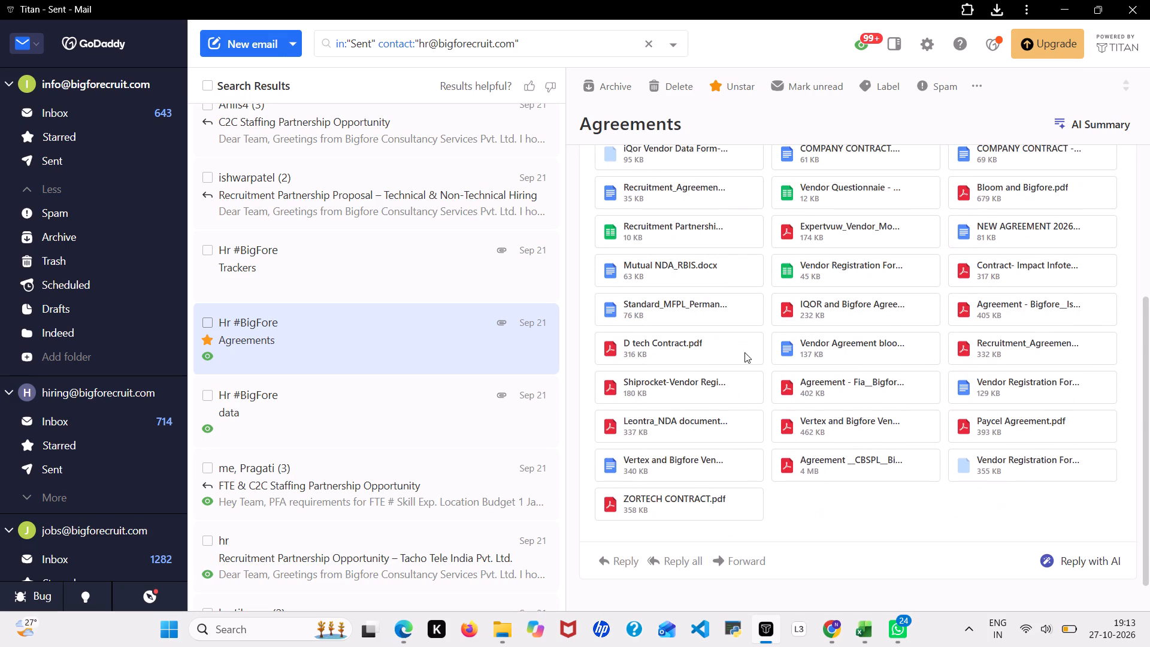
scroll(745, 352, up, 3)
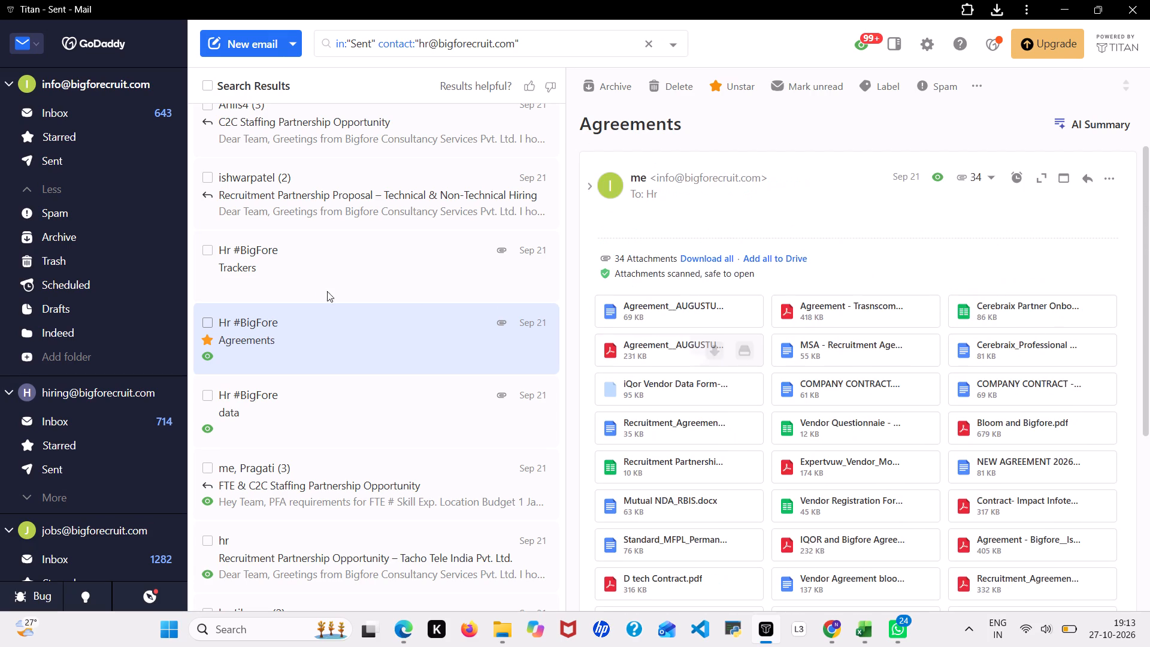
scroll(679, 359, down, 1)
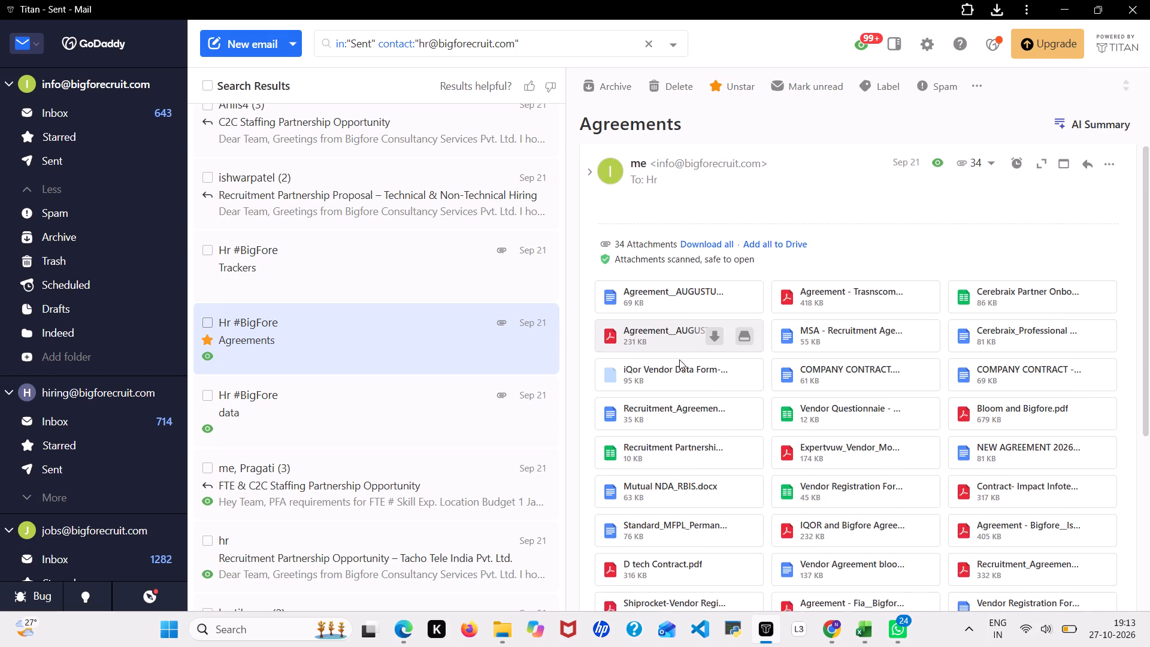
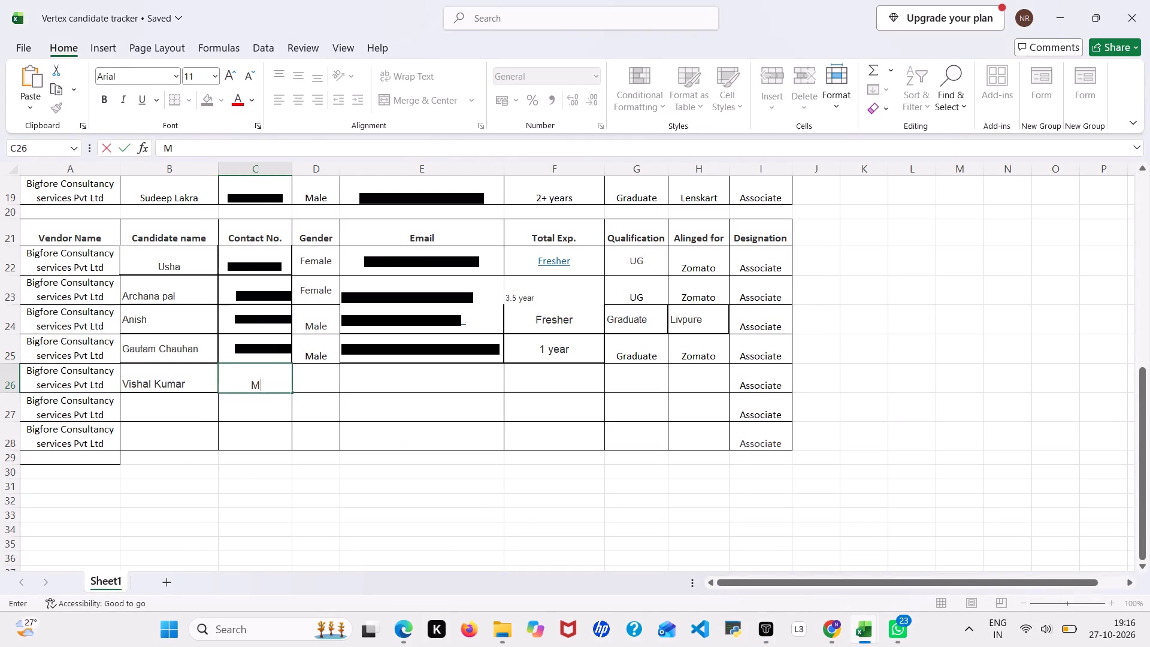
Undo the mistaken entry in the contact number cell of row 26 in the Vertex candidate tracker.
key(BackSpace)
key(ctrl+z)
Enter Male as the gender of the candidate in row 26.
key(Right)
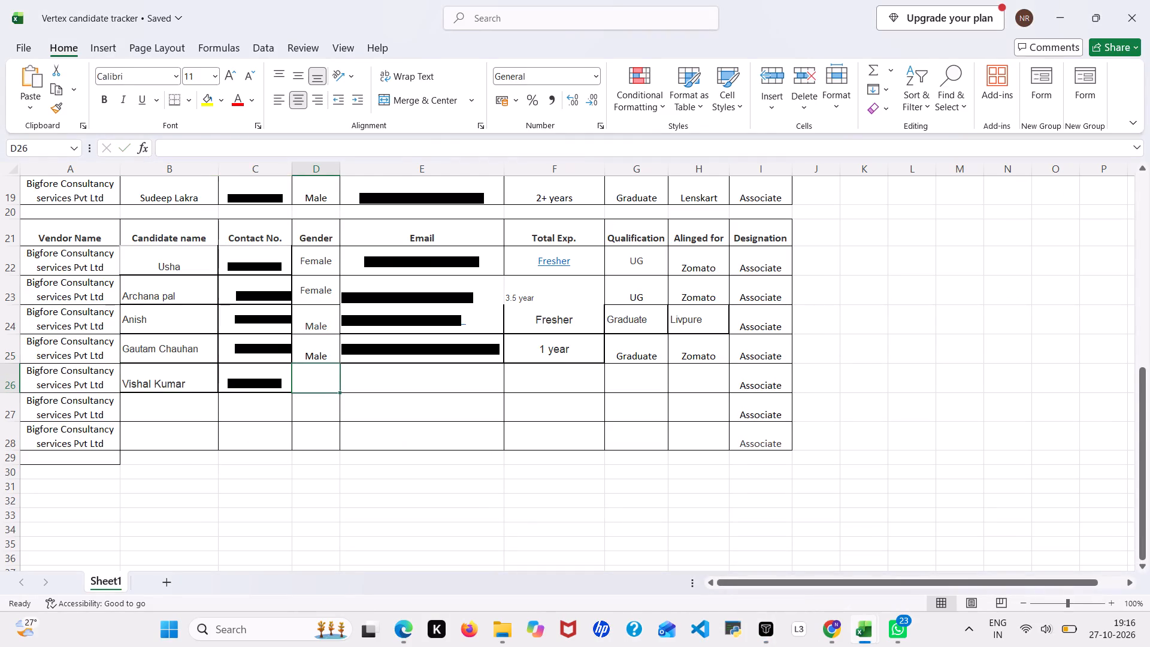
key(shift+m)
key(Right)
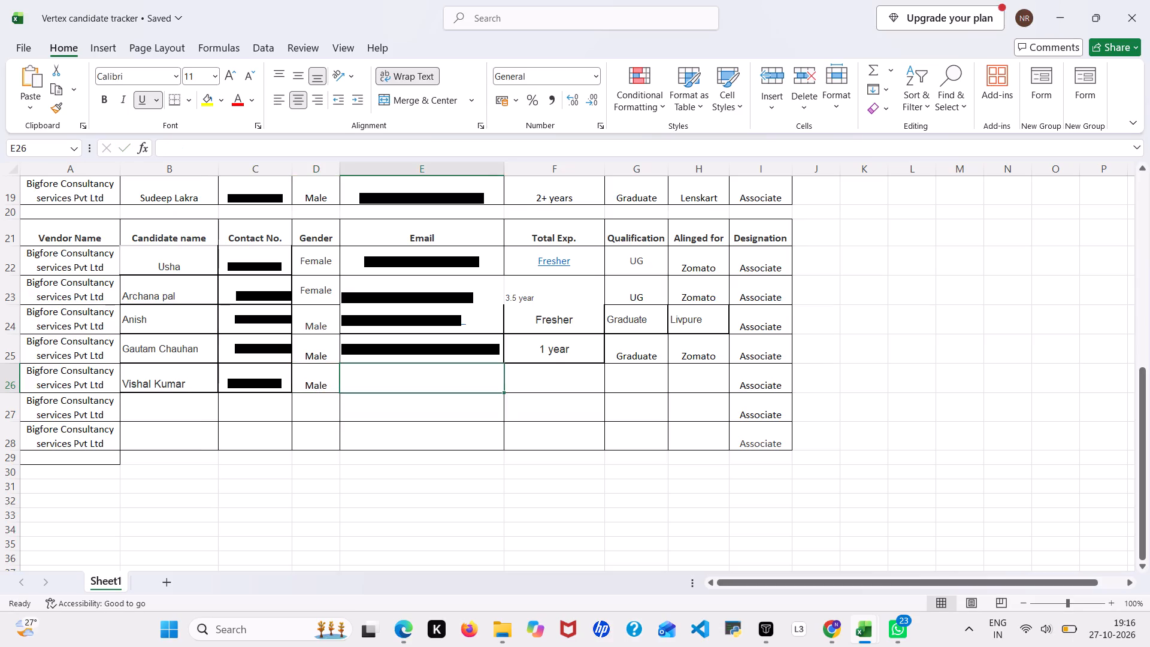
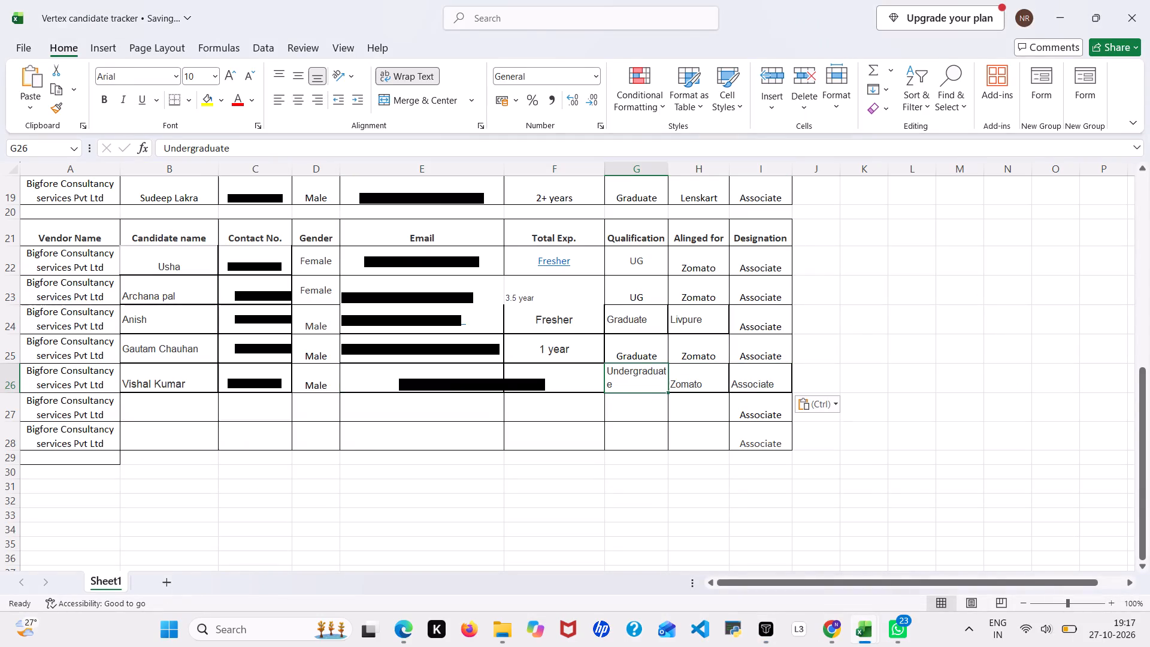
Replace the qualification of the candidate in row 26 with UG.
key(Delete)
key(shift+u)
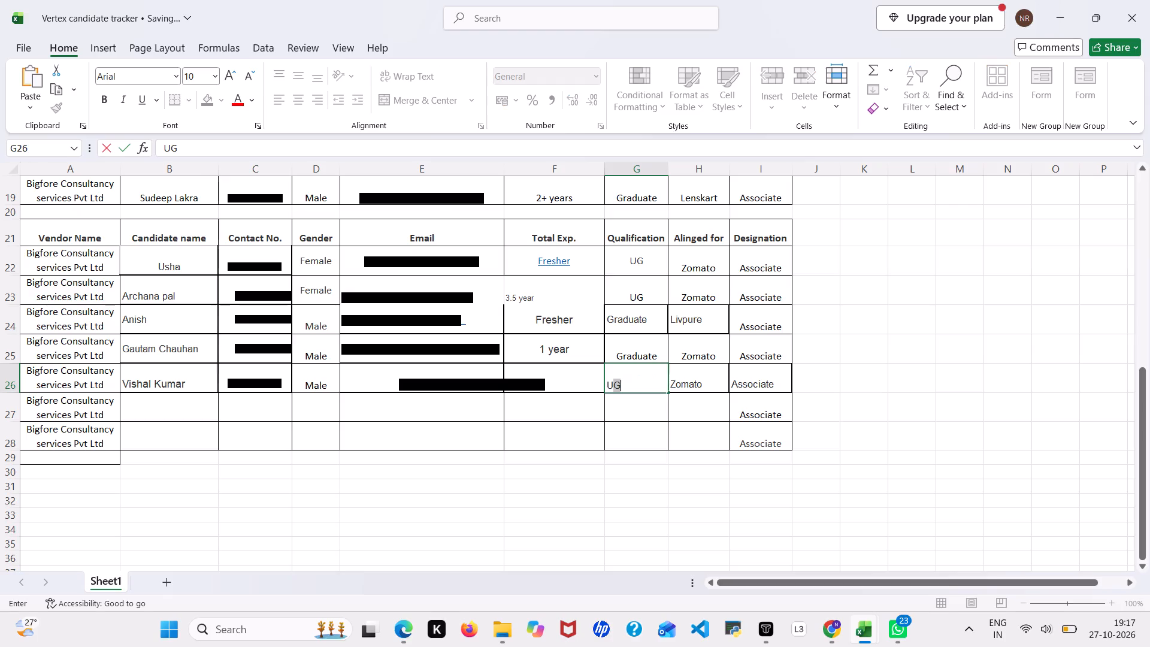
key(Down)
key(Left)
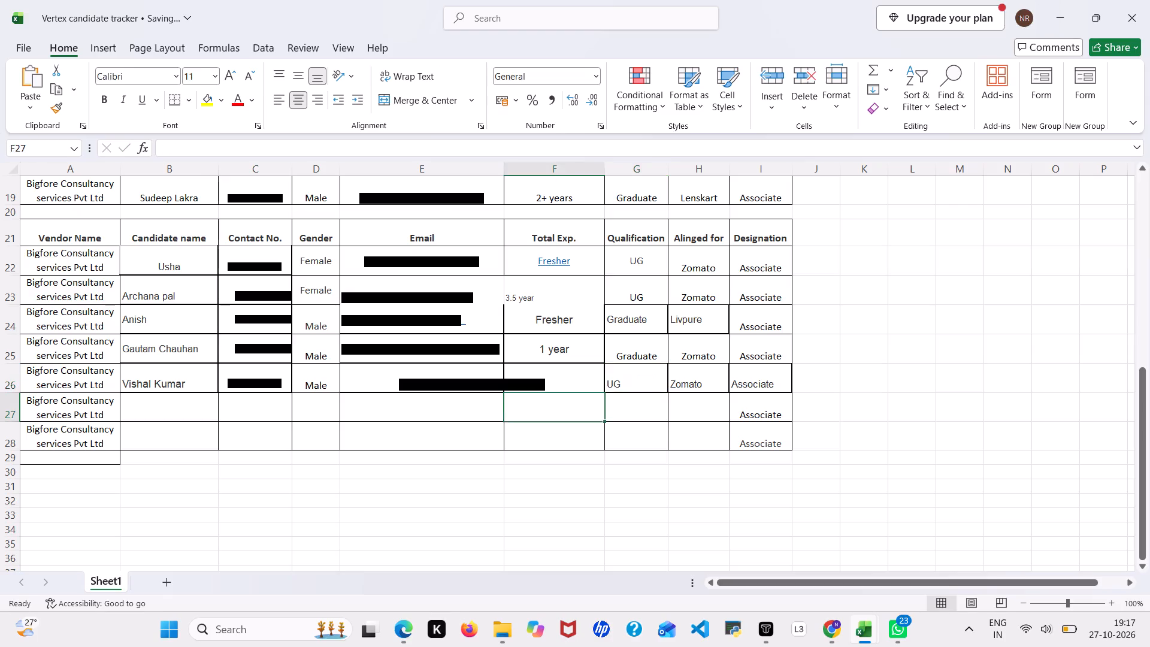
key(Left)
key(Left)
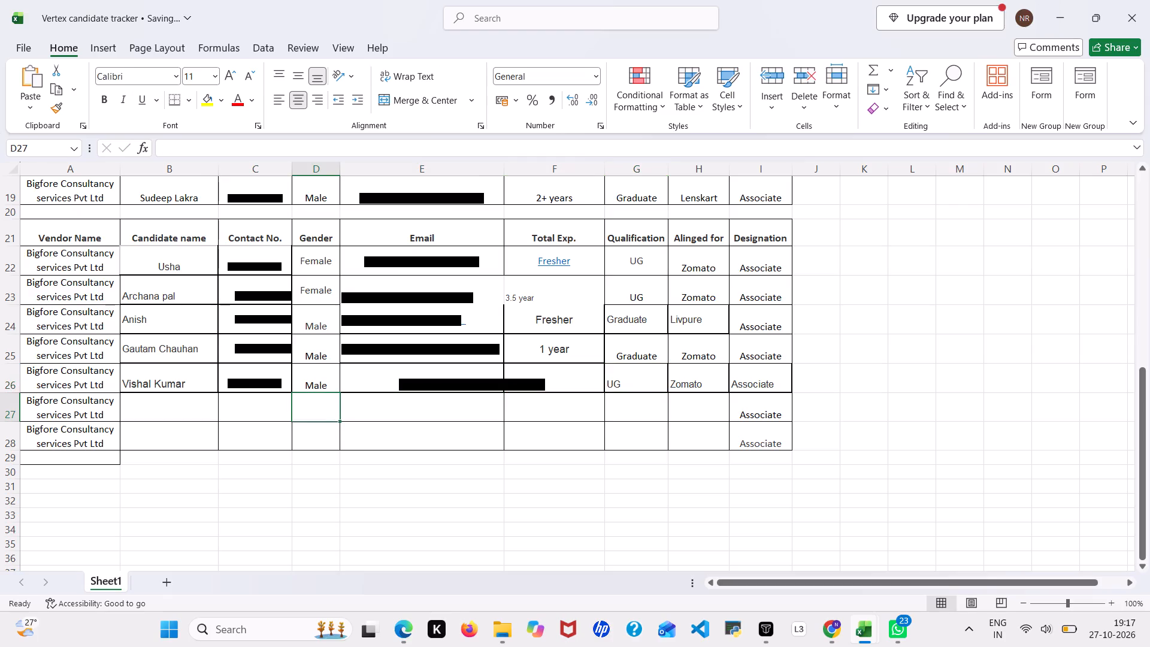
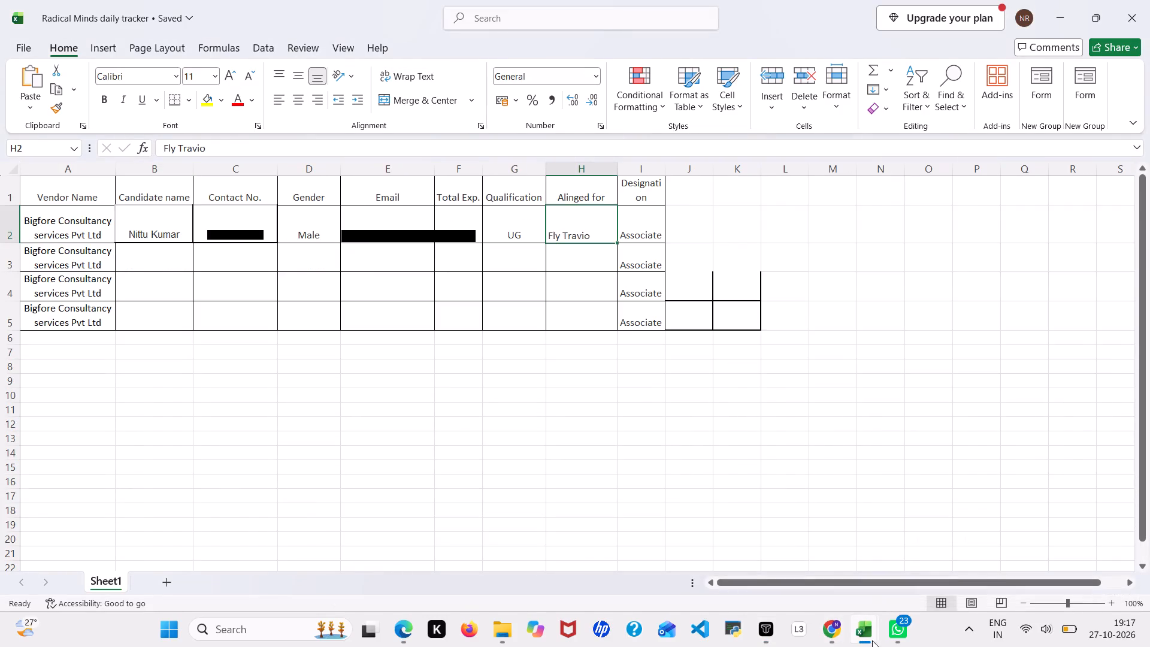
Switch to the Vertex candidate tracker and paste the copied candidate name and contact number into row 27.
click(1012, 573)
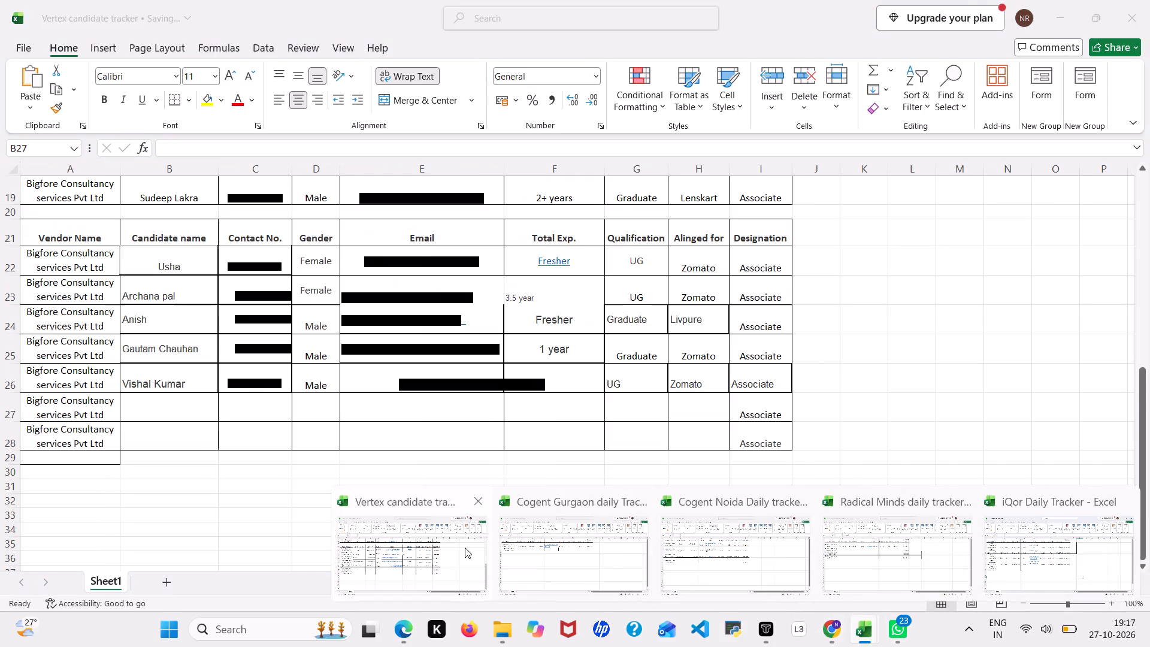
click(465, 548)
key(ctrl+v)
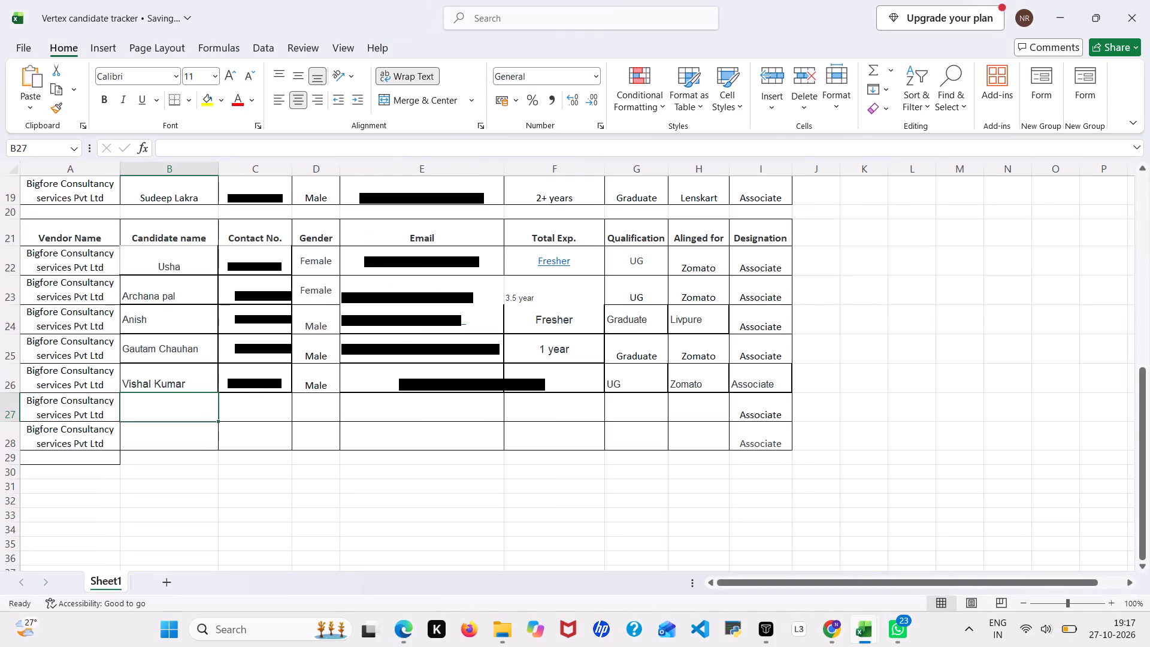
Enter Female as the gender of the candidate in row 27.
key(Right)
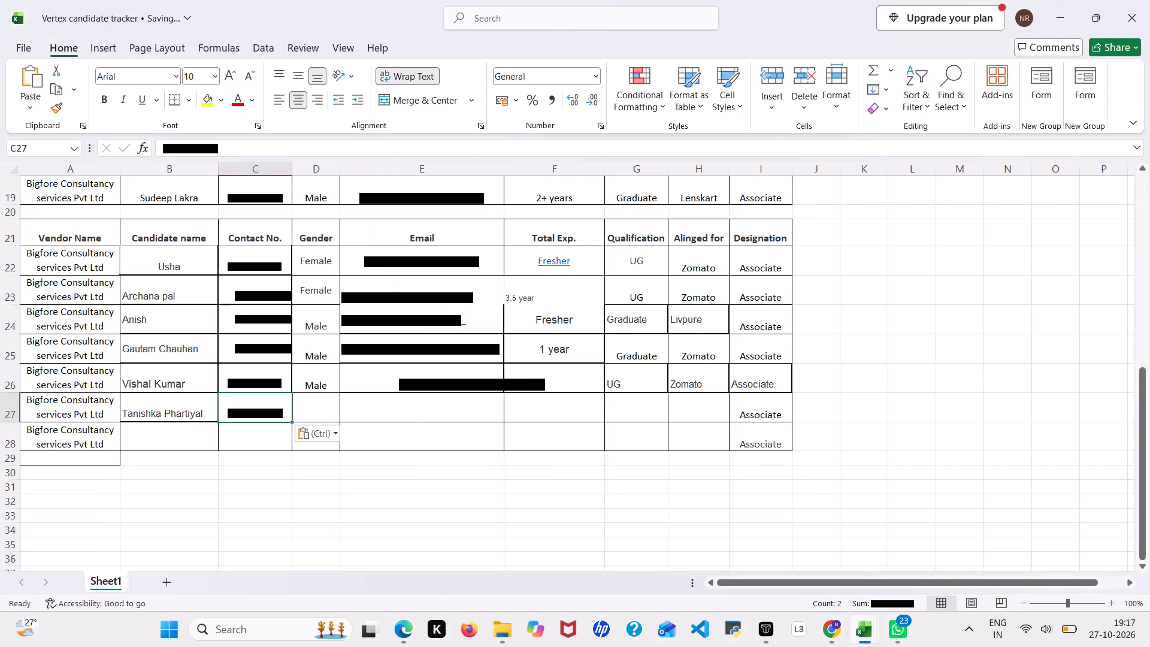
key(Right)
key(shift+f)
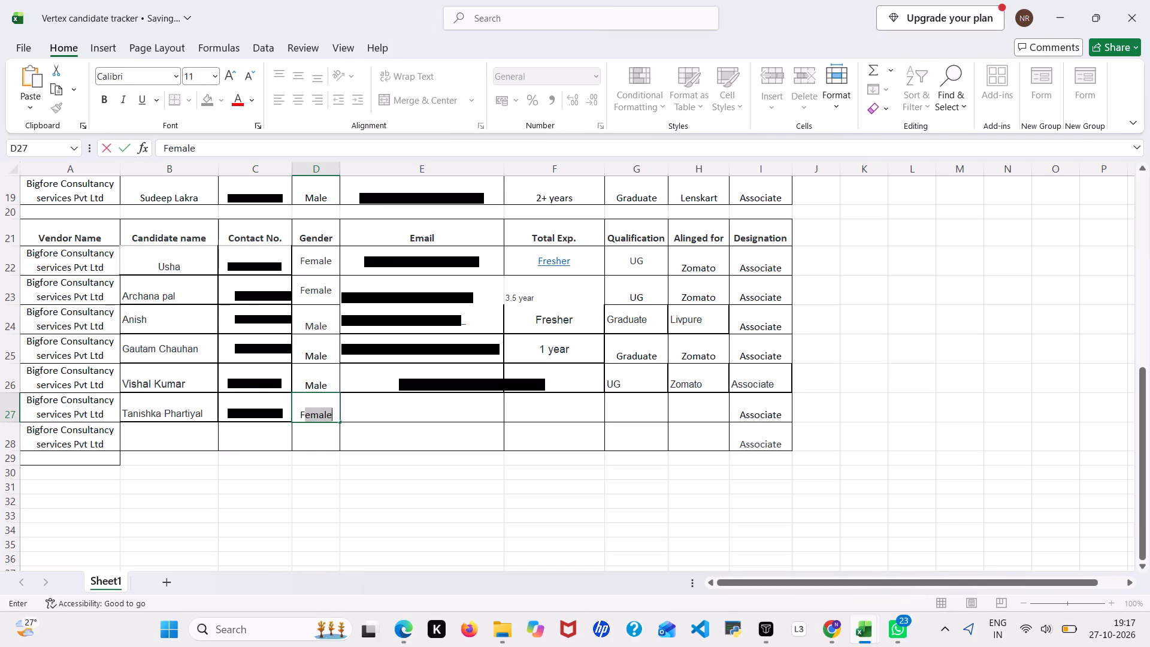
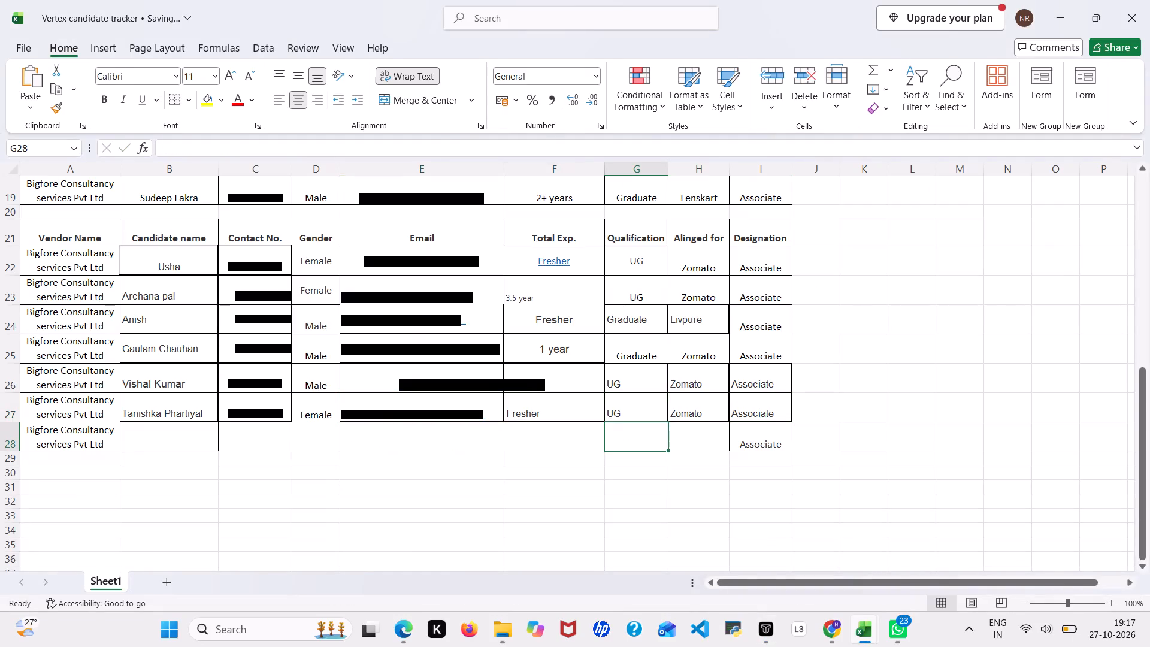
Move back along the blank candidate row 28 to its Contact No. cell.
key(Left)
key(Left)
key(Left)
key(Left)
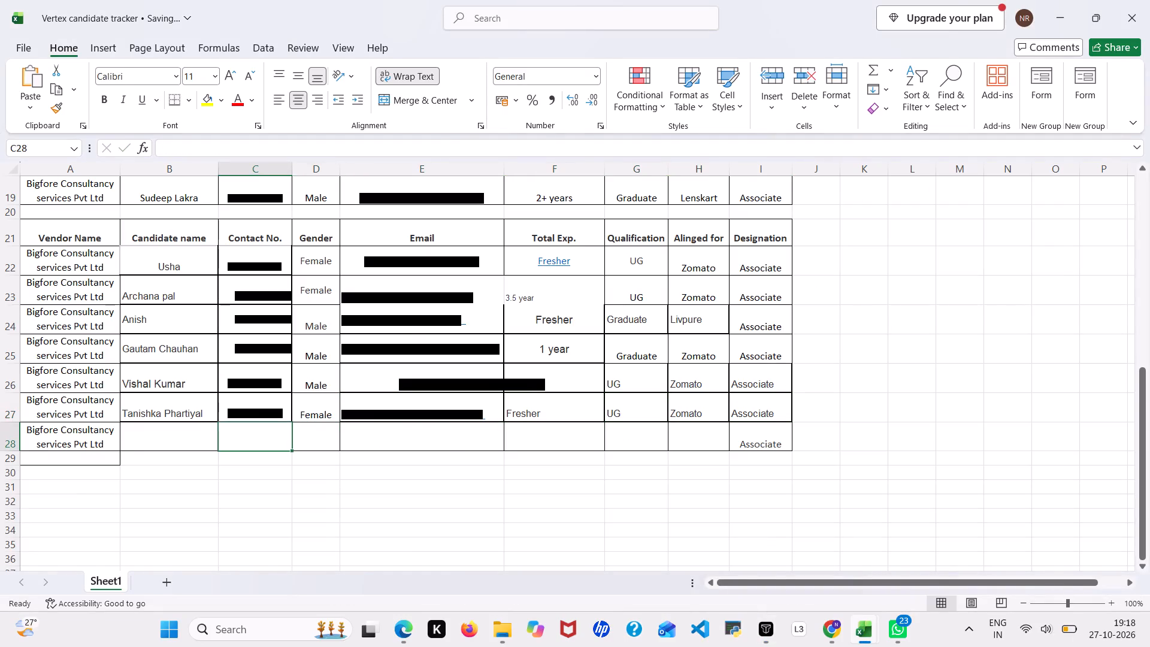
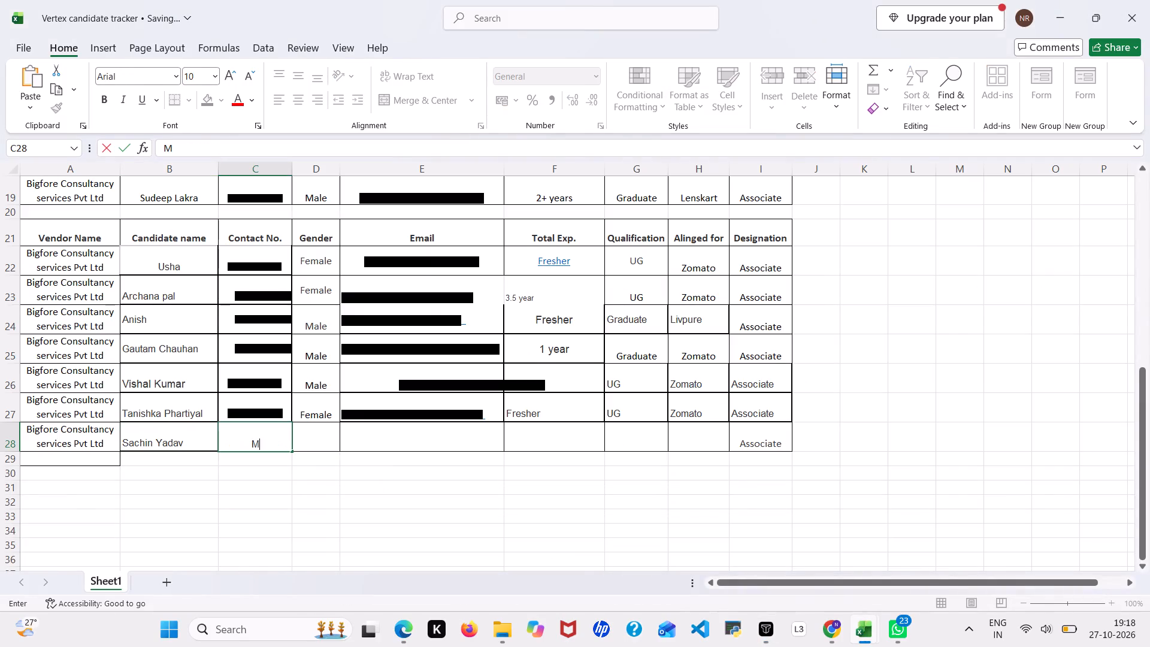
Undo the stray entry in the Contact No. cell of candidate row 28 to restore the contact number.
key(BackSpace)
key(ctrl+z)
Enter Male as the gender for the candidate in row 28.
key(Right)
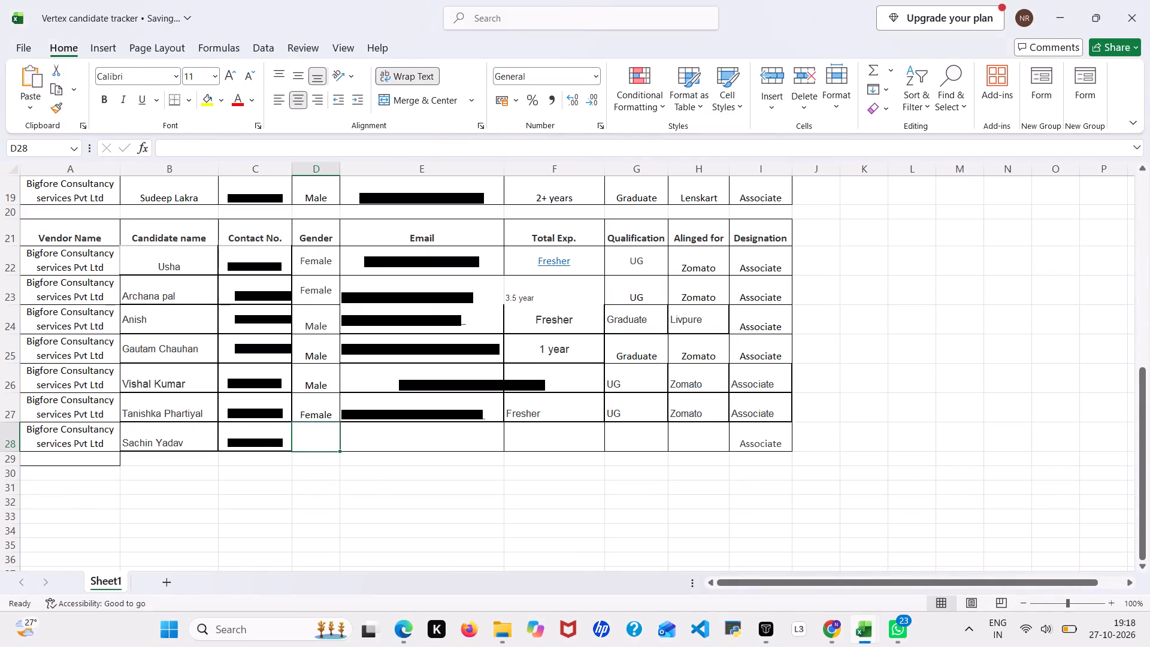
key(shift+m)
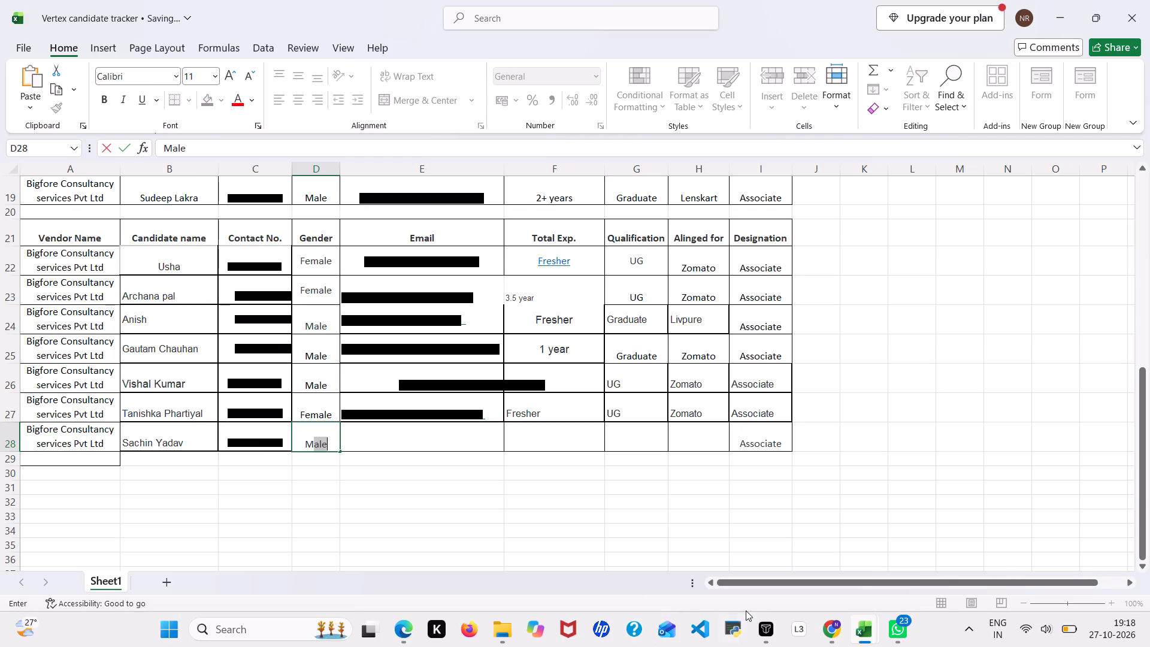
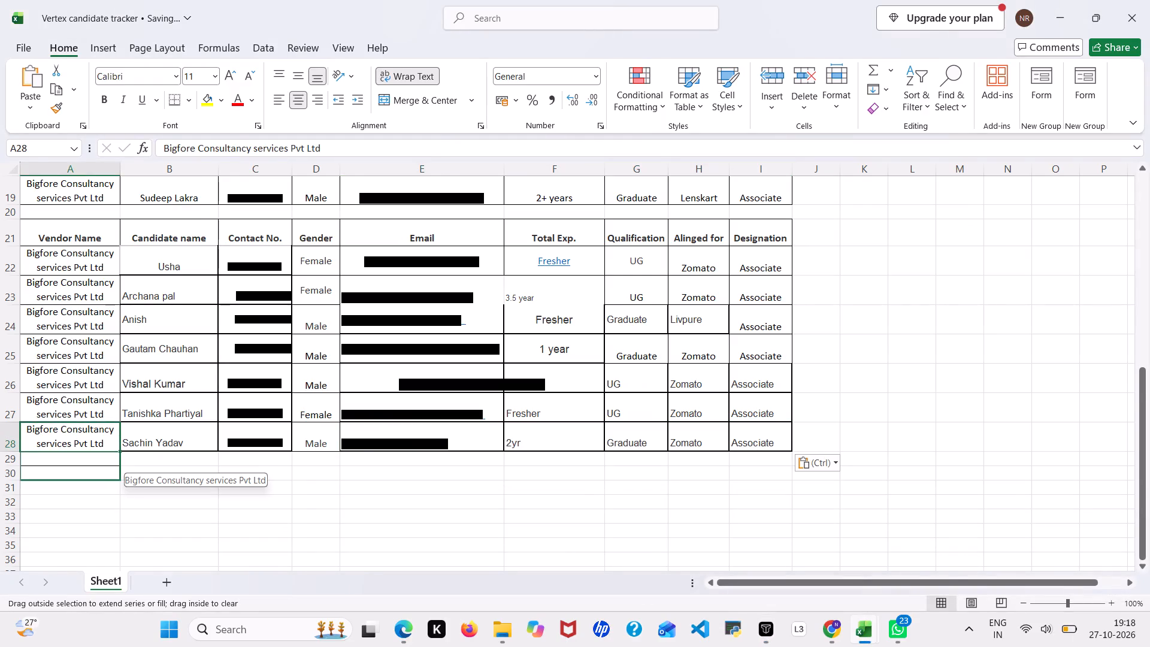
Fill the vendor name Bigfore Consultancy services Pvt Ltd from row 28 down through rows 29 to 31.
drag(119, 480, 119, 495)
click(162, 471)
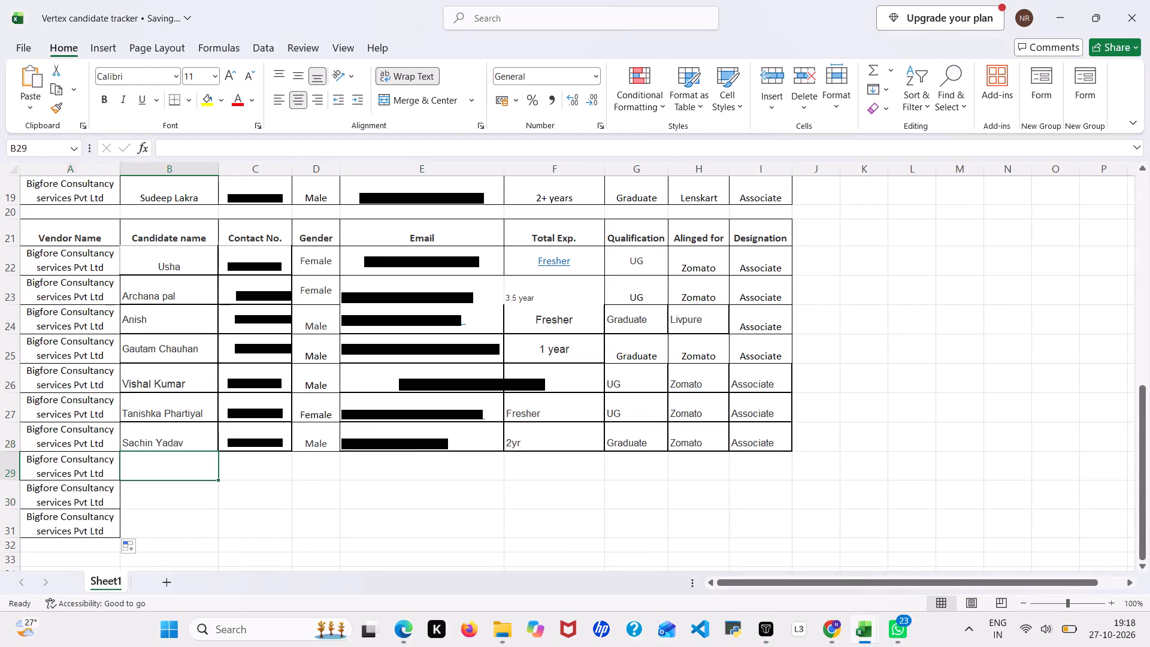
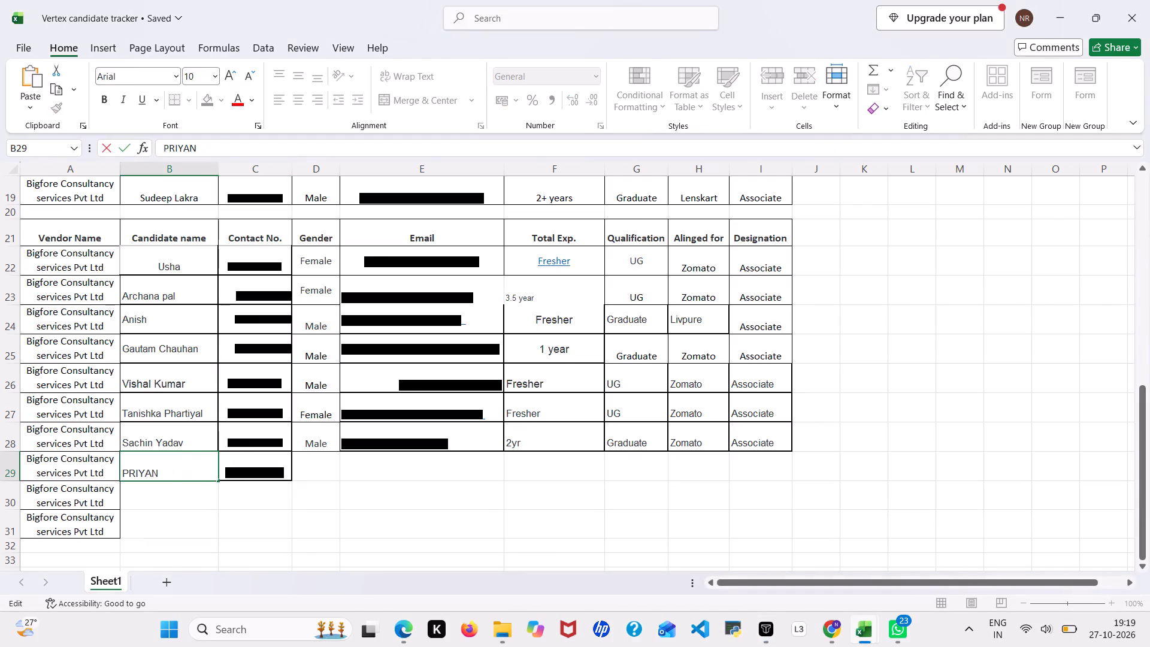
Rewrite the all-caps candidate name in row 29 as first name and surname, each with only its initial capitalised.
key(BackSpace)
key(BackSpace)
key(BackSpace)
key(BackSpace)
key(BackSpace)
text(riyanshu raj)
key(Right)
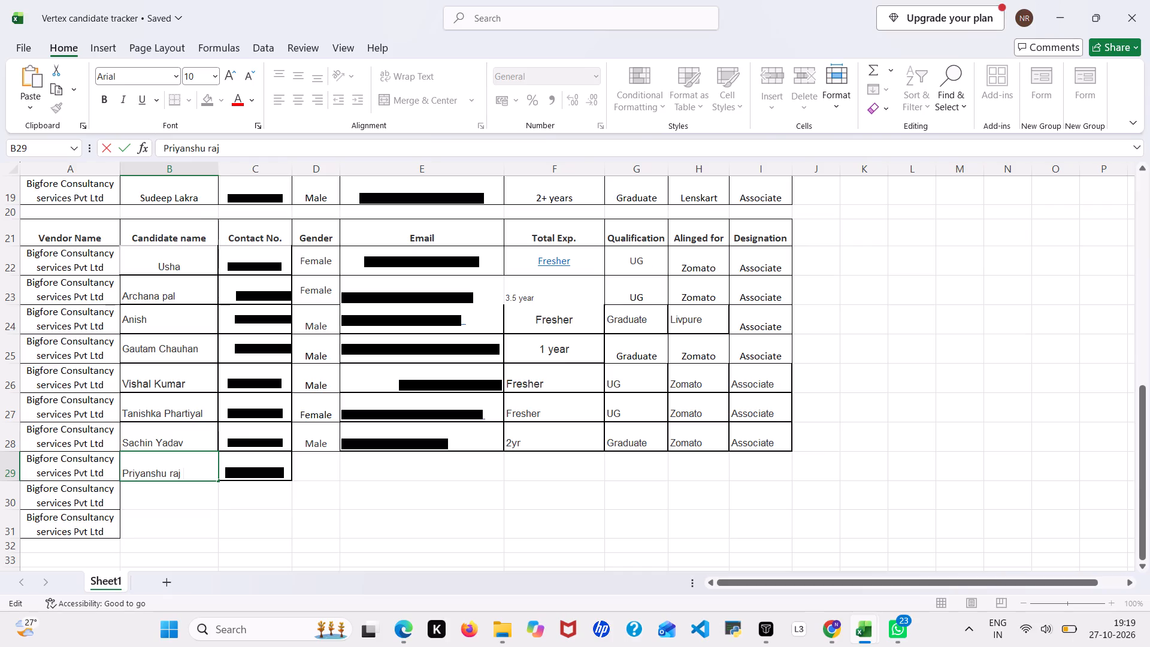
click(175, 473)
key(BackSpace)
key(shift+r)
Remove the extra character from the contact number in row 29.
double_click(257, 468)
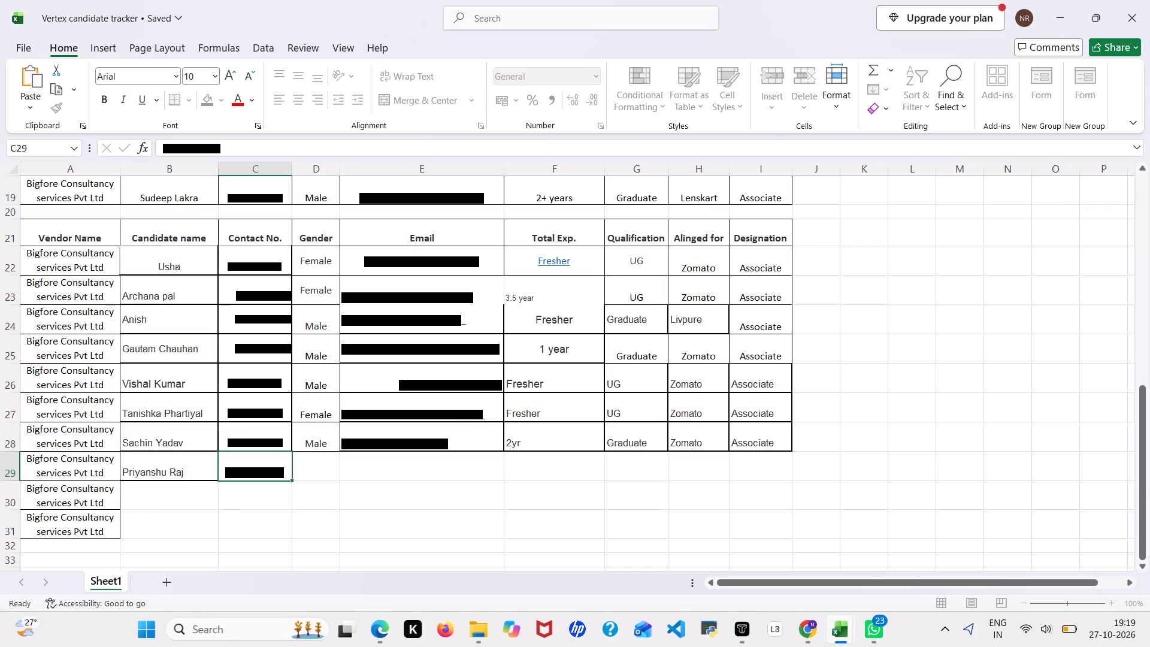
key(BackSpace)
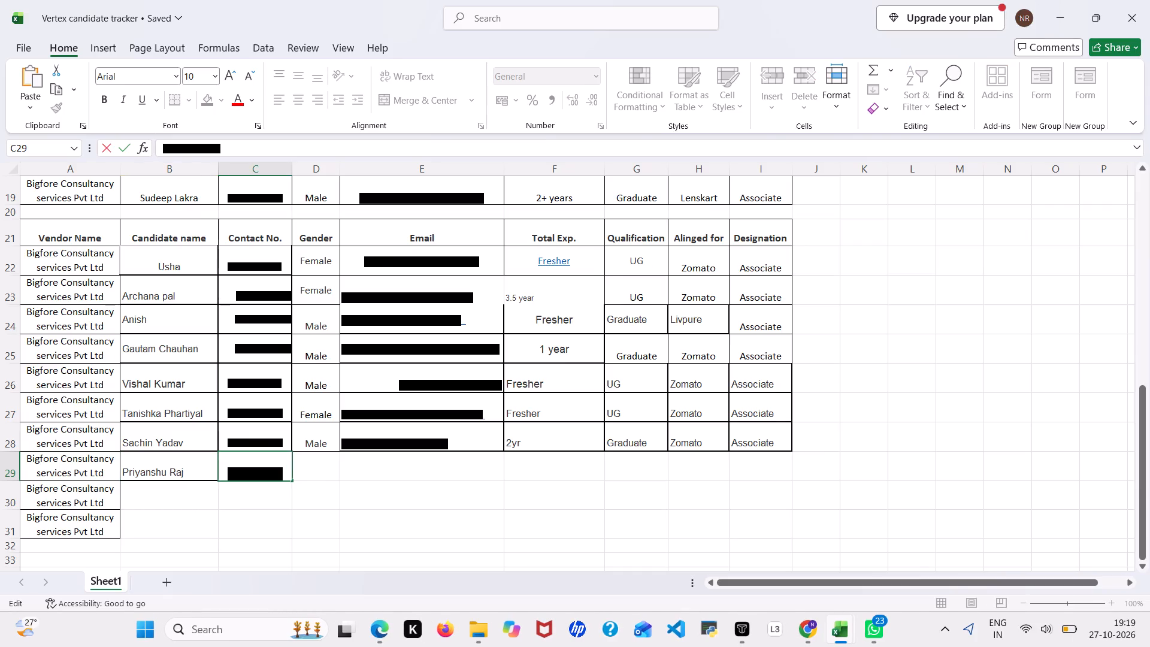
Enter Male as the gender for the candidate in row 29.
click(329, 472)
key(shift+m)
key(Right)
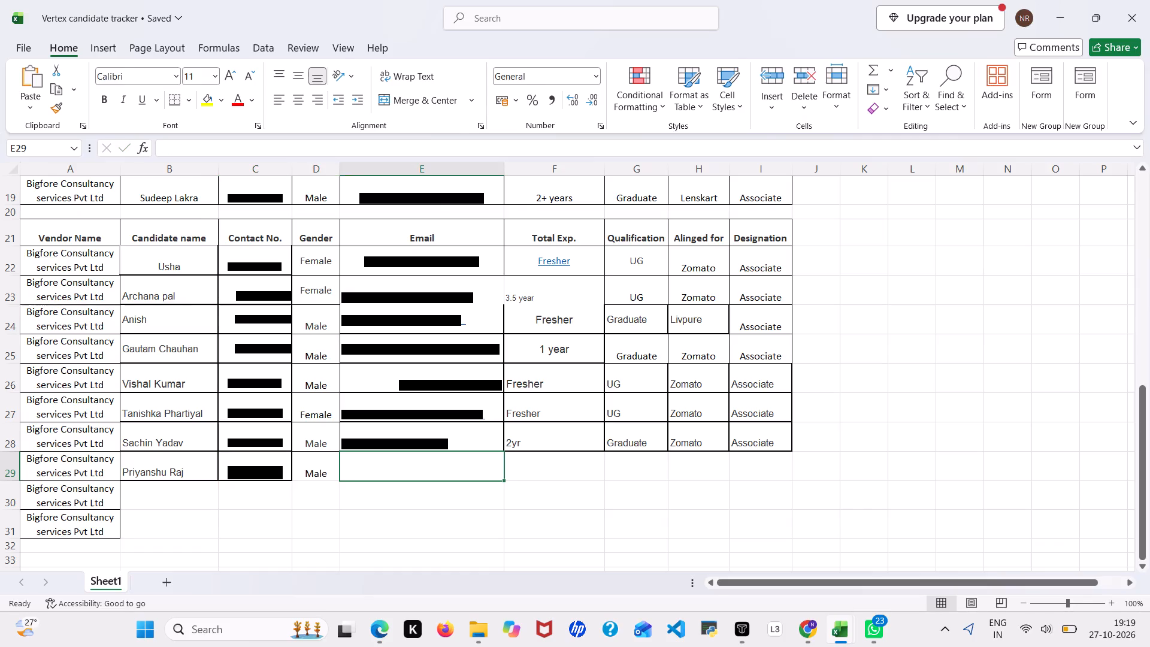
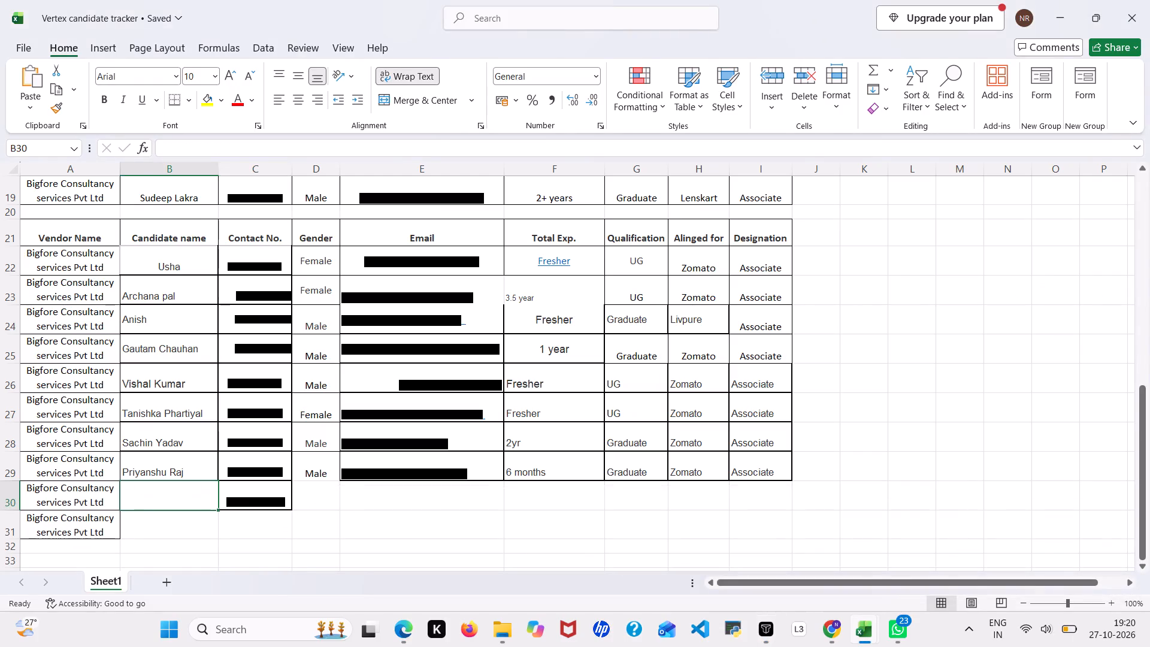
Enter the candidate's first name and surname in row 30, each with only its initial capitalised.
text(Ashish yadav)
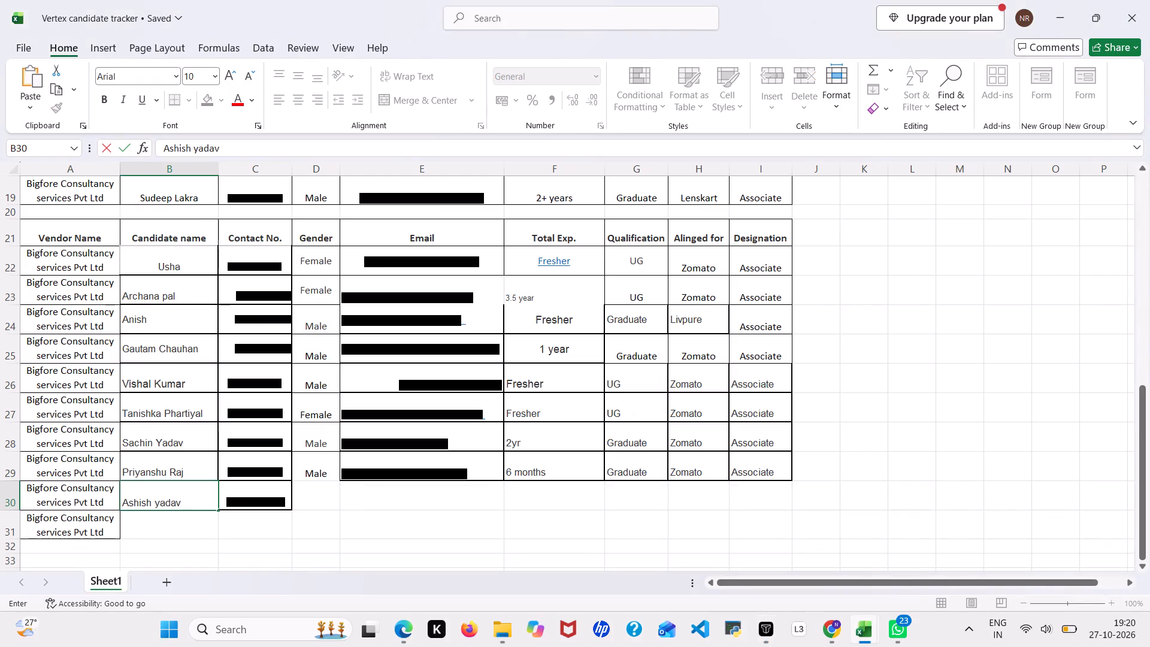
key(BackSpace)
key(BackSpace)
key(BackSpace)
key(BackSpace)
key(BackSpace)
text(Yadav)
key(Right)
Enter Male as the gender for the candidate in row 30.
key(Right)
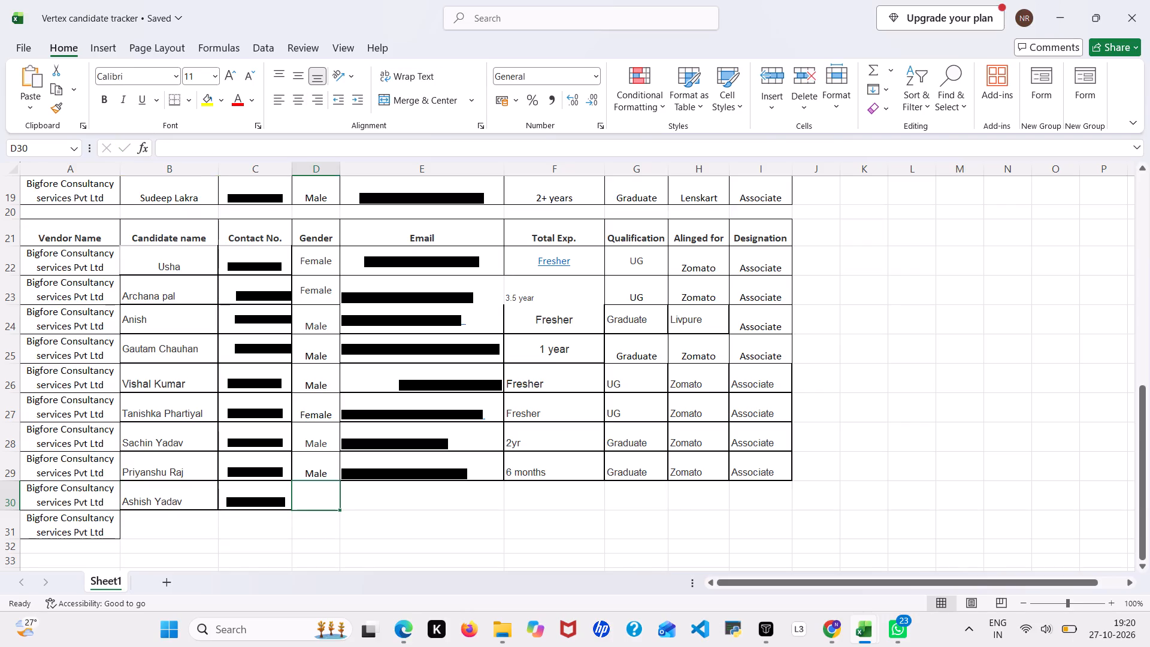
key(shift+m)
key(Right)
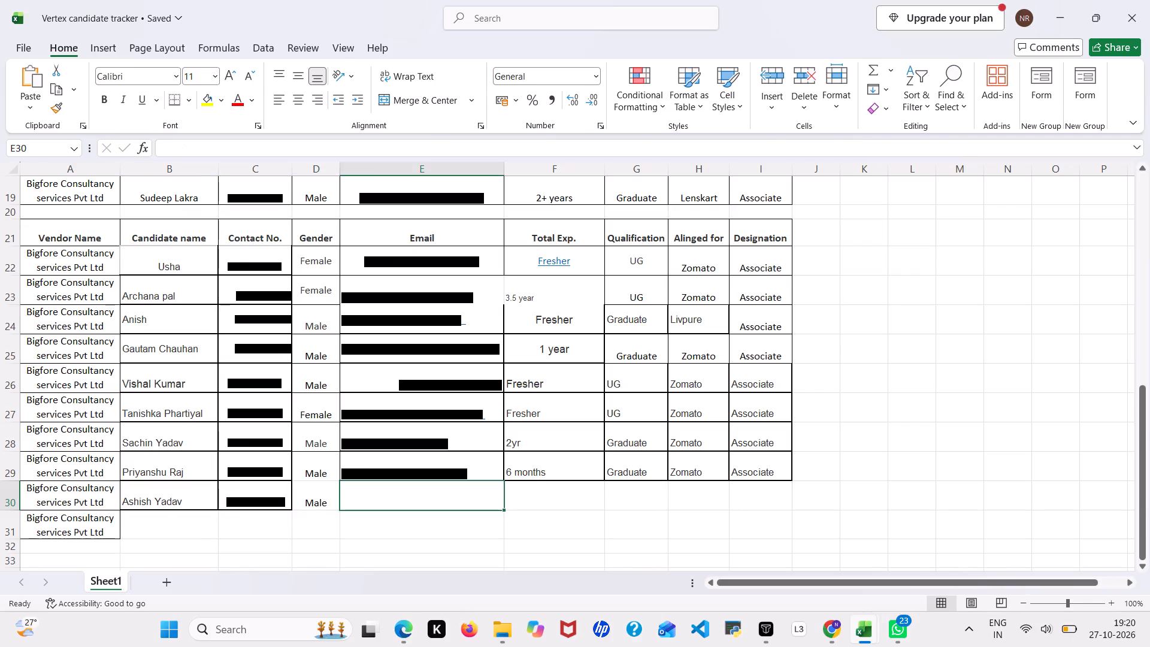
Remove the extra character from the contact number in row 30.
double_click(259, 500)
key(BackSpace)
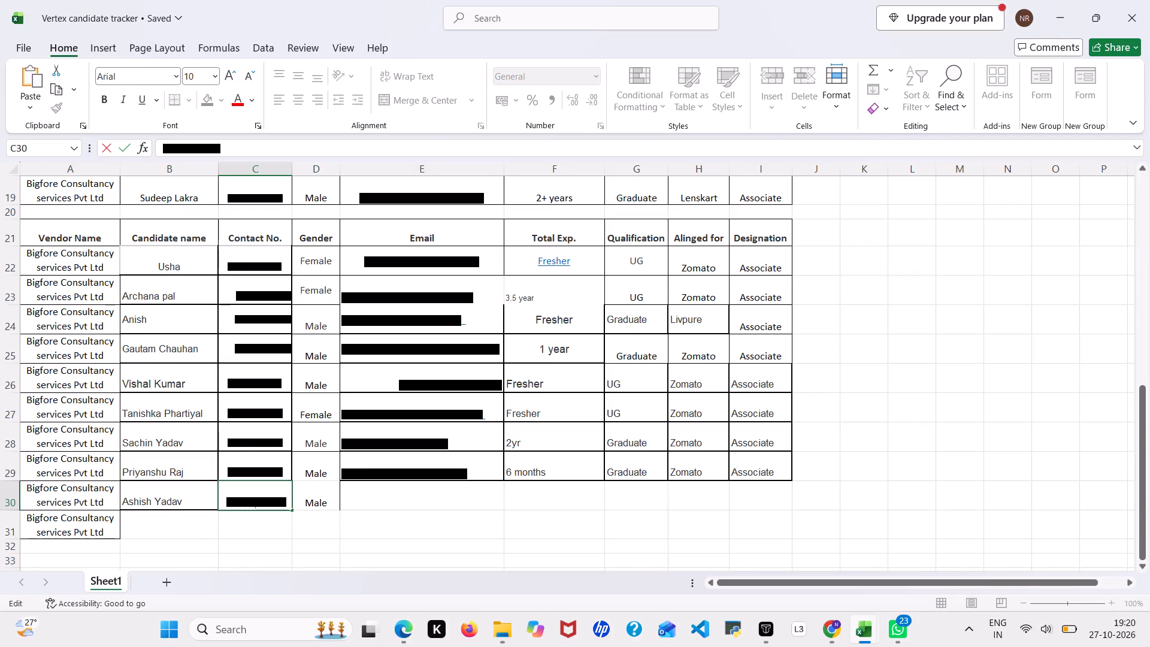
click(385, 491)
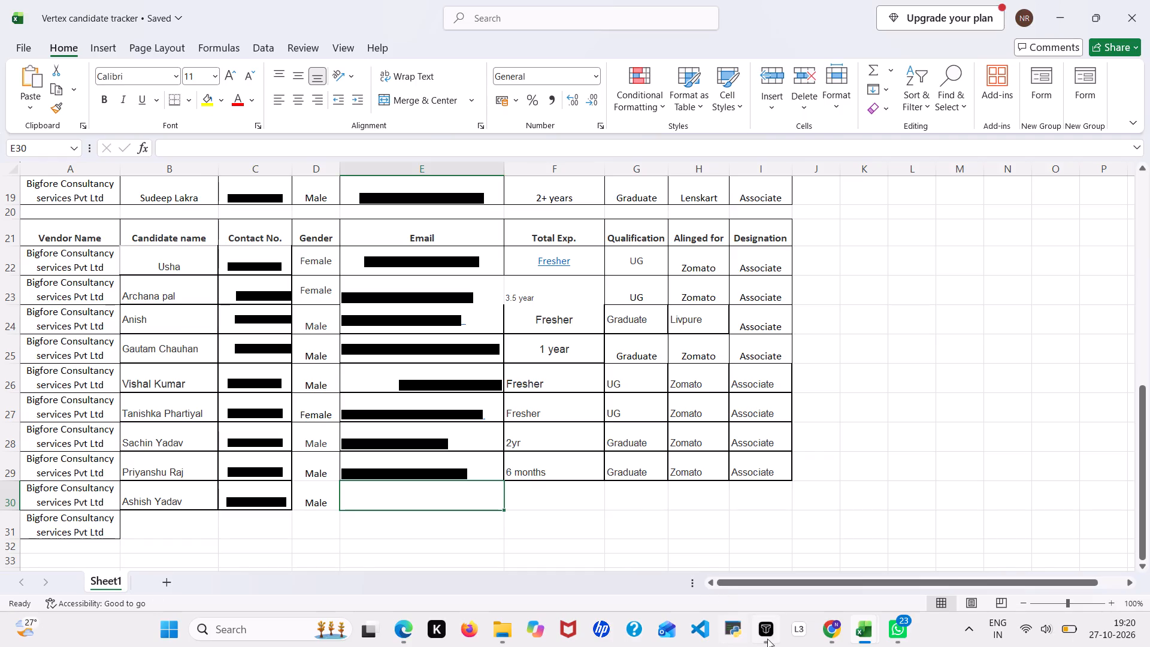
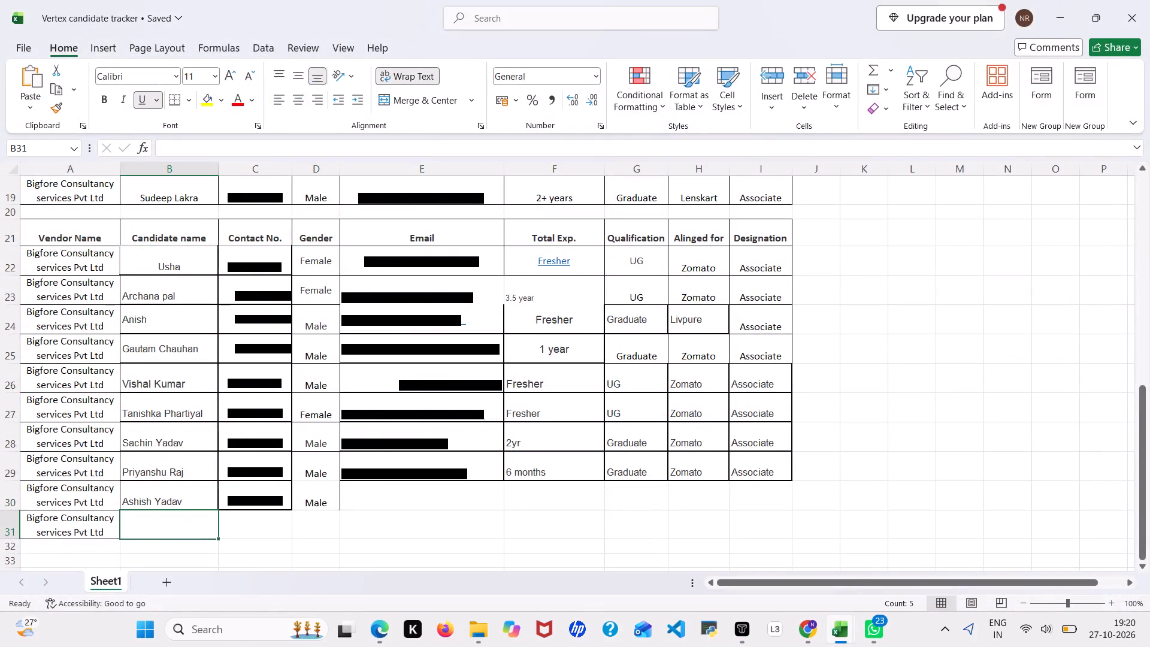
Paste the copied email, 6 month experience, Graduate qualification, Zomato and Associate details into row 30, starting in the Email column.
click(388, 505)
key(ctrl+v)
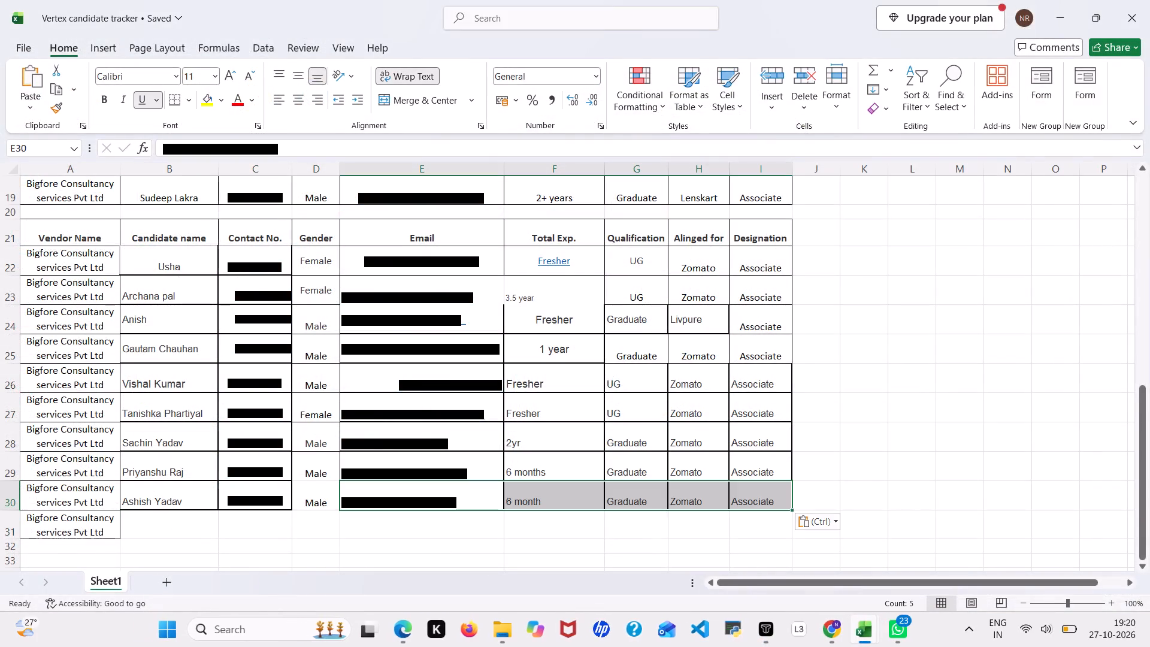
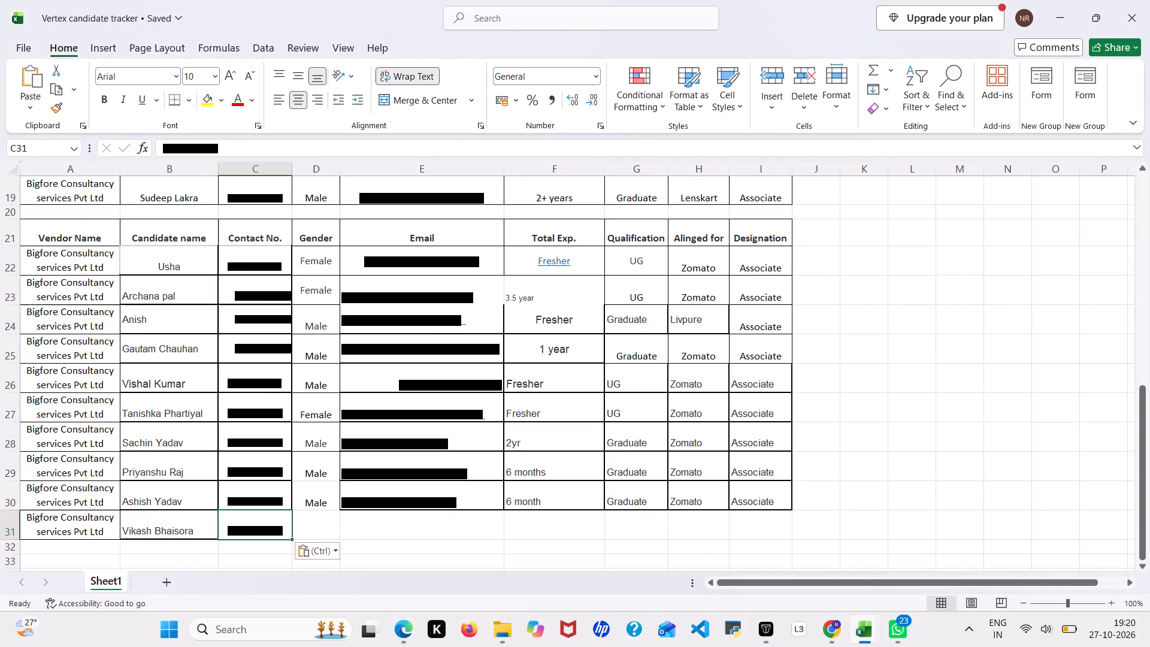
Enter Male as the gender for the candidate in row 31 and move on to the Email cell.
key(Right)
key(shift+m)
key(Right)
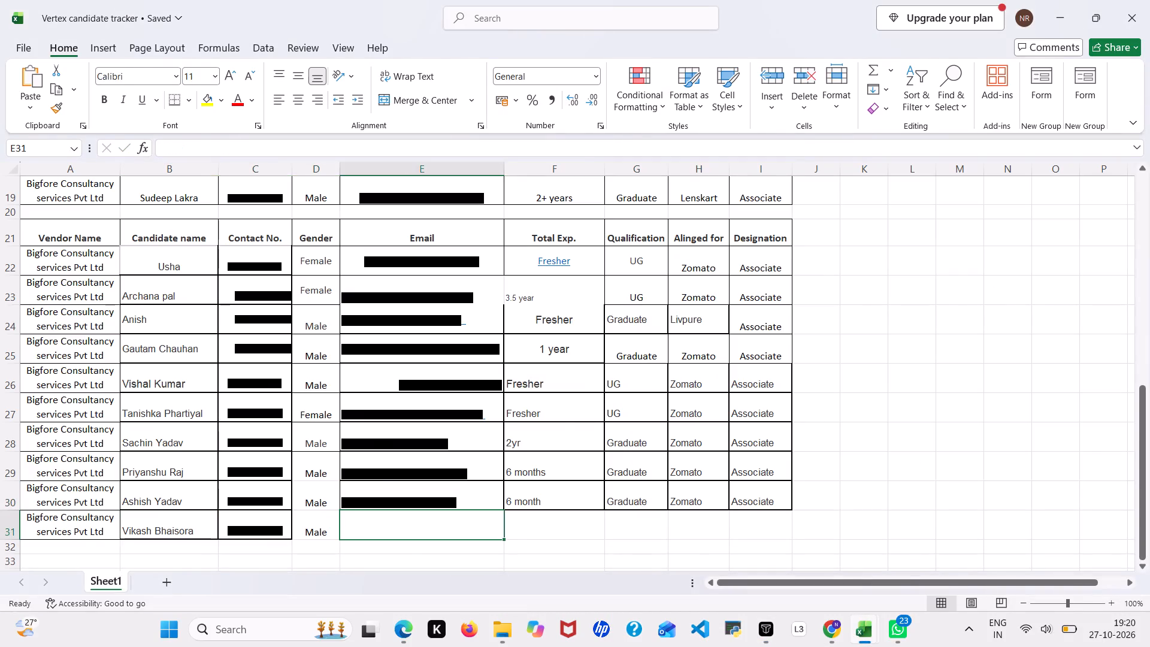
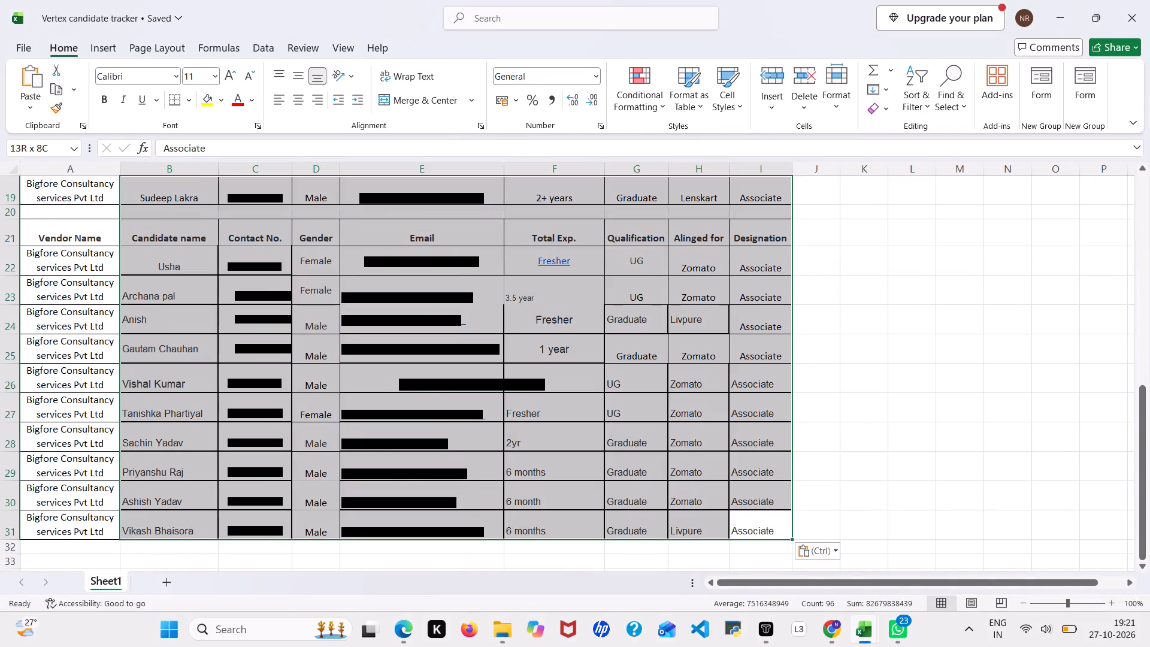
Set the font of the candidate table in rows 21 to 31, columns A to I, to Calibri size 11.
drag(146, 189, 54, 237)
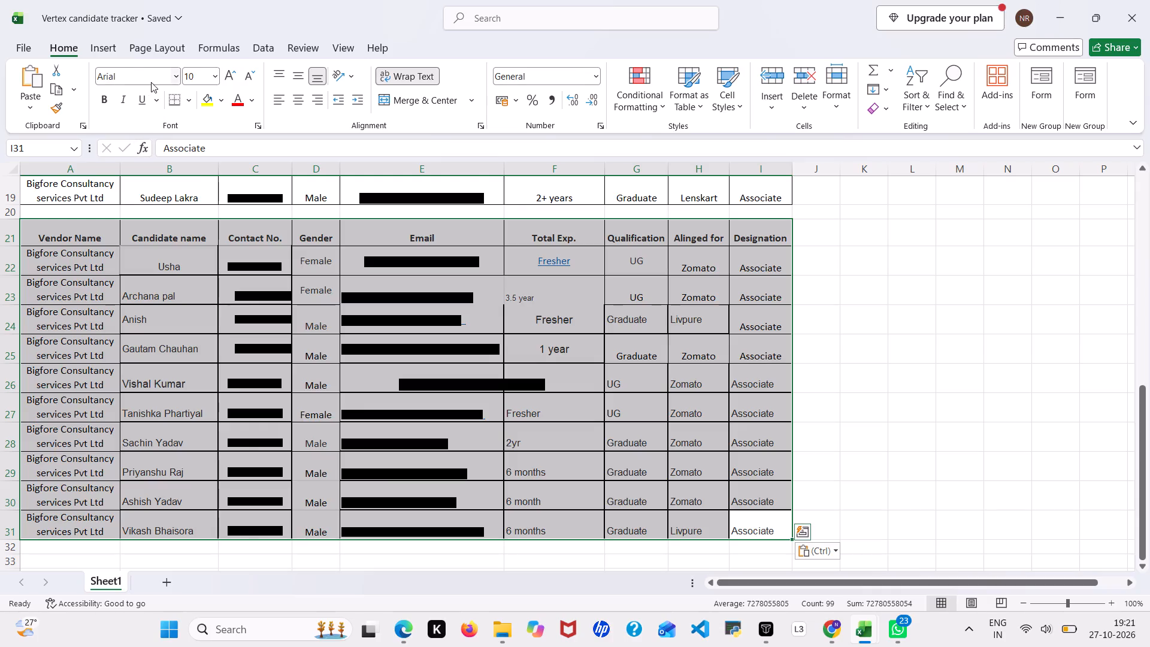
click(175, 79)
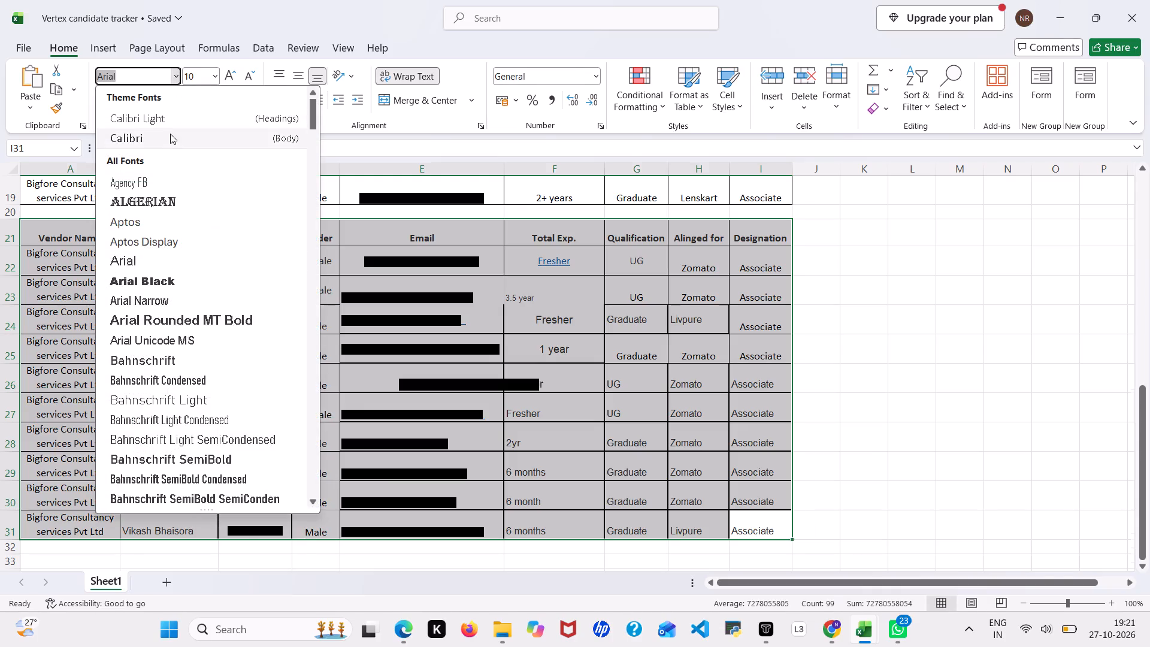
click(171, 138)
click(213, 76)
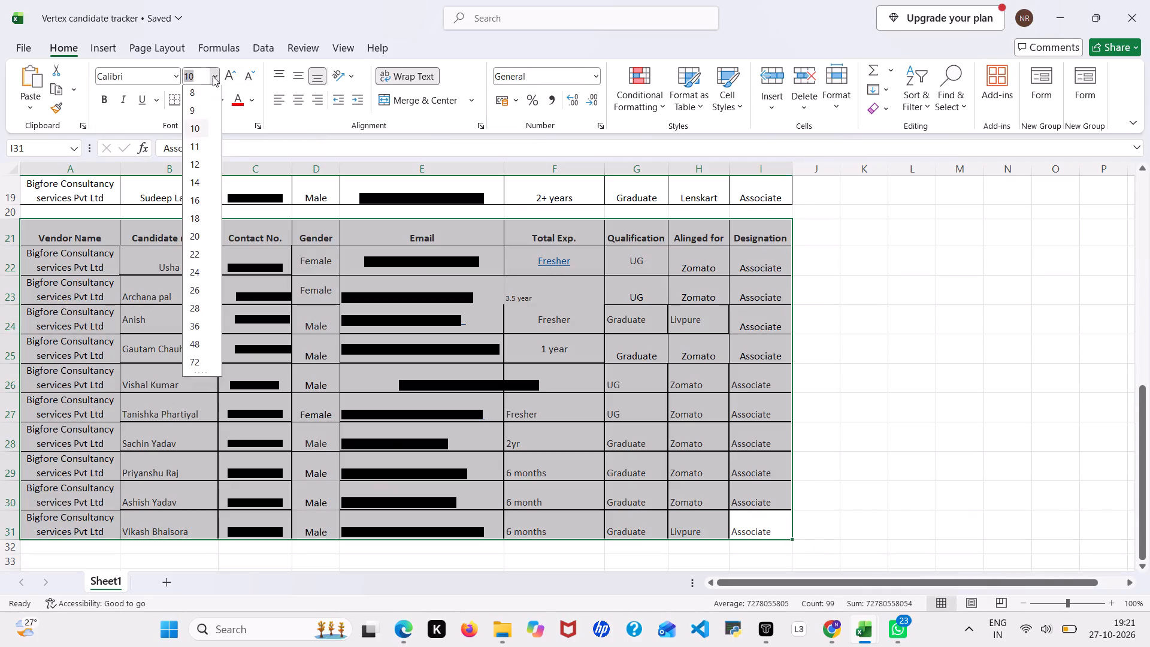
click(196, 149)
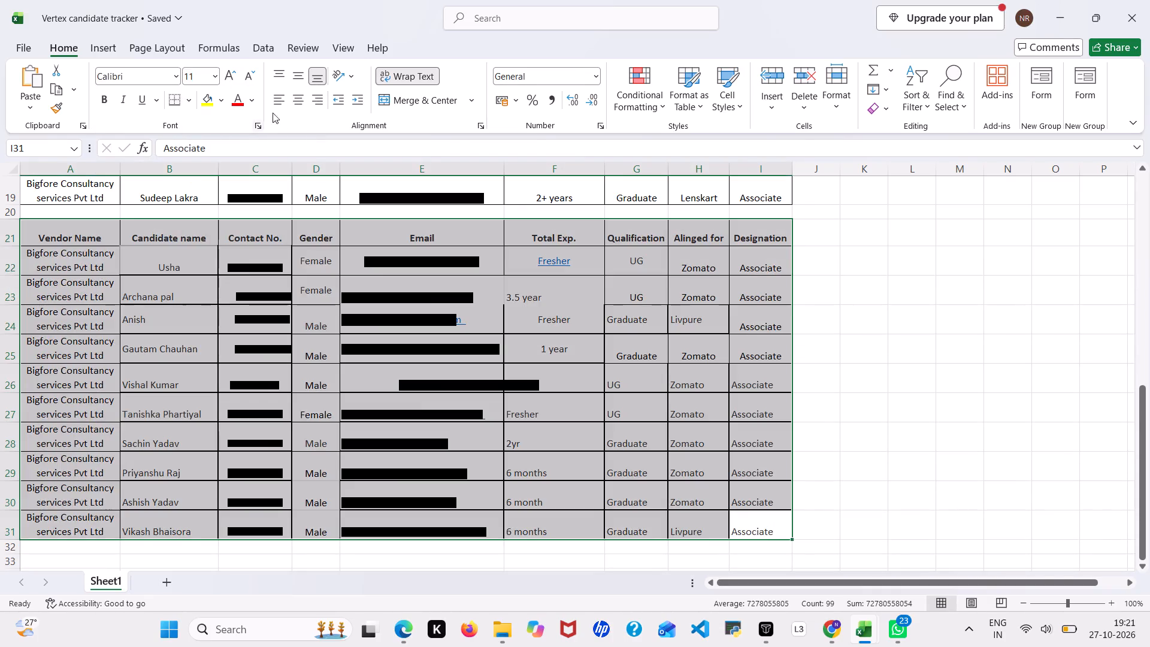
Centre the text horizontally in rows 21 to 31 and apply uniform thin borders around all their cells.
click(293, 102)
click(190, 104)
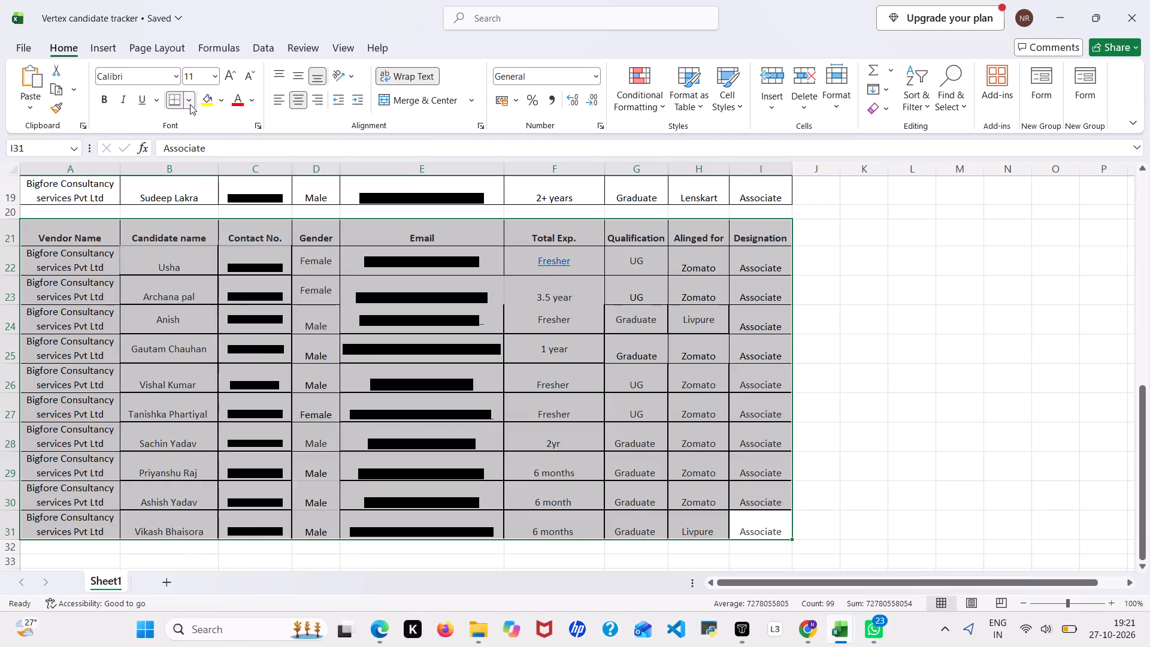
click(214, 247)
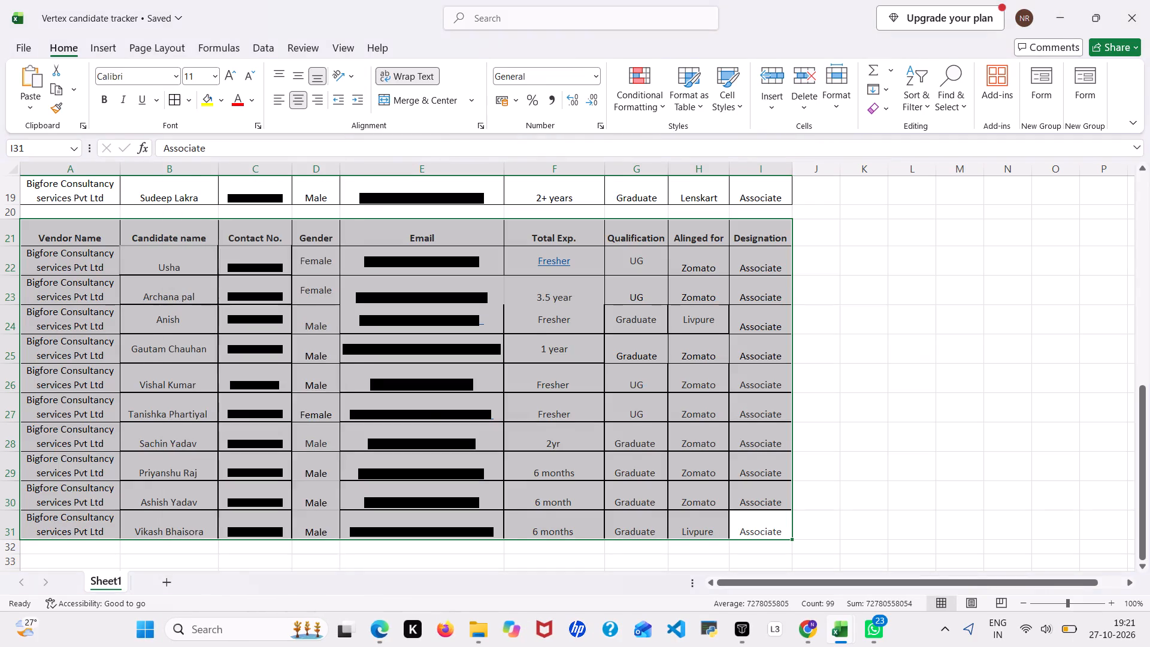
click(913, 350)
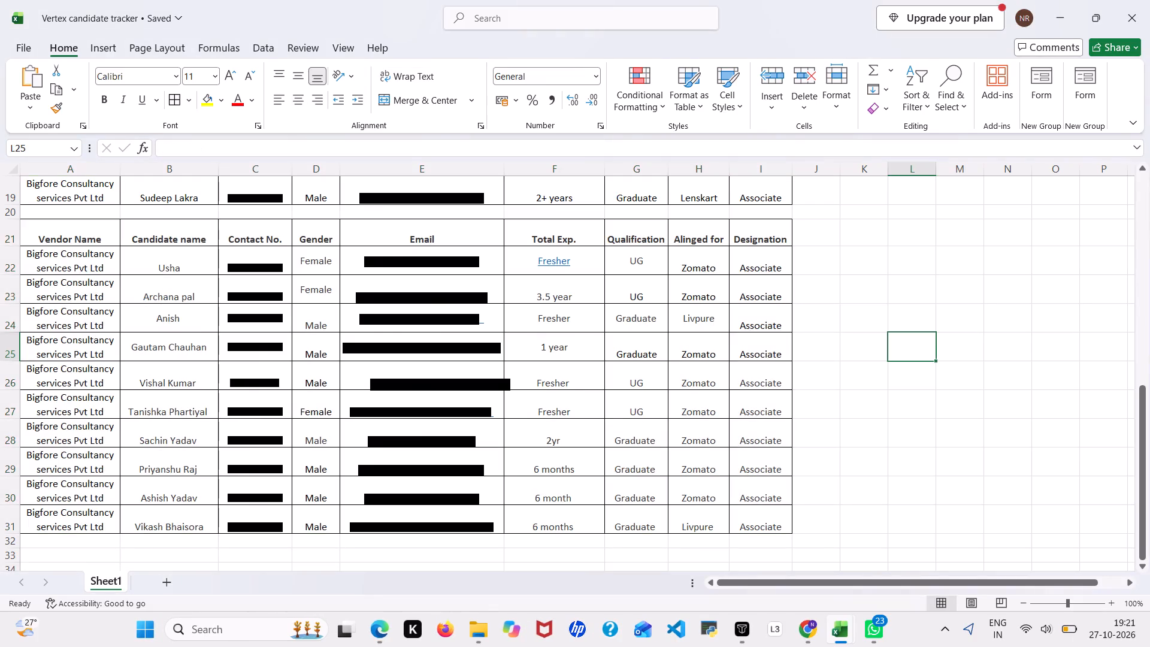
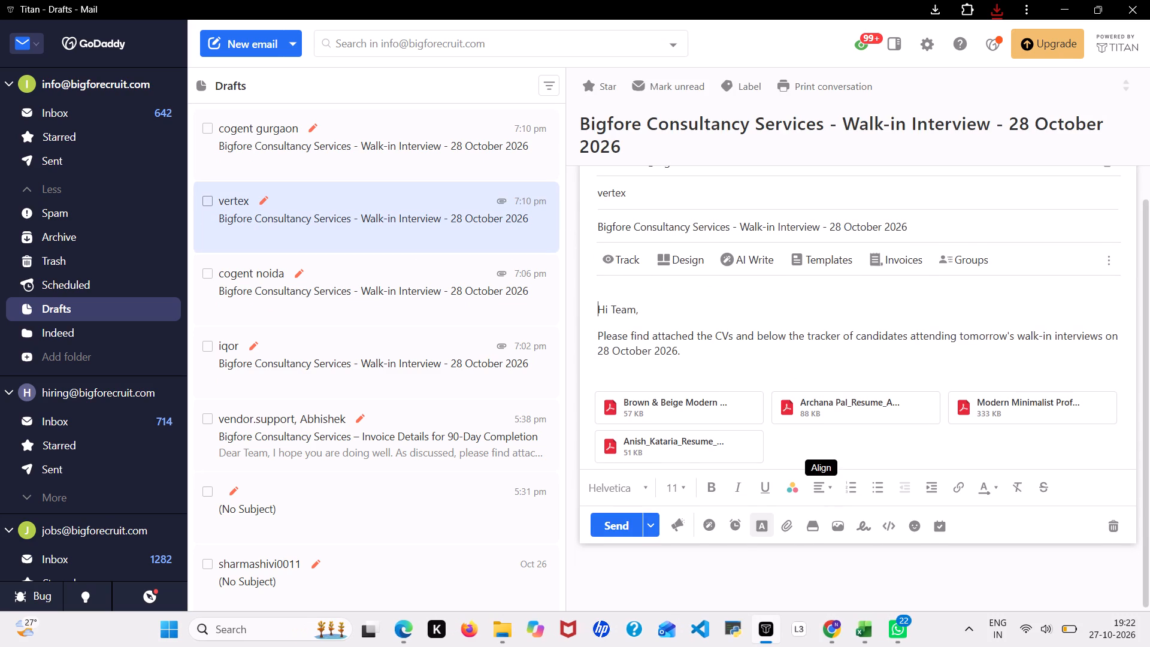
Attach the Kartik and New sales resume PDFs from Downloads to the vertex draft email.
click(793, 522)
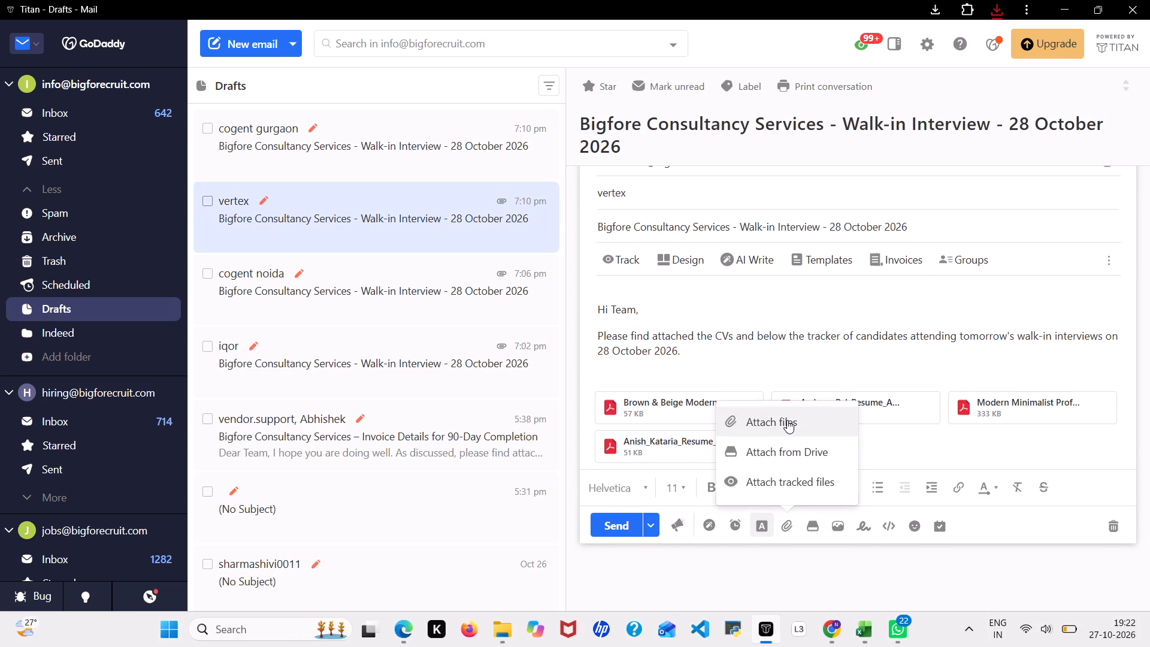
click(787, 420)
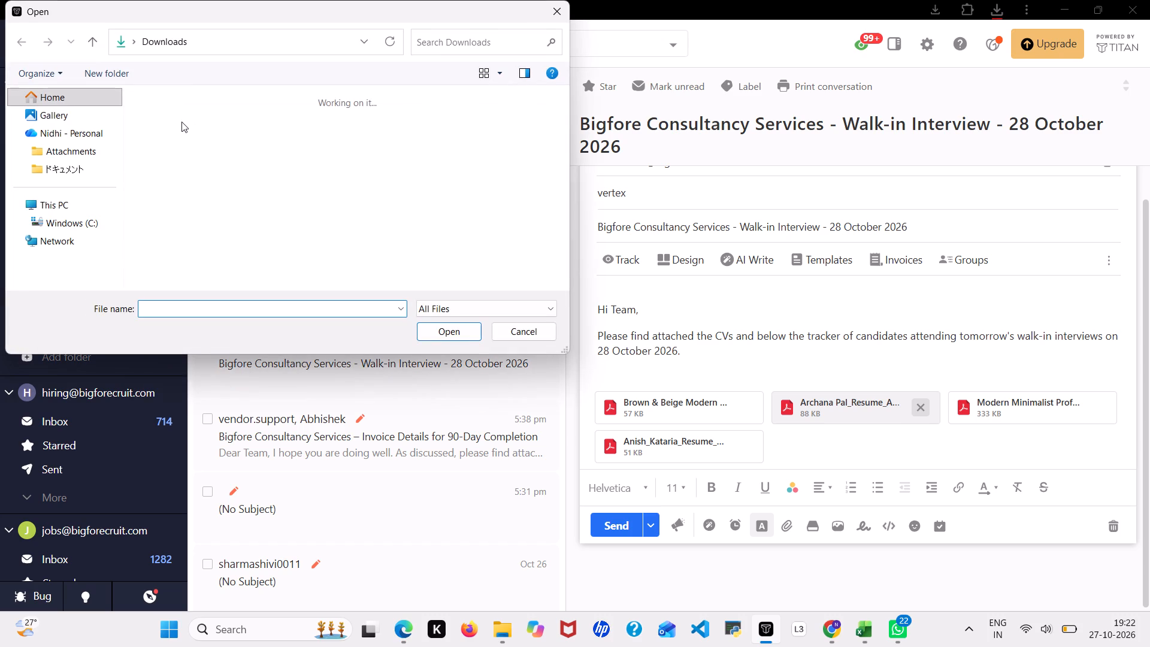
click(181, 122)
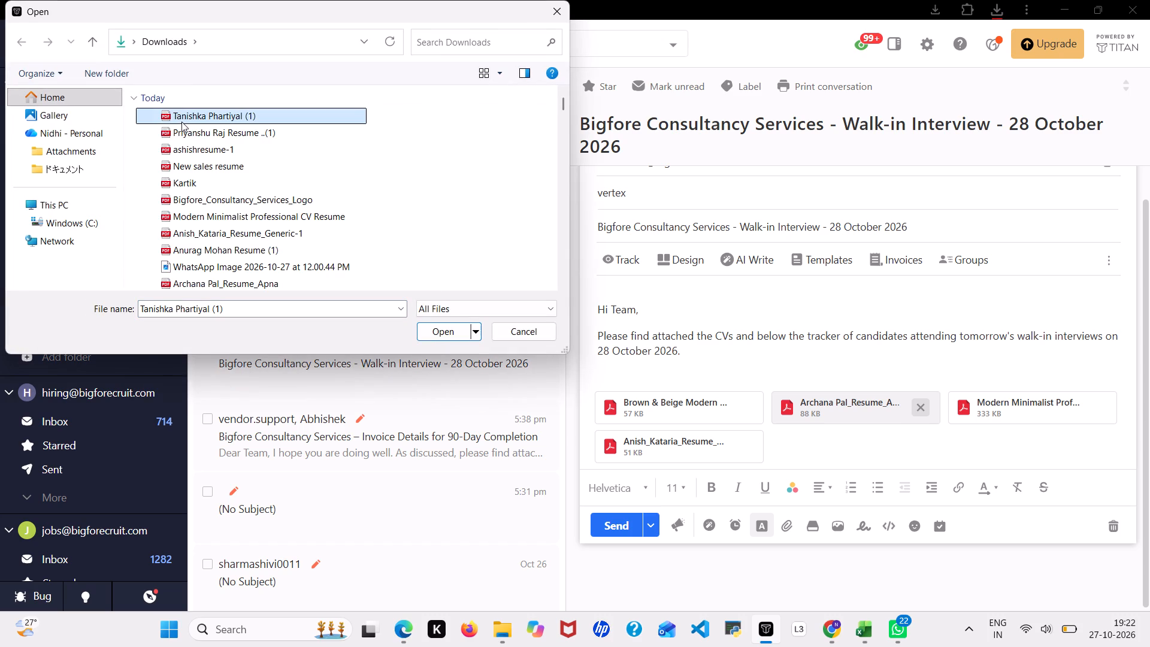
click(193, 180)
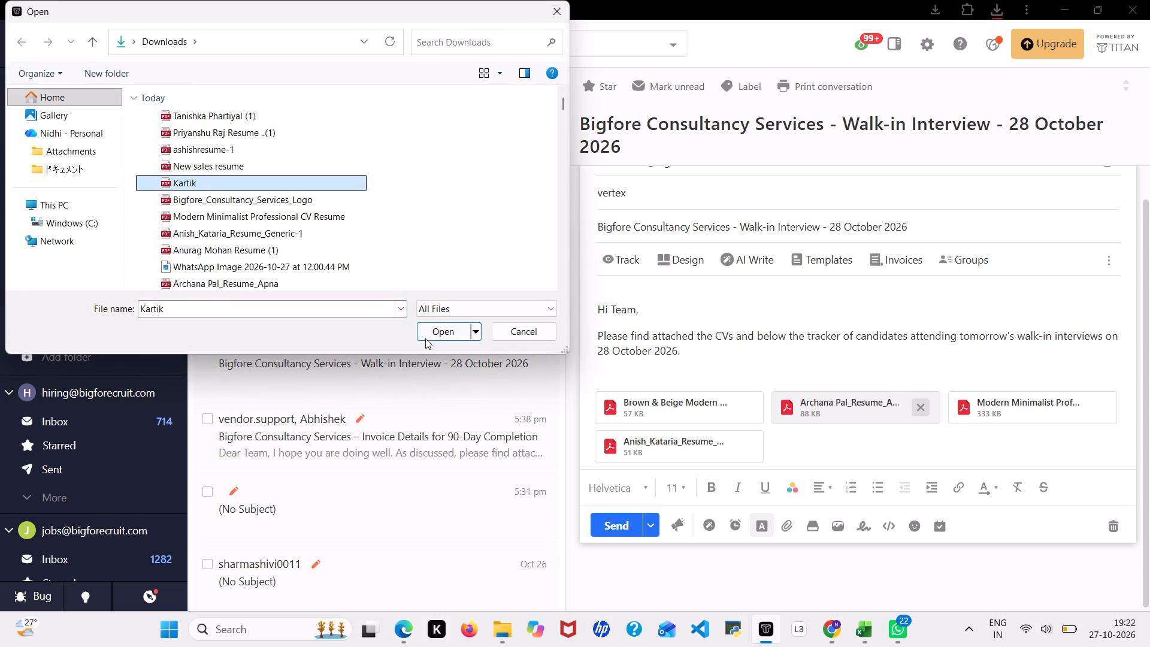
click(435, 334)
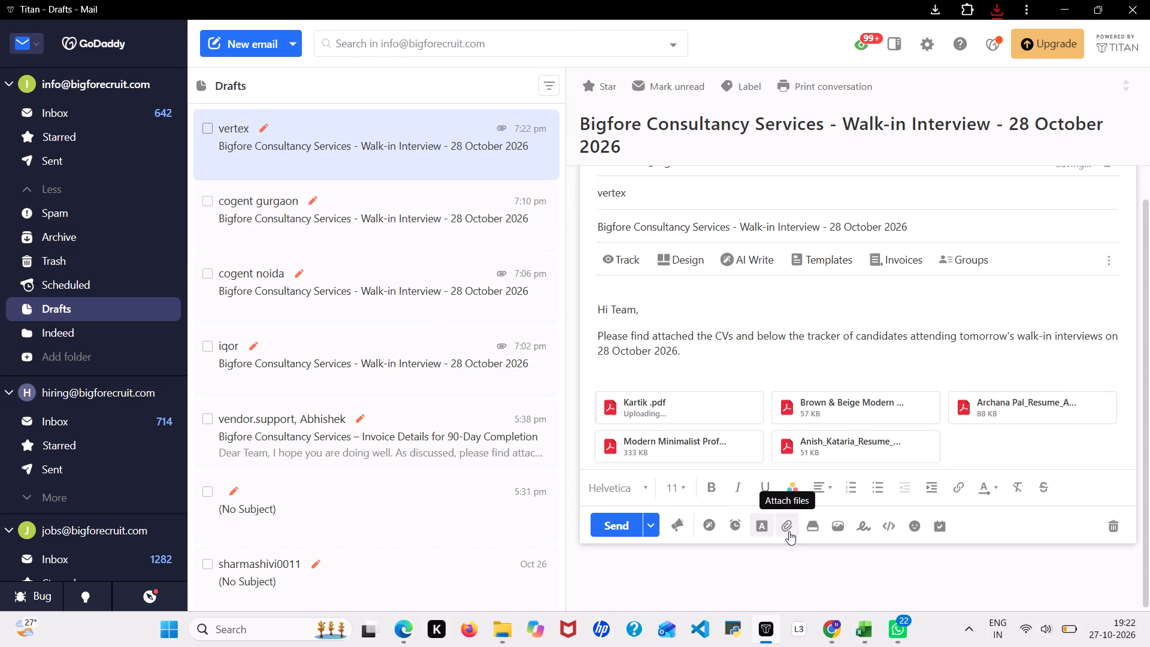
click(789, 531)
click(777, 425)
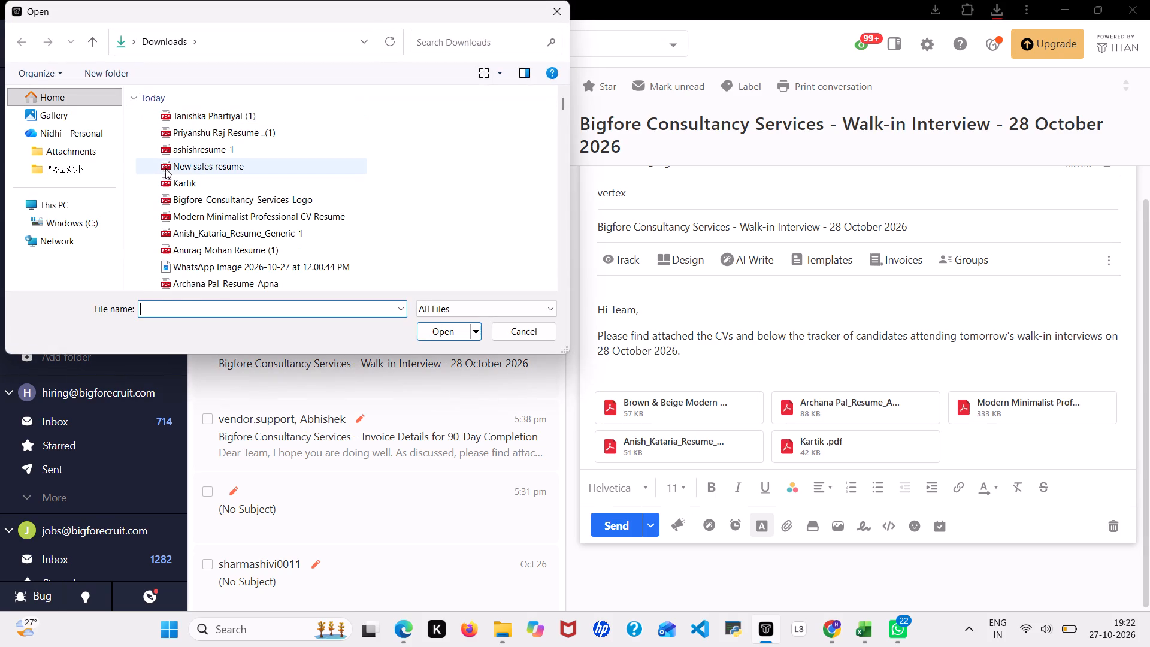
click(167, 170)
click(441, 334)
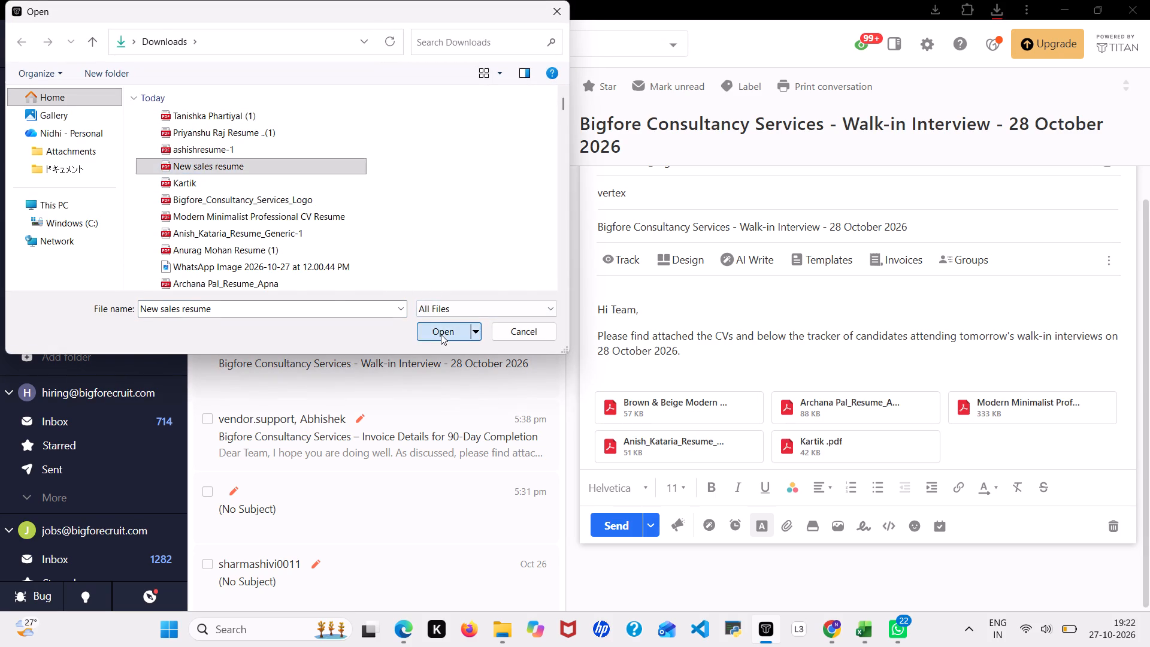
Attach the ashishresume-1 PDF and Priyanshu's resume from Downloads to the vertex draft email.
click(791, 517)
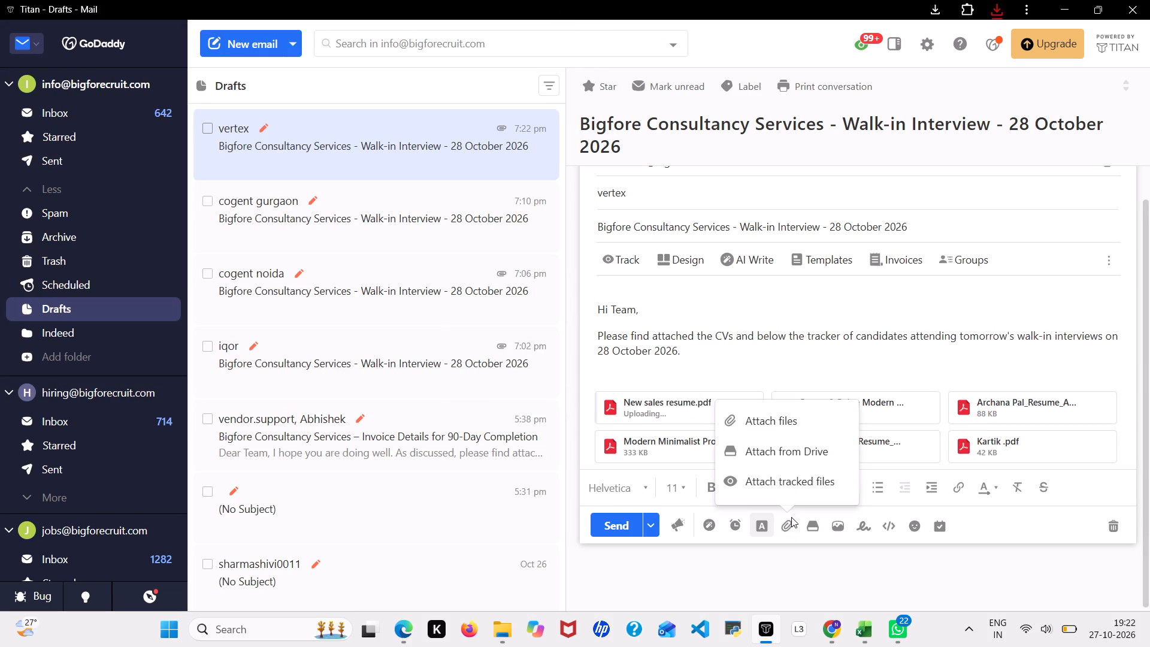
click(783, 427)
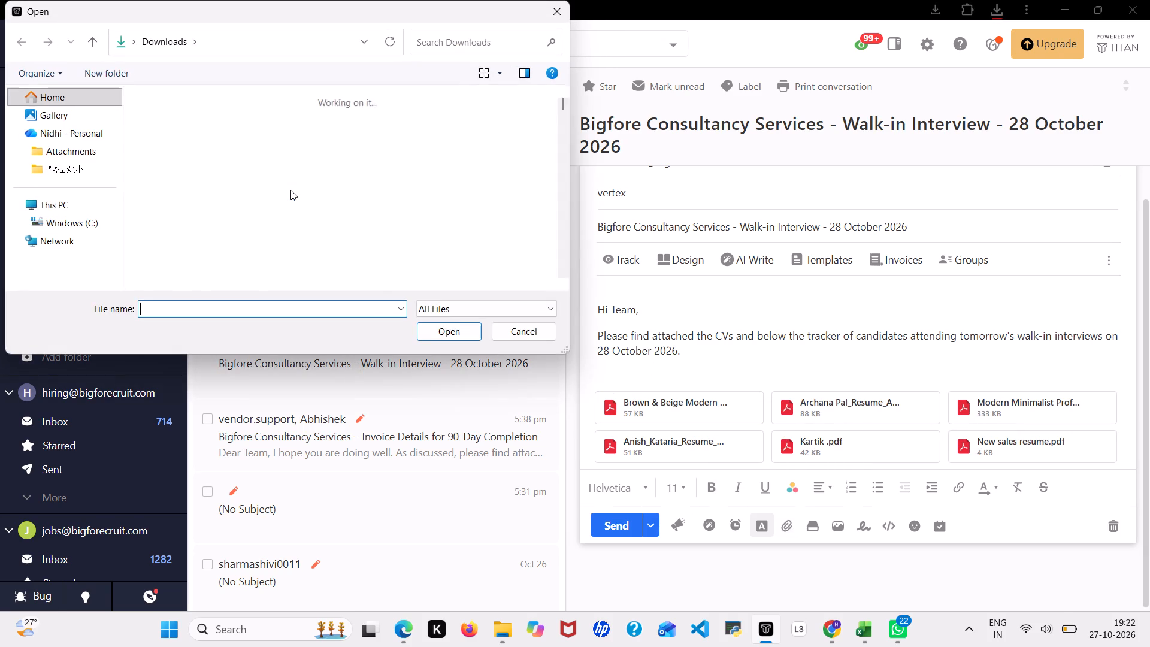
click(217, 149)
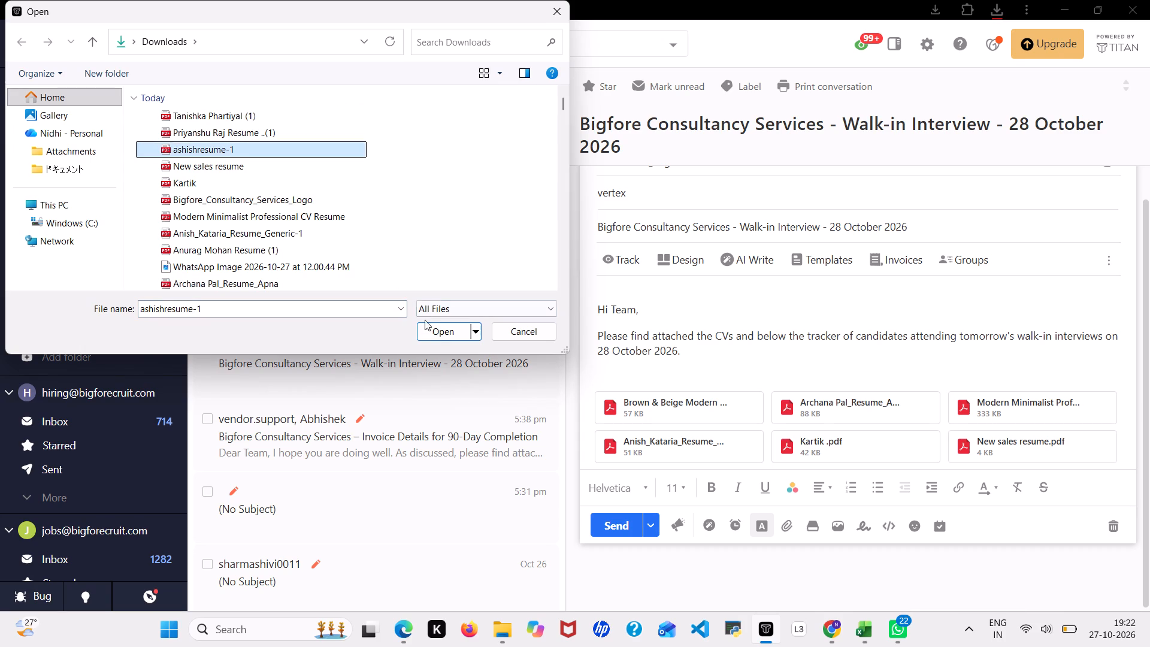
click(434, 328)
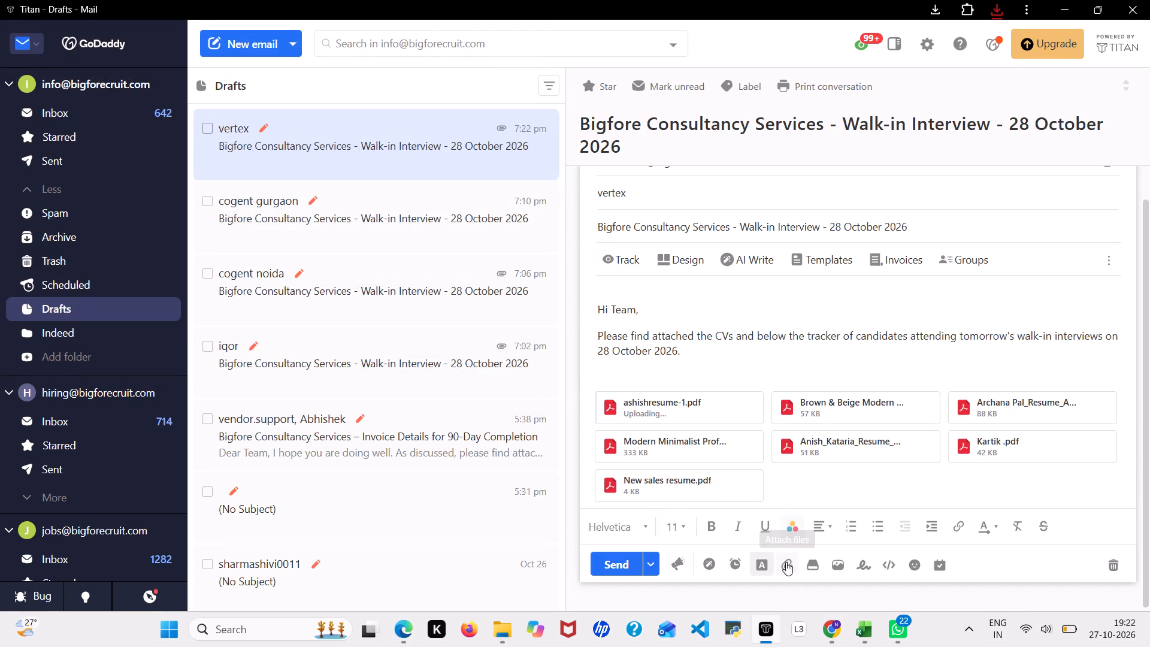
click(785, 565)
click(778, 465)
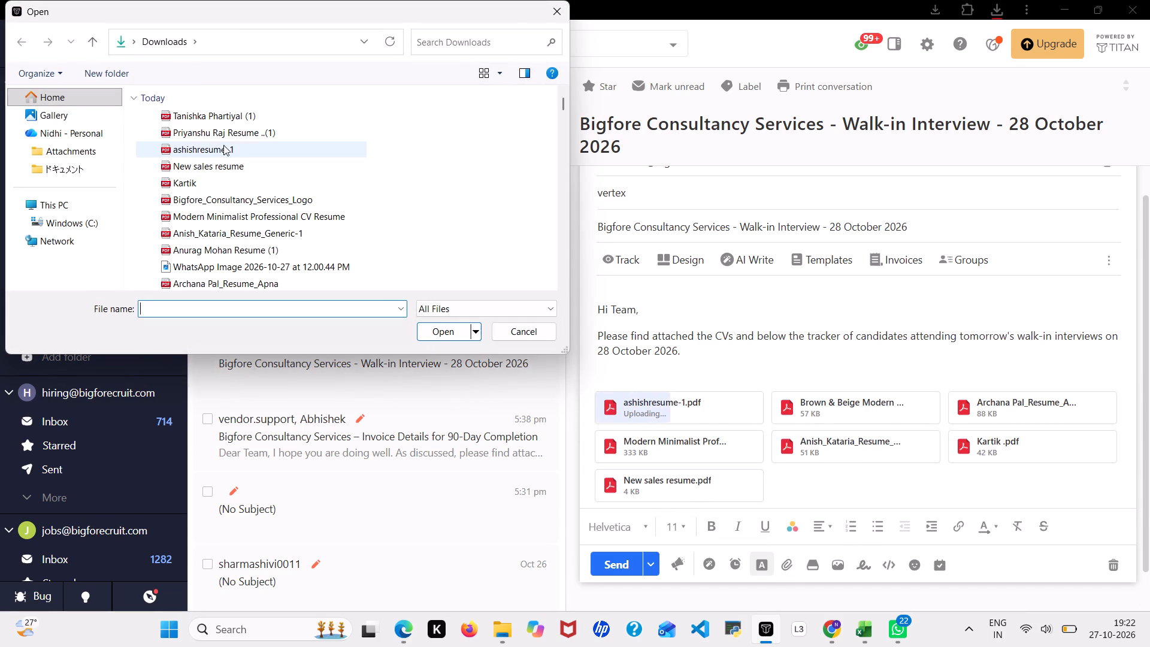
click(219, 136)
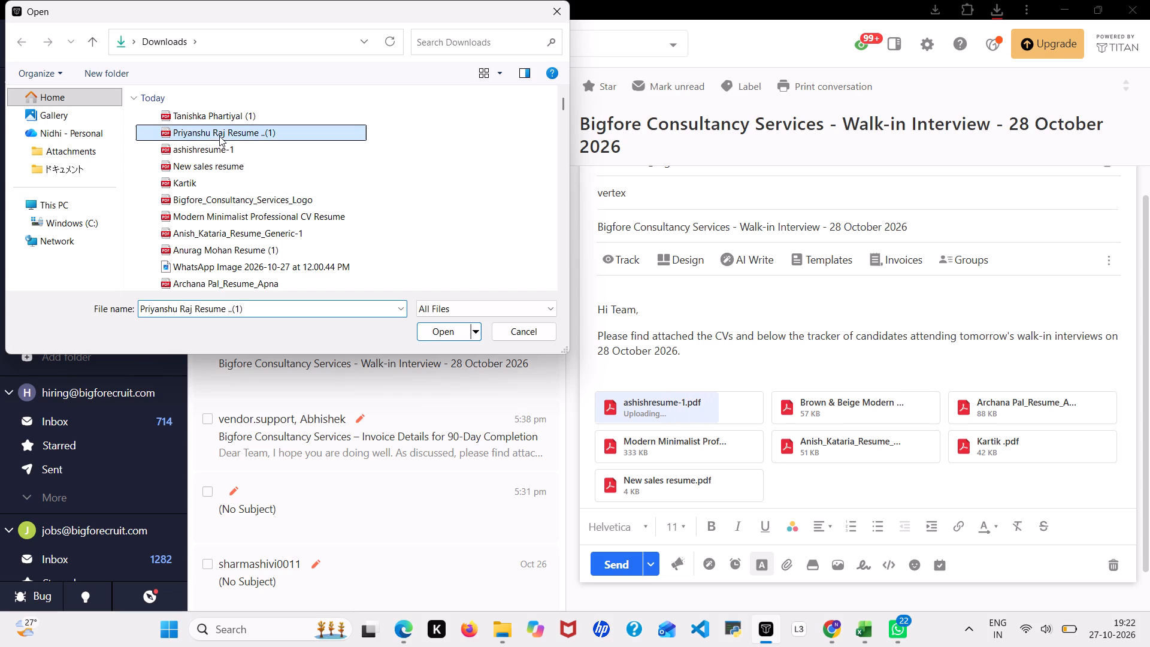
click(426, 331)
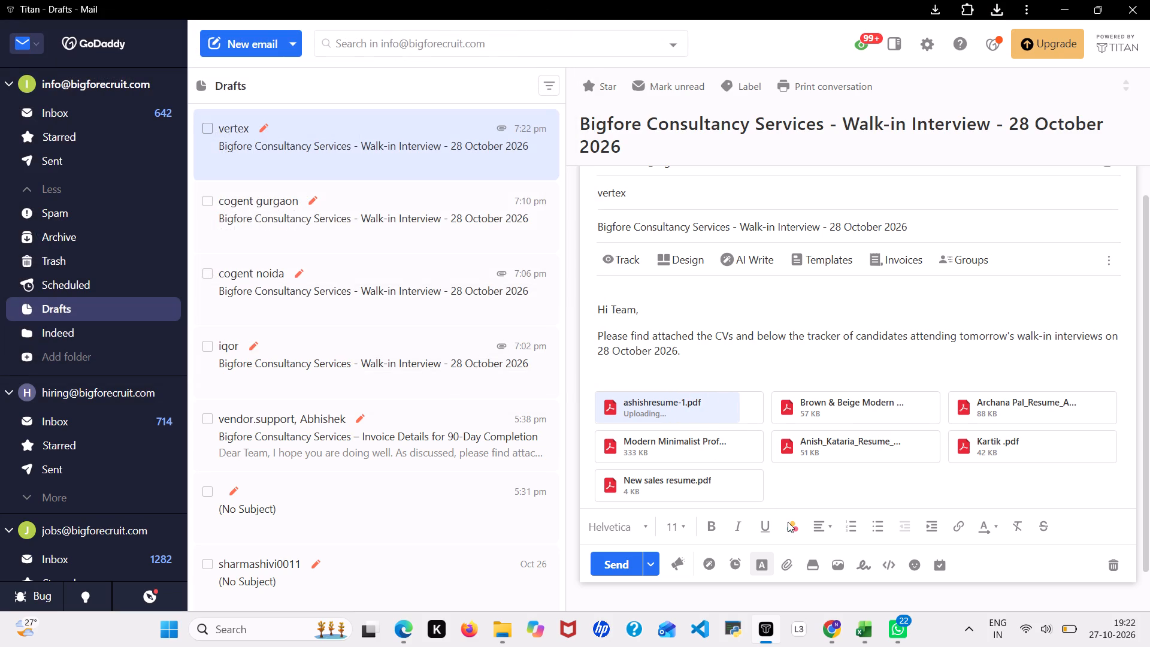
Attach Tanishka's resume from Downloads and Sachin's 2026 resume from the recent files to the vertex draft email.
click(791, 567)
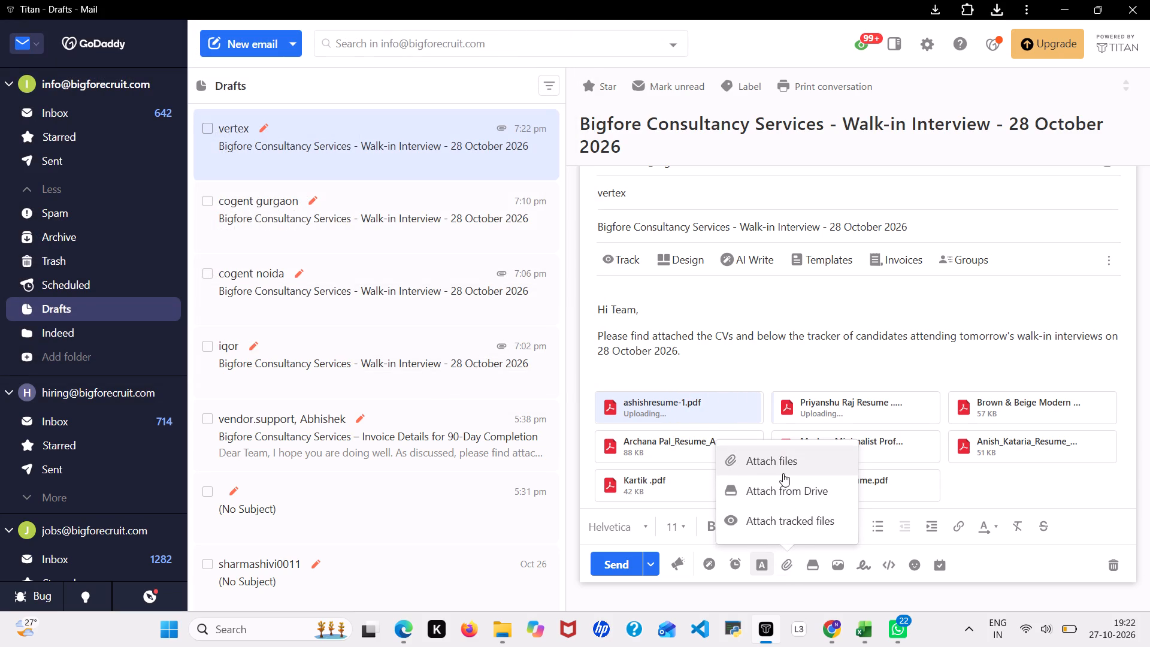
click(782, 472)
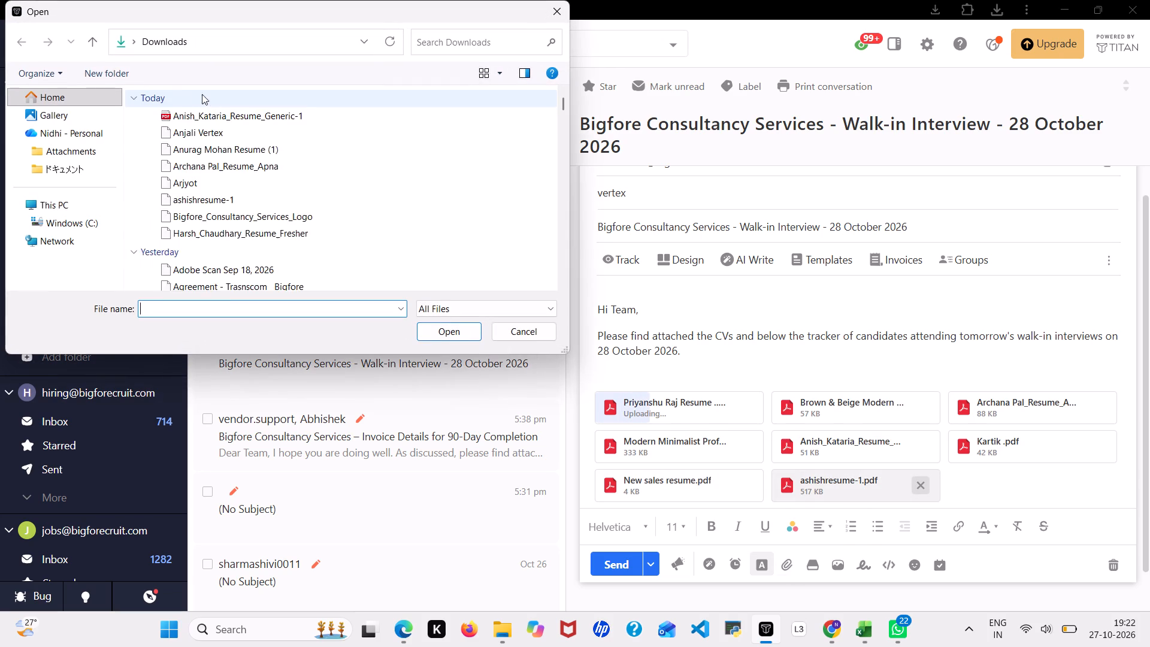
click(201, 113)
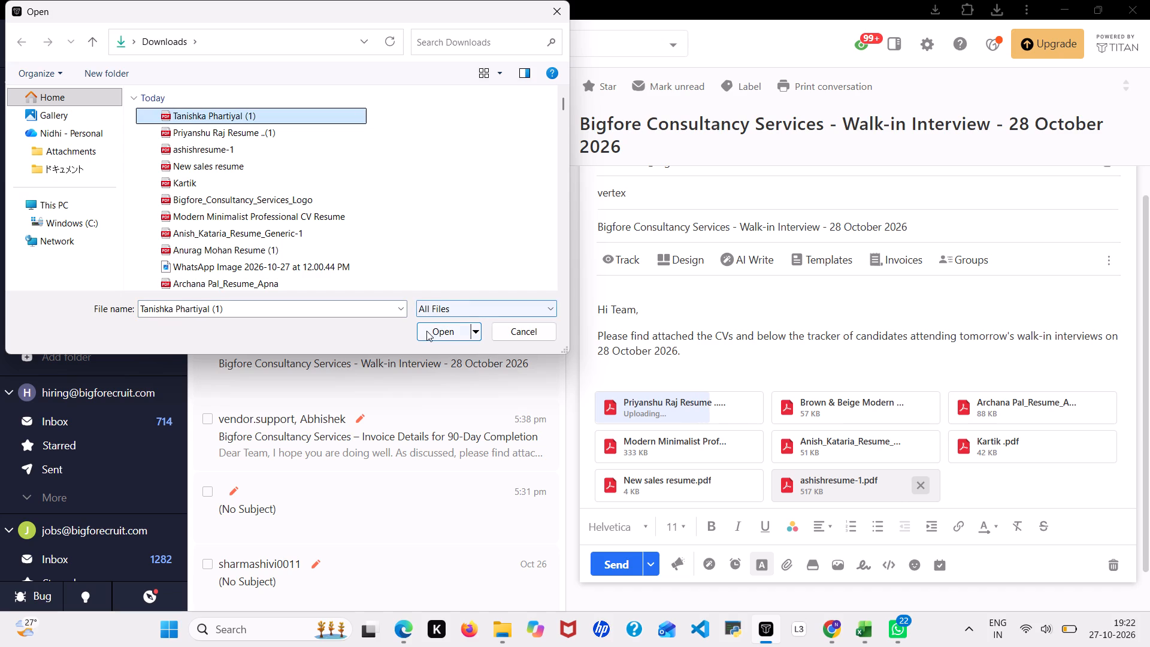
click(426, 331)
click(787, 567)
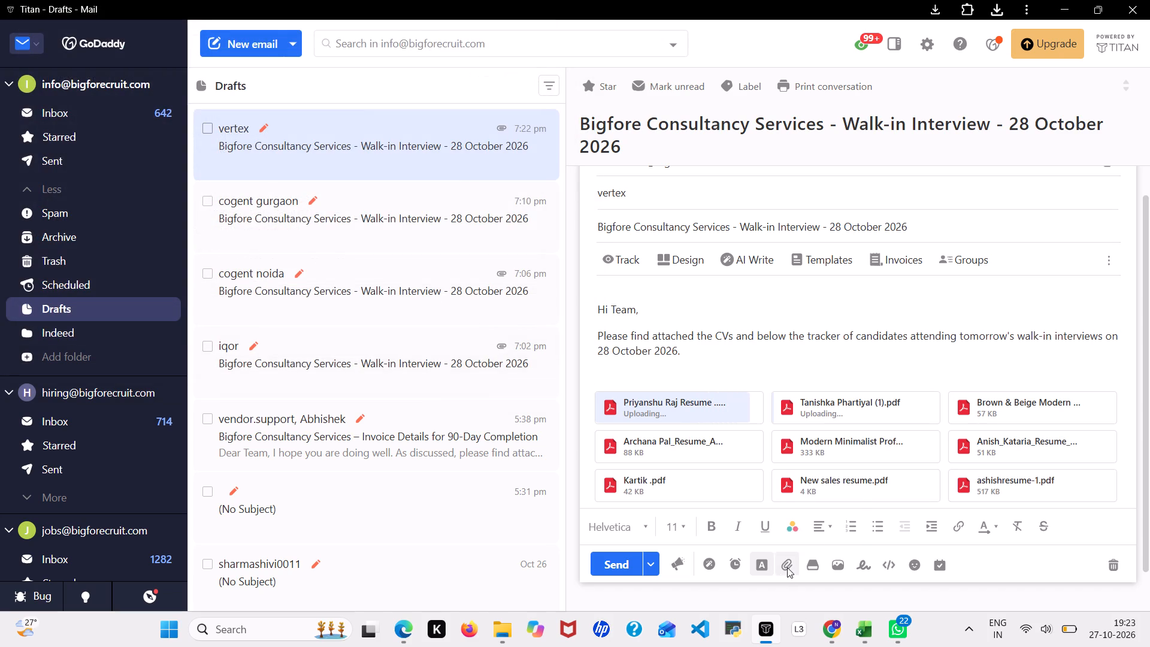
click(791, 467)
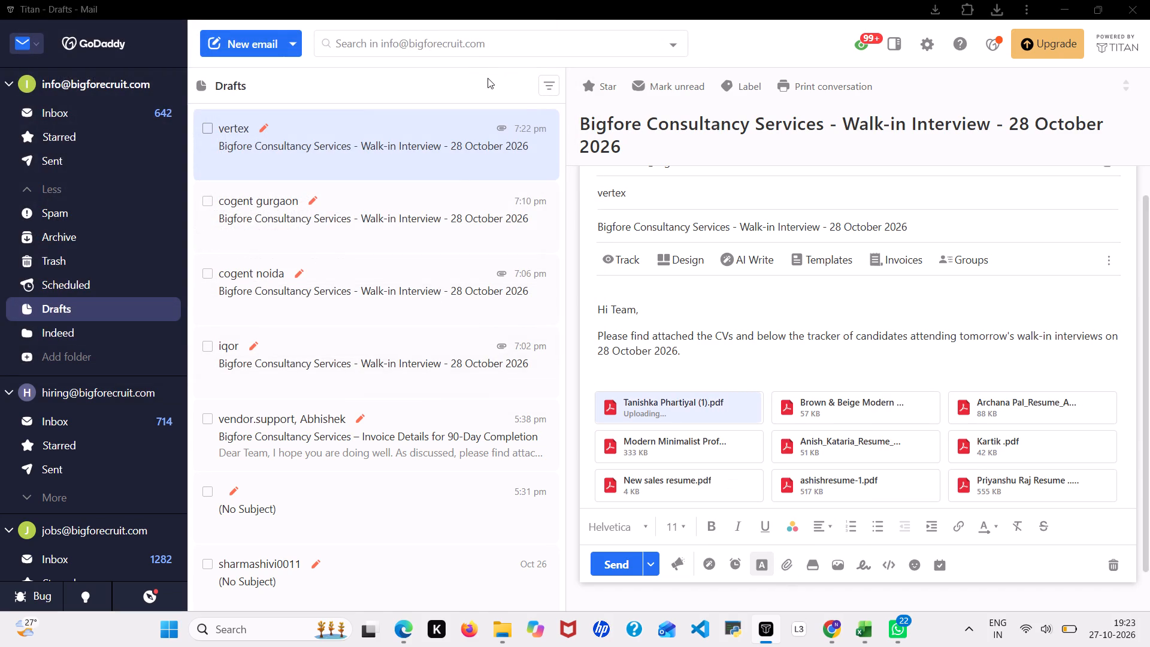
triple_click(110, 94)
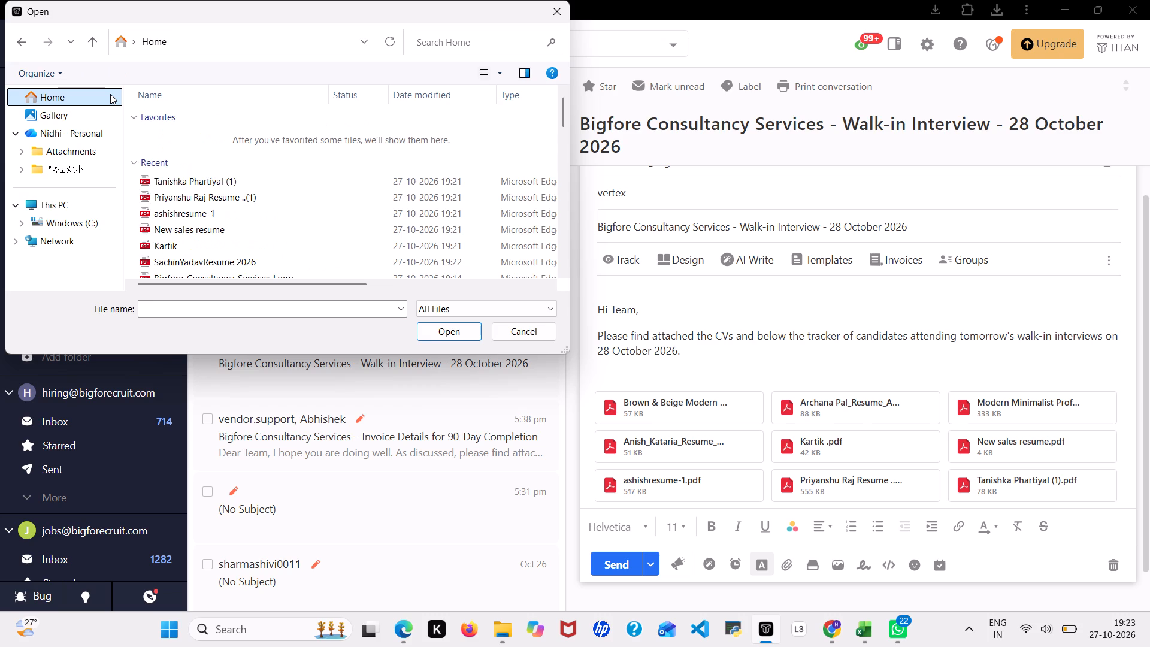
click(264, 262)
click(440, 331)
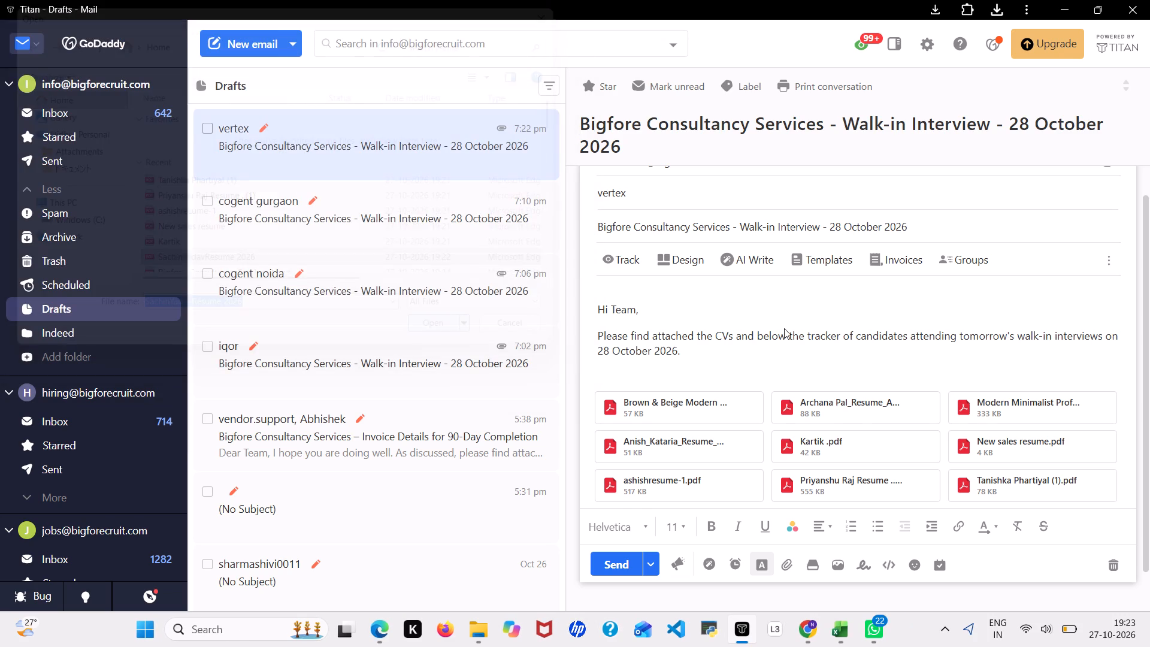
Copy the candidate table in rows 21 to 31, columns A to I, from the Excel Vertex candidate tracker into the vertex draft below its message.
scroll(784, 328, down, 1)
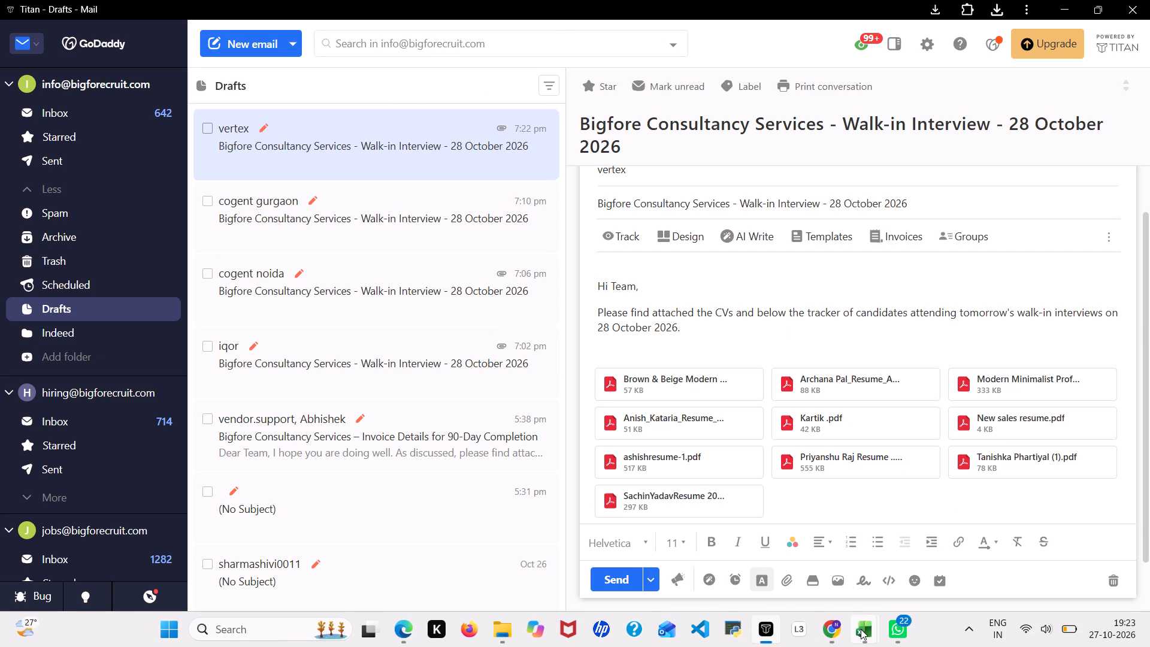
click(450, 519)
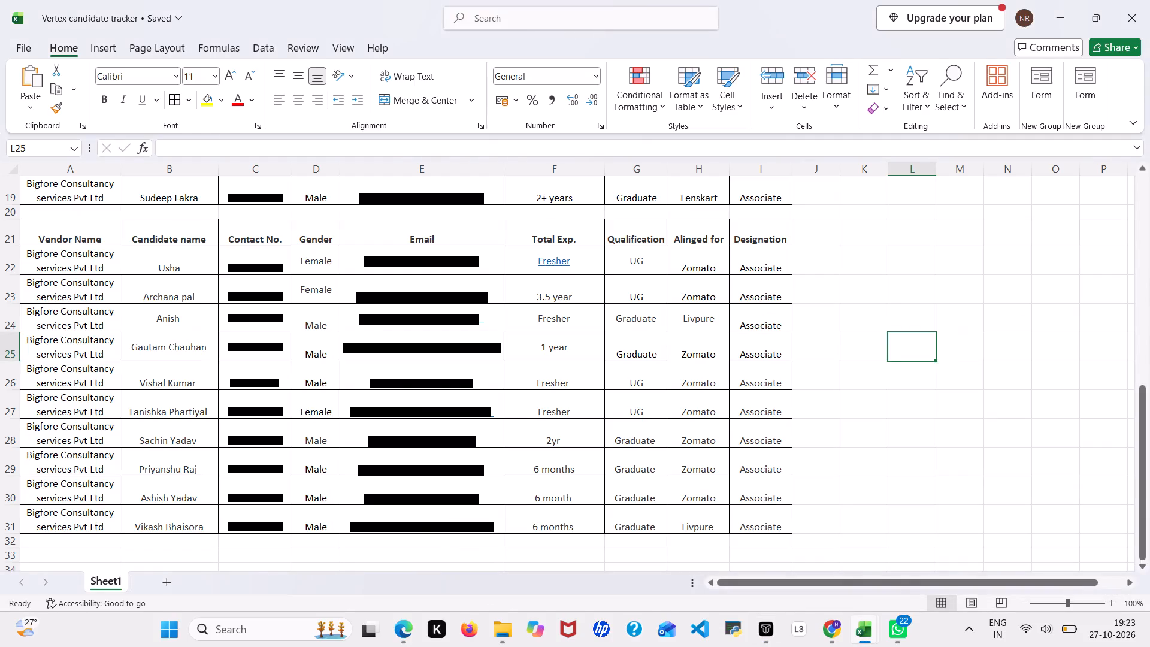
click(773, 646)
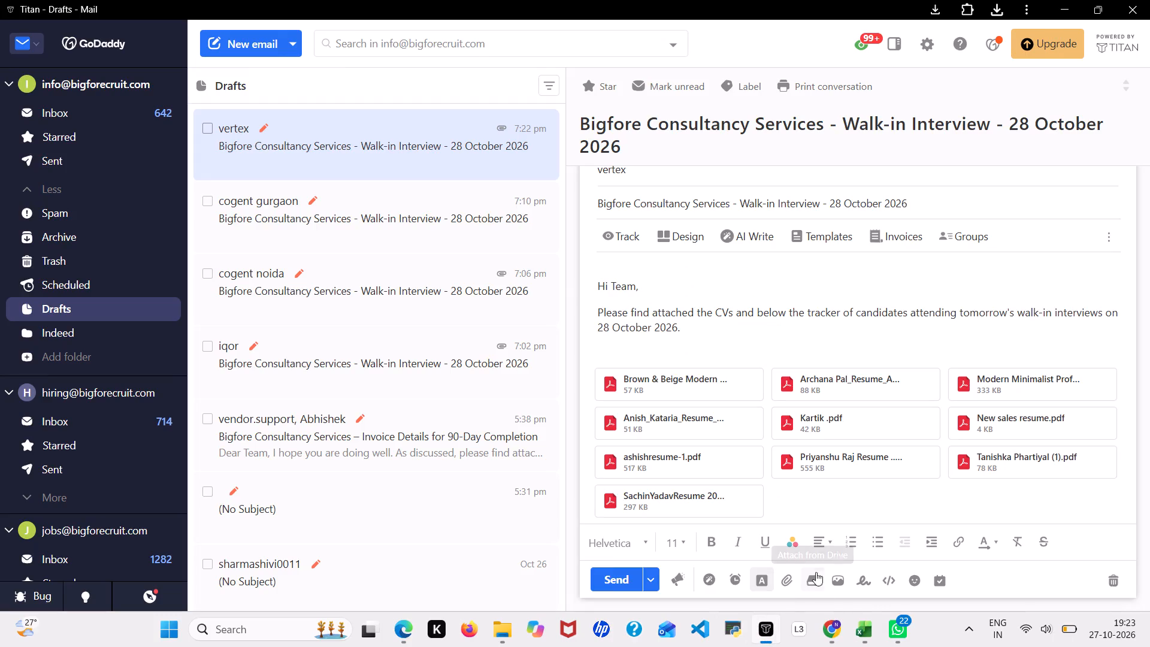
click(411, 557)
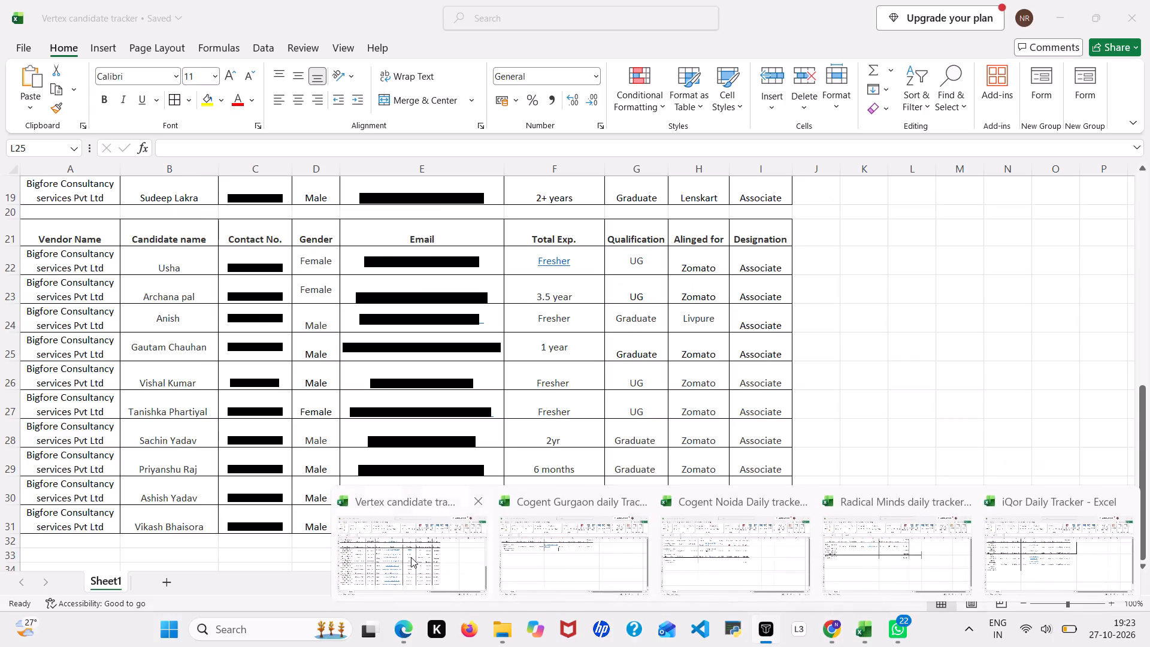
drag(779, 524, 235, 269)
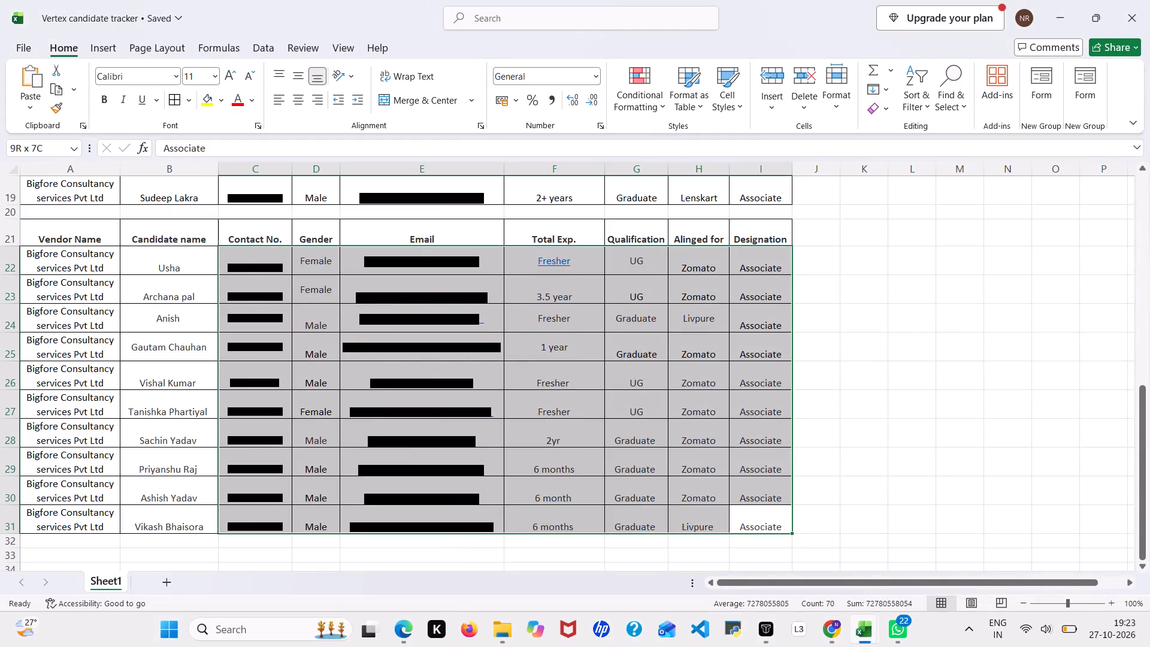
drag(235, 269, 81, 225)
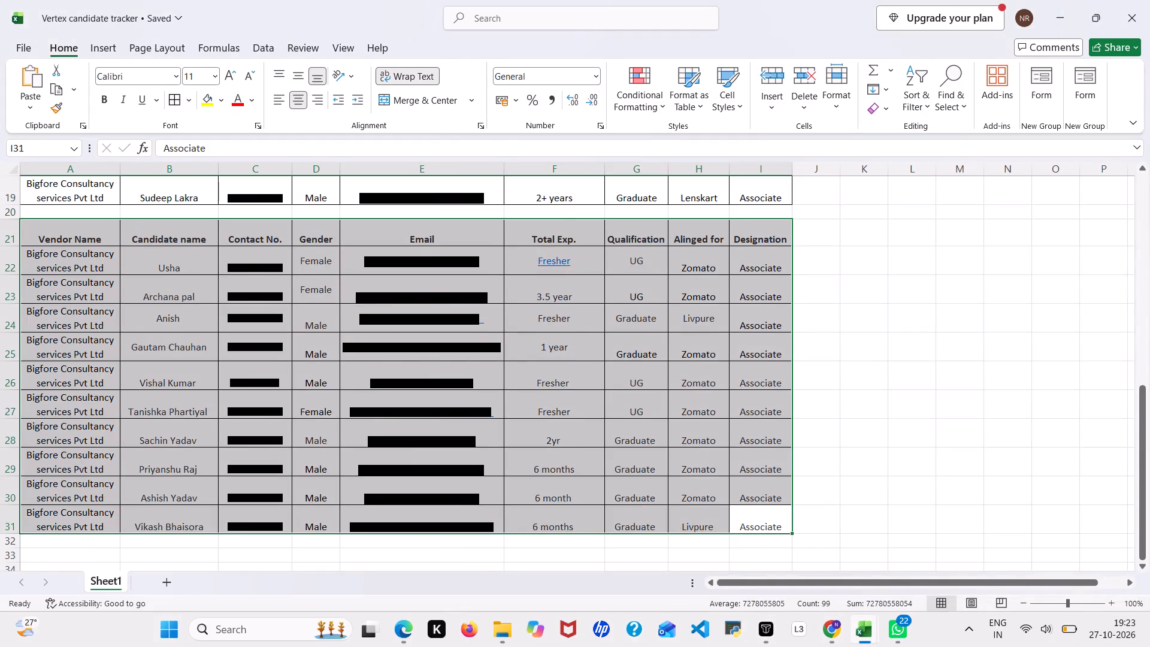
key(ctrl+c)
click(768, 628)
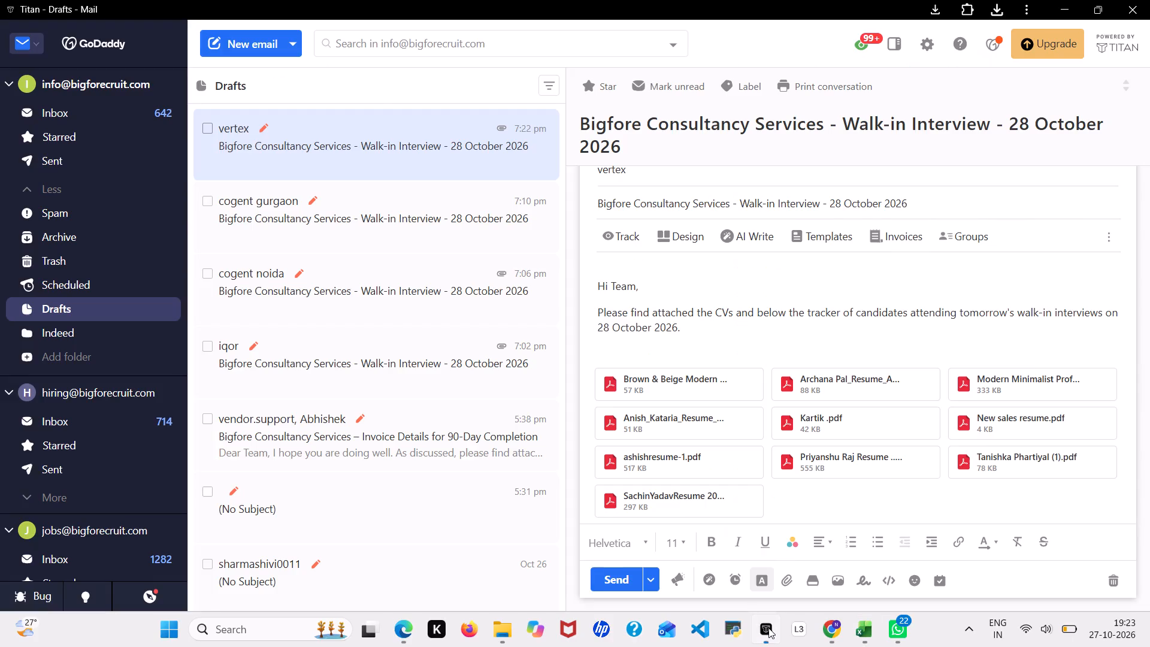
click(696, 333)
key(Return)
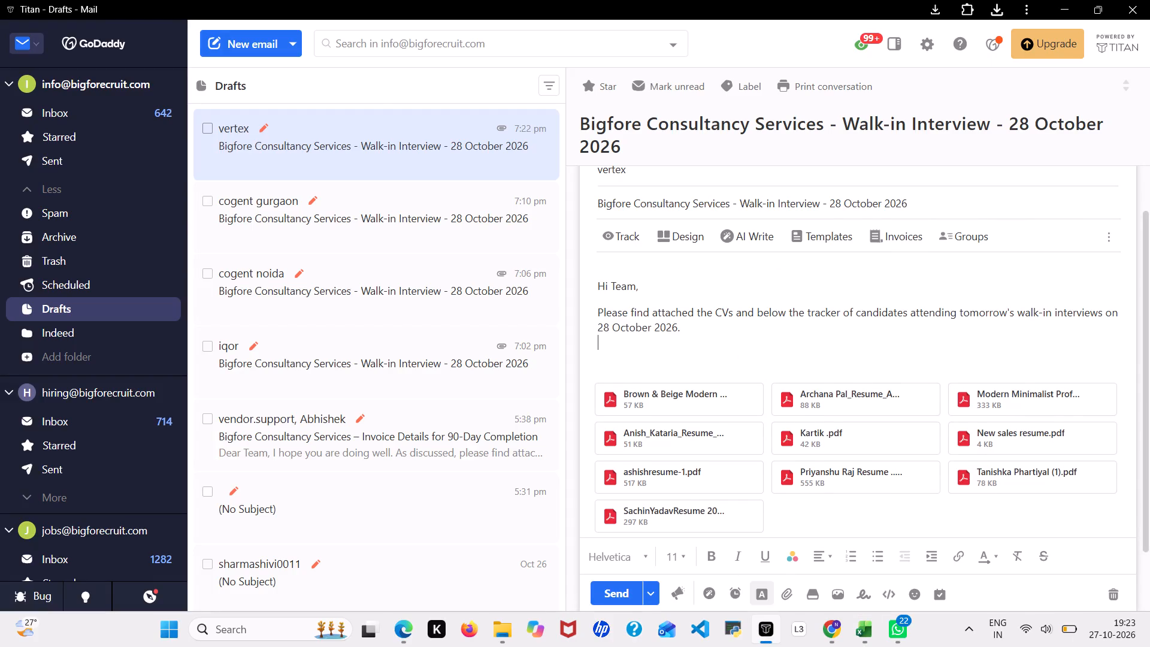
key(Return)
key(ctrl+v)
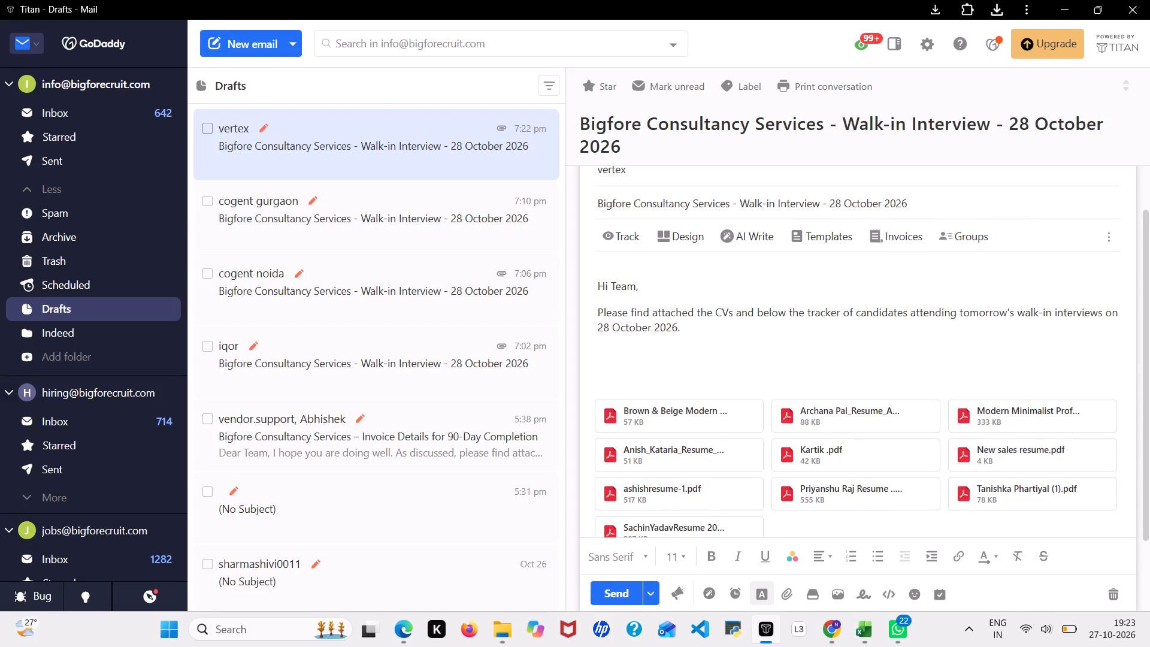
Add the closing "Thanks & Regards," with Pawan on the line below it, beneath the candidate table in the vertex draft.
scroll(779, 321, down, 3)
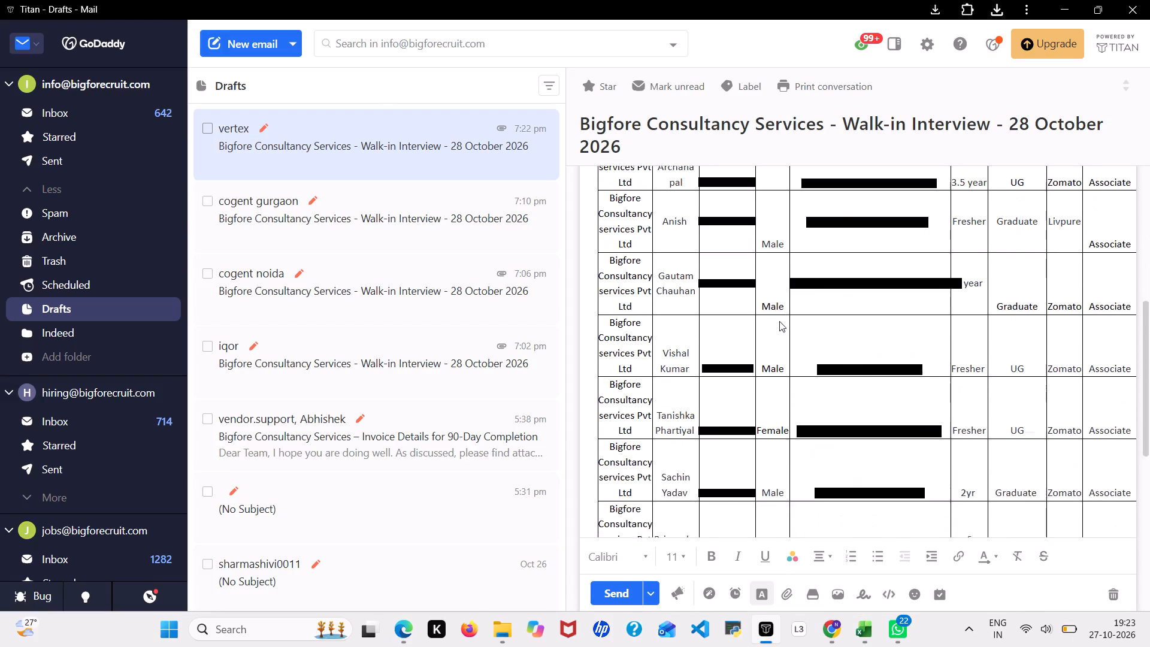
scroll(779, 321, left, 1)
scroll(779, 321, down, 2)
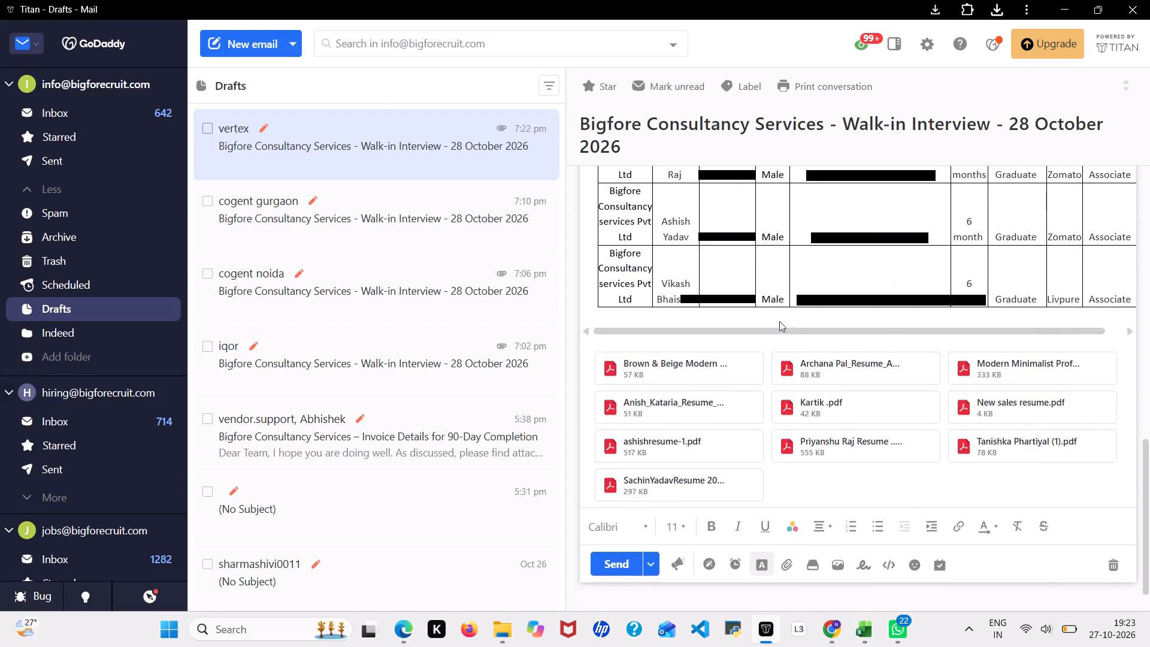
scroll(1083, 272, left, 2)
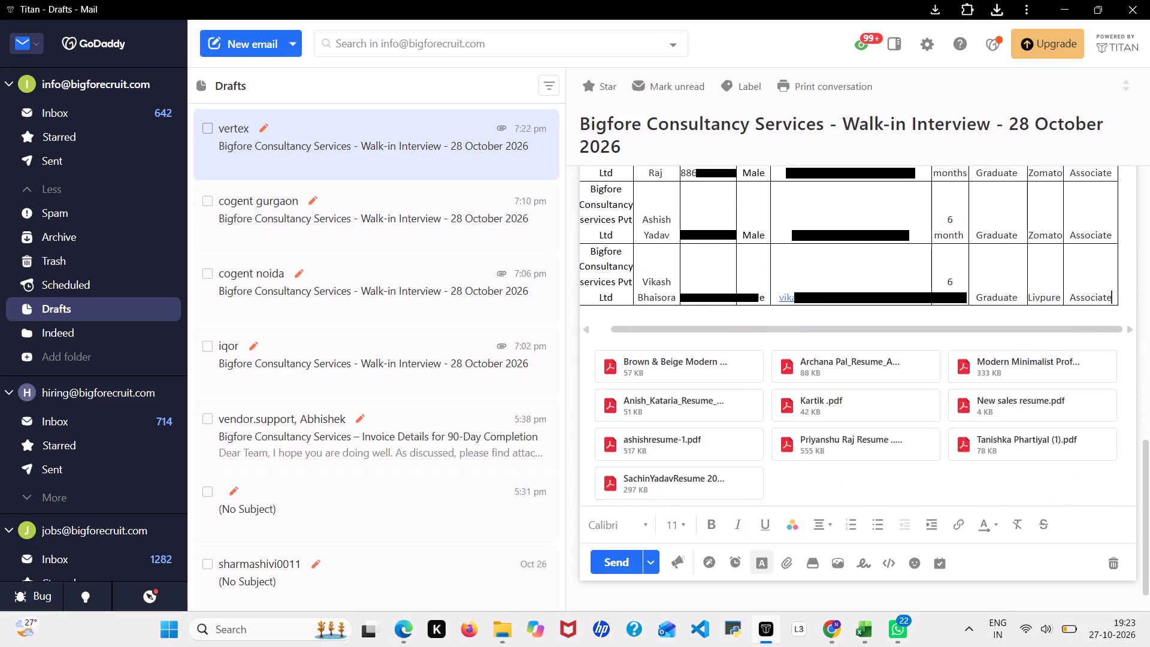
click(1127, 291)
key(Return)
key(Return)
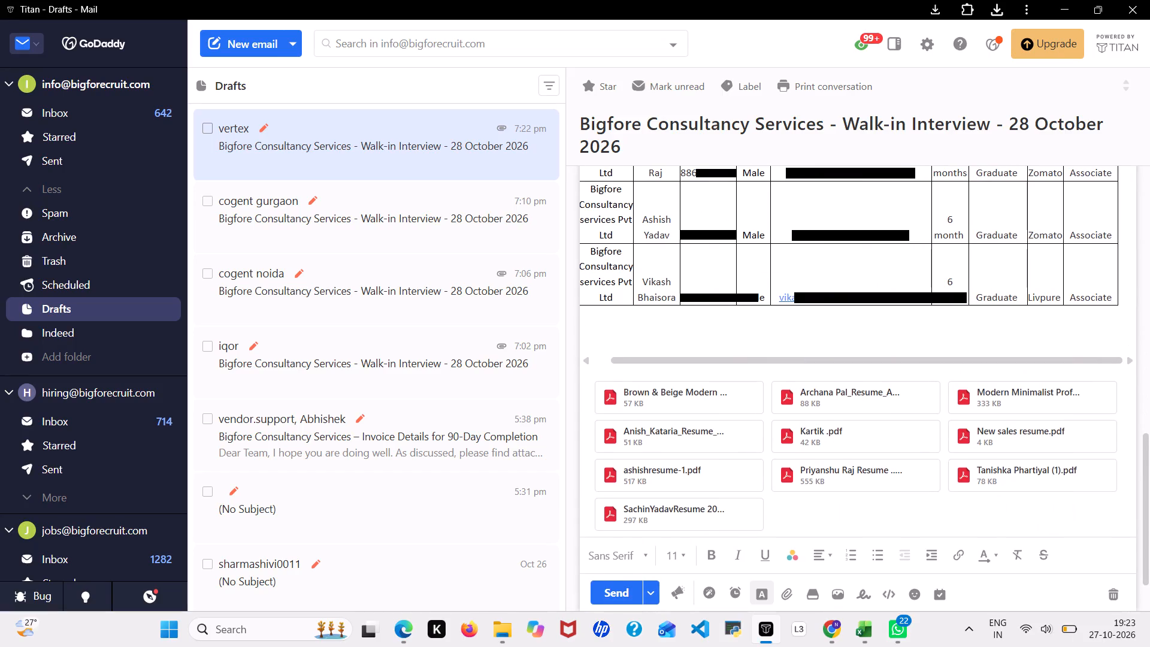
scroll(983, 309, right, 5)
text(Th)
text(anks)
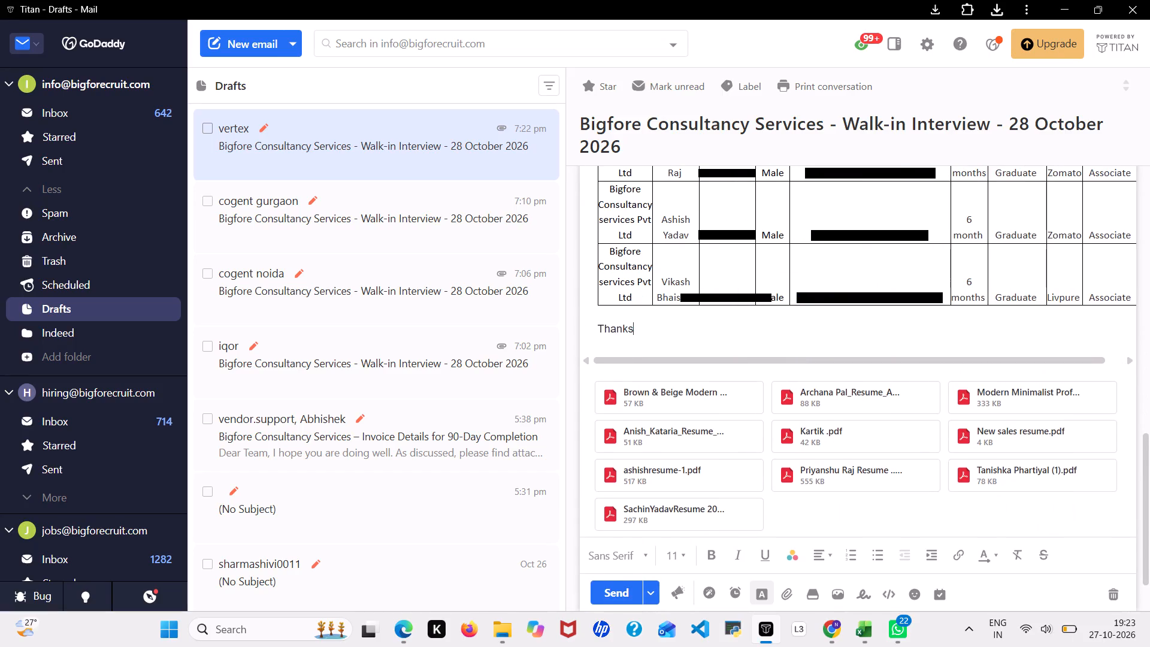
key(space)
text(& Regards,)
key(Return)
text(Pawan)
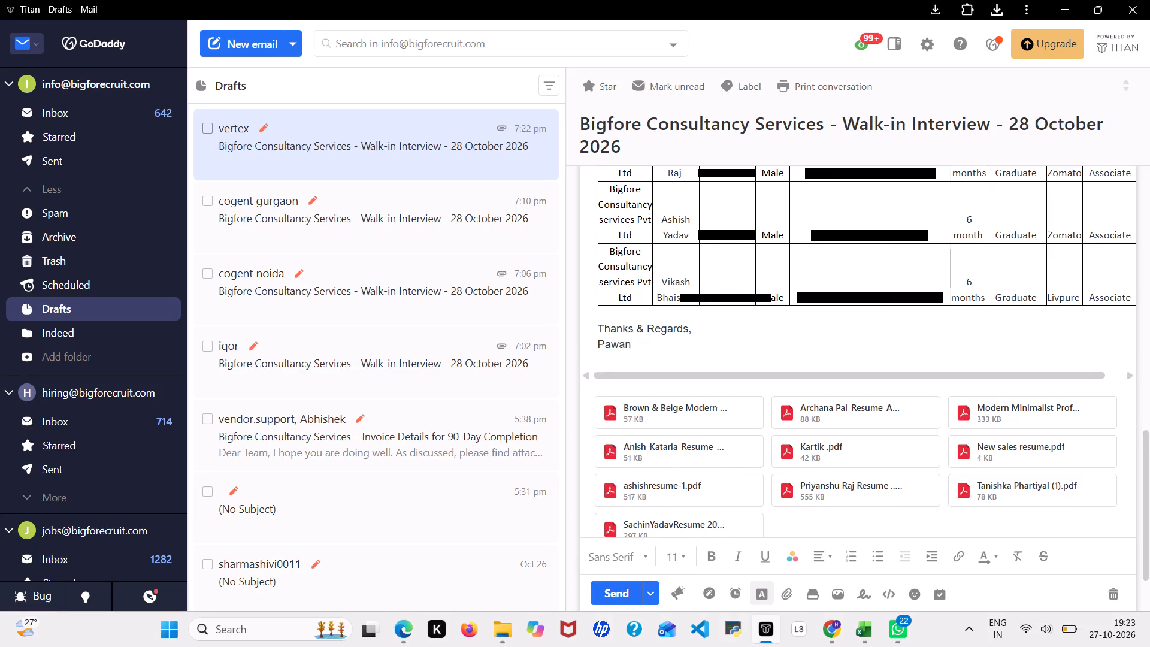
Replace the vertex placeholder recipient with Vaibhav, the TA-Vertex group address and another suggested contact matching "ta".
scroll(1039, 325, up, 8)
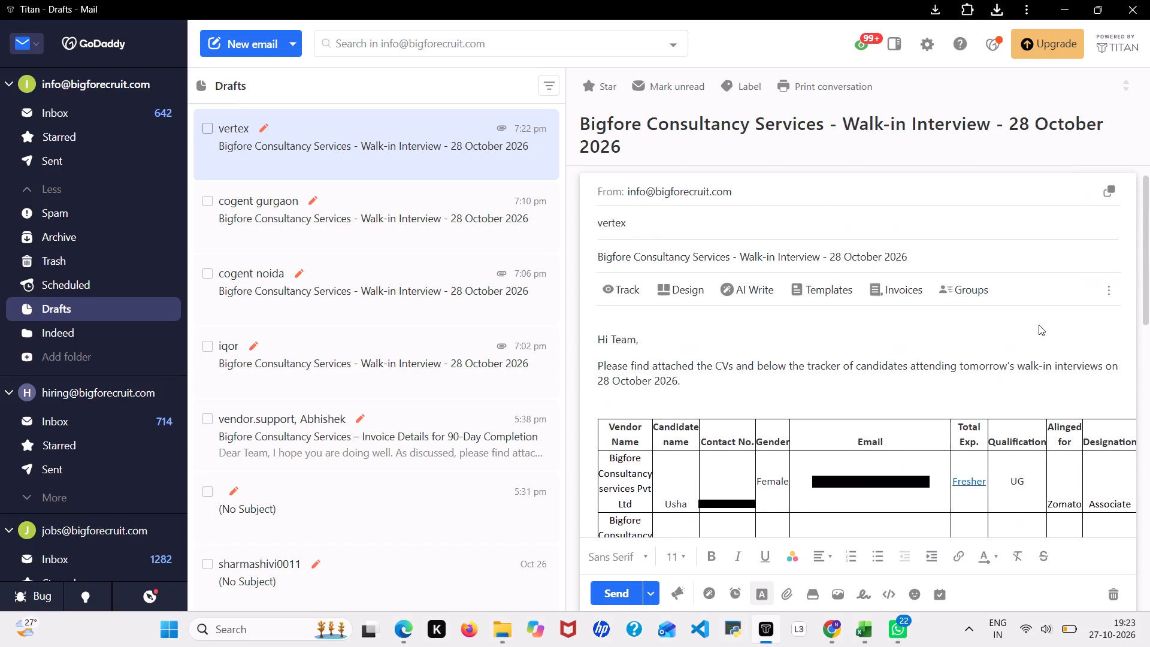
scroll(1039, 325, up, 1)
click(635, 221)
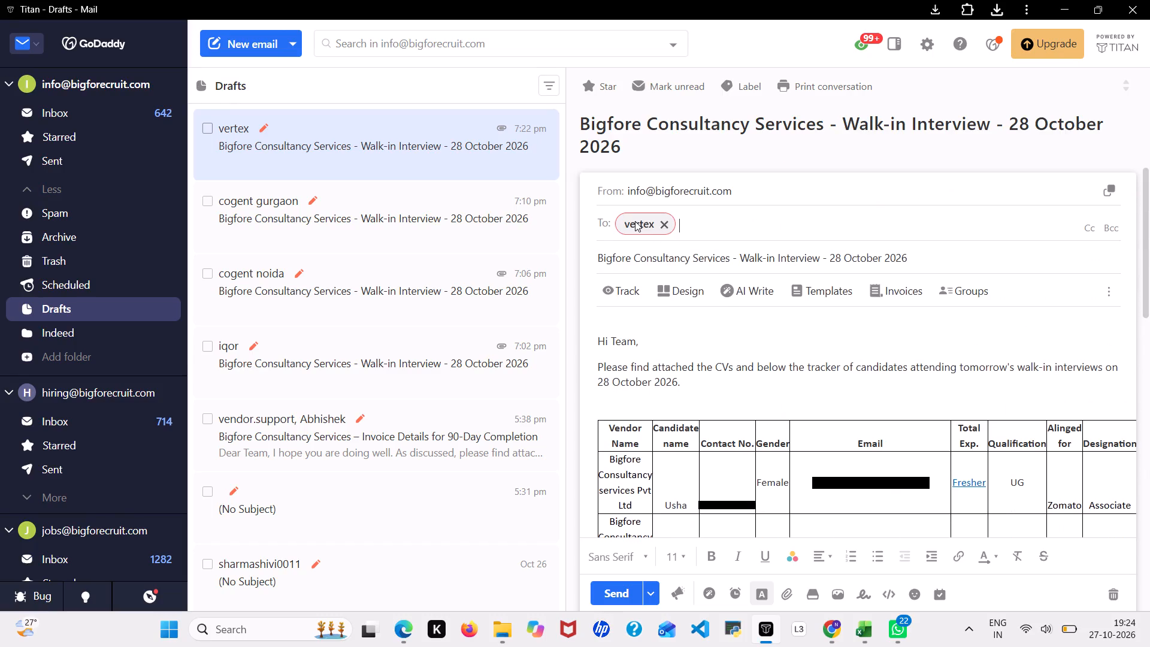
click(662, 222)
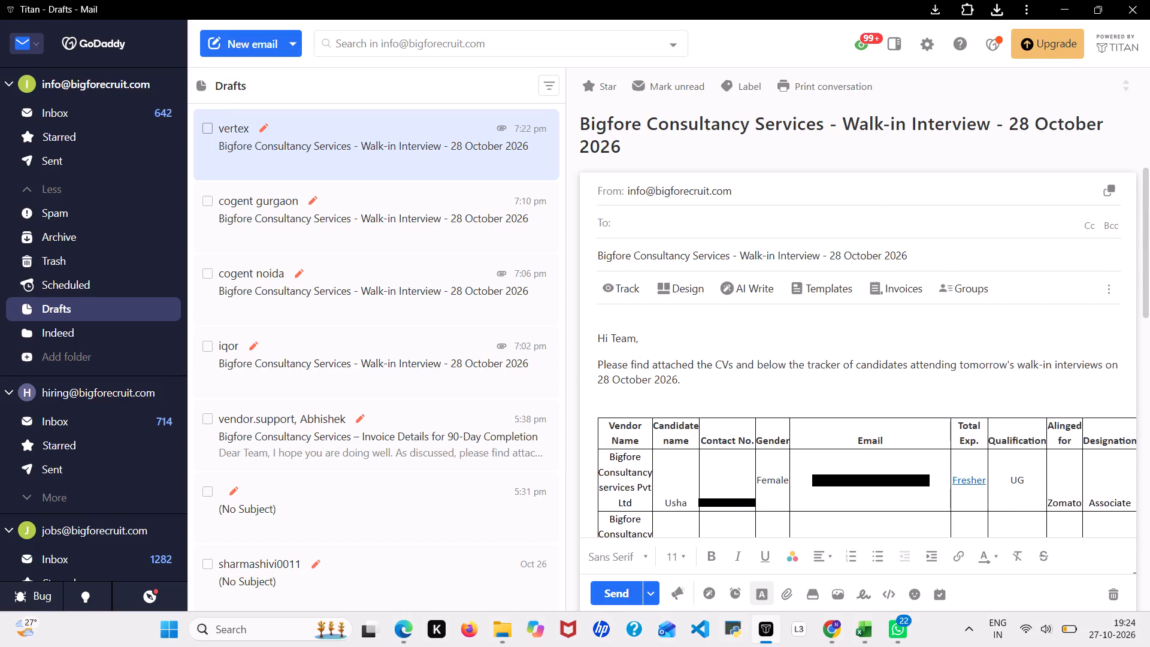
text(va)
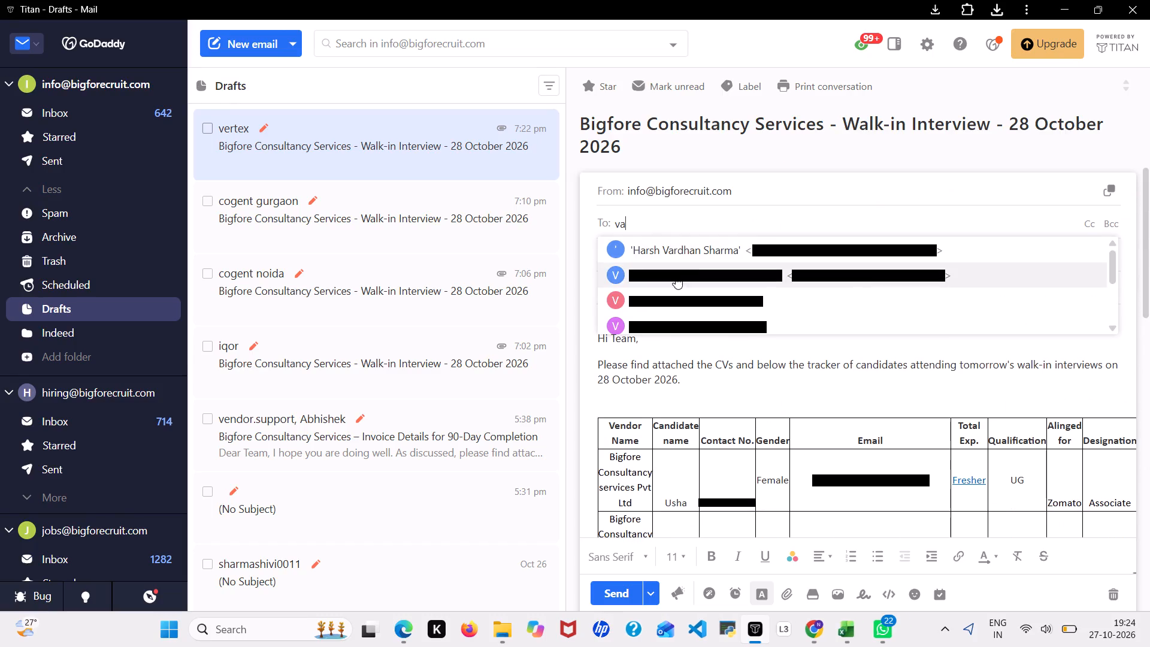
click(676, 276)
text(ta)
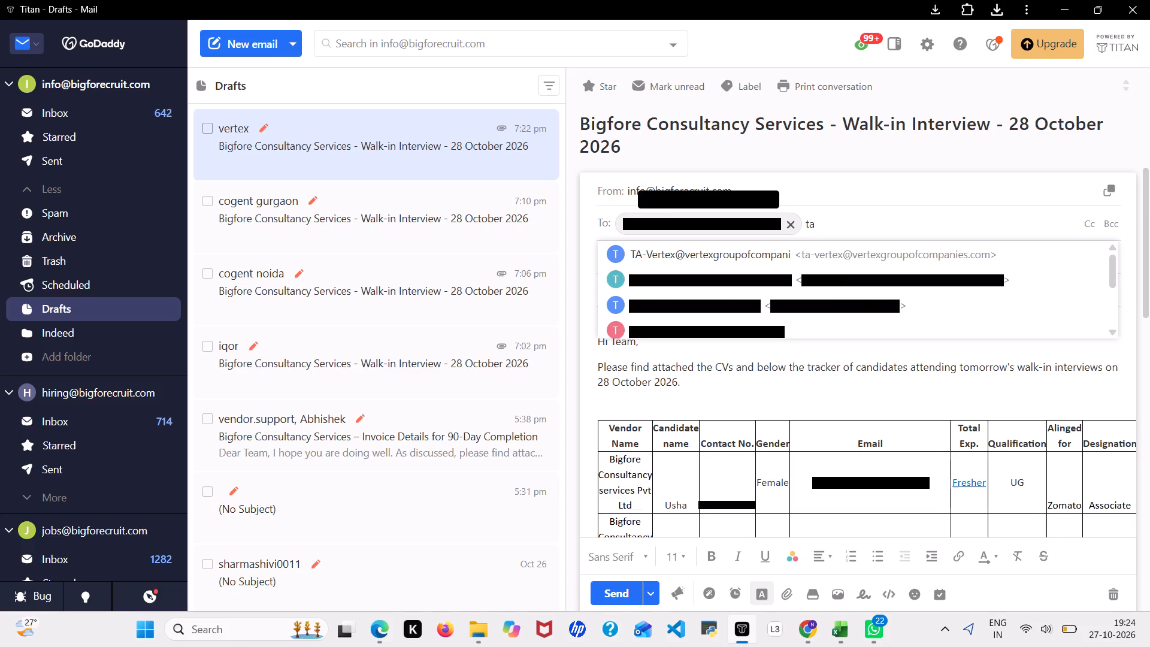
click(797, 241)
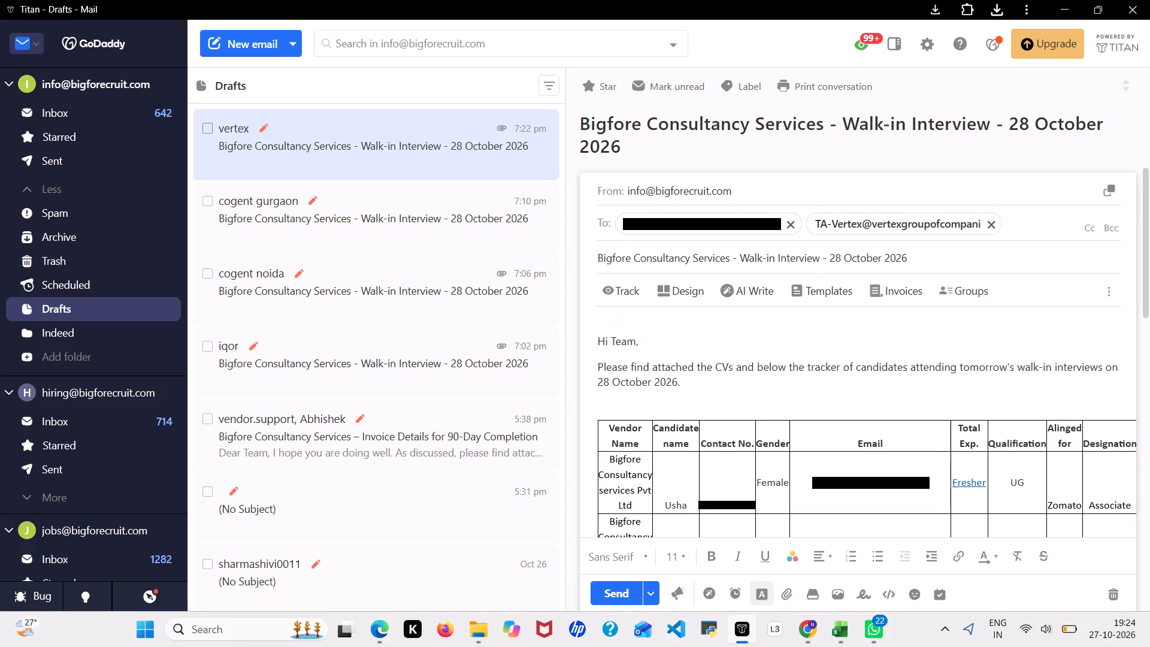
text(ta)
click(962, 249)
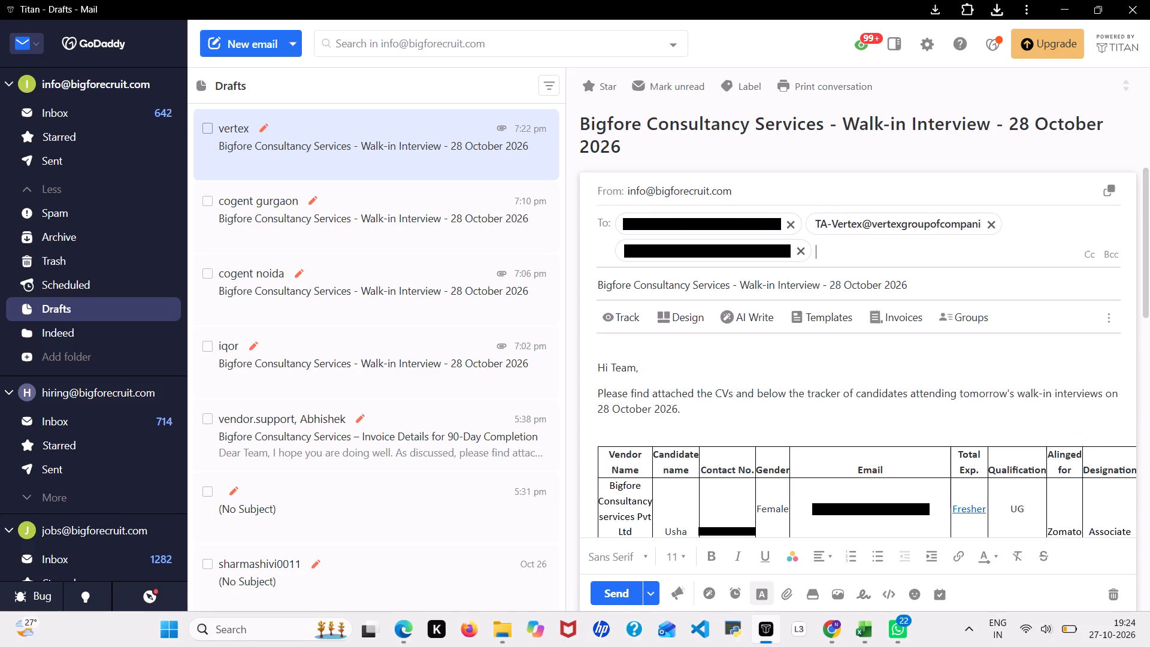
Add the suggested contacts Meena and Manish to the draft's To recipients.
text(mee)
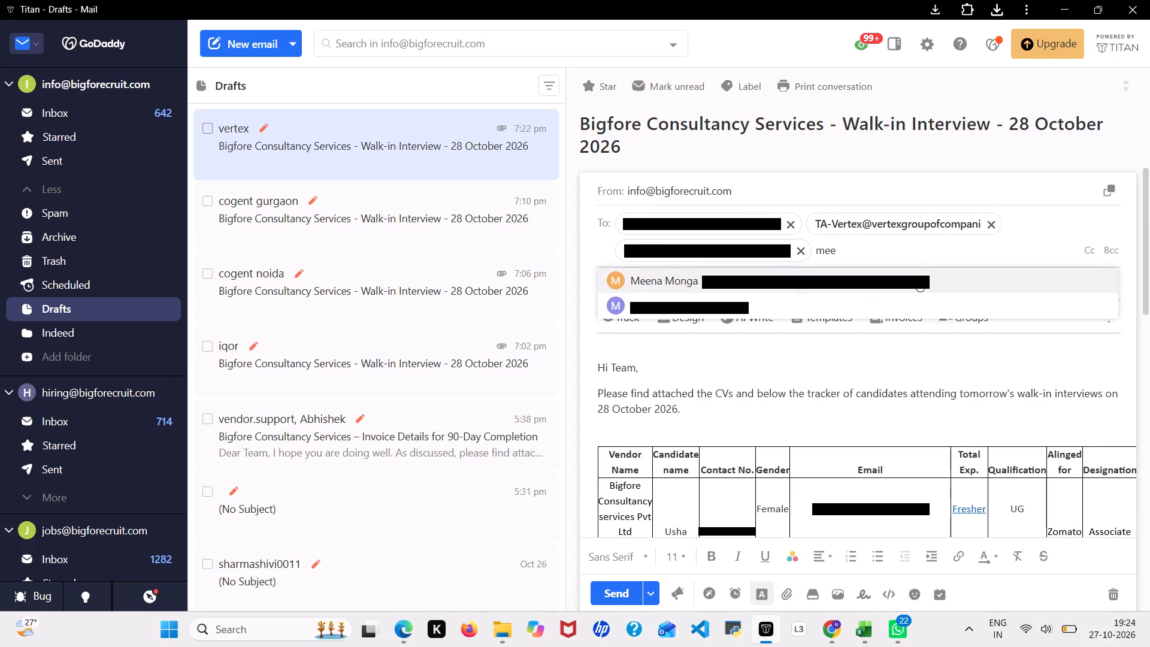
click(913, 281)
text(man)
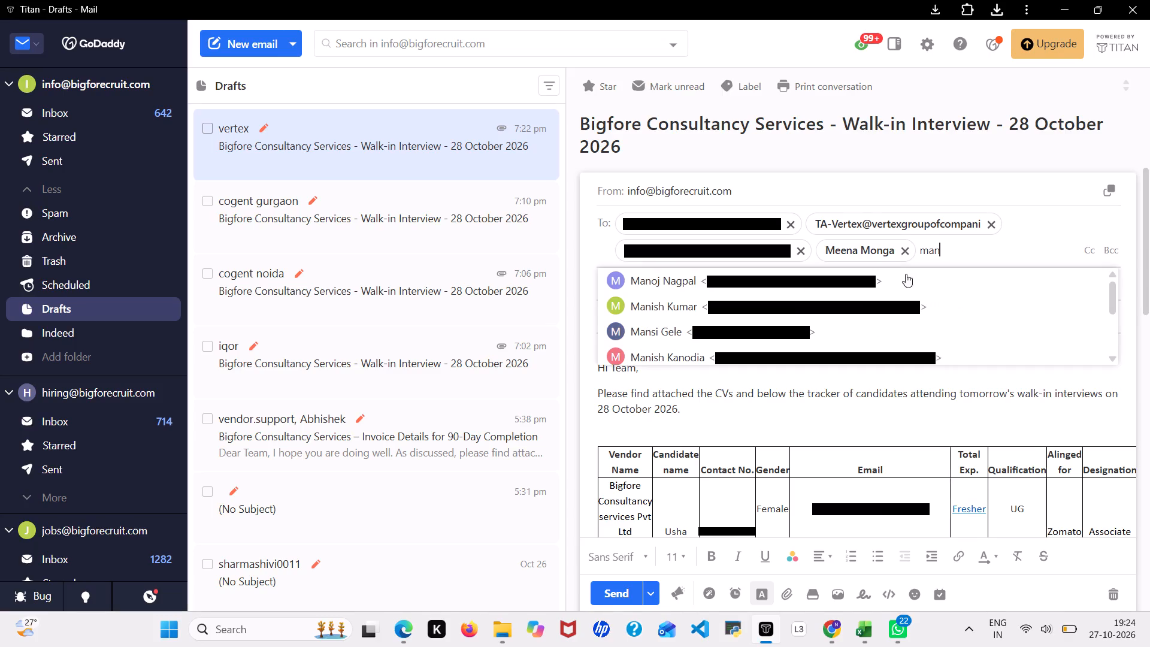
click(877, 304)
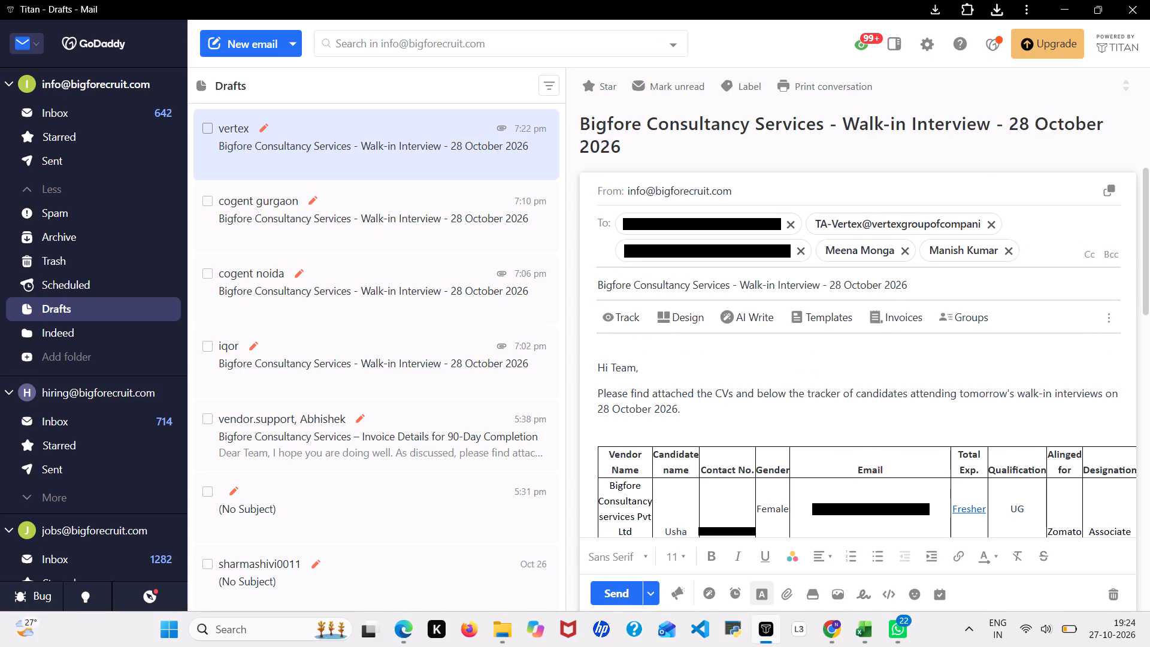
Review the completed Vertex draft, checking its recipients, subject, message, candidate table, closing and attachments.
scroll(794, 430, down, 2)
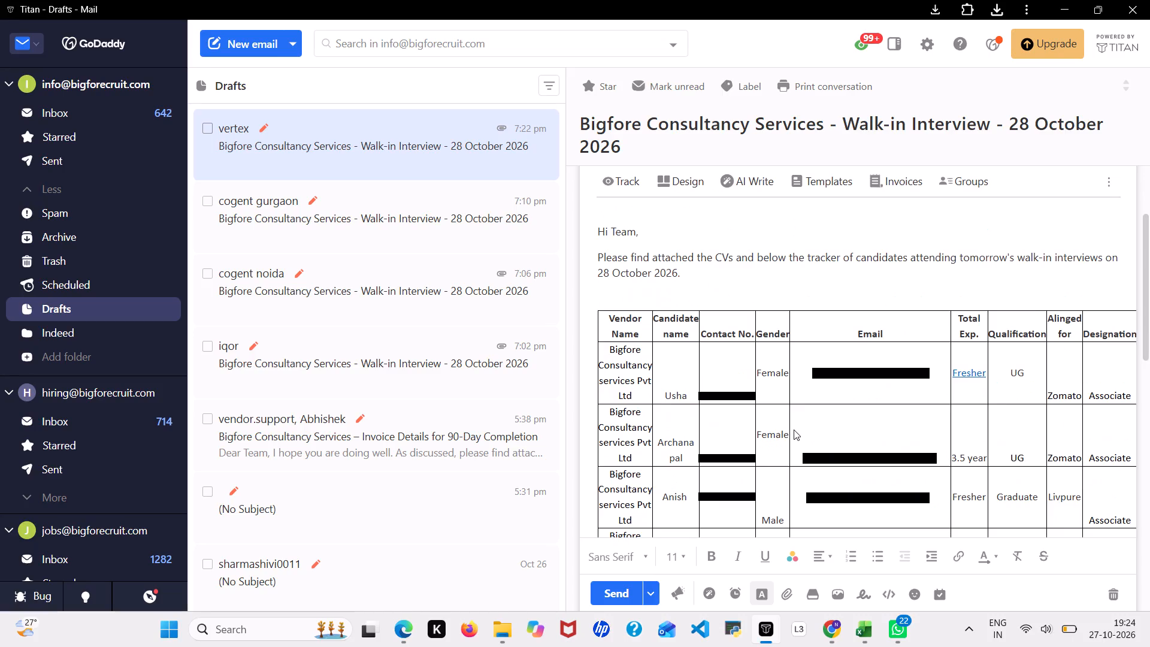
scroll(794, 430, down, 1)
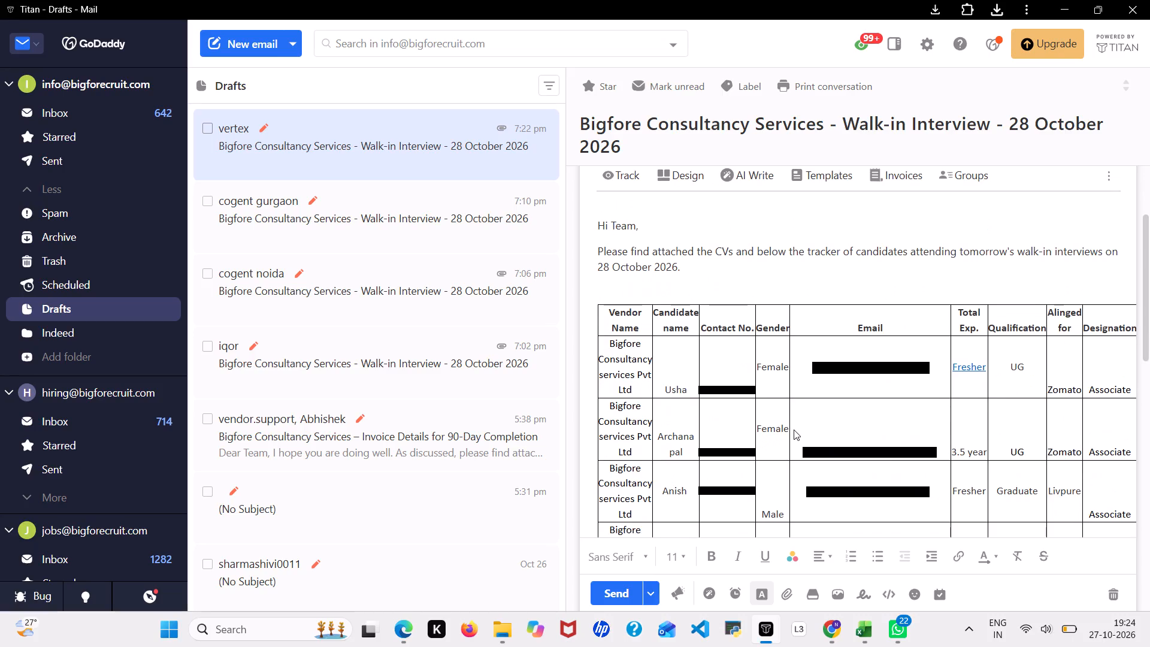
scroll(794, 430, down, 3)
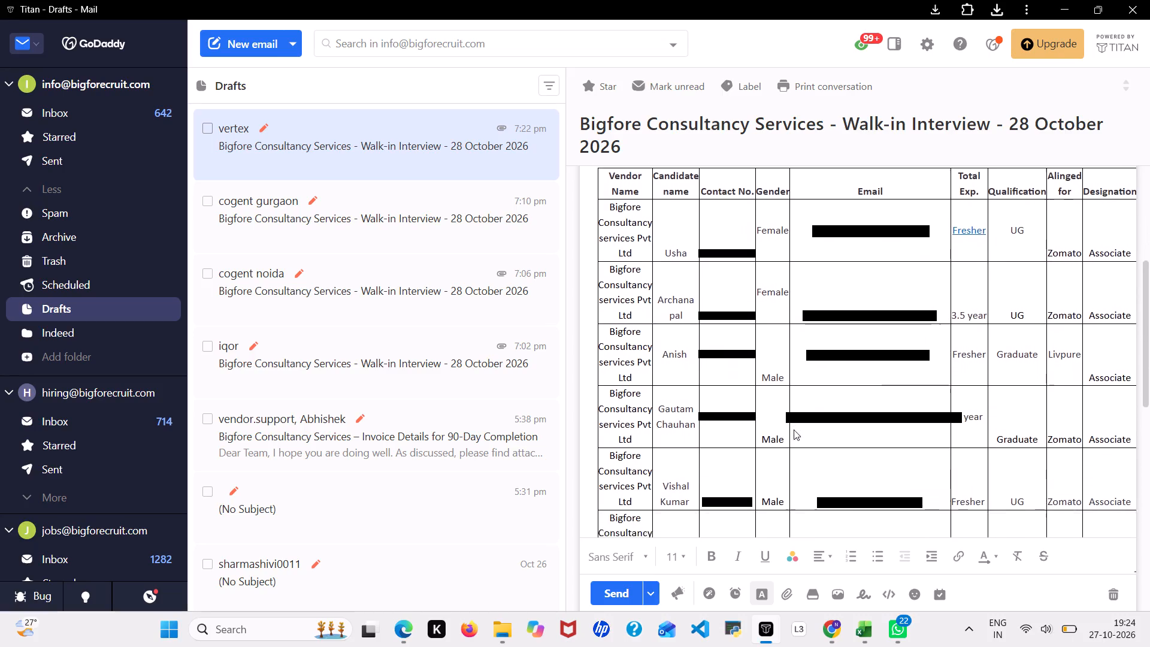
scroll(794, 430, down, 3)
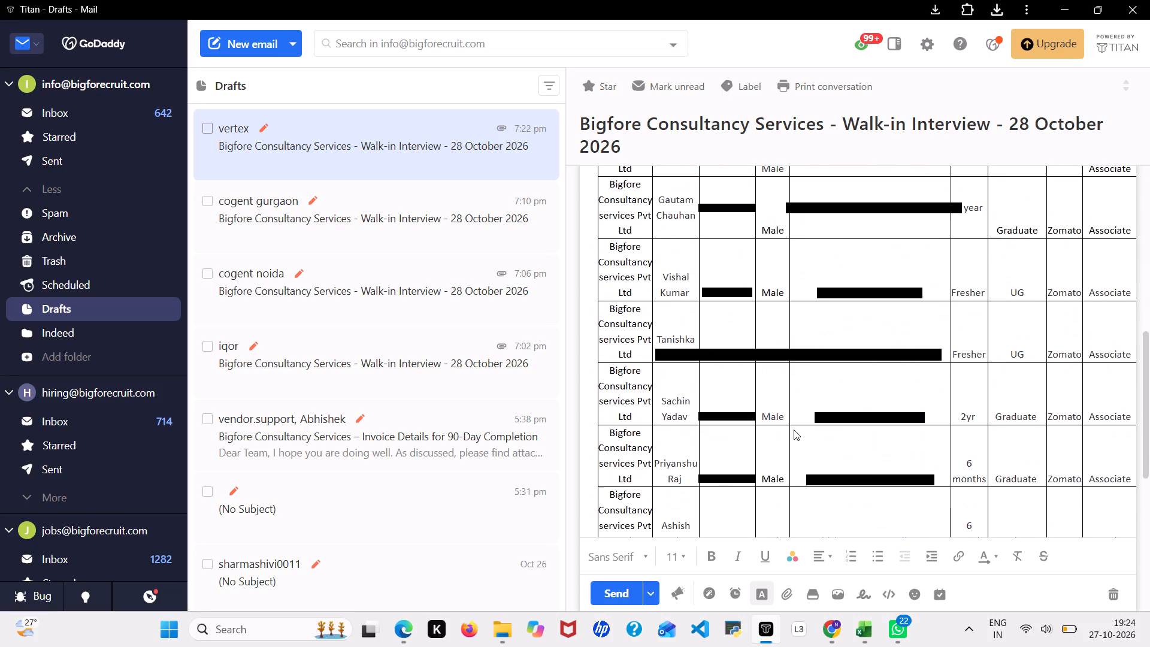
scroll(794, 430, right, 1)
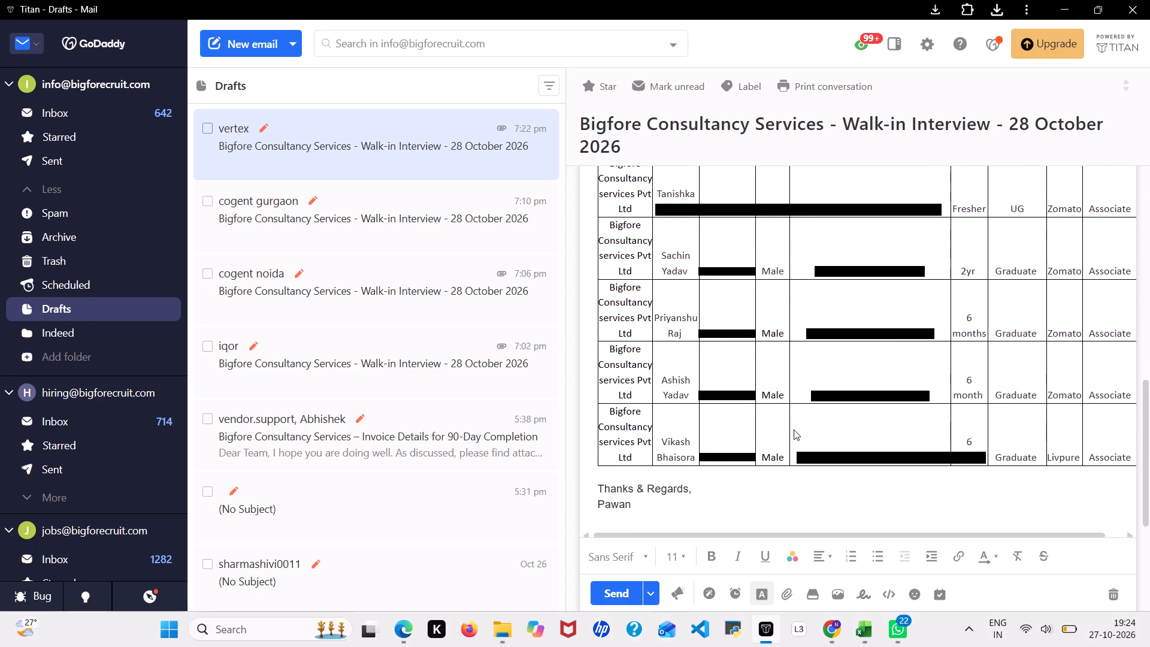
scroll(794, 430, right, 2)
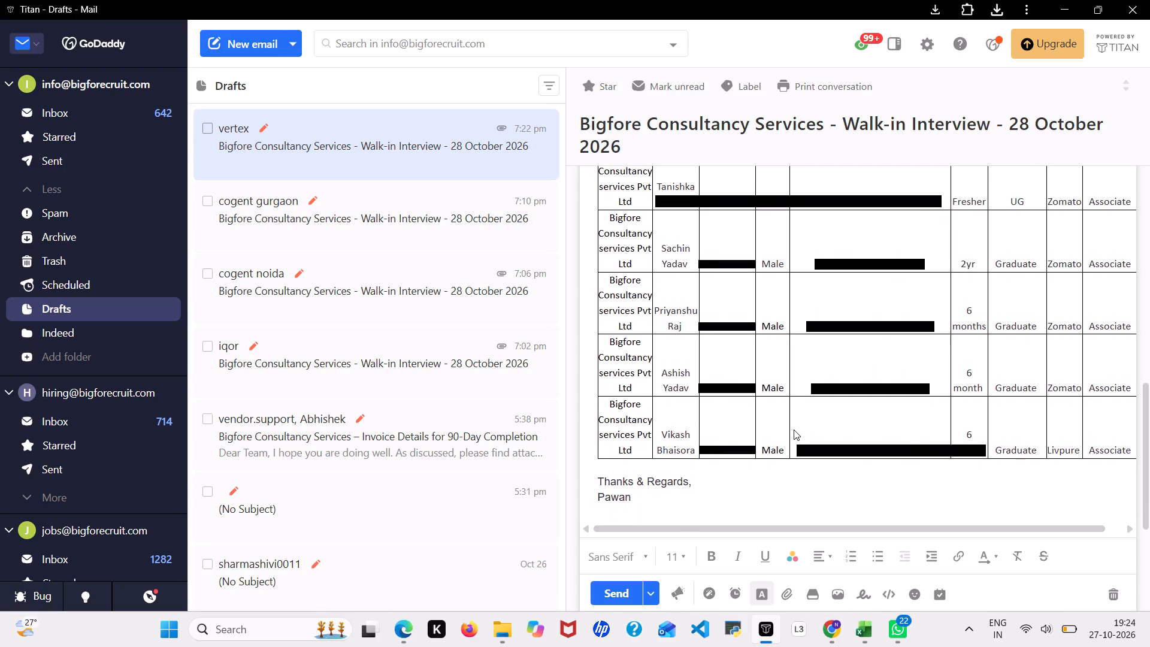
scroll(794, 430, right, 1)
scroll(794, 430, up, 2)
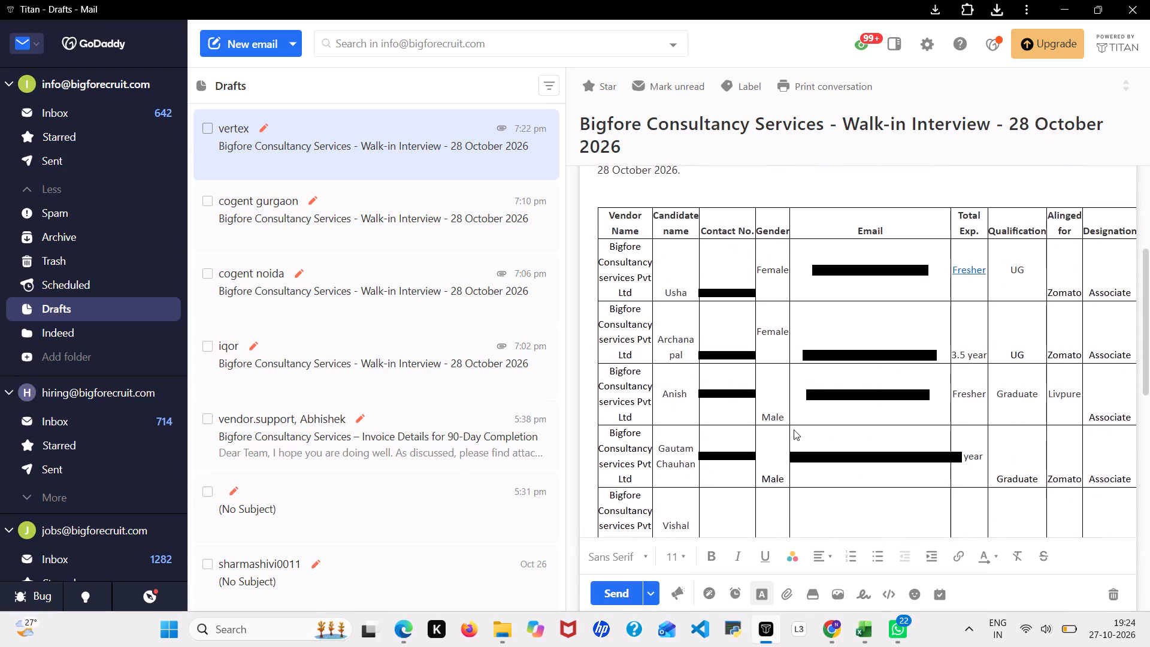
scroll(794, 430, up, 2)
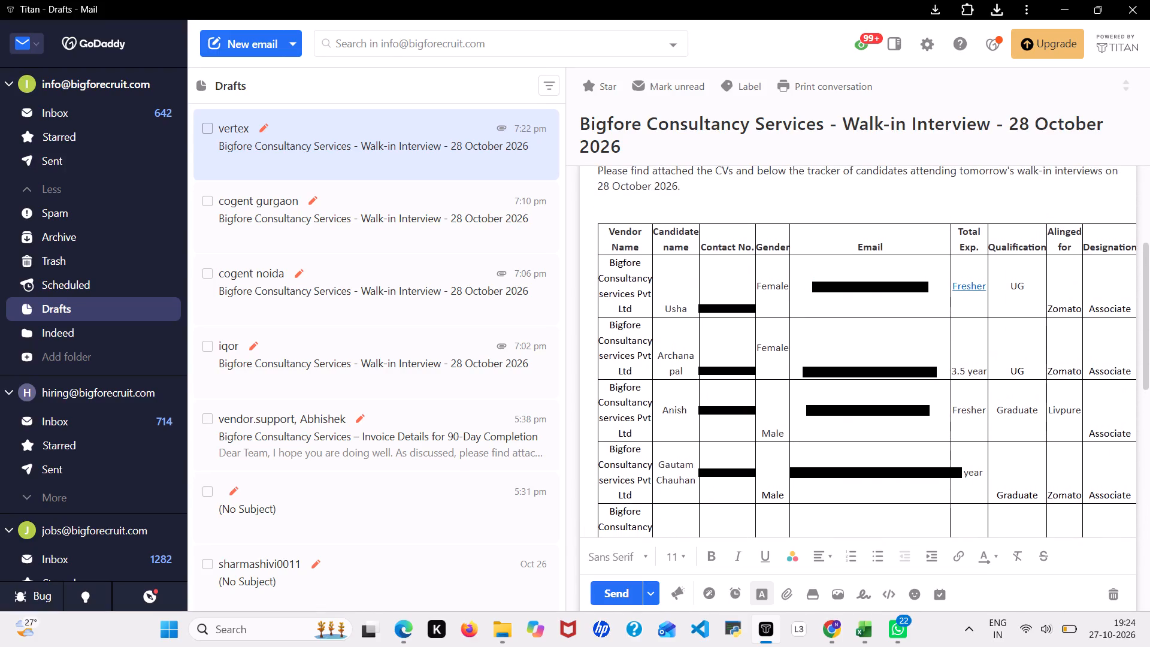
scroll(727, 331, up, 1)
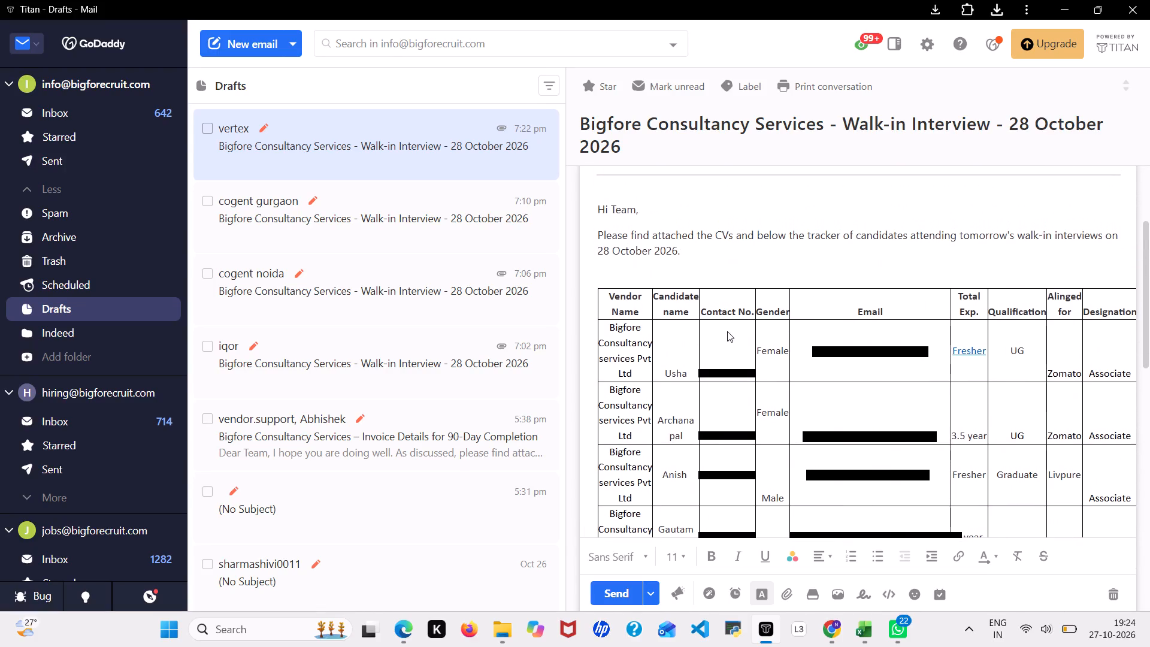
scroll(727, 331, up, 4)
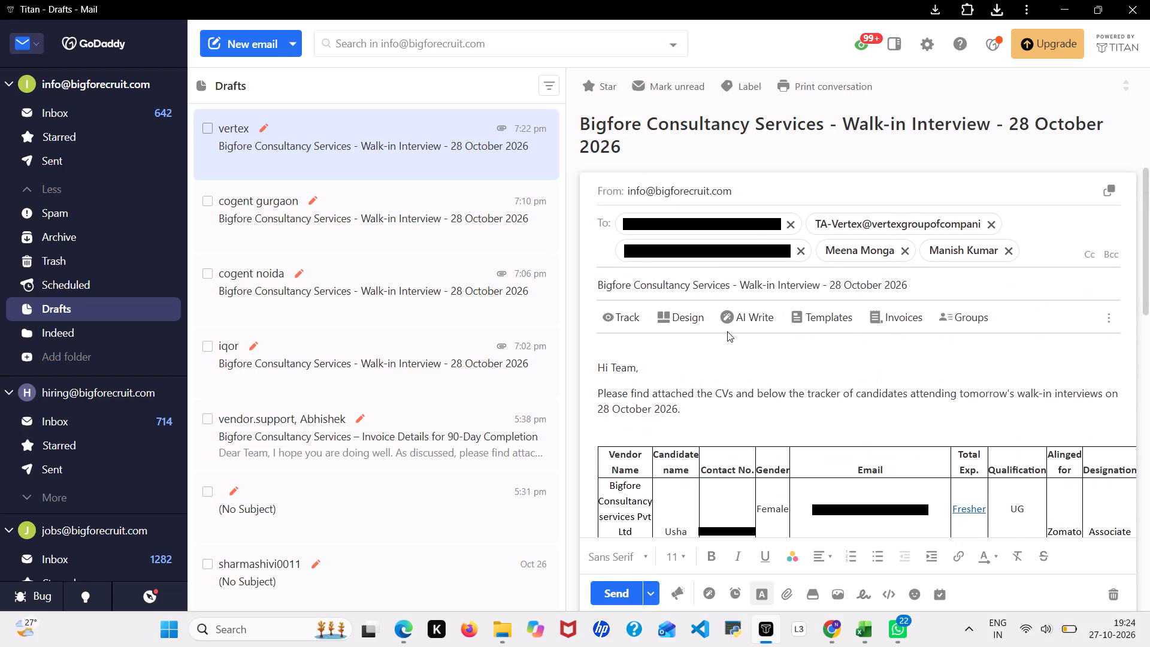
scroll(727, 331, up, 1)
scroll(721, 426, down, 1)
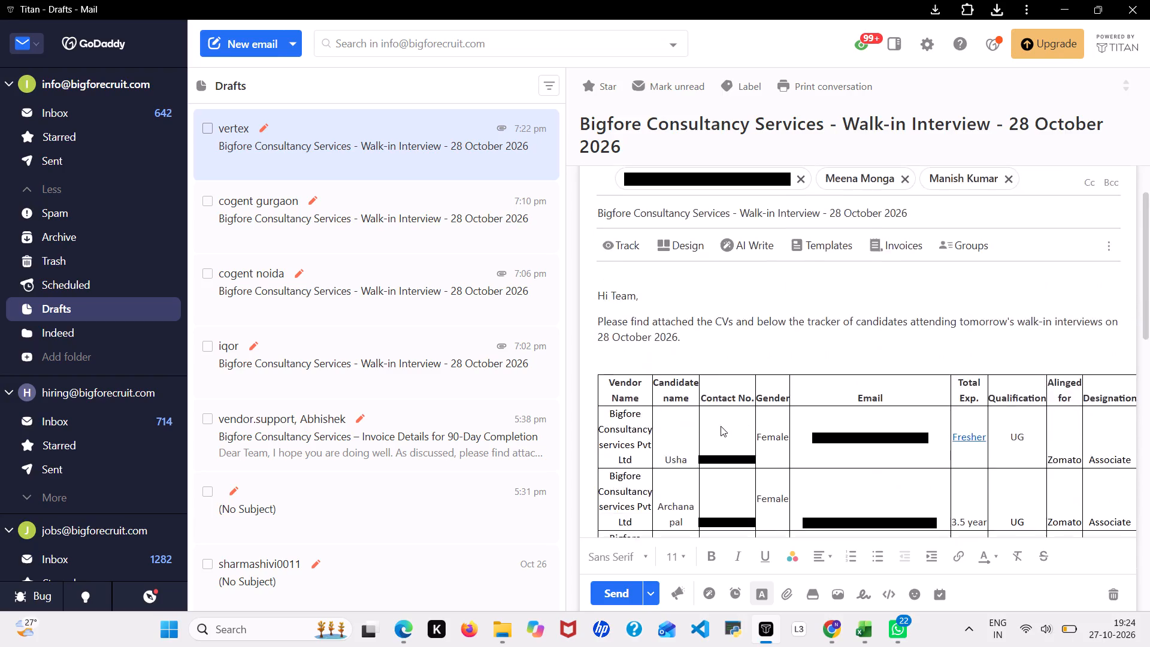
scroll(721, 426, down, 4)
scroll(721, 426, left, 2)
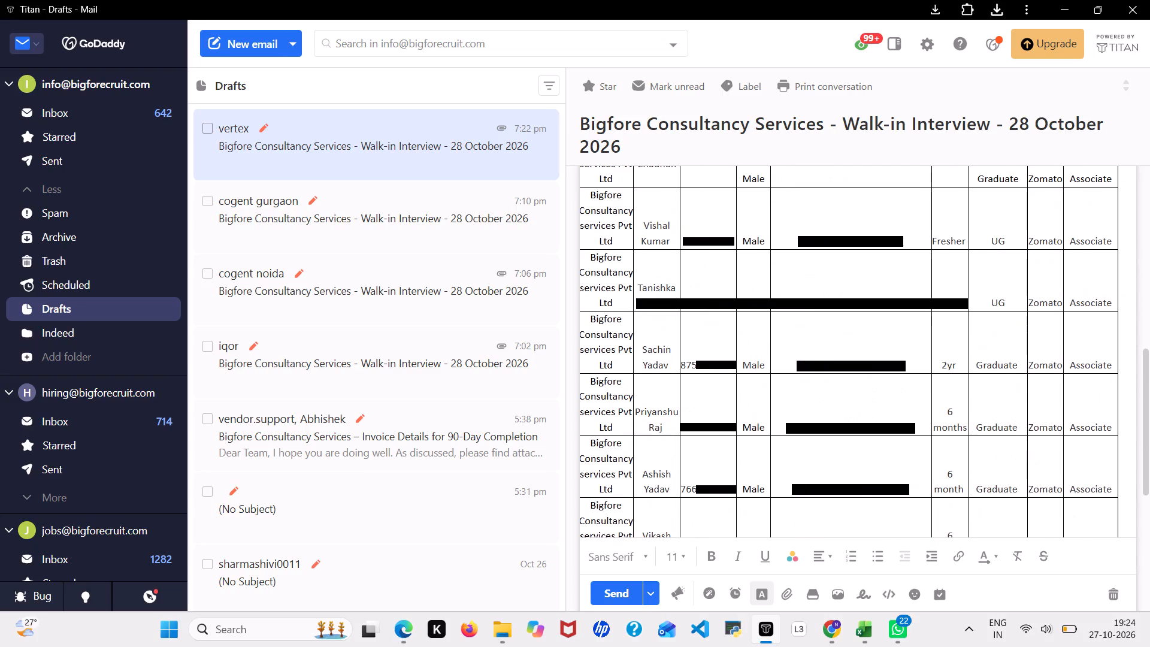
scroll(721, 426, right, 2)
scroll(721, 426, down, 1)
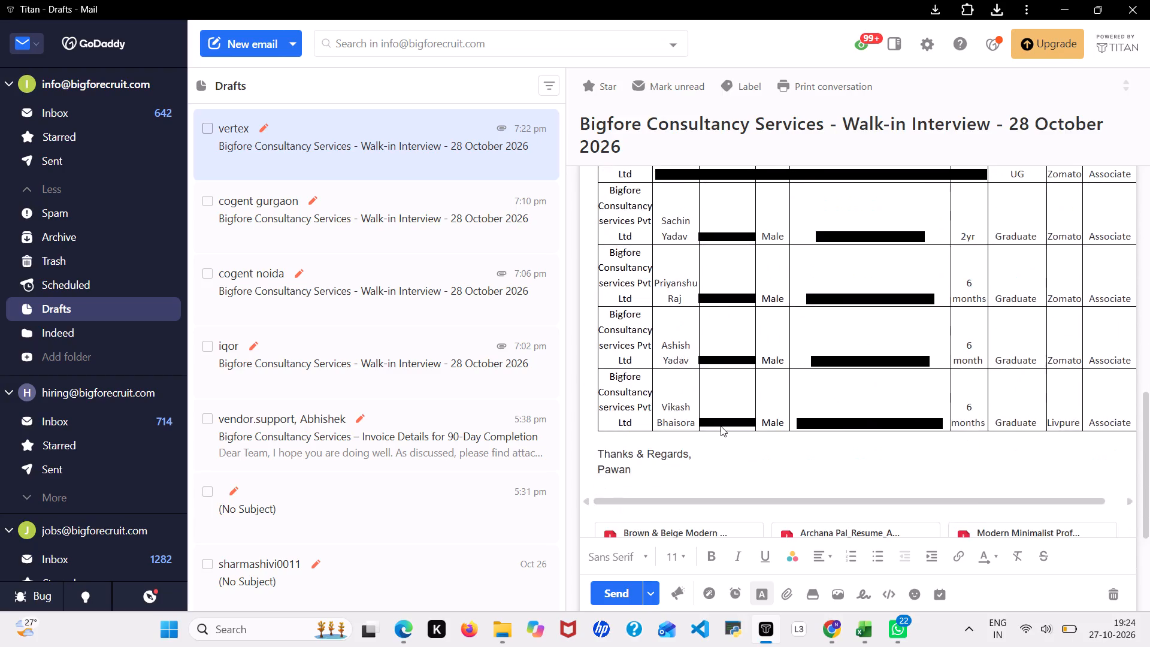
scroll(721, 426, down, 1)
scroll(721, 426, up, 3)
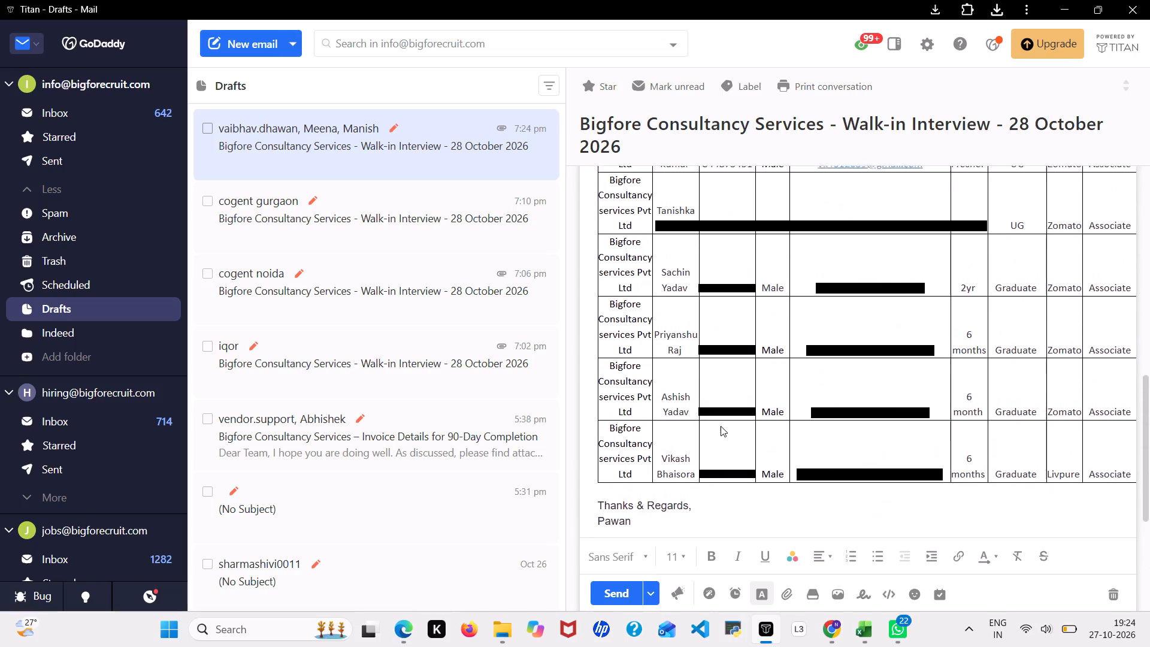
scroll(721, 426, up, 3)
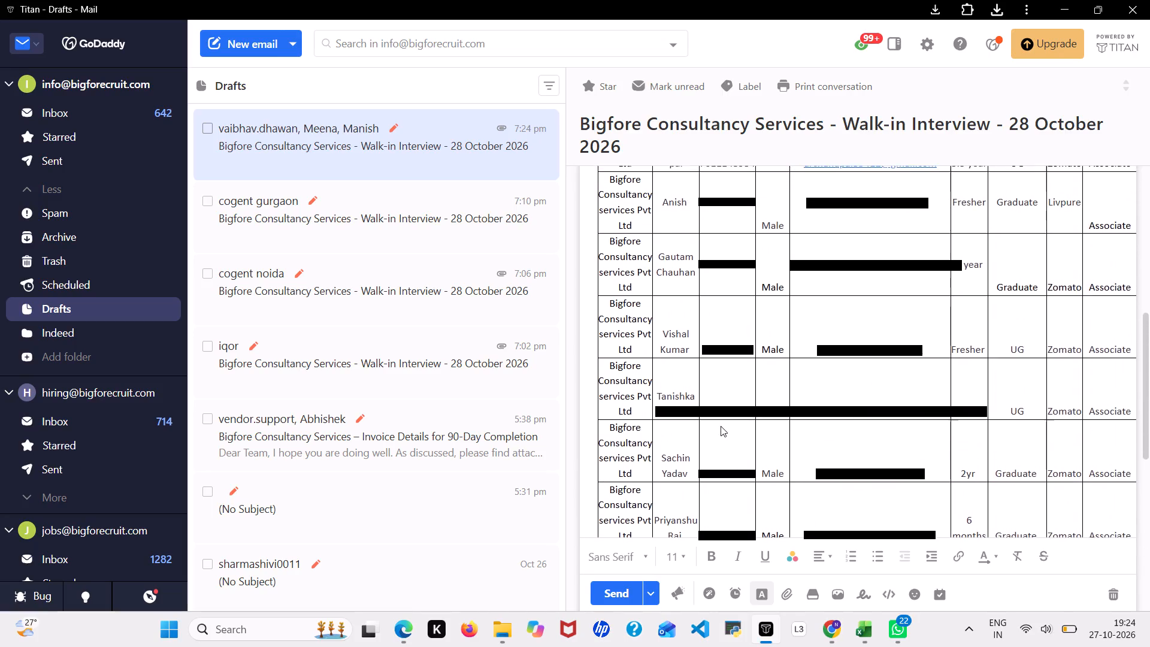
scroll(721, 426, up, 2)
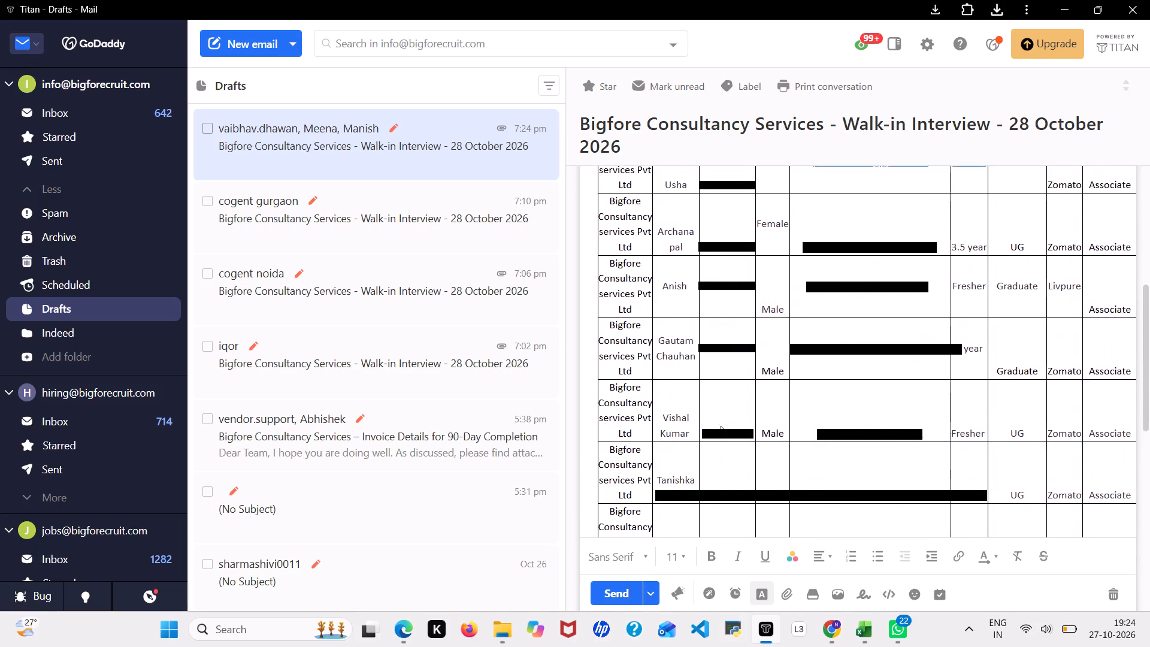
scroll(721, 426, up, 3)
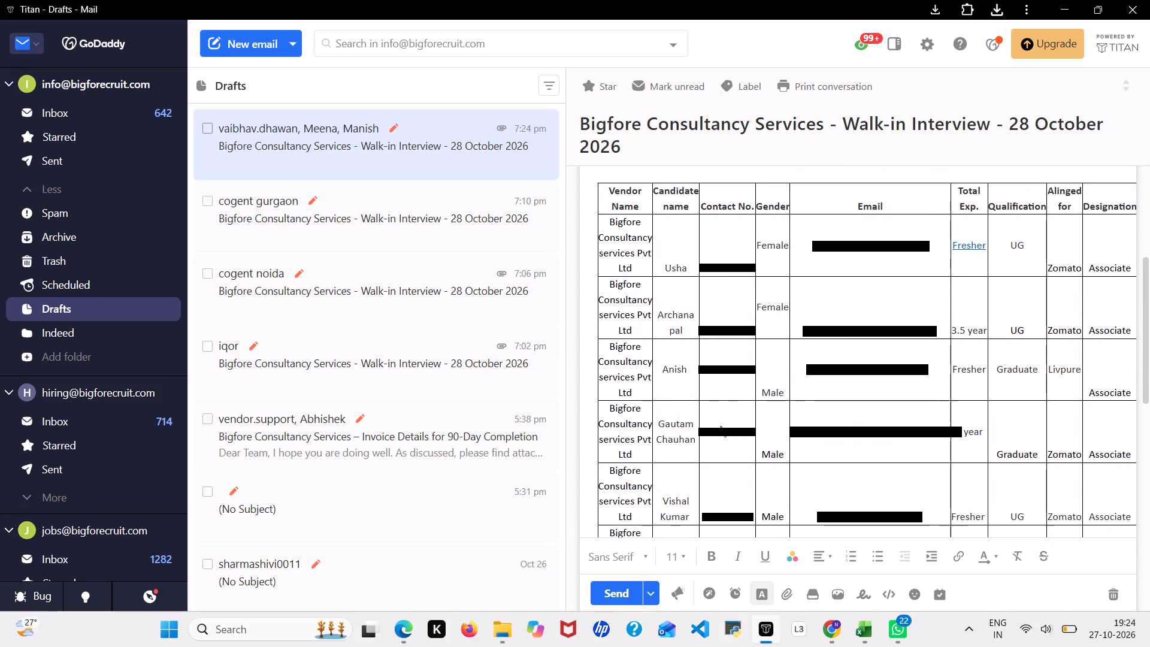
Check the "LINE UP FOR TOMORROW || GURUGRAM" tracker email in the jobs account's sent mail.
scroll(103, 516, down, 2)
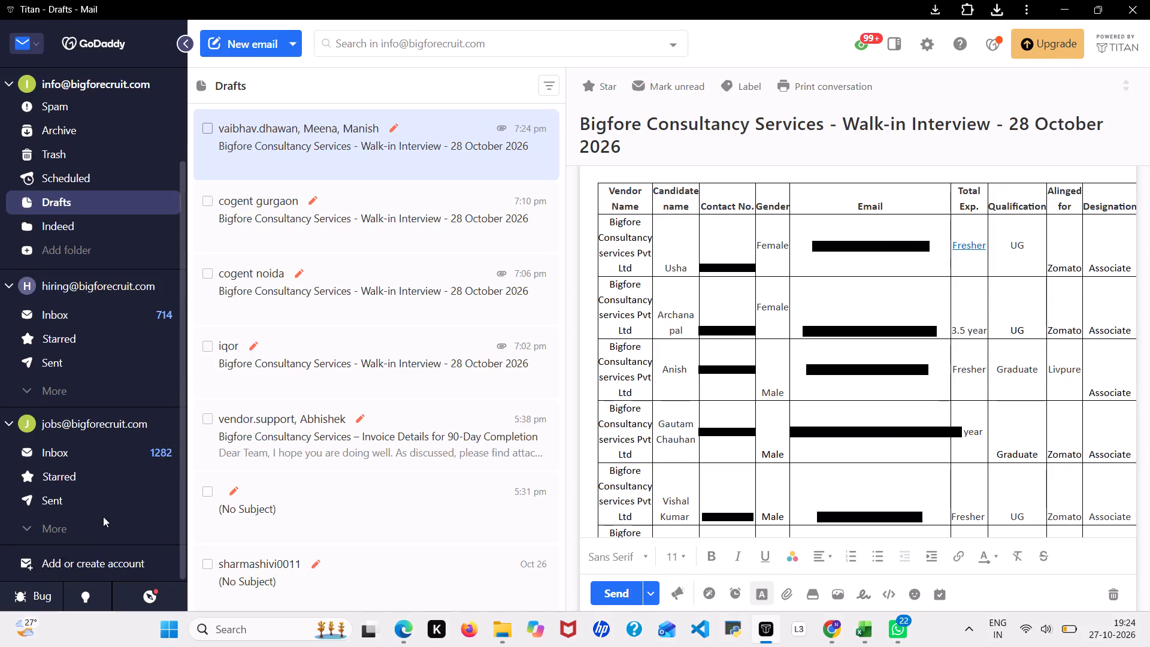
click(81, 501)
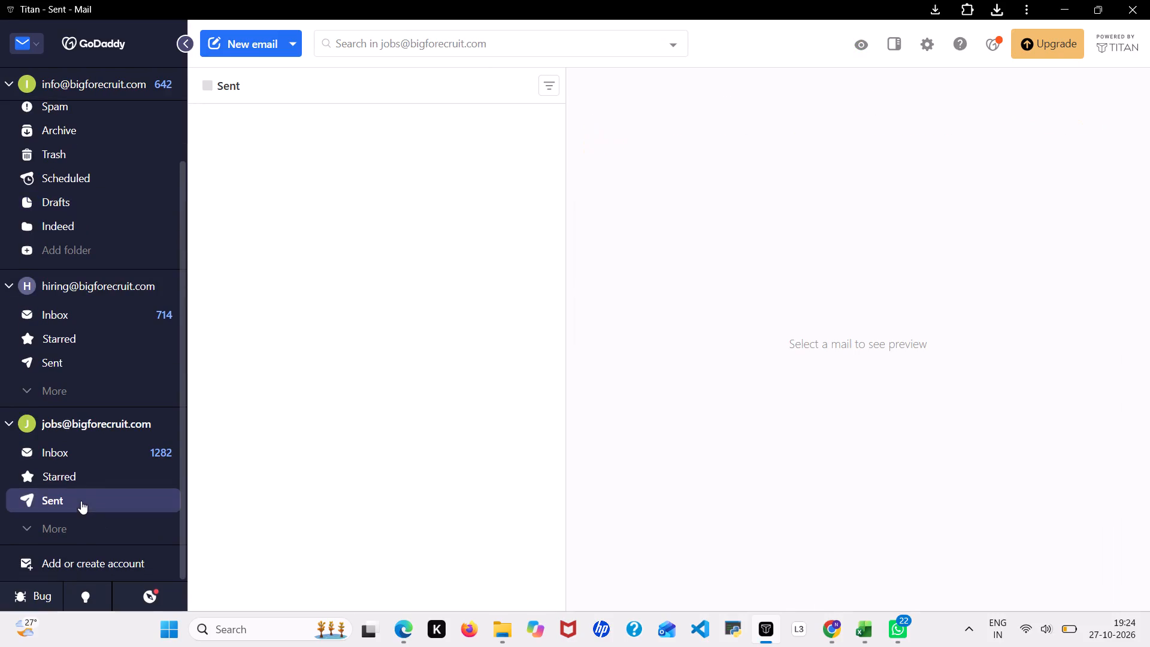
click(353, 236)
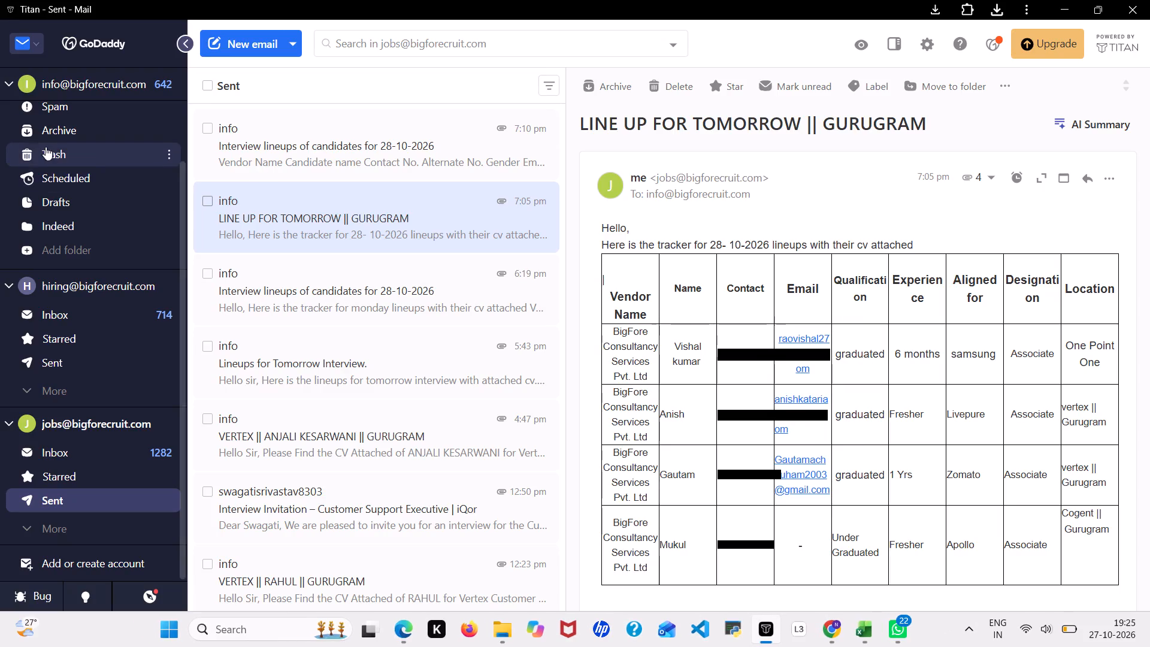
Reopen the Vertex draft in the info account, recheck its recipients, message, candidate table, closing and CV attachments, and send it.
click(69, 205)
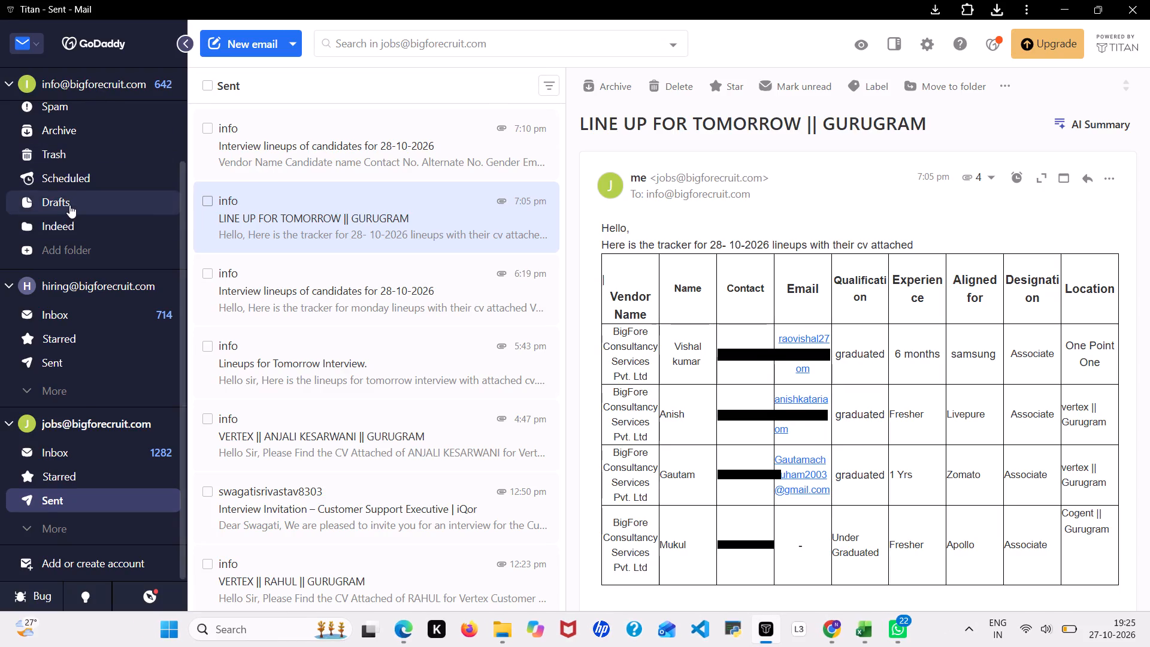
click(313, 149)
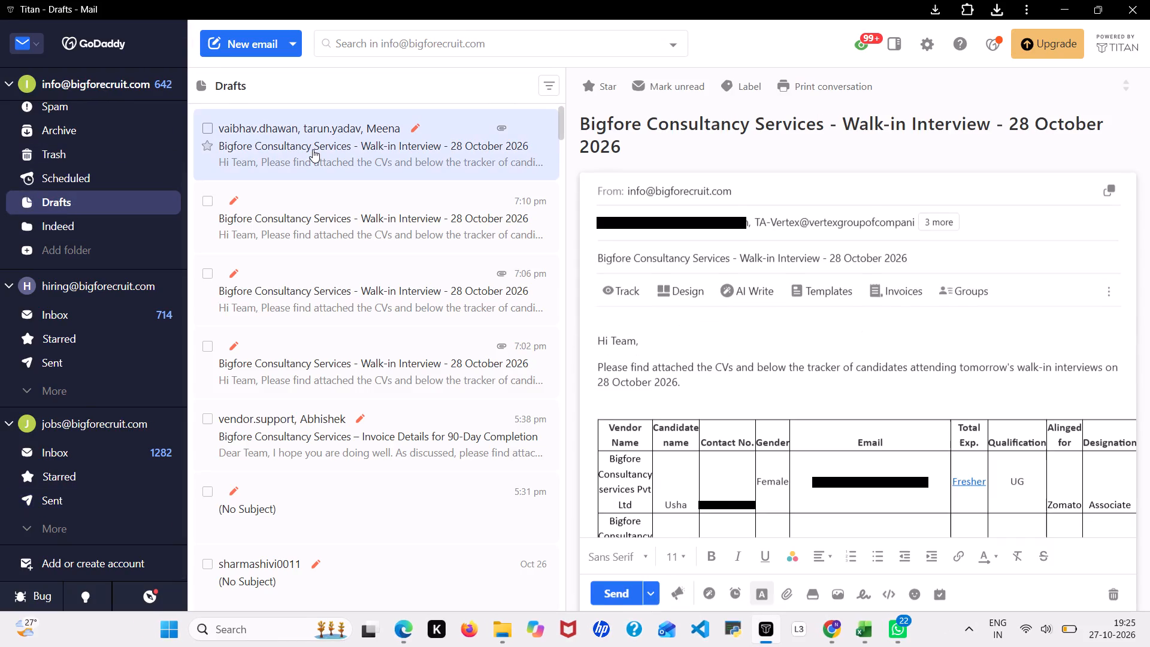
scroll(713, 394, down, 2)
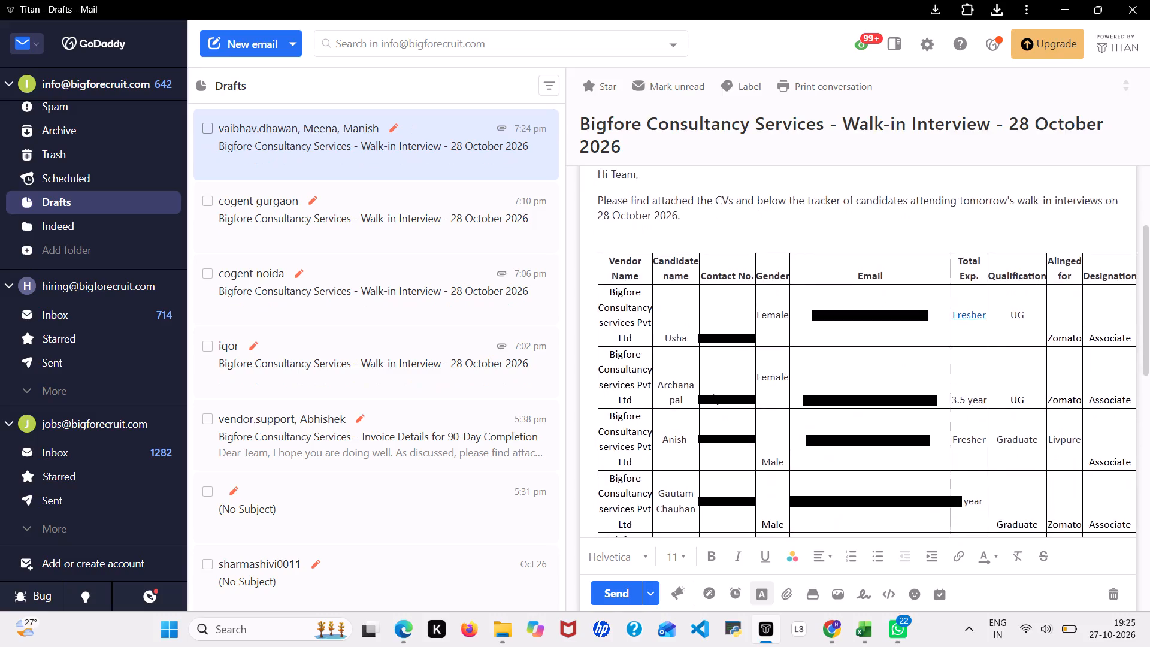
scroll(713, 394, down, 3)
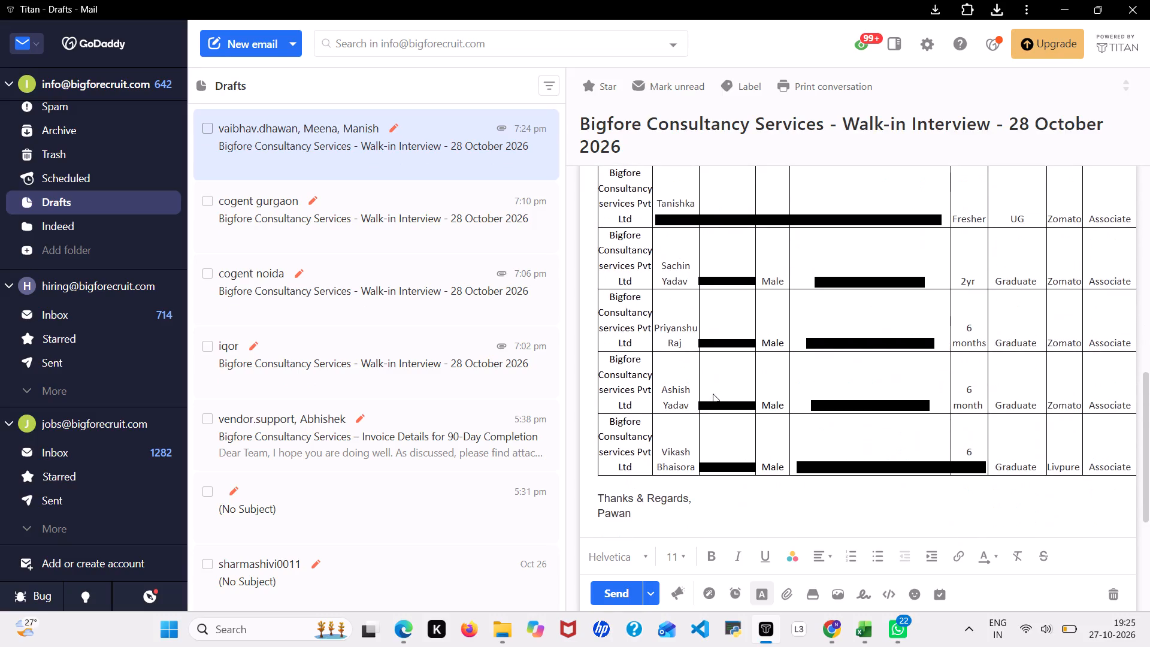
scroll(713, 394, up, 3)
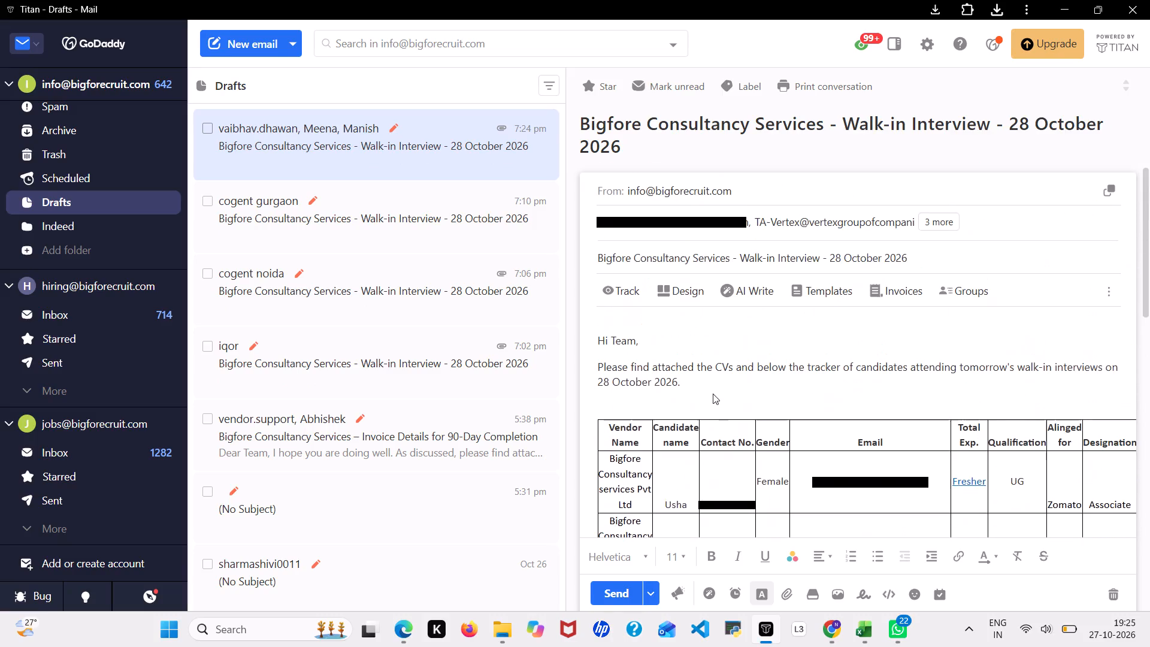
scroll(713, 394, up, 1)
scroll(713, 394, down, 1)
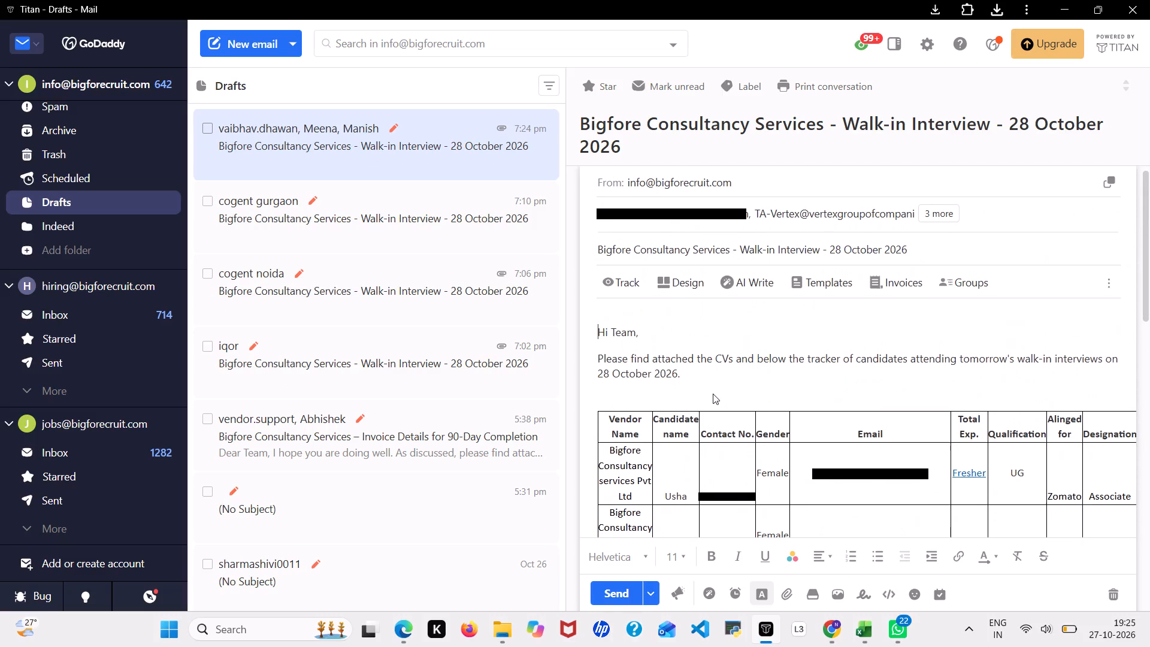
scroll(804, 361, down, 5)
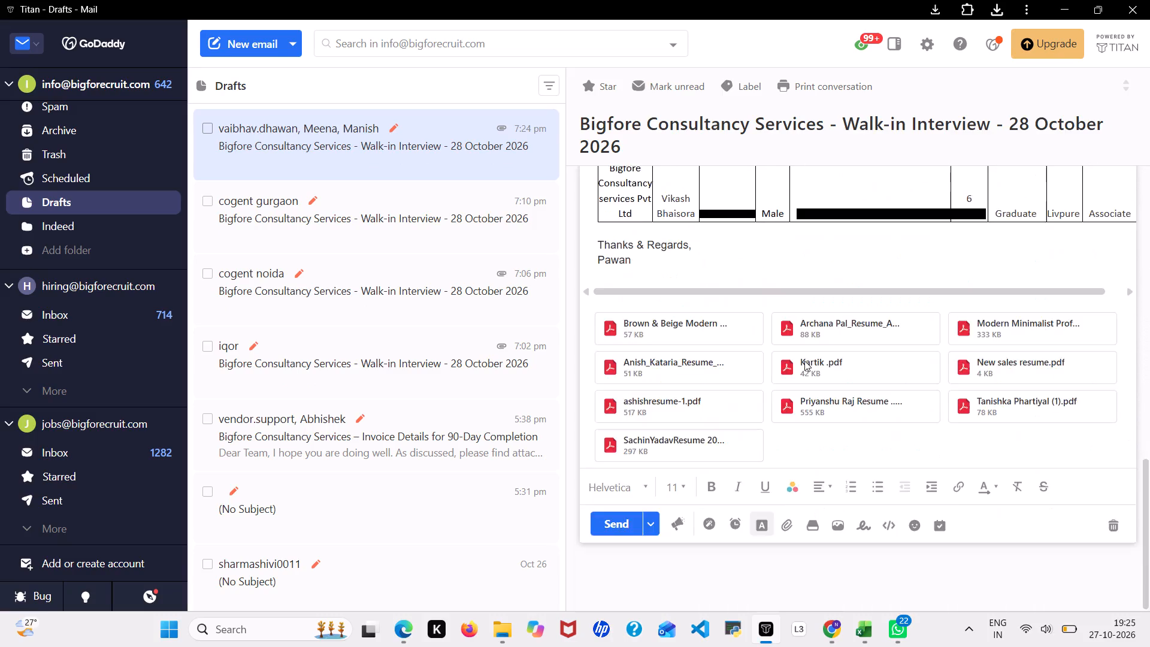
click(622, 527)
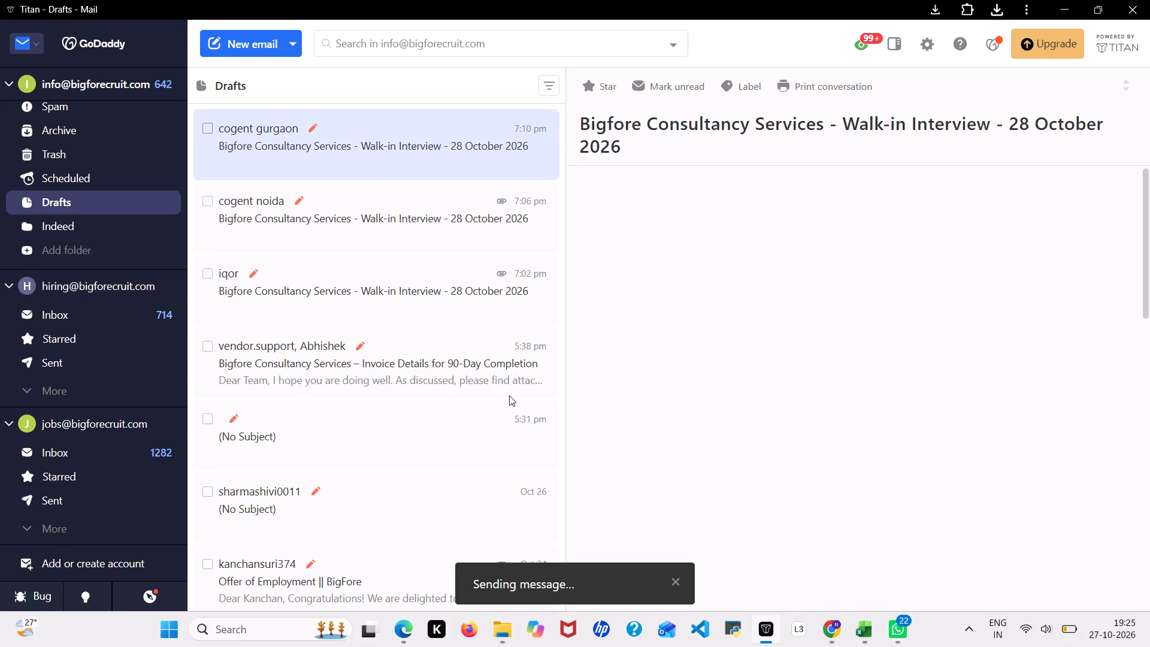
Open the info account's sent mail to check the Vertex walk-in interview email for 28 October 2026.
click(88, 86)
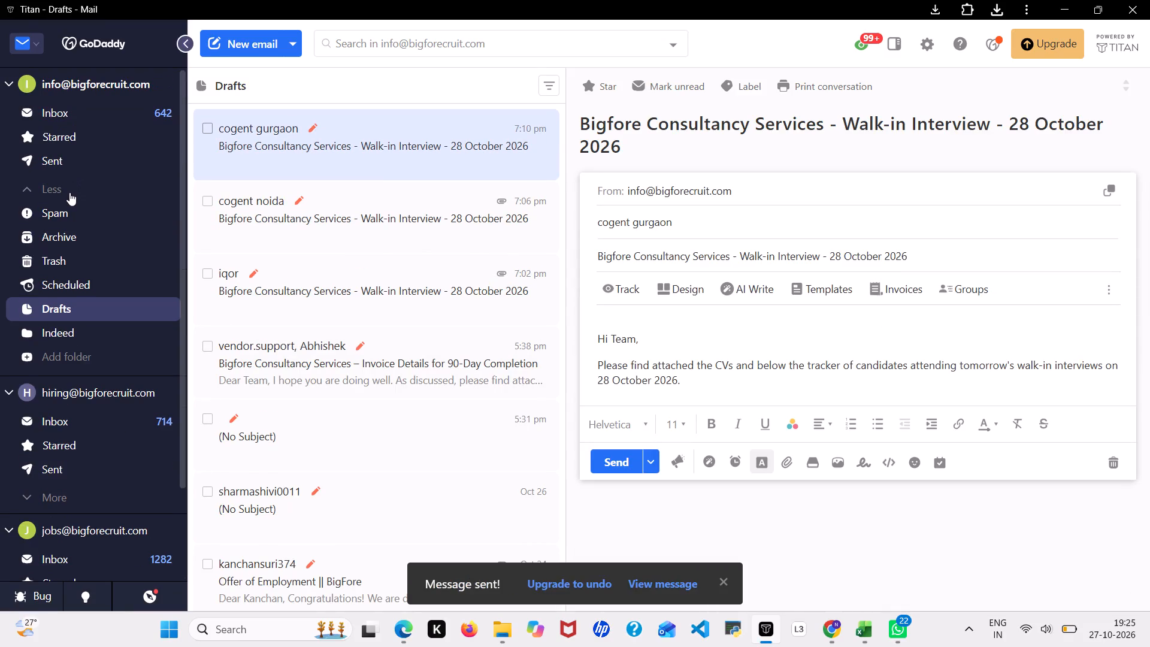
click(69, 192)
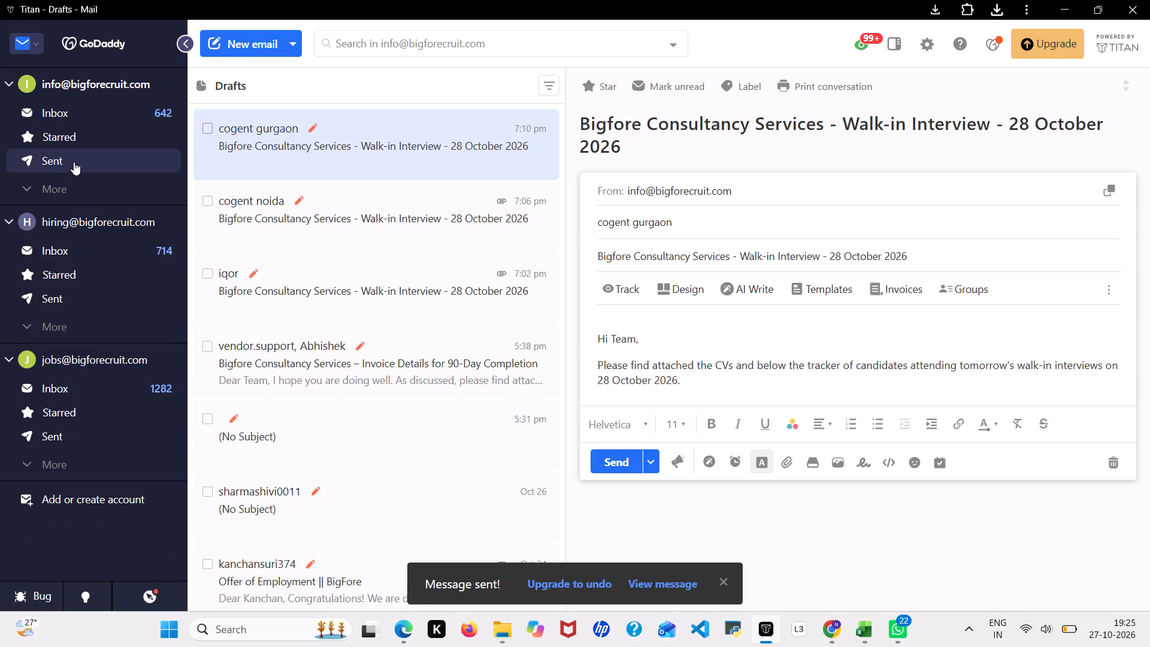
click(74, 162)
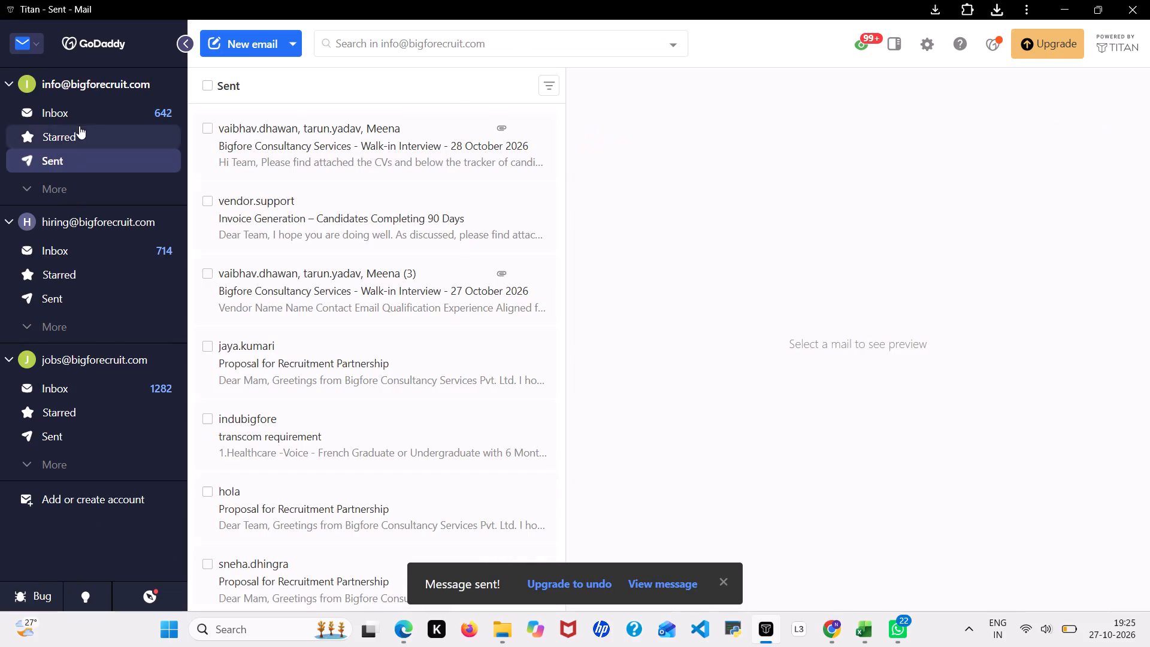
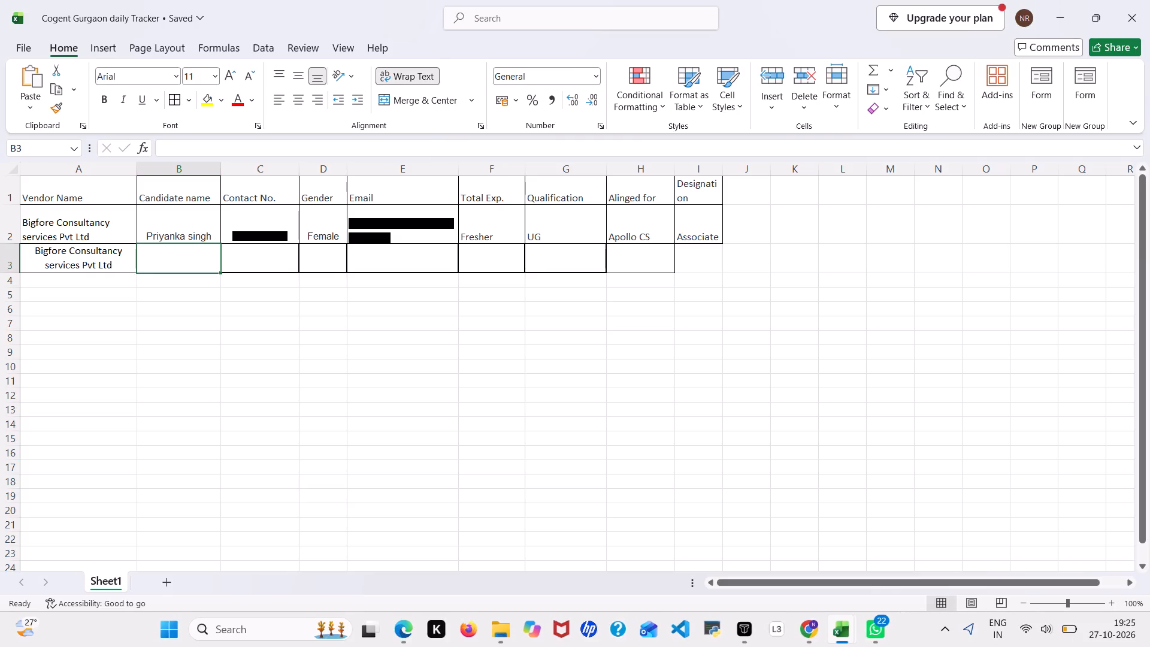
Paste the copied candidate name into cell B3, the second Bigfore Consultancy row of the Cogent Gurgaon daily Tracker.
key(ctrl+v)
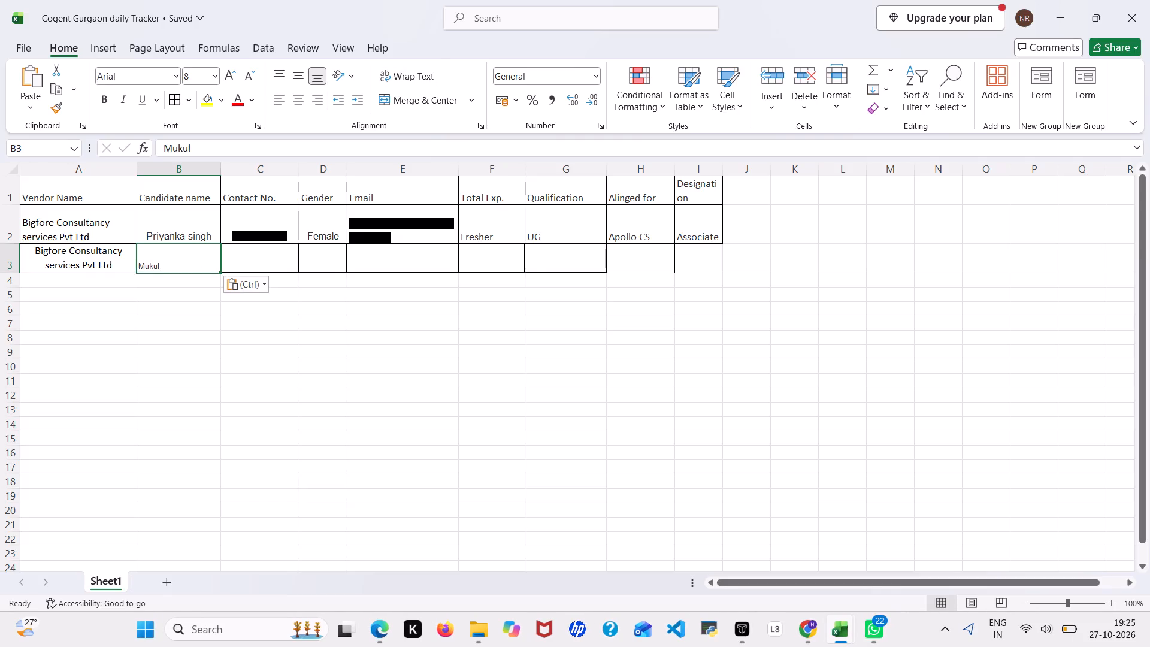
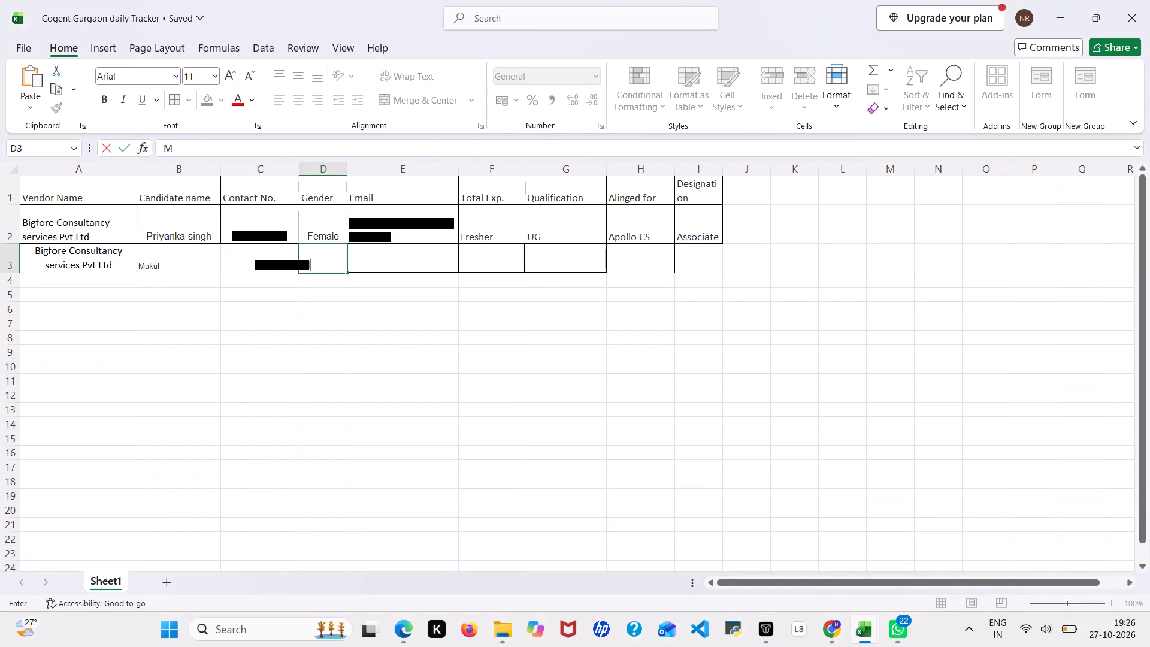
Complete row 3 of the tracker with gender Male, qualification UG, Alinged for Apollo CS and designation Associate, leaving email and experience blank.
text(ale)
key(Right)
key(Right)
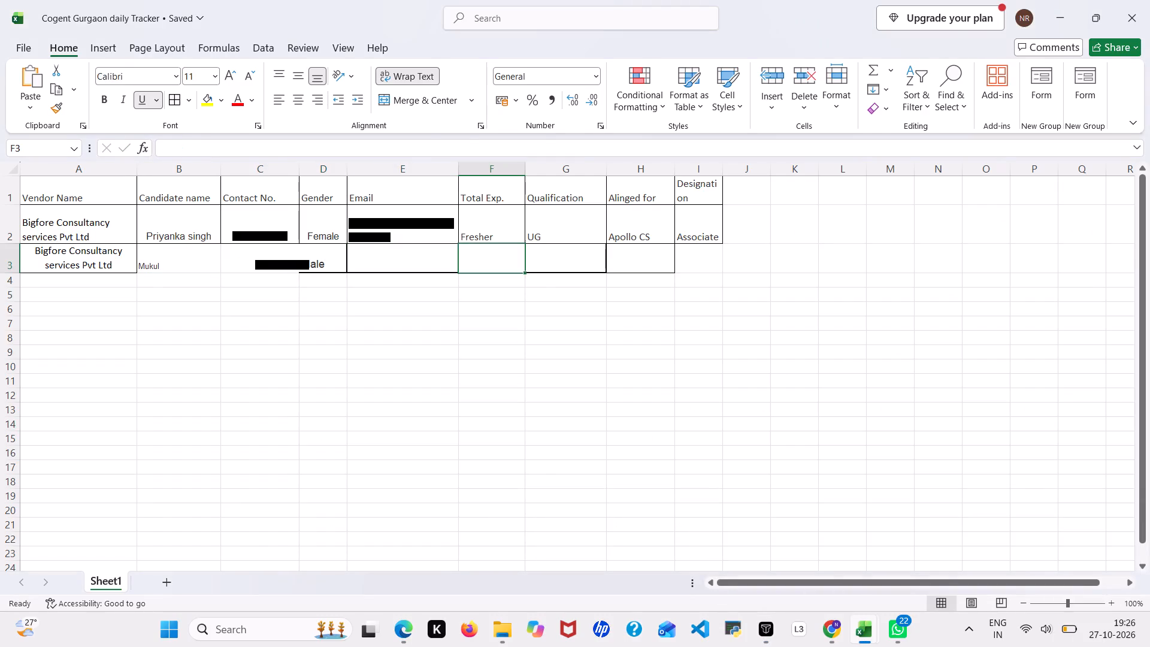
key(Right)
key(shift+u)
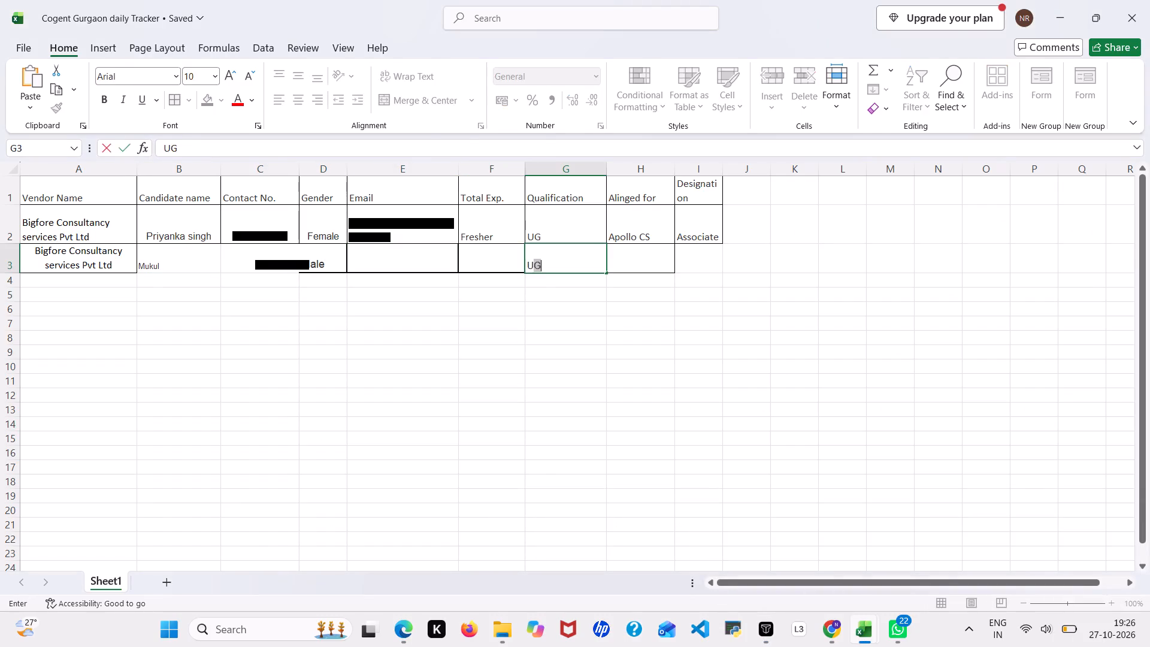
key(Right)
key(shift+a)
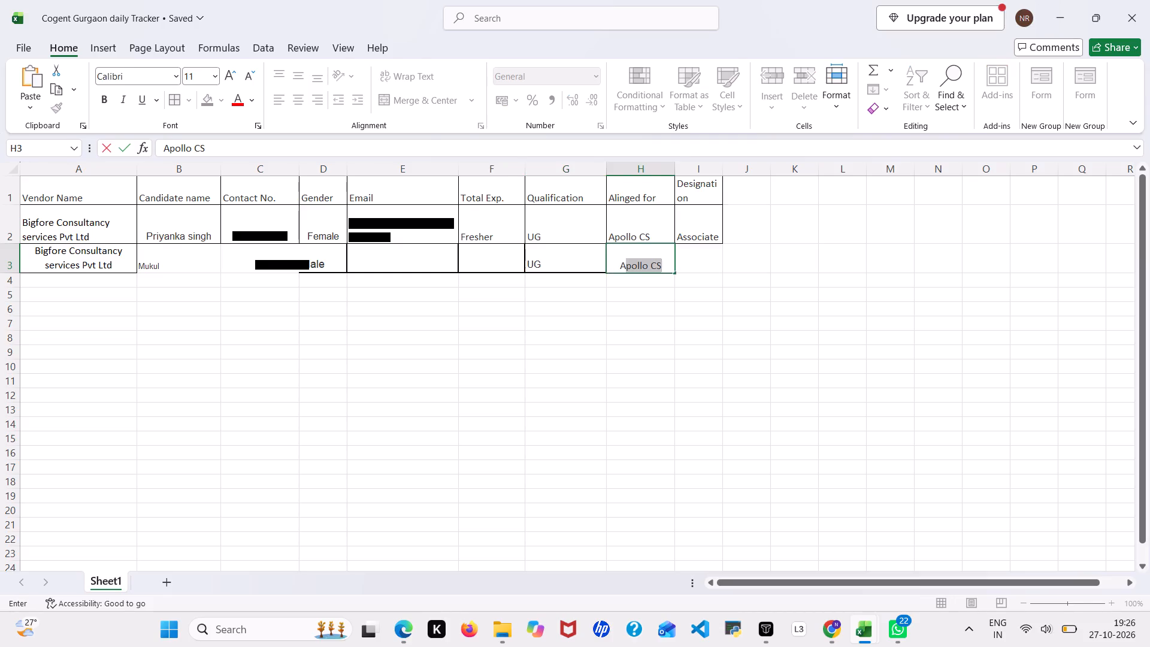
key(Right)
key(shift+a)
key(Left)
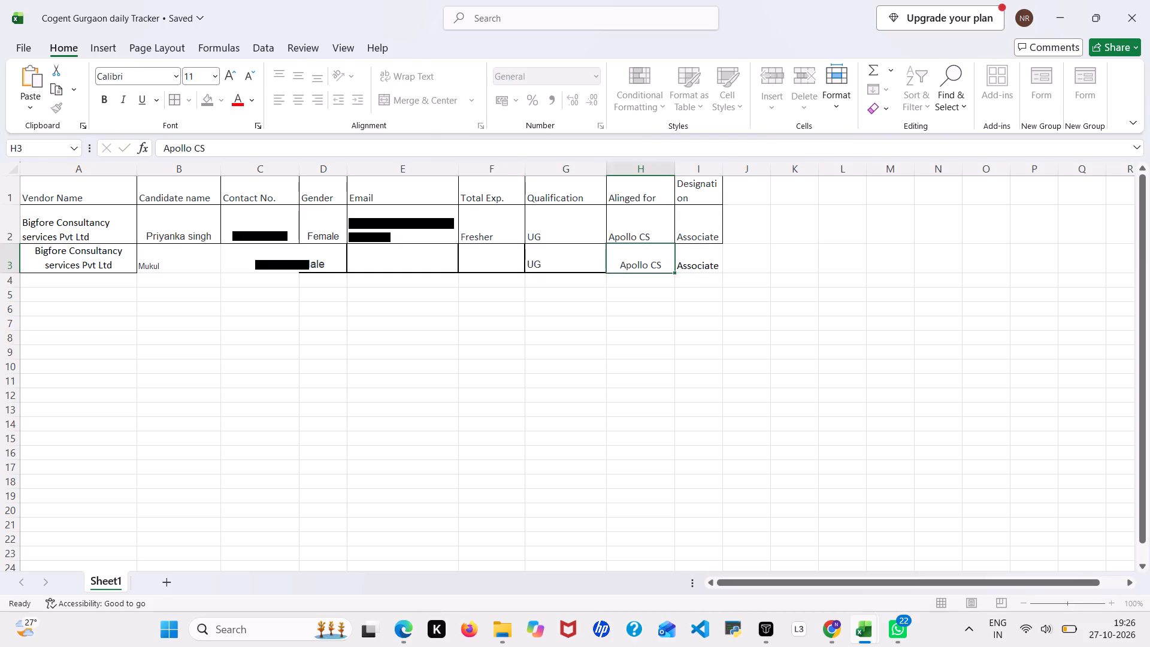
key(Left)
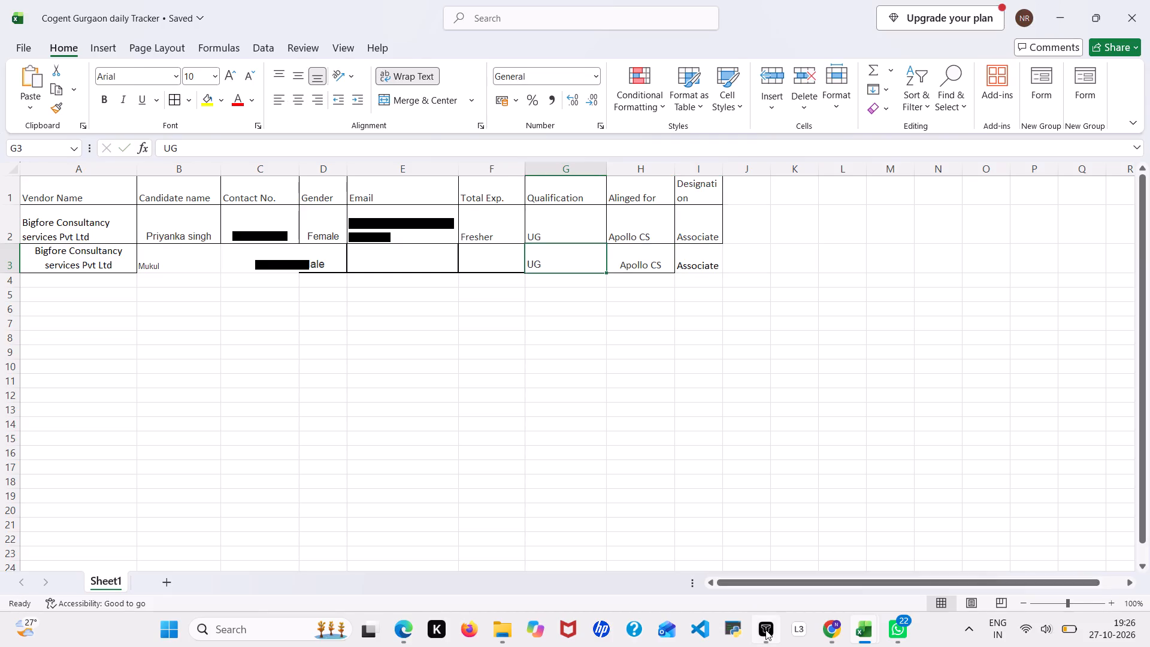
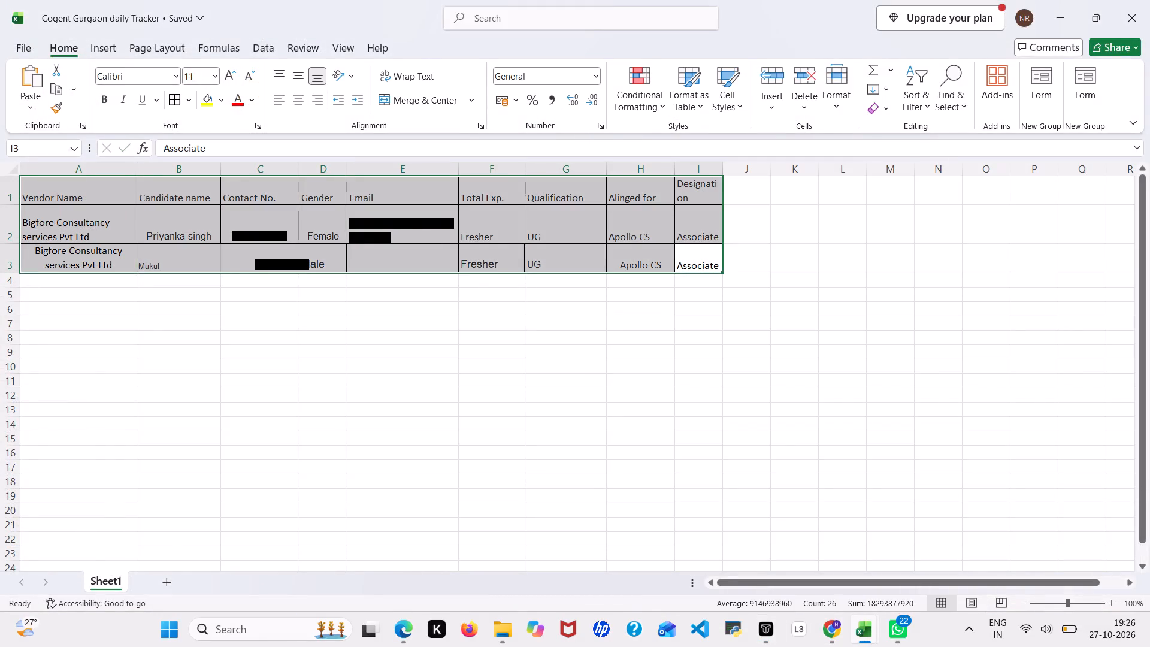
Format tracker range A1:I3 in Calibri size 11, centre the text horizontally, and apply borders to all its cells.
click(176, 75)
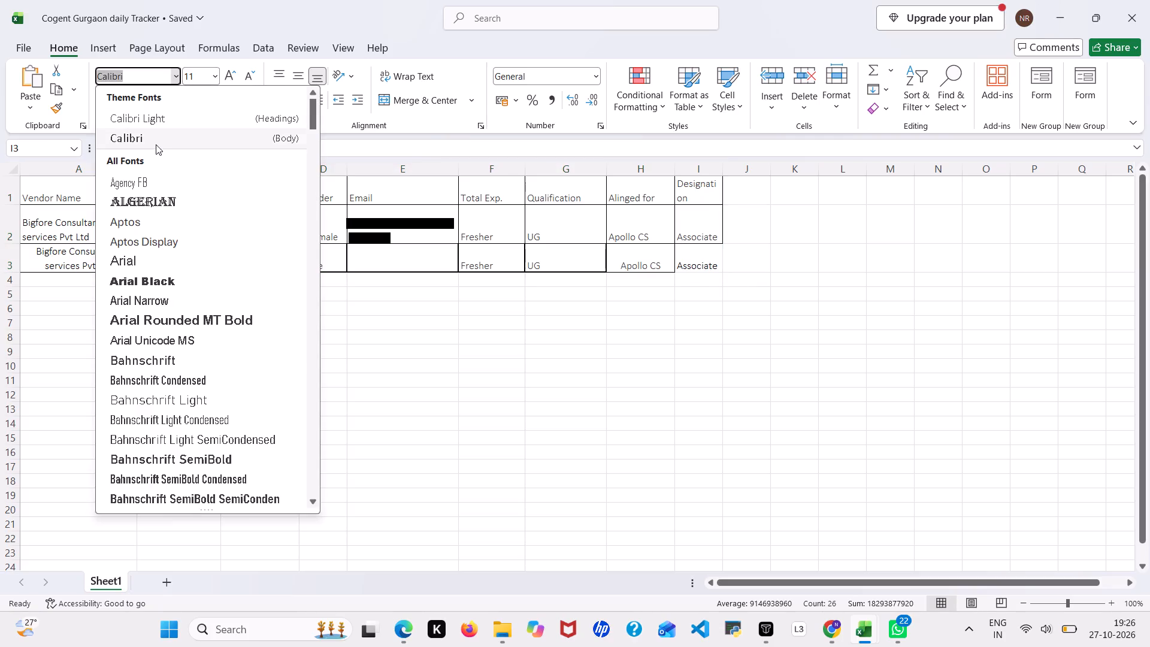
click(155, 140)
click(212, 76)
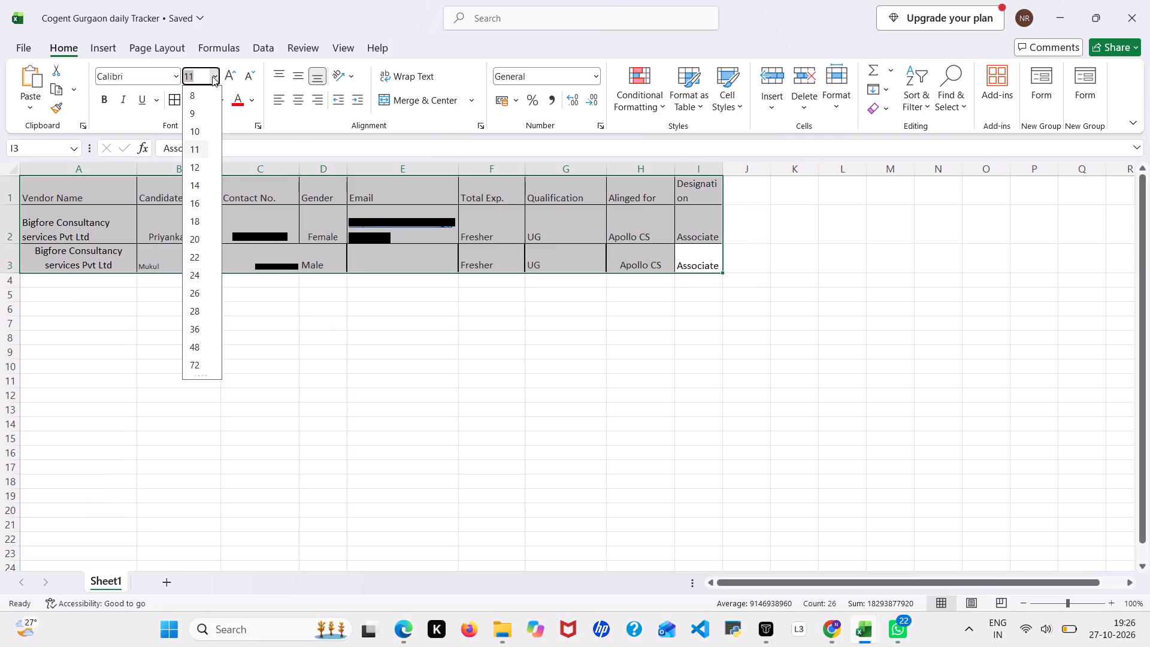
click(193, 148)
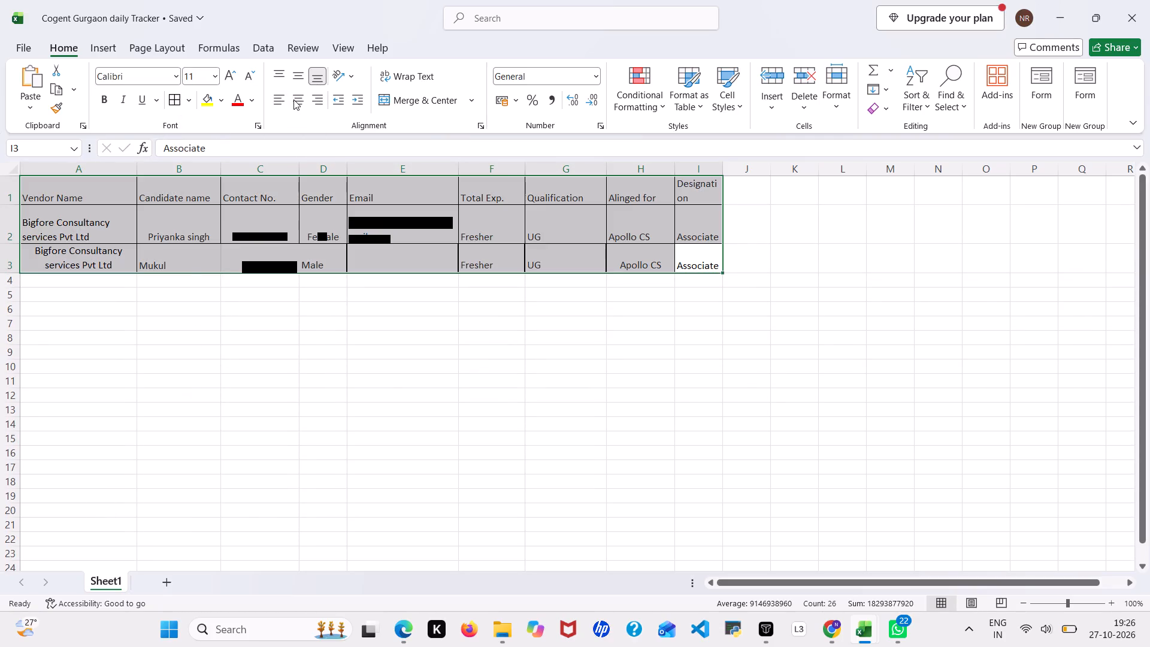
click(293, 99)
click(190, 101)
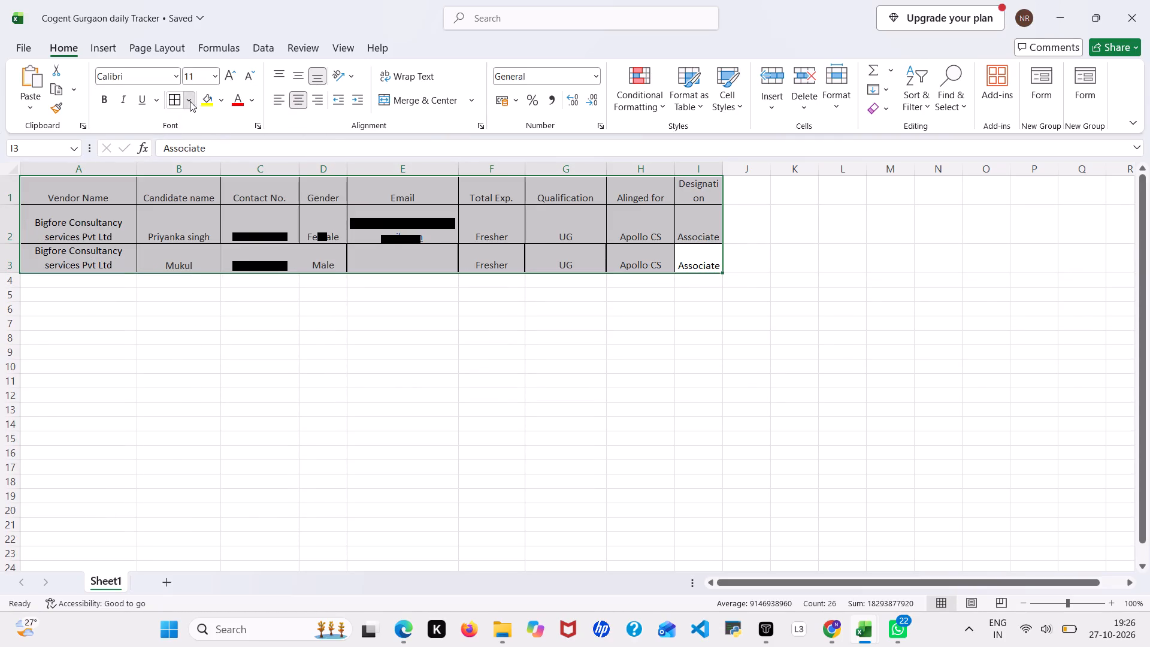
click(198, 252)
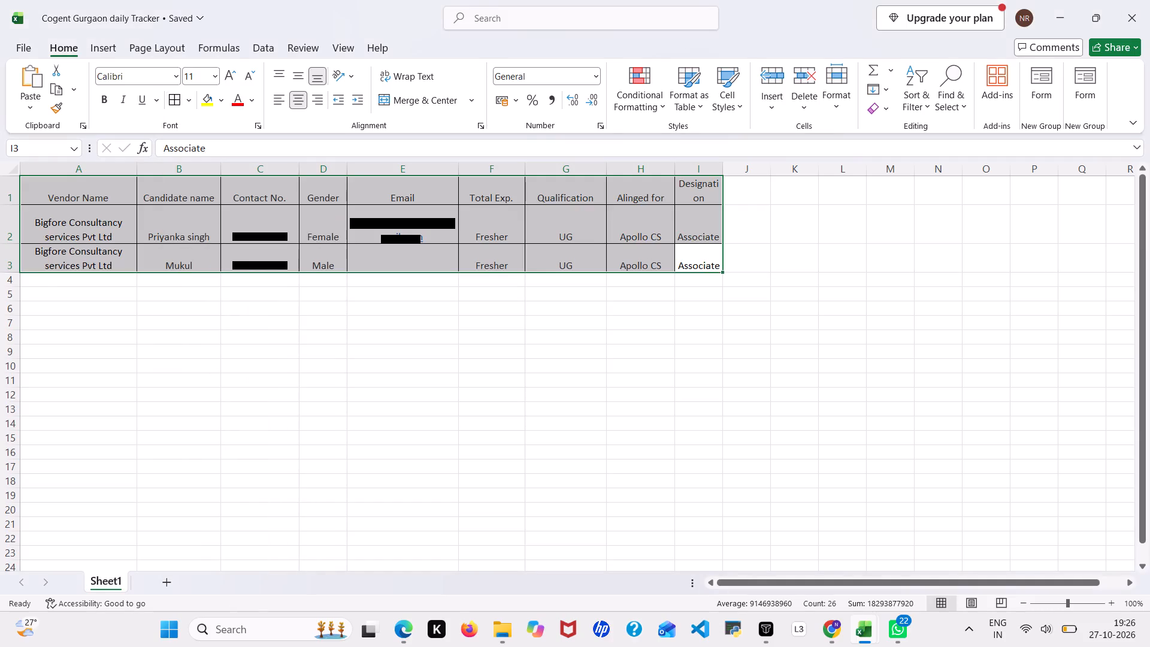
Copy the formatted tracker table A1:I3, including the header and both candidate rows.
key(ctrl+c)
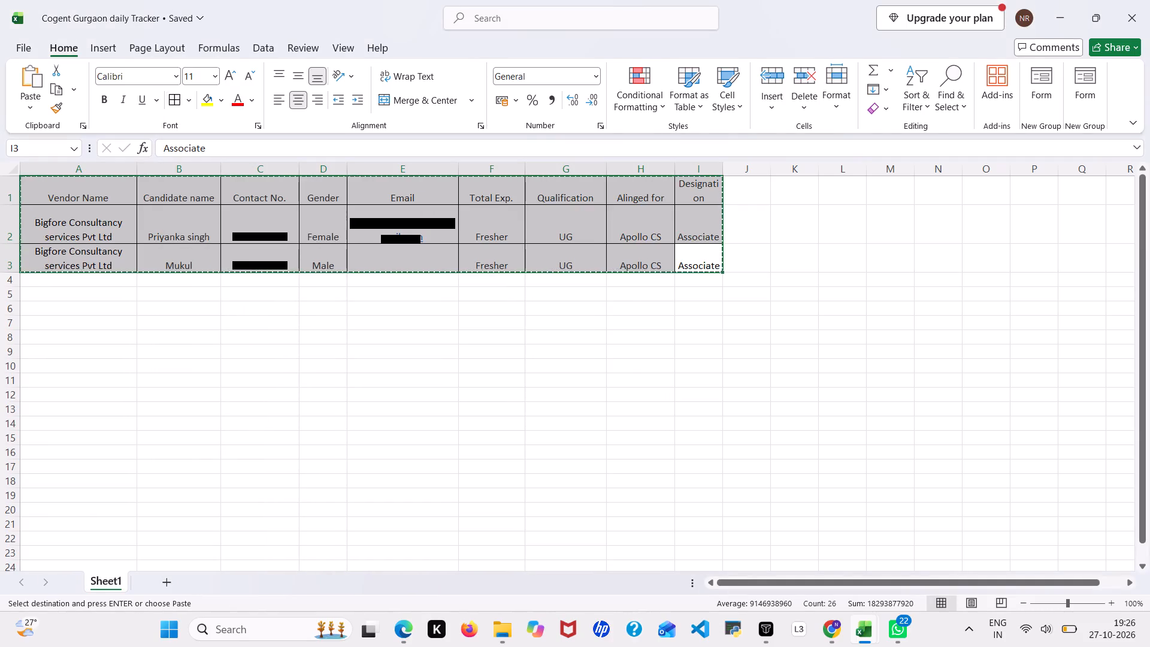
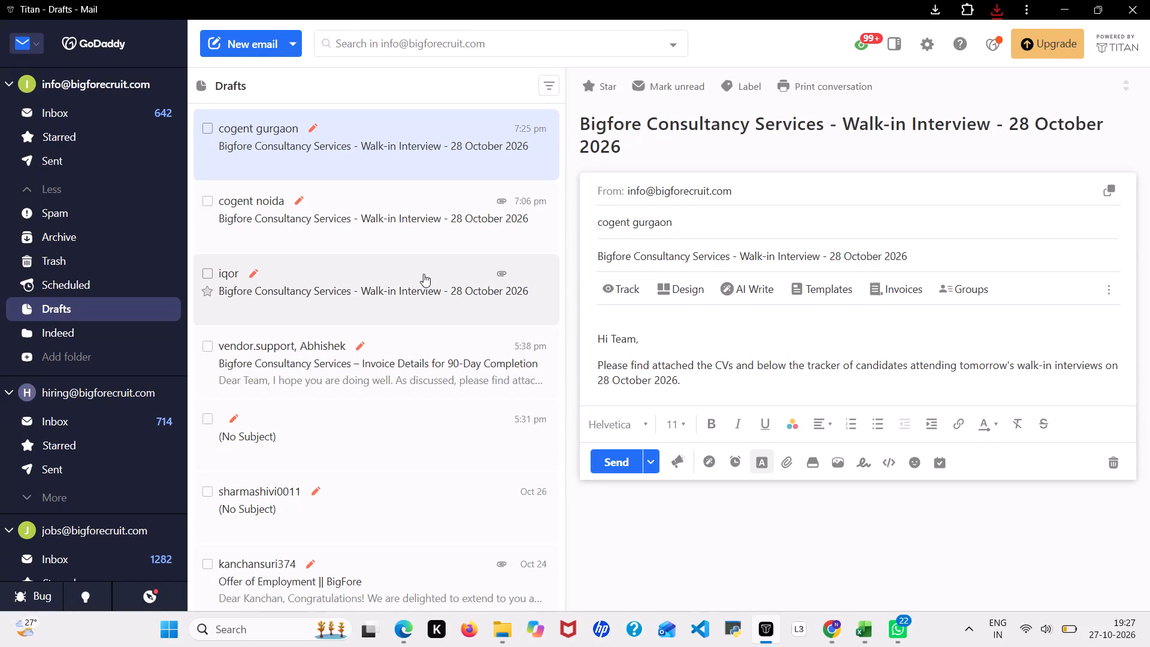
In the iqor draft, insert the tracker table A1:I5 copied from the iQor Daily Tracker workbook in Excel, below the body text.
click(344, 279)
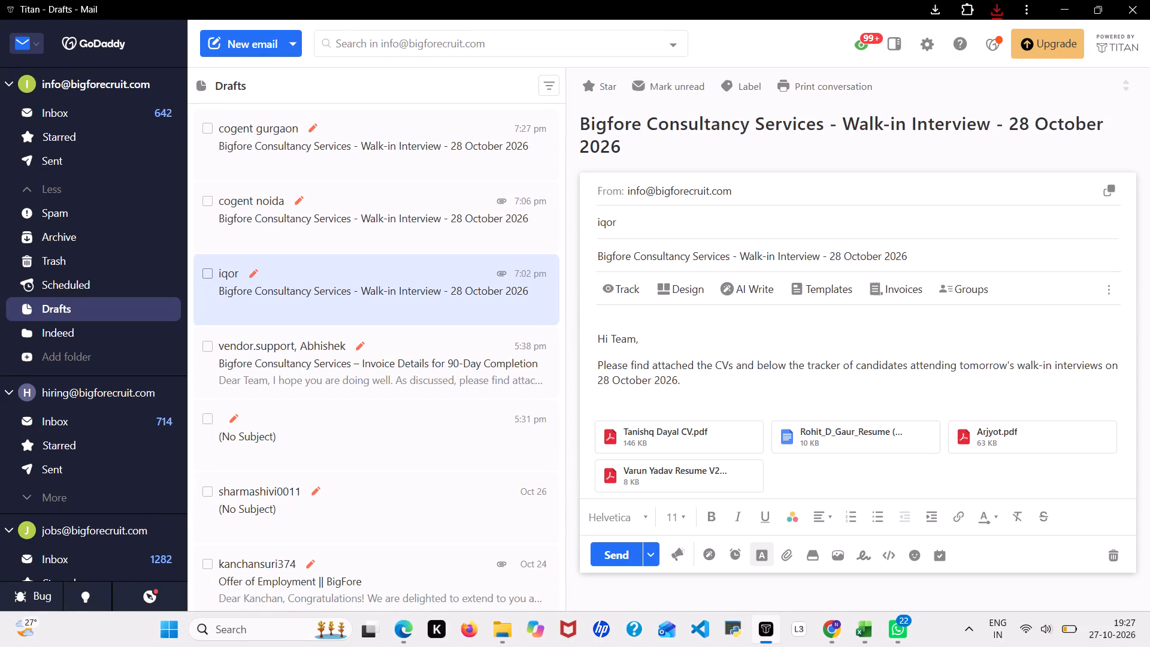
click(683, 383)
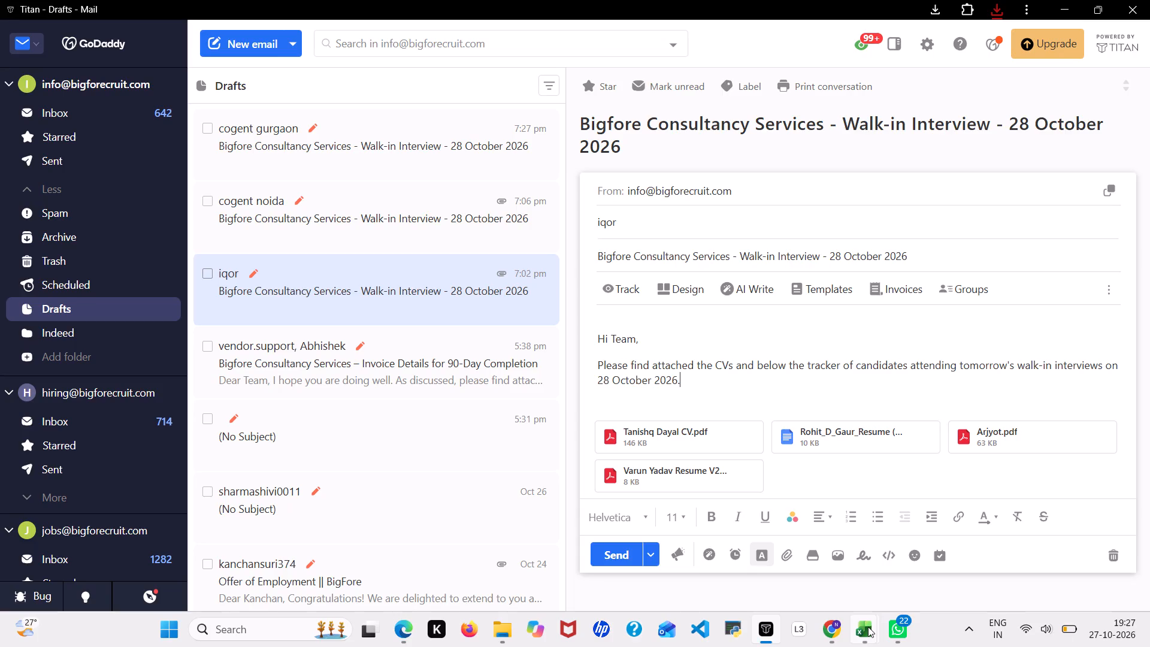
click(979, 552)
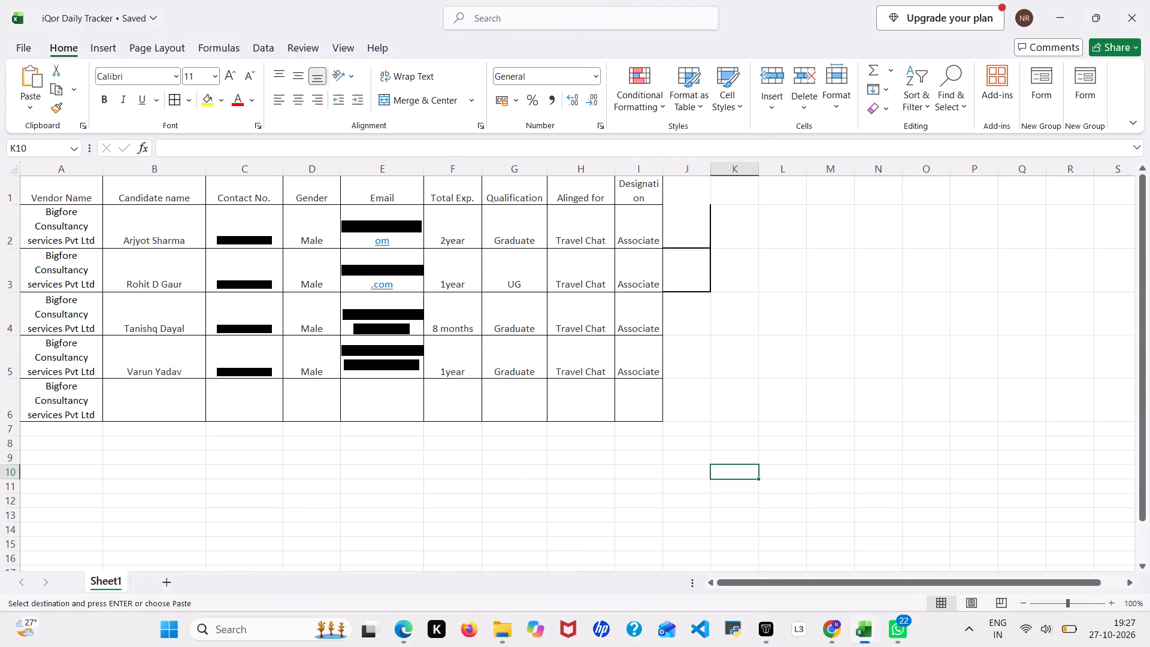
drag(646, 370, 315, 267)
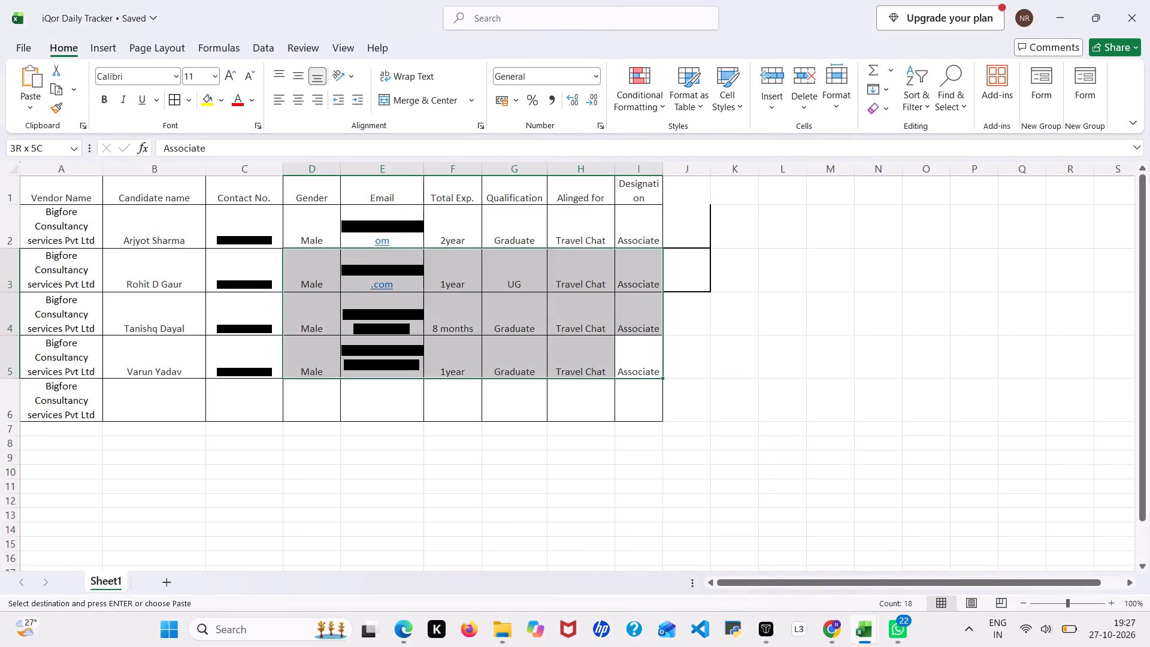
drag(315, 267, 17, 155)
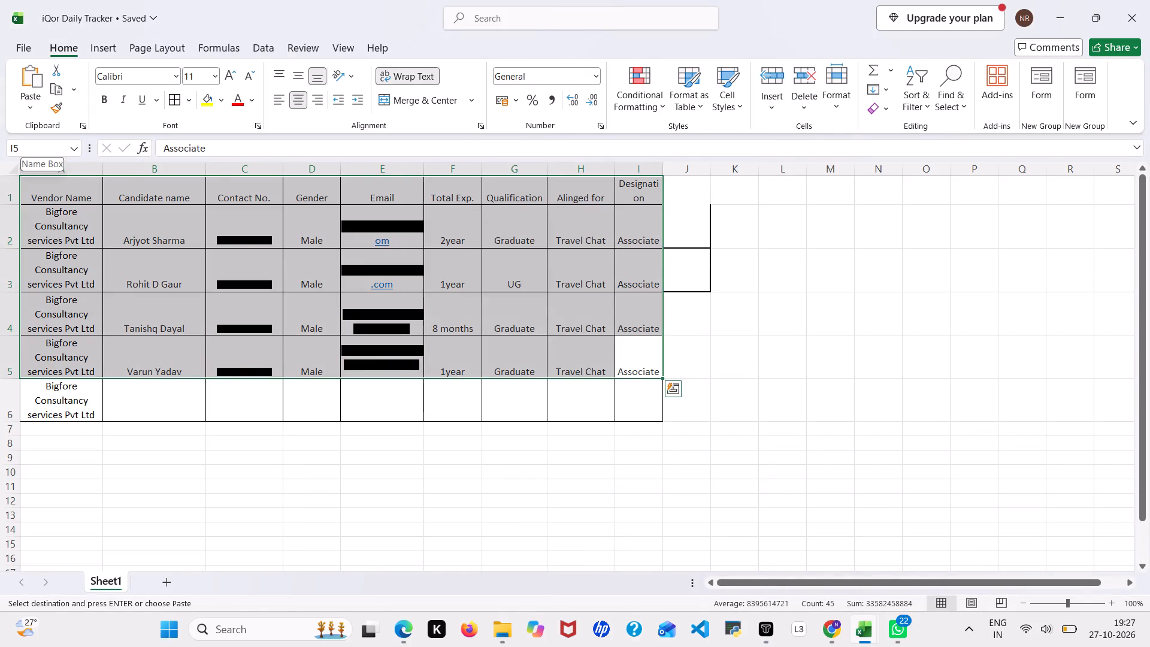
key(ctrl+c)
click(768, 633)
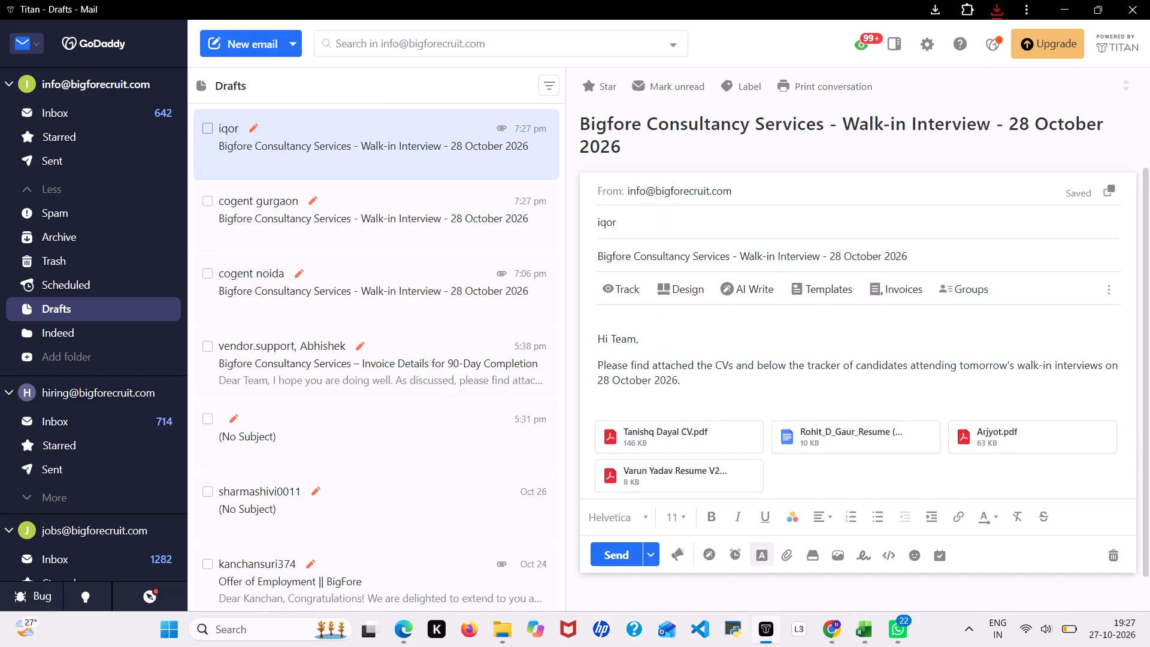
key(Return)
key(Return)
key(ctrl+v)
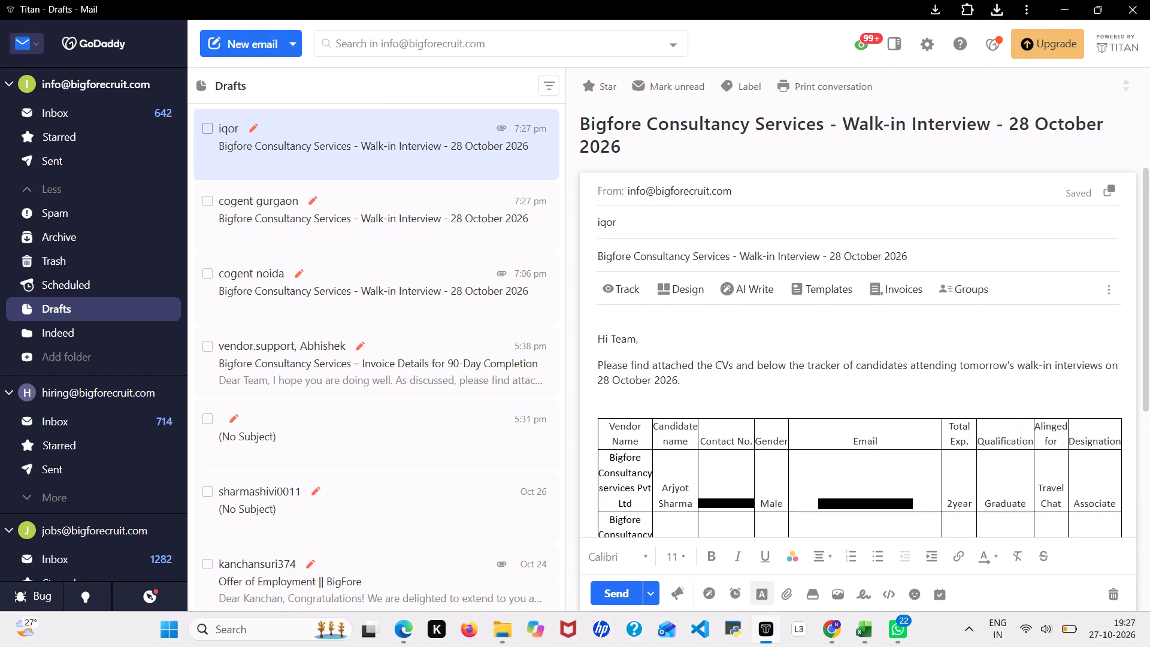
Add the sign-off "Thanks & Regards," with "Pawan" on the following line, below the pasted tracker table.
scroll(741, 408, down, 3)
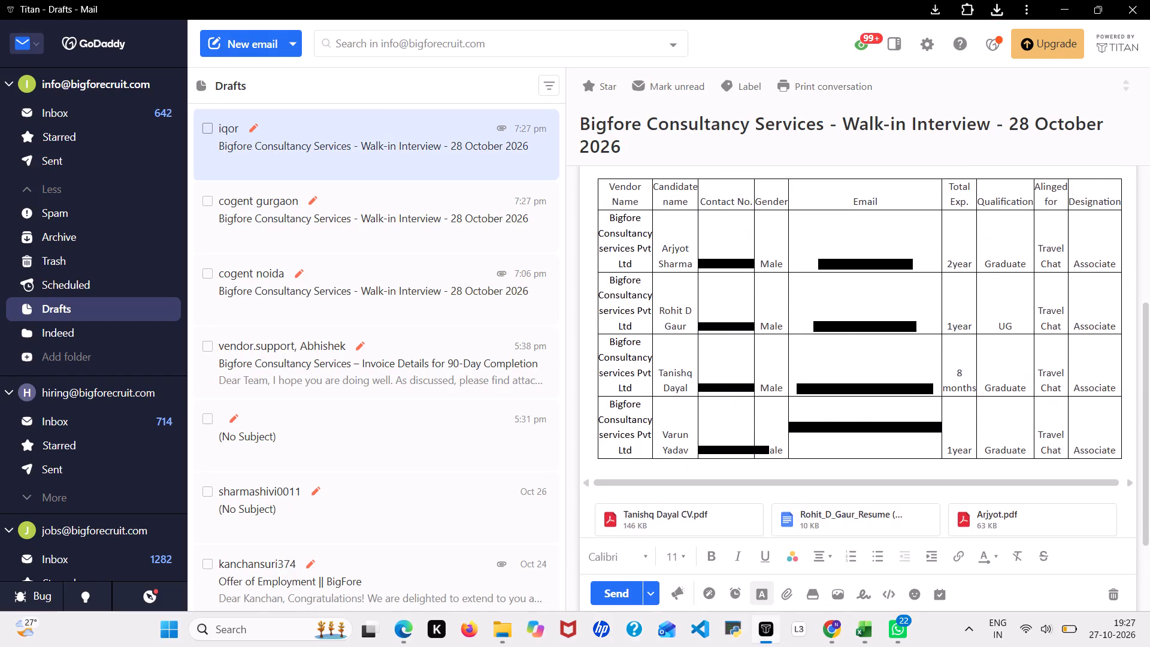
click(1127, 458)
key(Return)
key(Return)
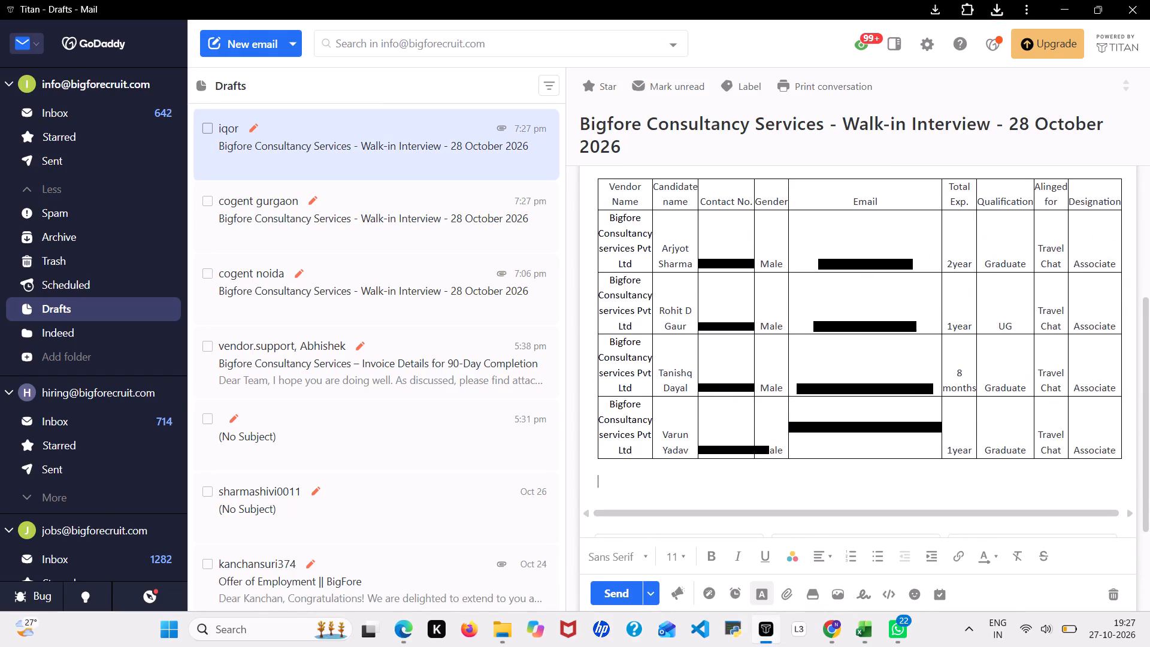
text(Thanks & Regards,)
key(Return)
text(Pawan)
Replace the placeholder recipient iqor with the saved contacts Stanly, Karan, Jaspreet, Palak and Usha in the To line.
scroll(839, 442, up, 3)
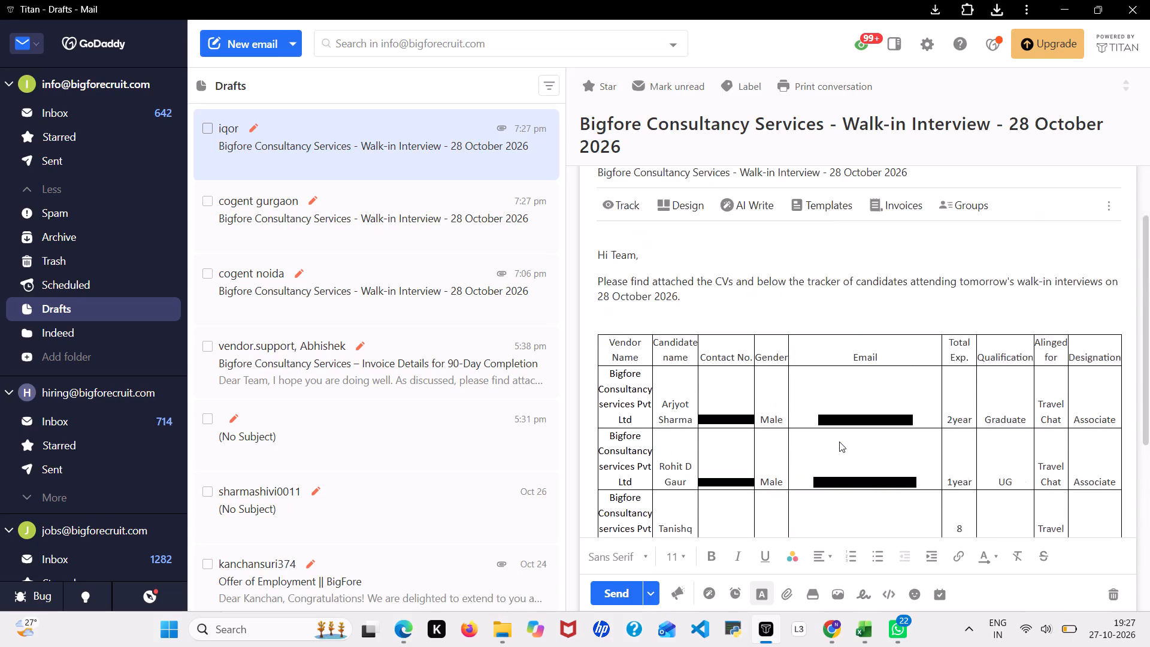
scroll(839, 442, up, 1)
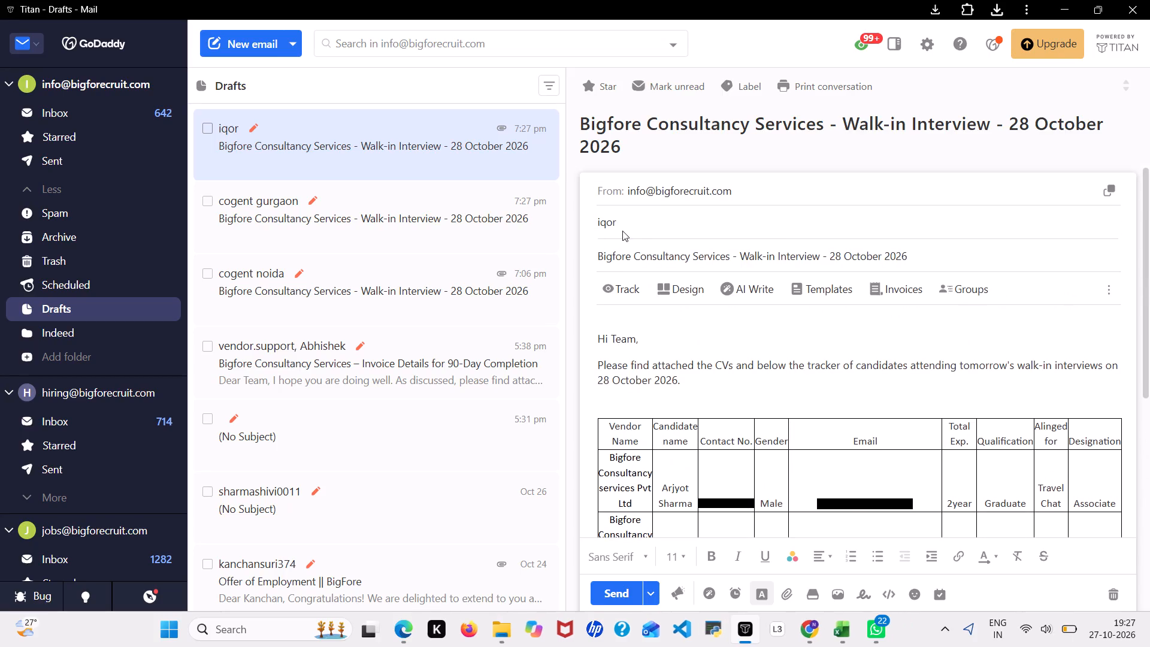
click(621, 228)
click(655, 223)
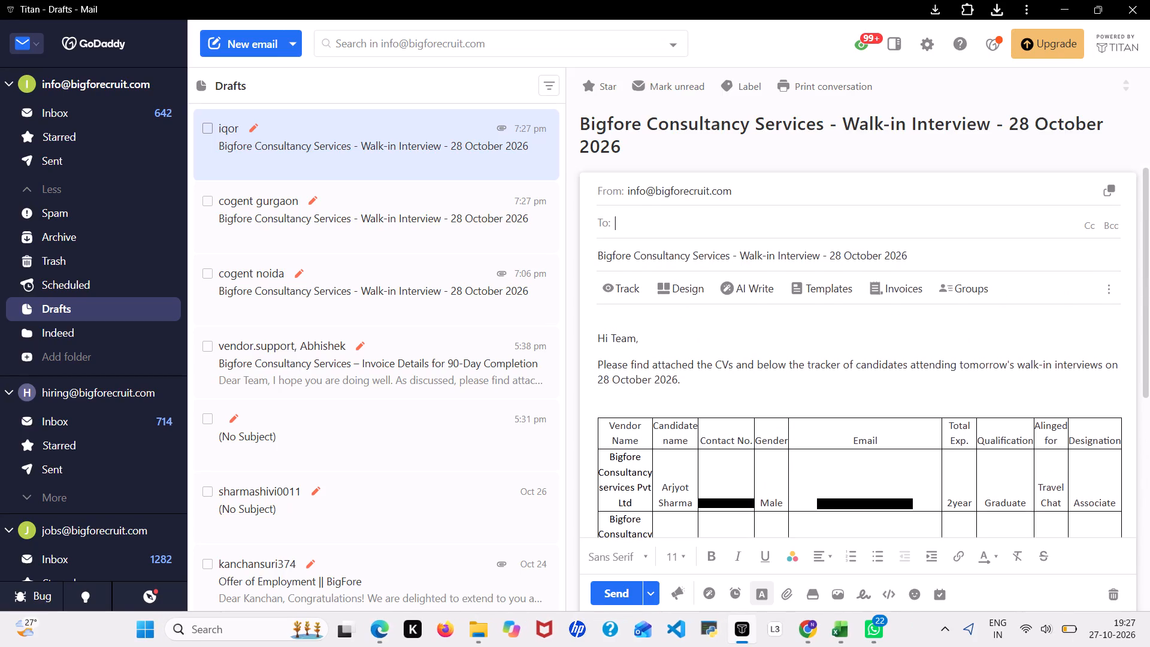
text(st)
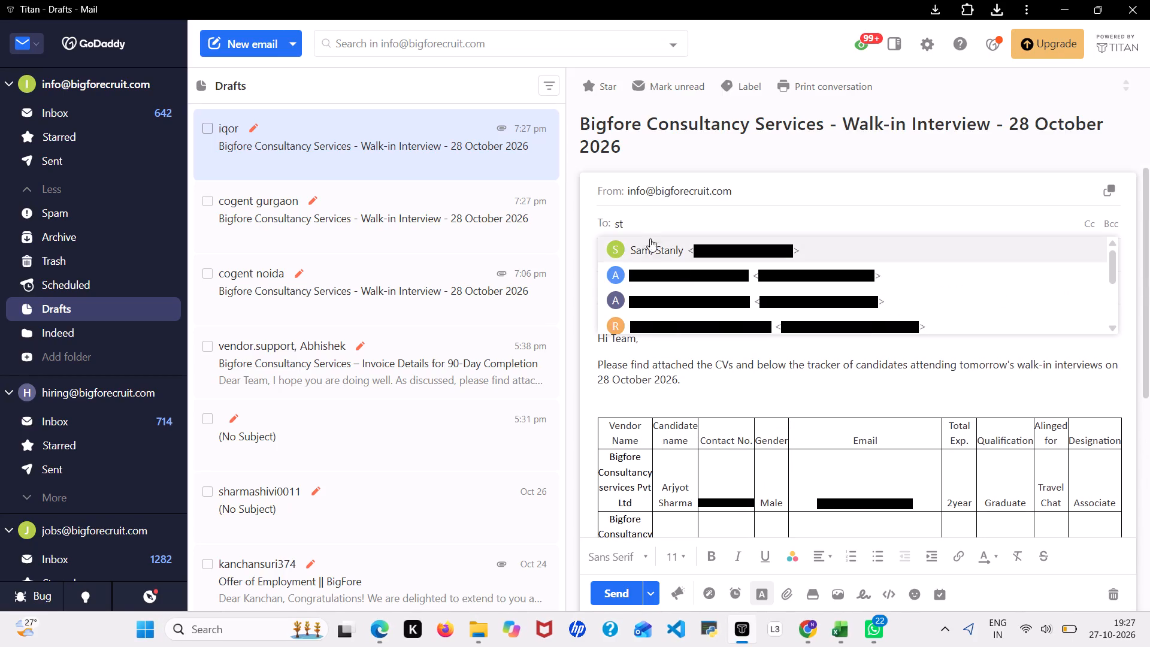
click(654, 246)
text(ka)
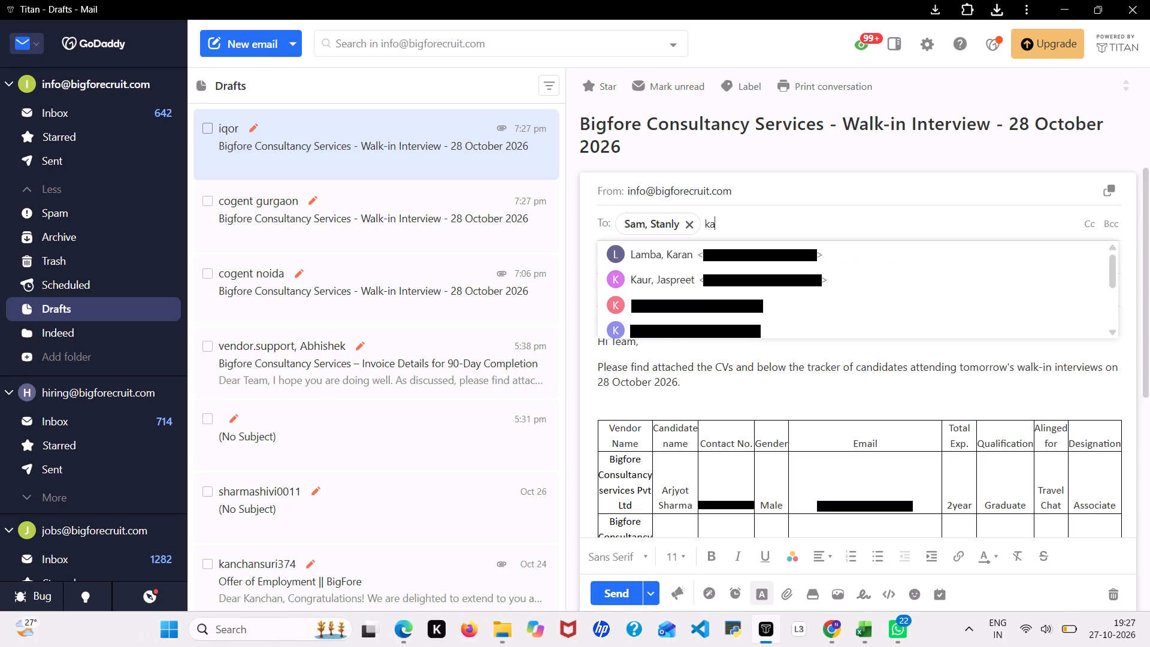
click(730, 262)
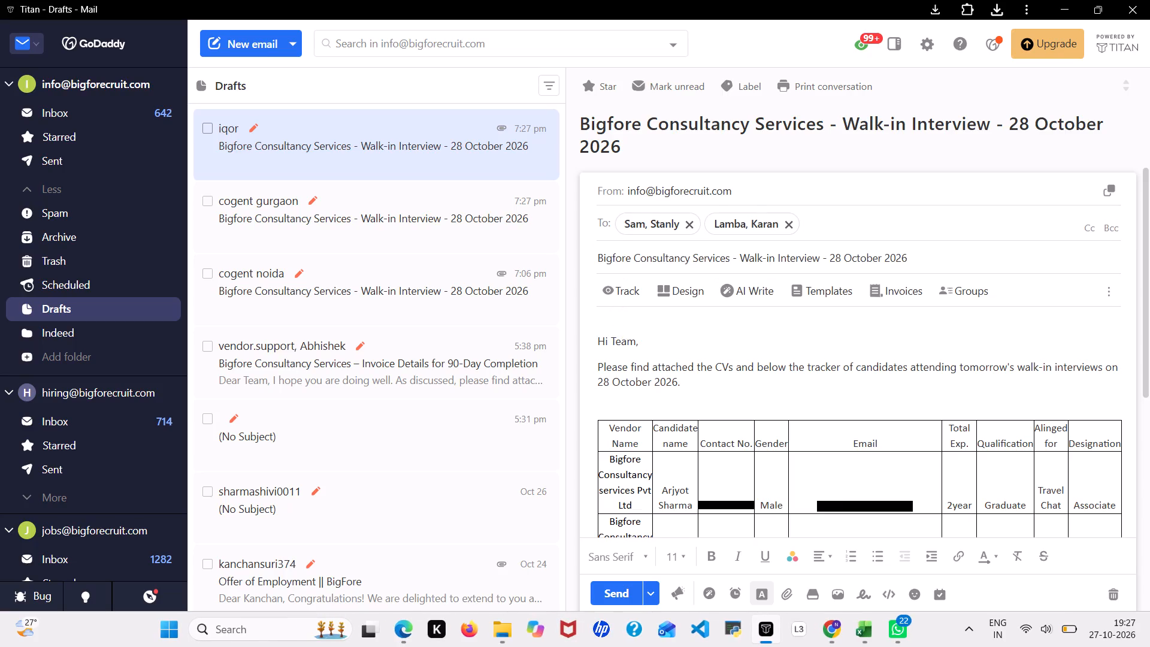
text(jas)
click(800, 247)
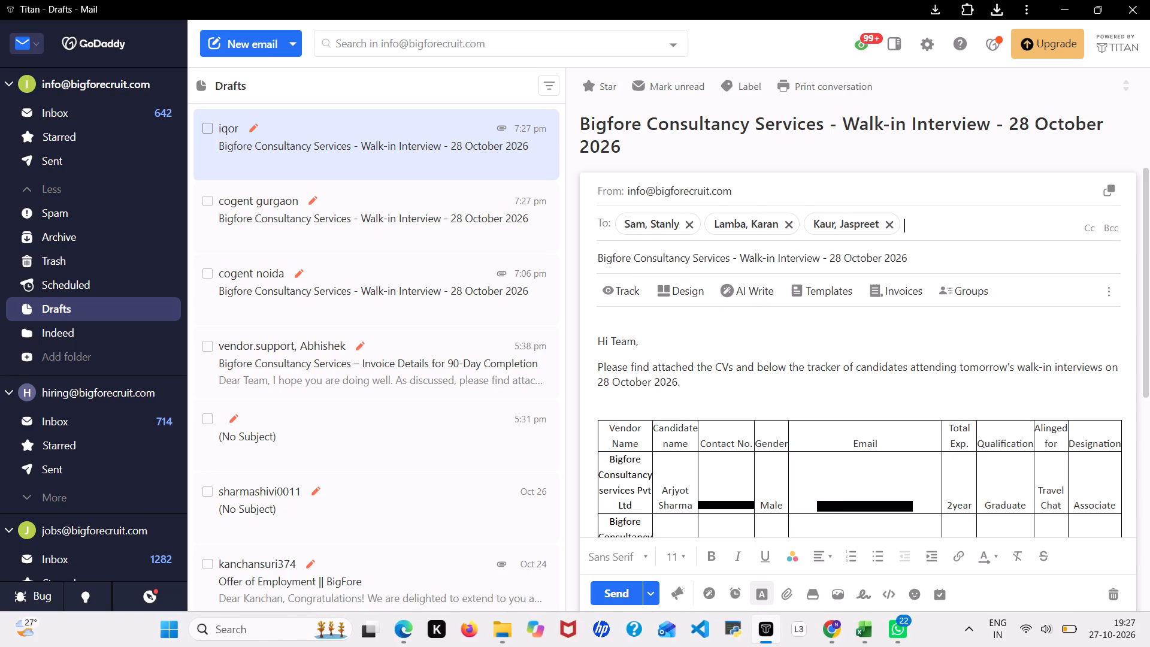
text(pal)
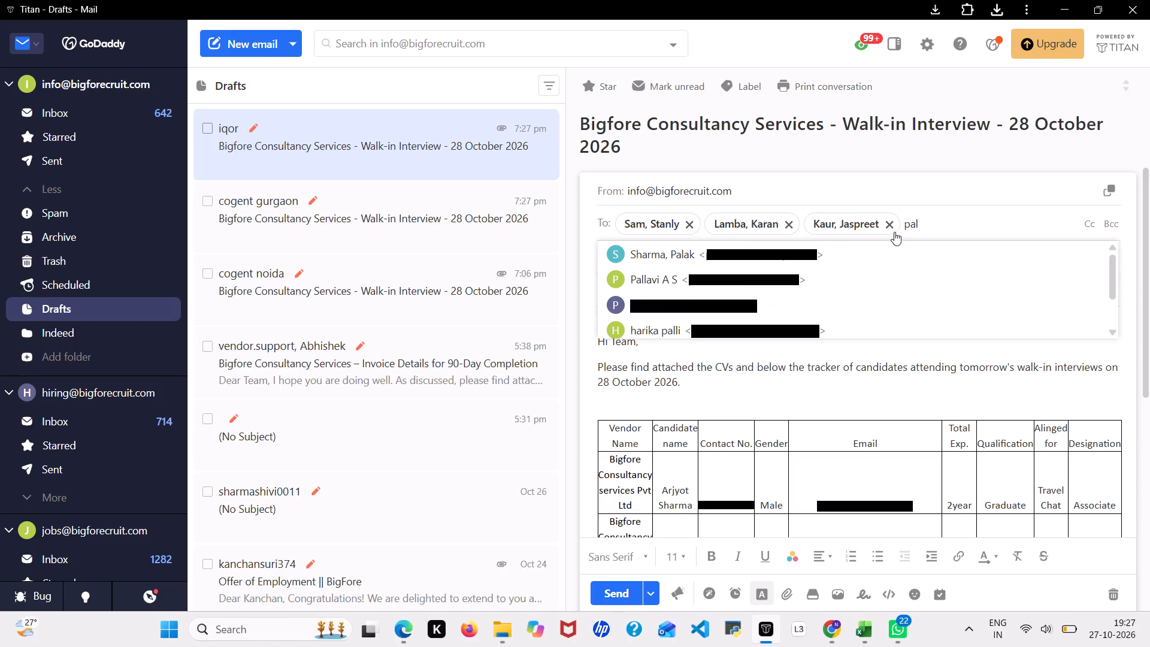
click(880, 242)
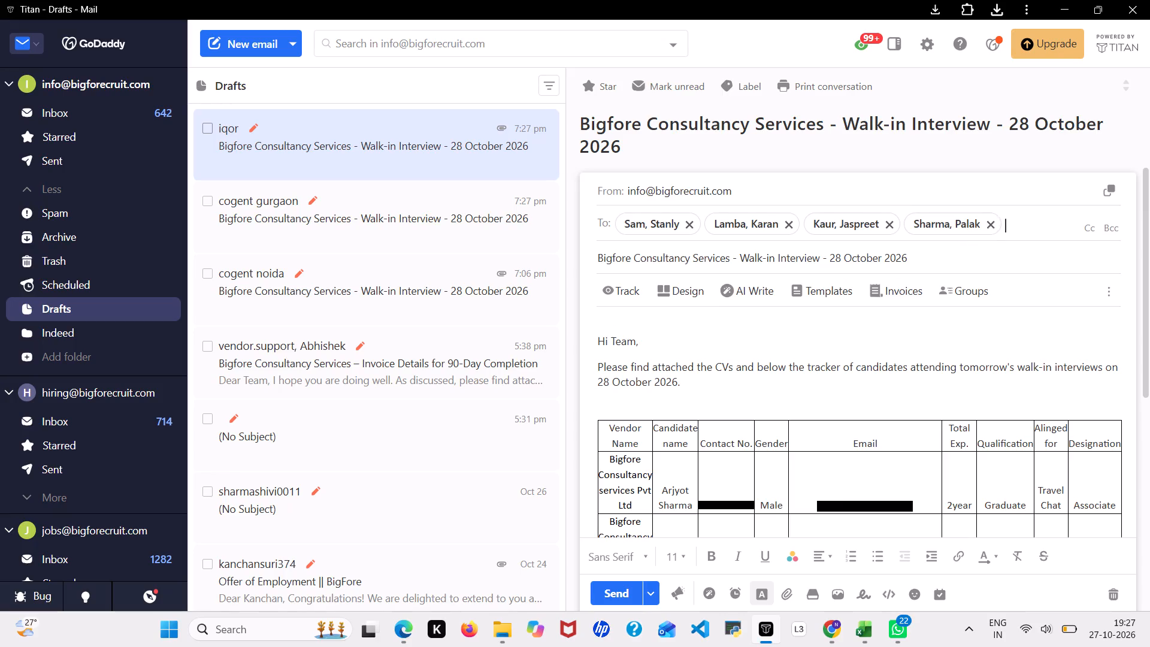
text(us)
click(918, 262)
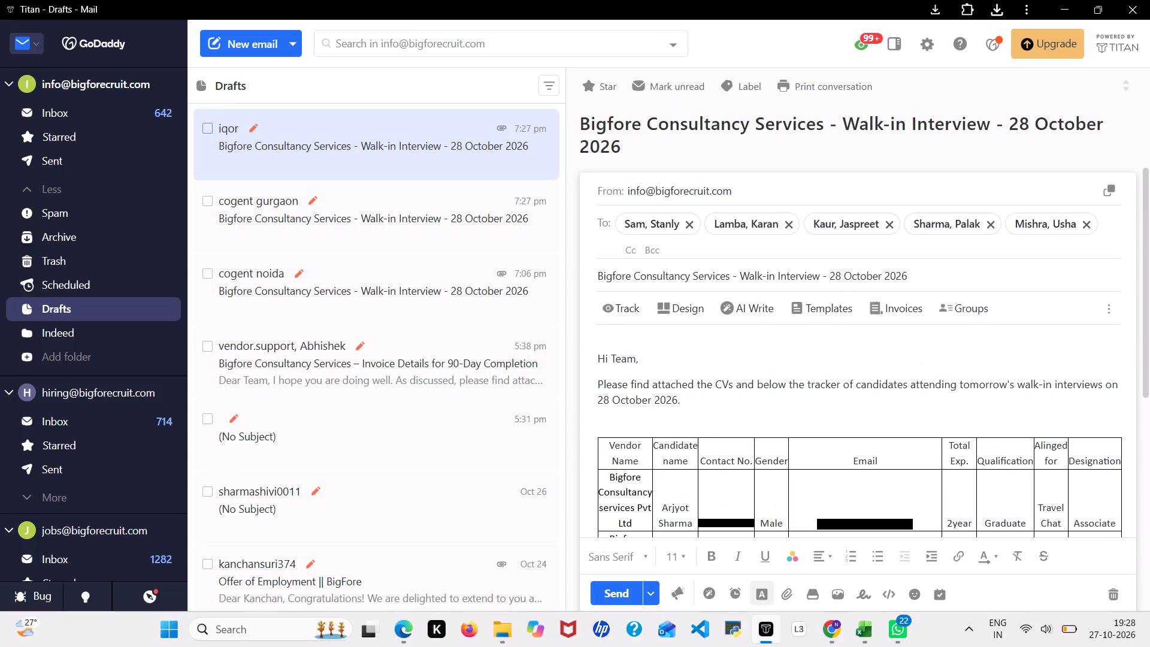
Review the iQor email from top to bottom, checking the recipients, subject, tracker table, sign-off and CV attachments.
scroll(820, 342, down, 2)
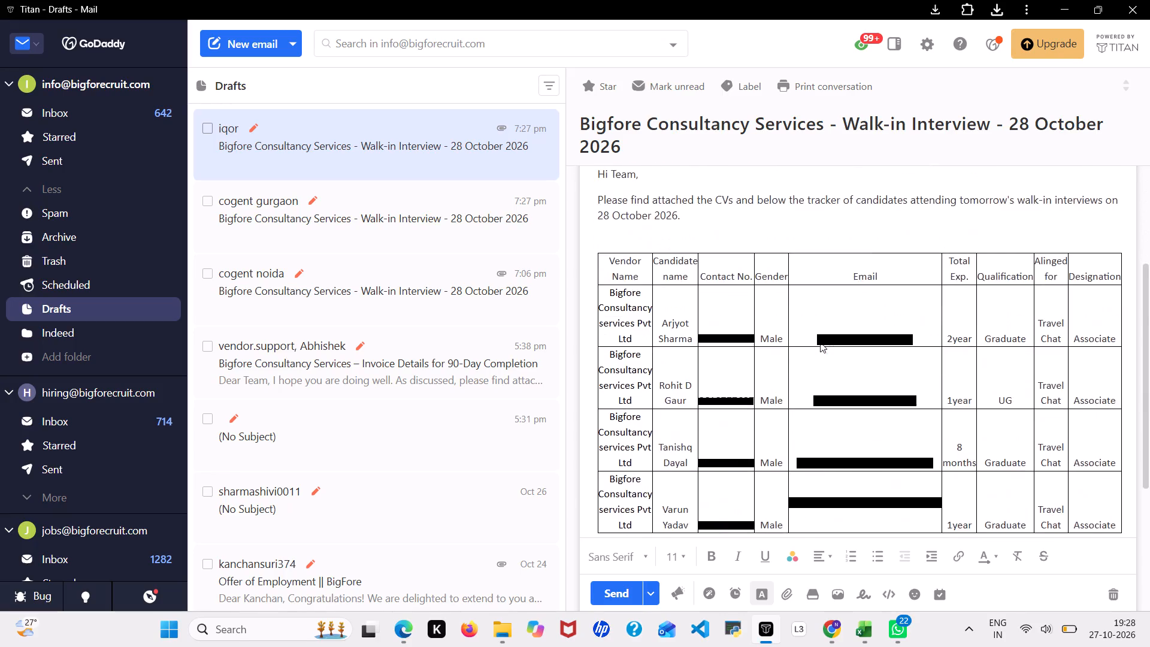
scroll(820, 342, down, 1)
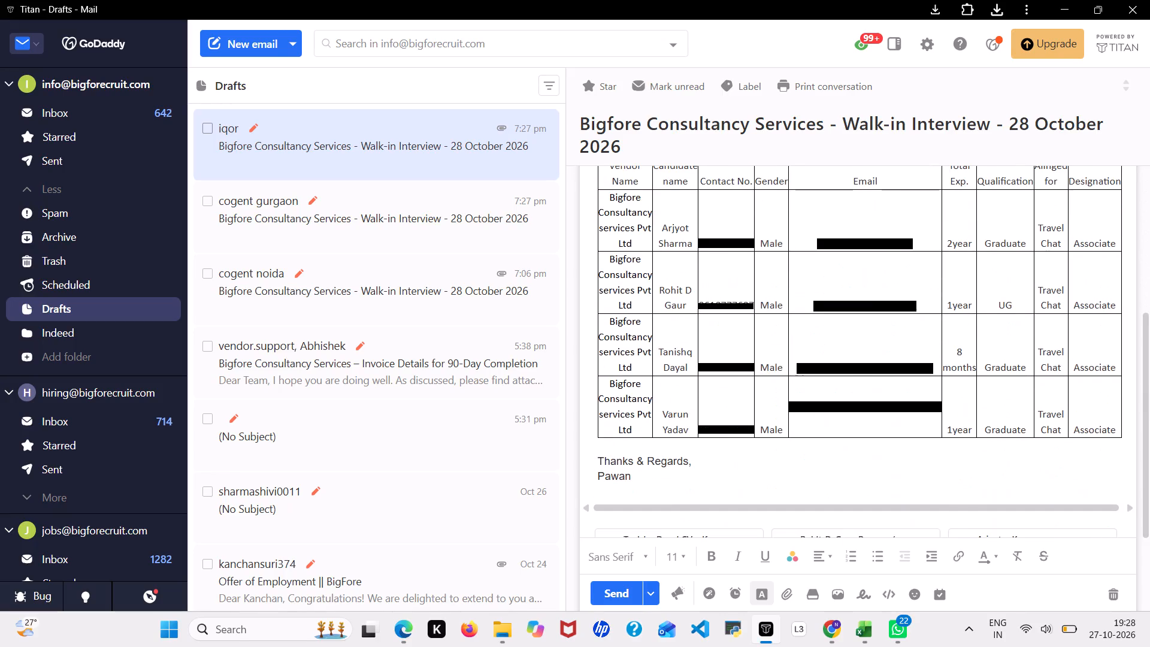
scroll(731, 282, down, 2)
scroll(731, 282, up, 2)
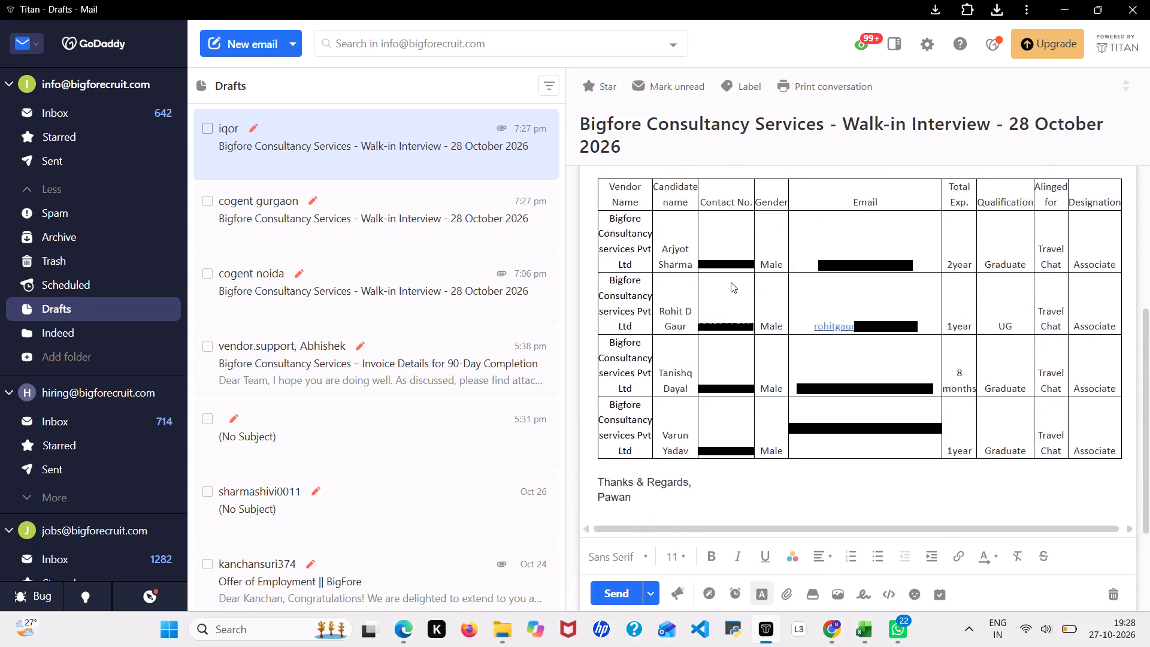
scroll(731, 282, up, 5)
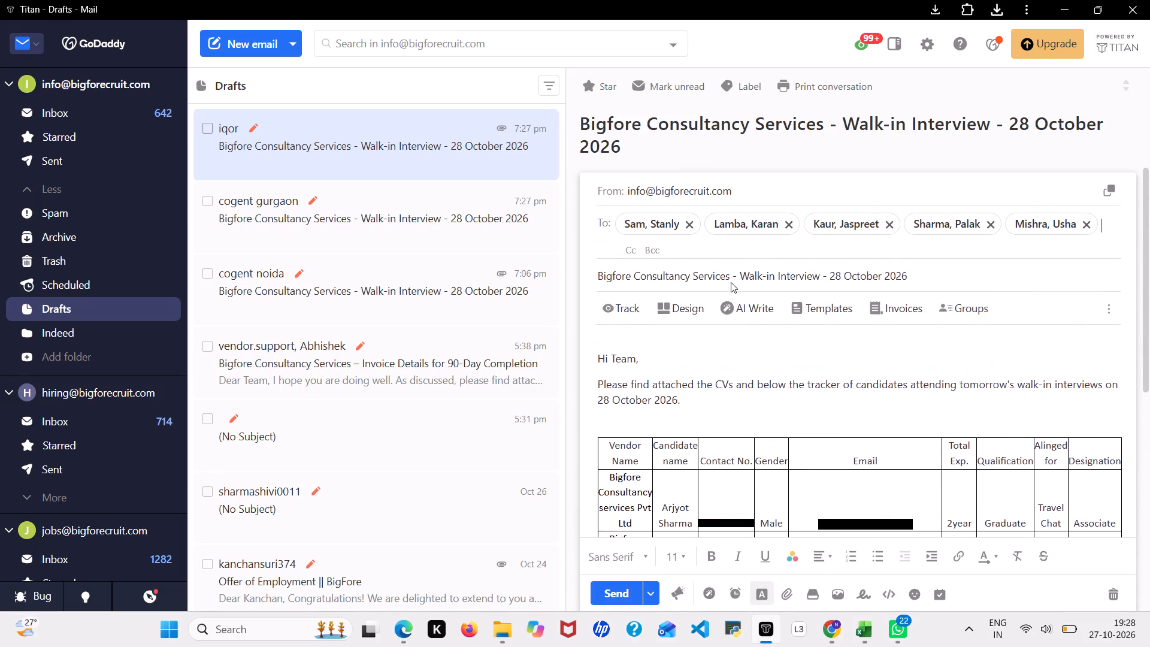
scroll(731, 282, up, 1)
scroll(721, 397, down, 1)
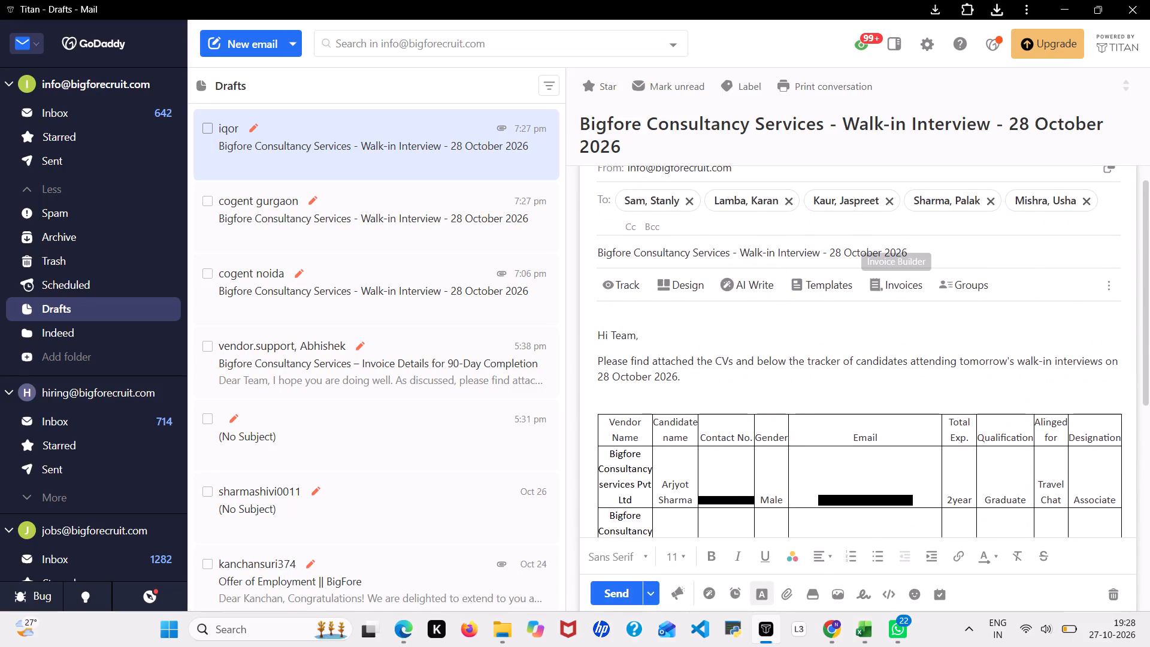
scroll(772, 407, down, 4)
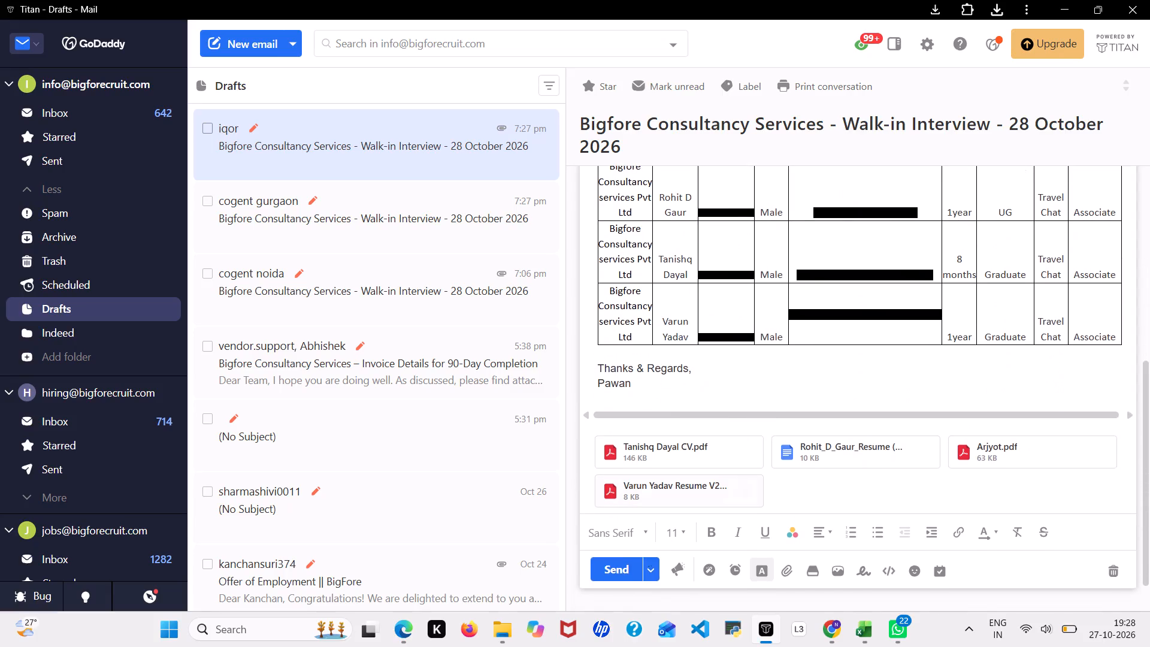
scroll(704, 383, up, 4)
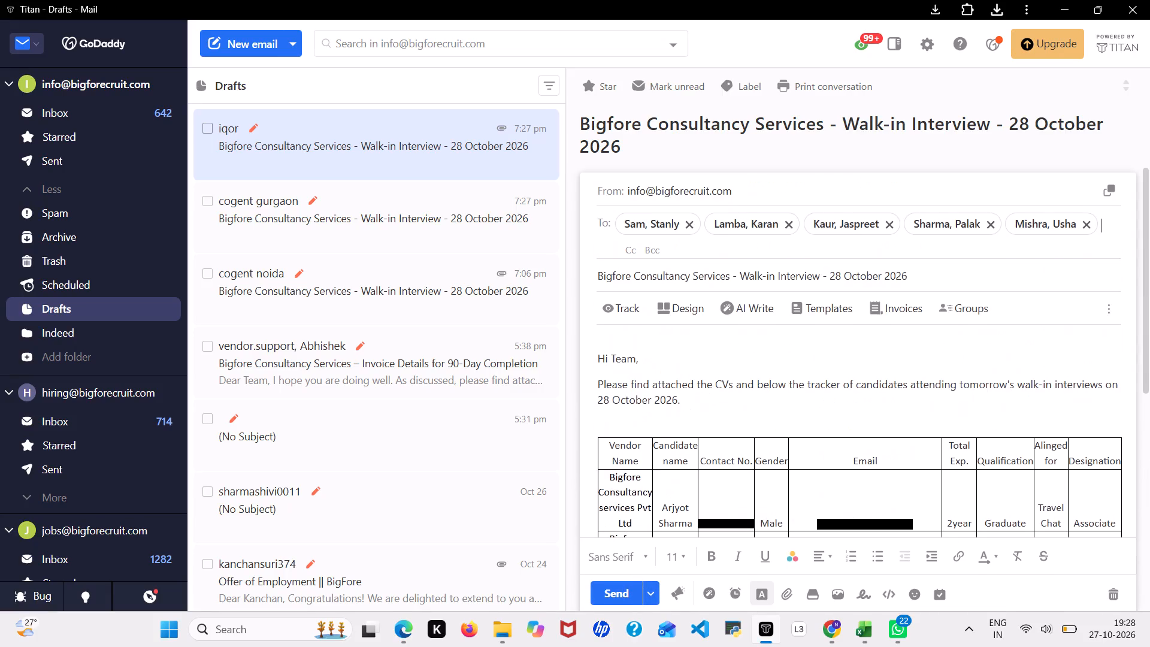
Send the iQor walk-in interview email.
click(618, 595)
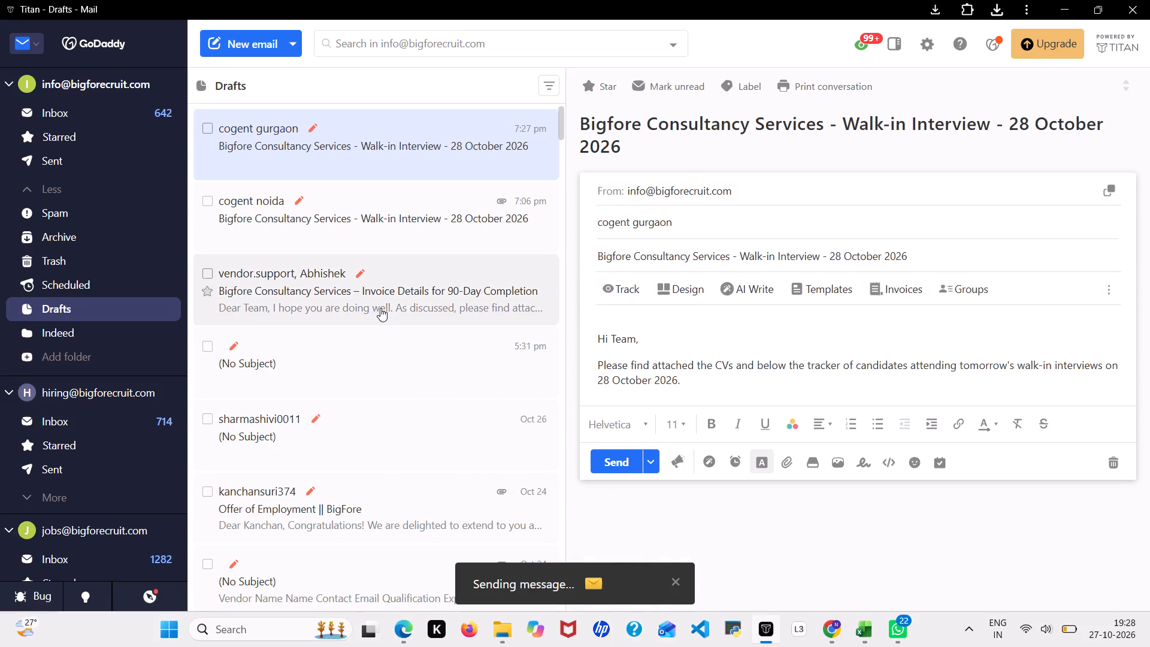
Attach the file Mukul_Resume (1) to the cogent gurgaon draft, finding it by searching for "mu".
click(375, 163)
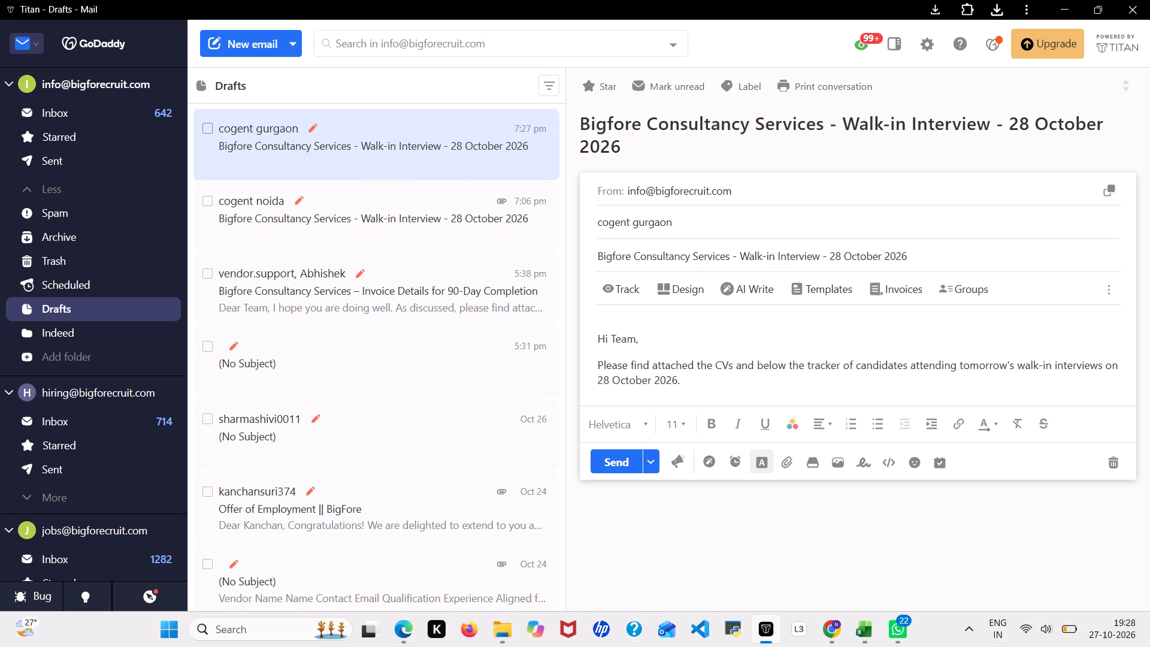
click(788, 459)
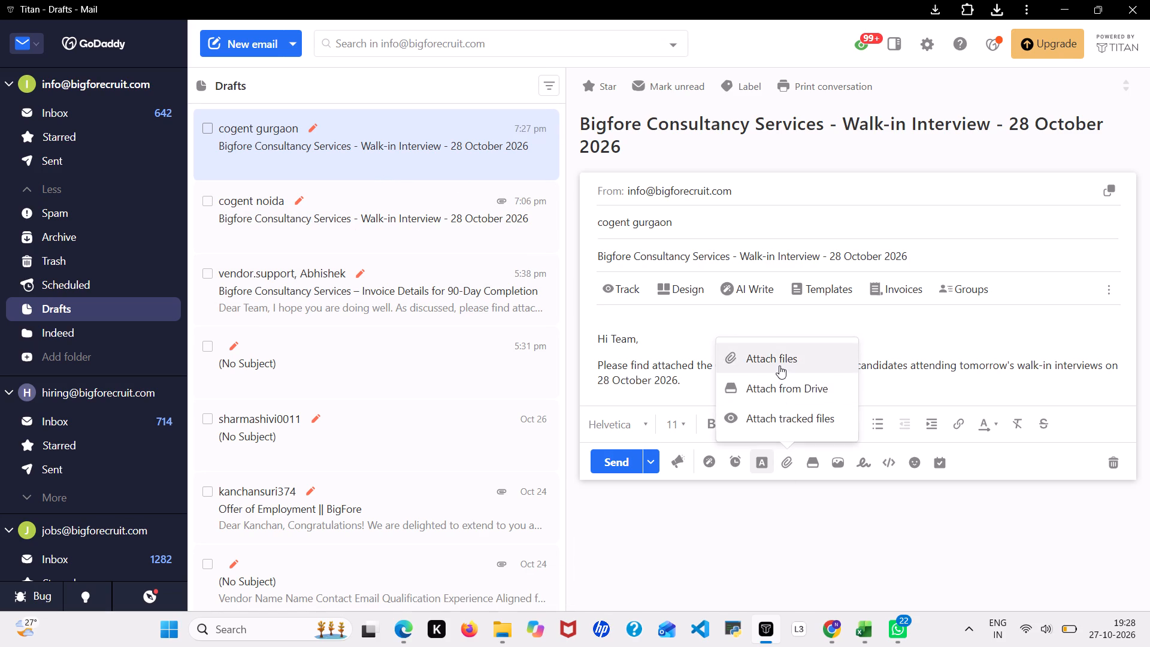
click(779, 365)
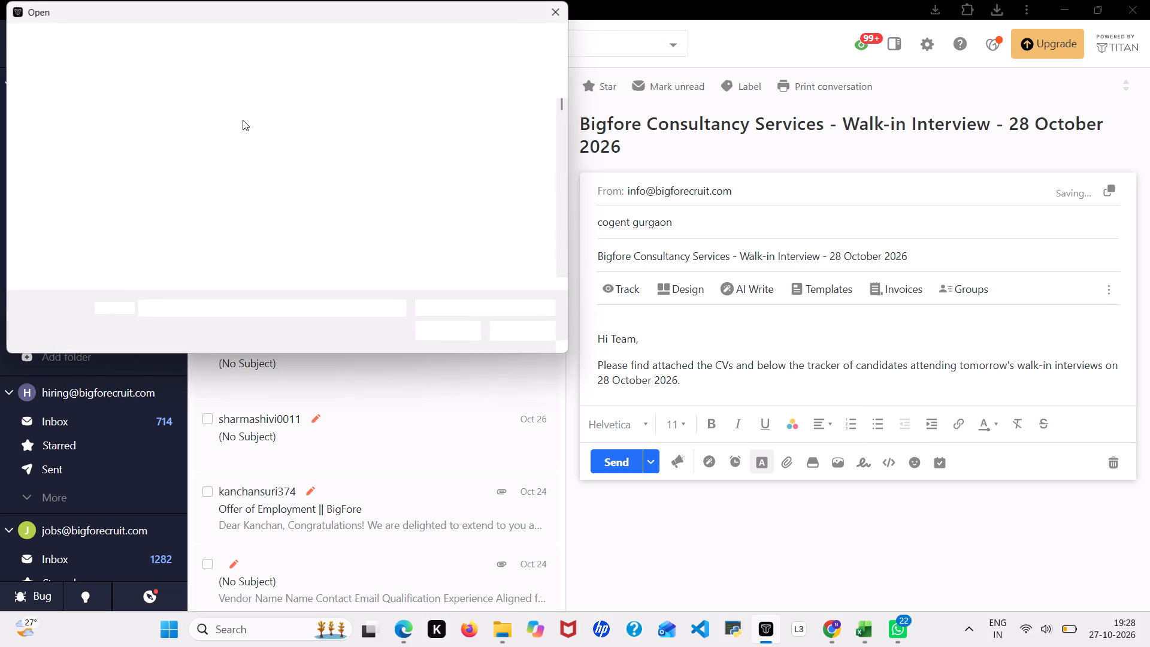
double_click(110, 94)
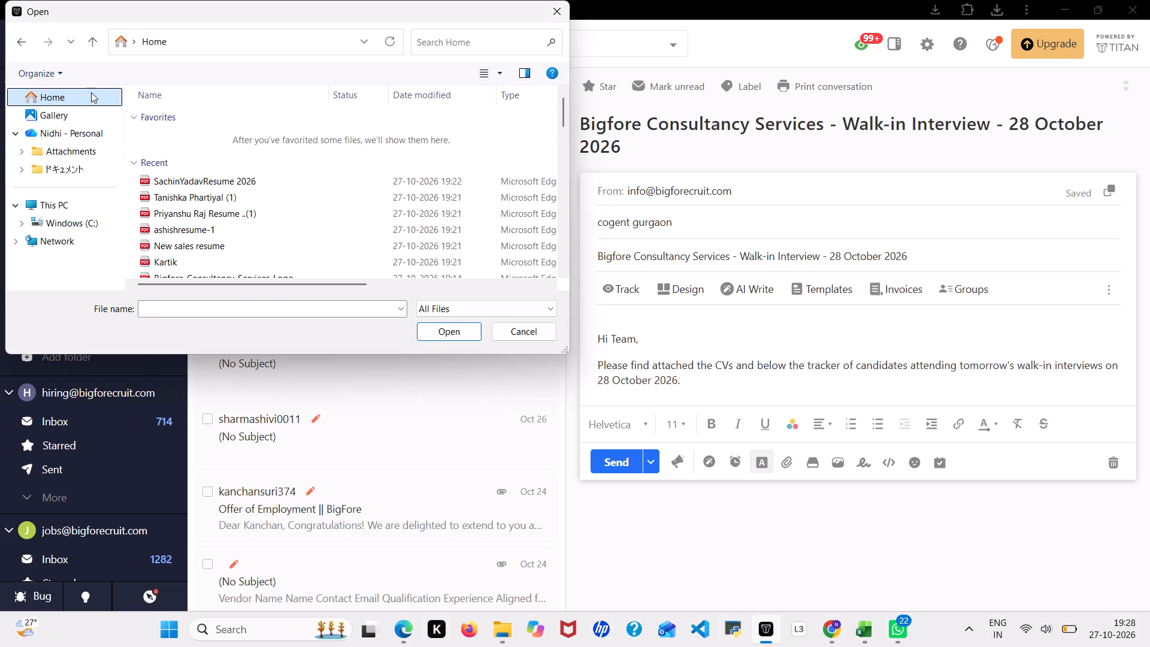
triple_click(90, 90)
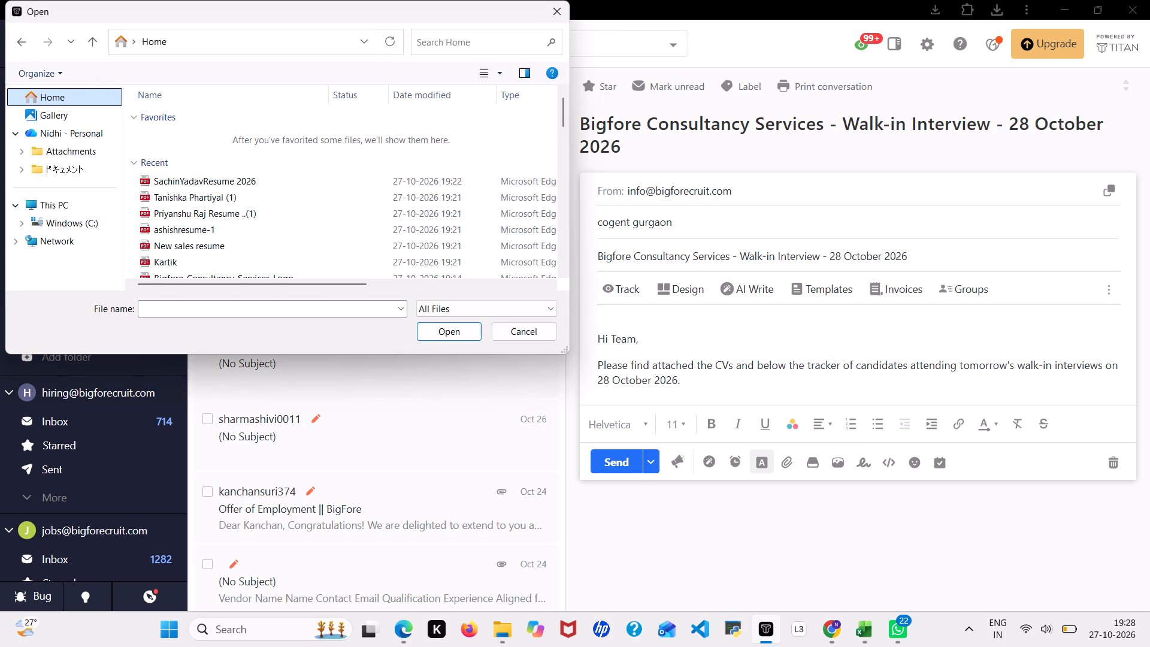
click(444, 37)
click(444, 37)
text(mu)
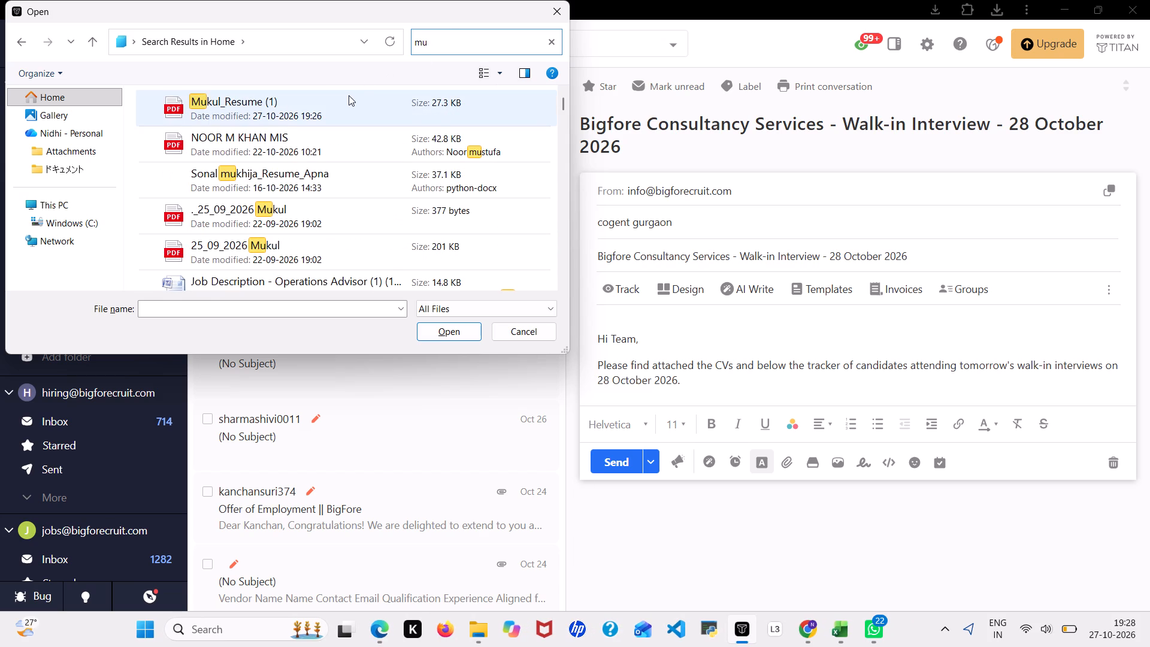
click(349, 95)
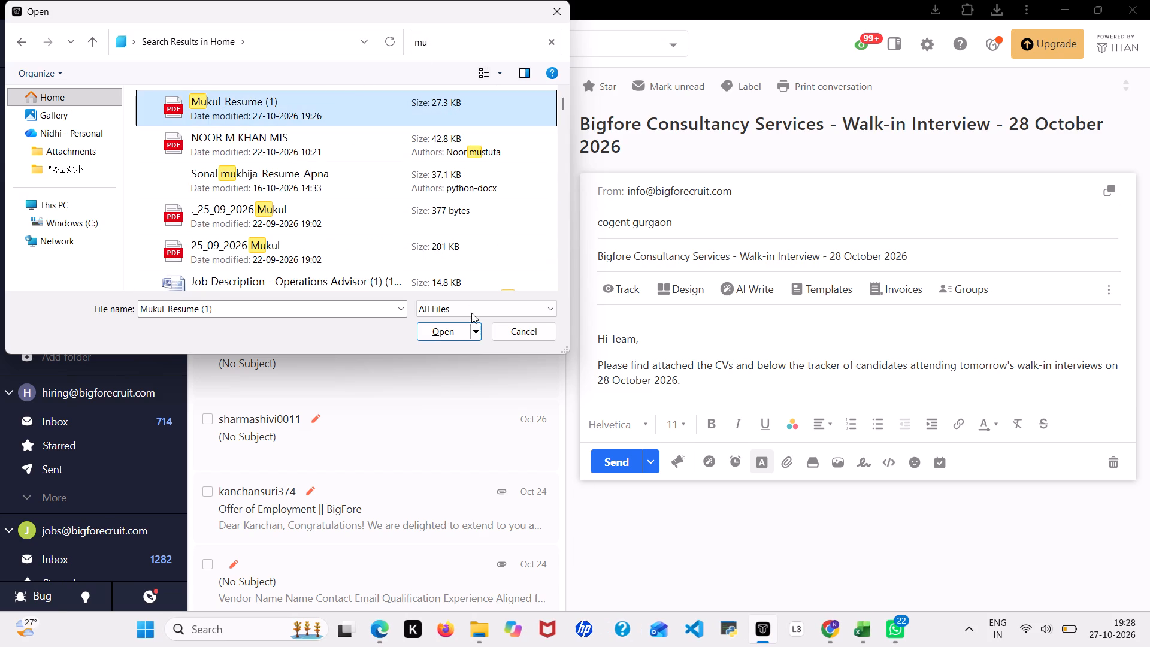
click(441, 337)
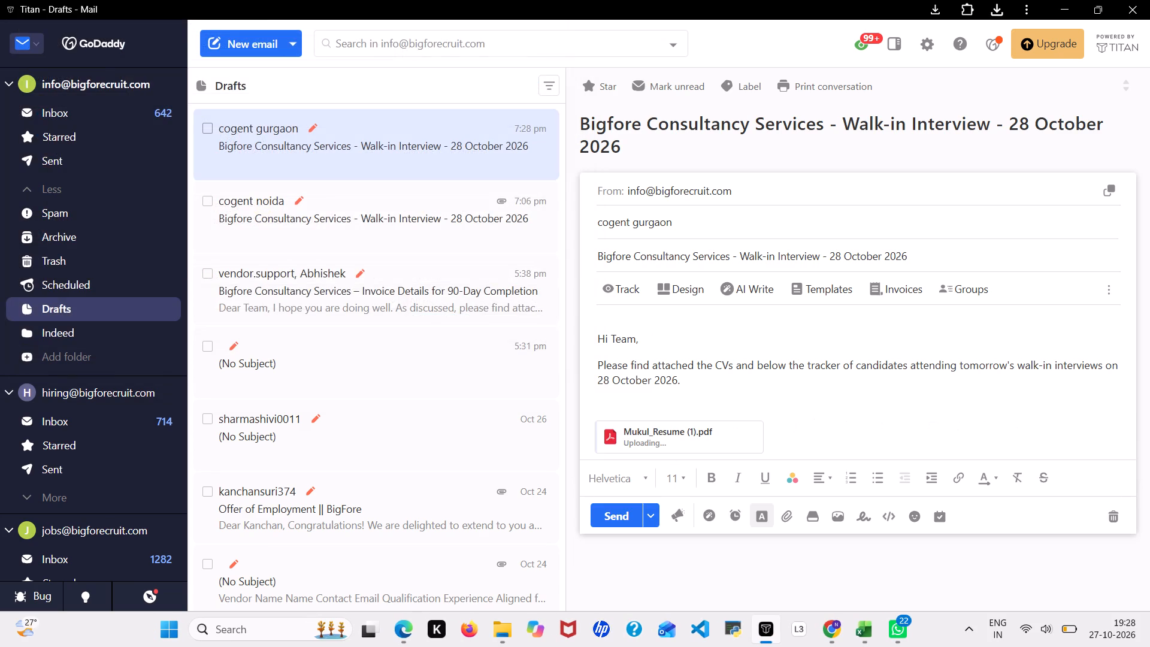
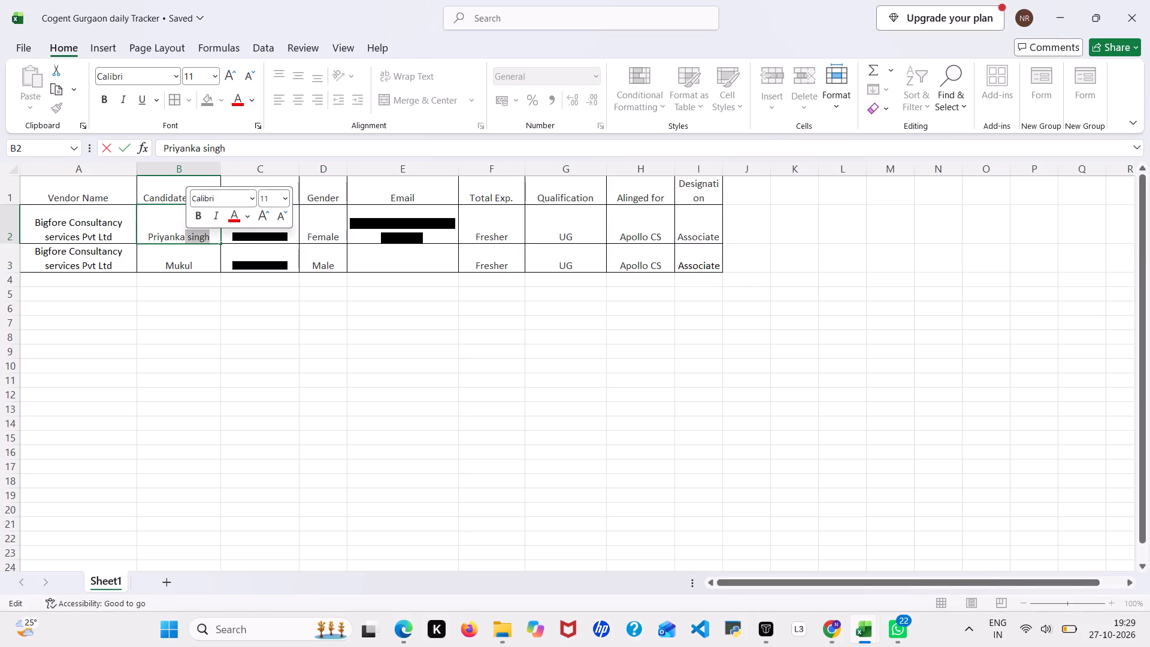
Replace the lowercase surname in the first candidate's name with the capitalised form Singh in the Cogent Gurgaon tracker.
key(Delete)
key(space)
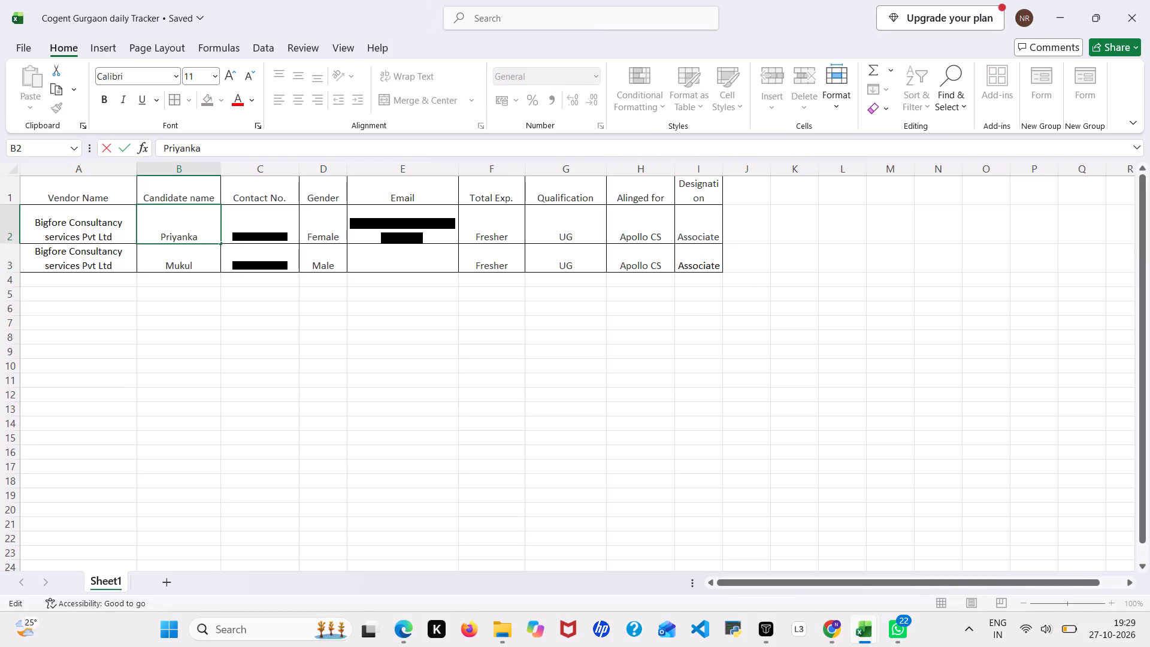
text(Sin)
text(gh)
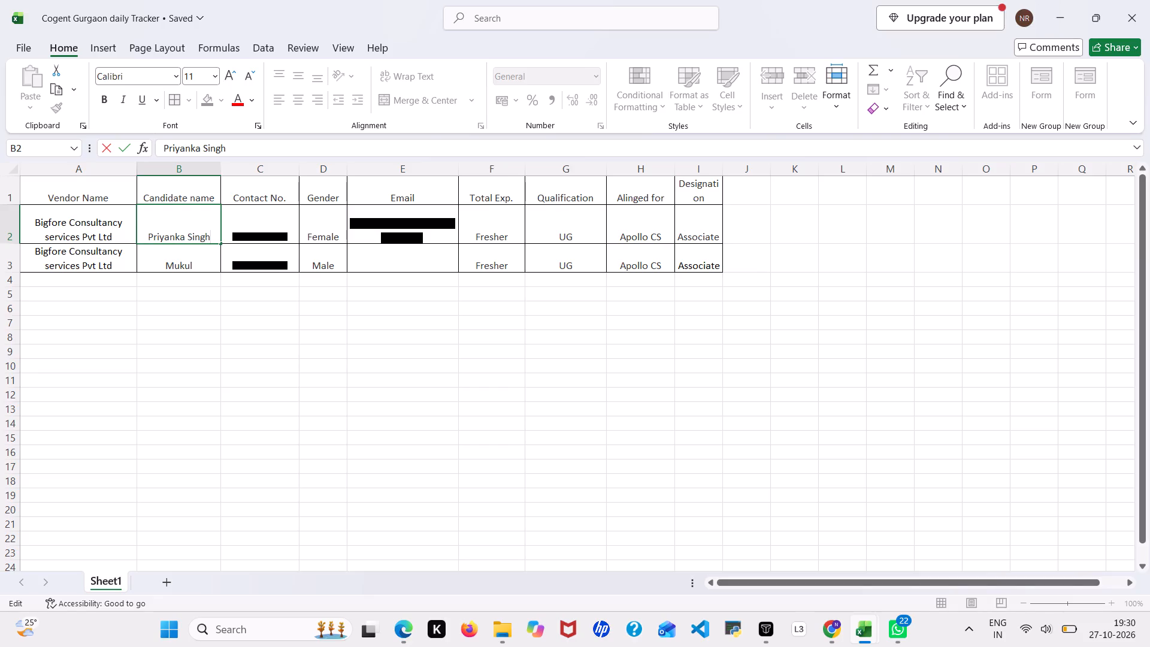
Select the complete tracker table, covering the header row and both candidate rows from Vendor Name to Designation.
drag(695, 262, 86, 190)
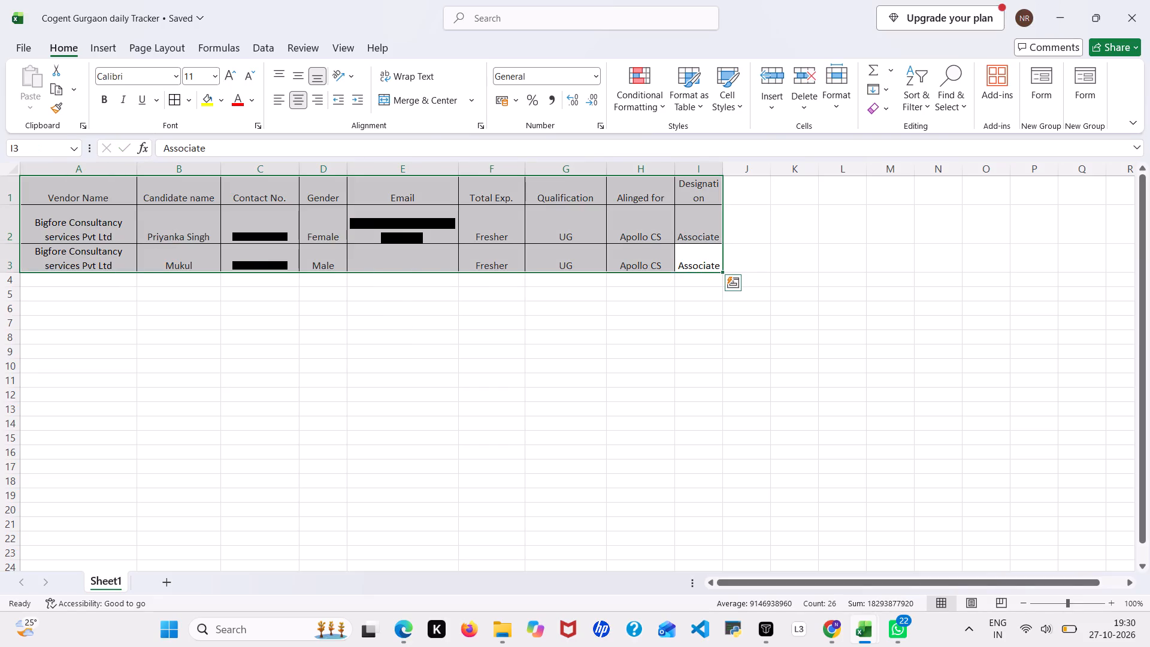
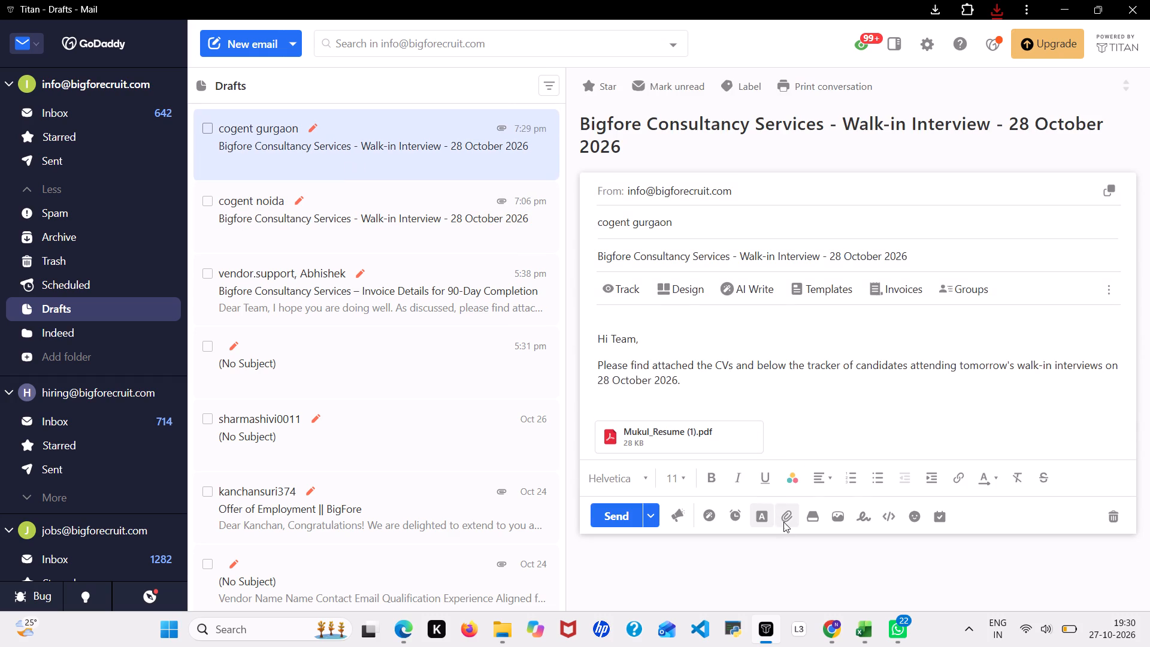
Attach the file WhatsApp Image 2026-10-24 at 2.14.35 PM from Downloads to the cogent gurgaon draft.
click(765, 413)
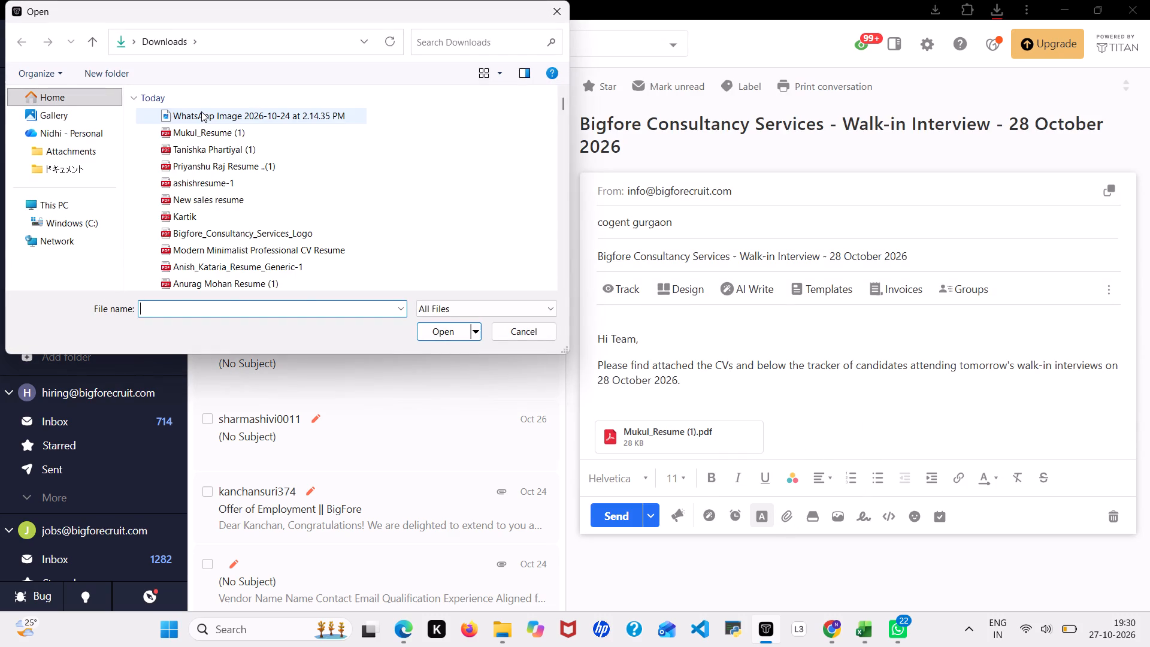
click(201, 111)
click(457, 326)
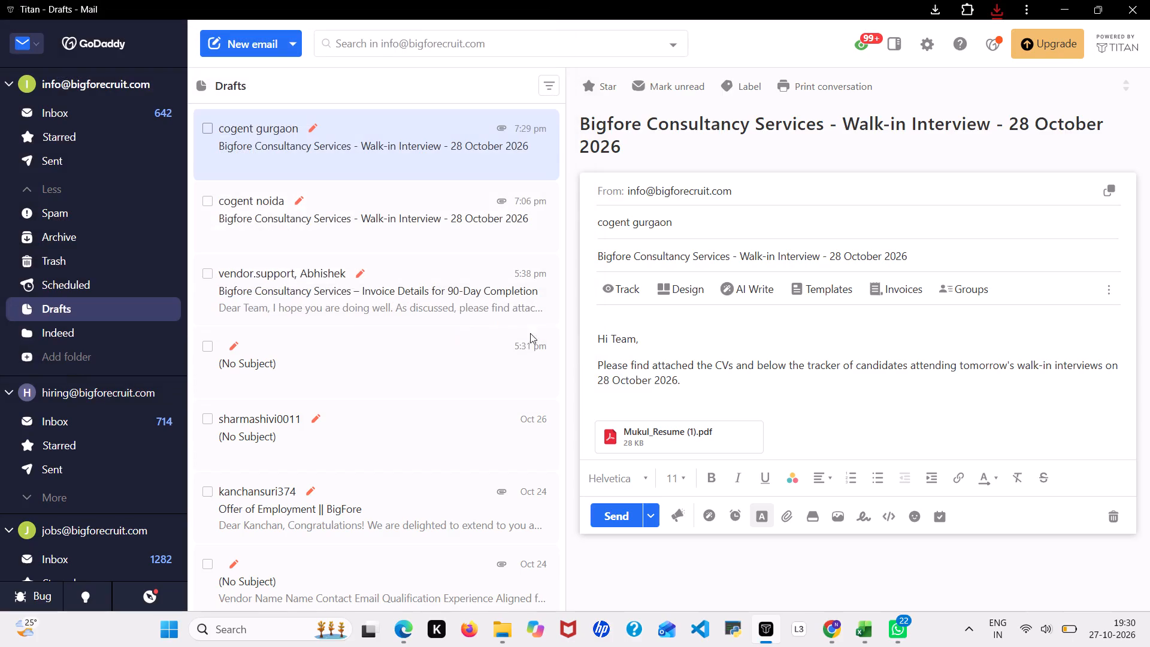
Paste the copied candidate tracker table below the 28 October 2026 introduction in the cogent gurgaon draft, and add blank lines beneath it.
click(699, 379)
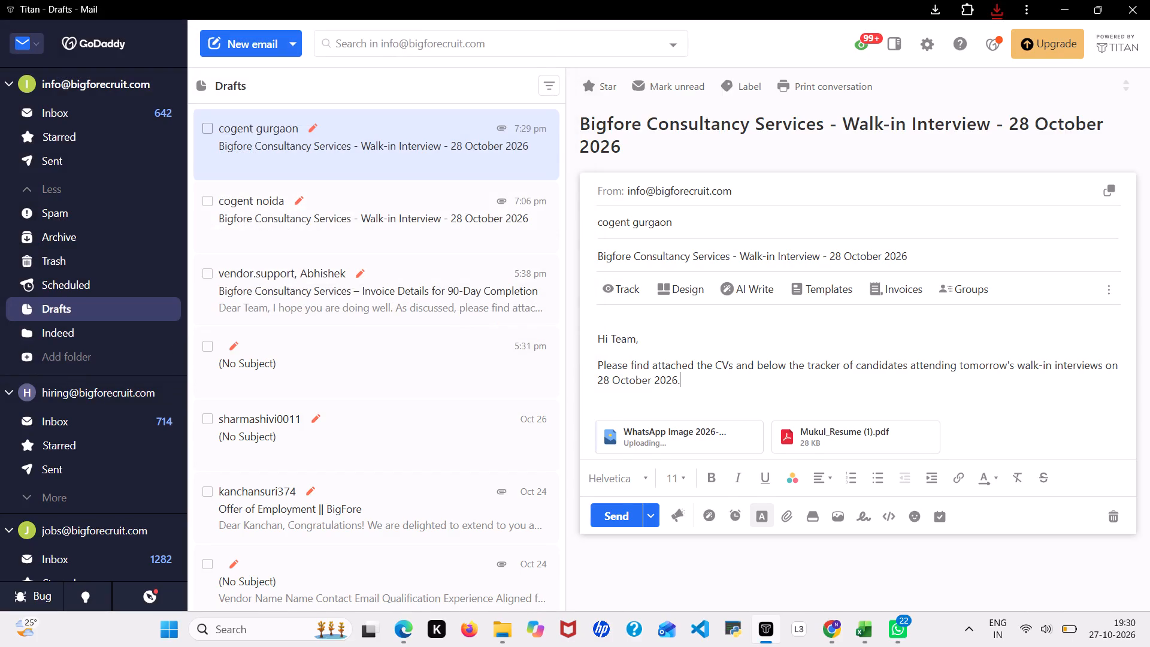
key(Return)
key(Return)
key(ctrl+v)
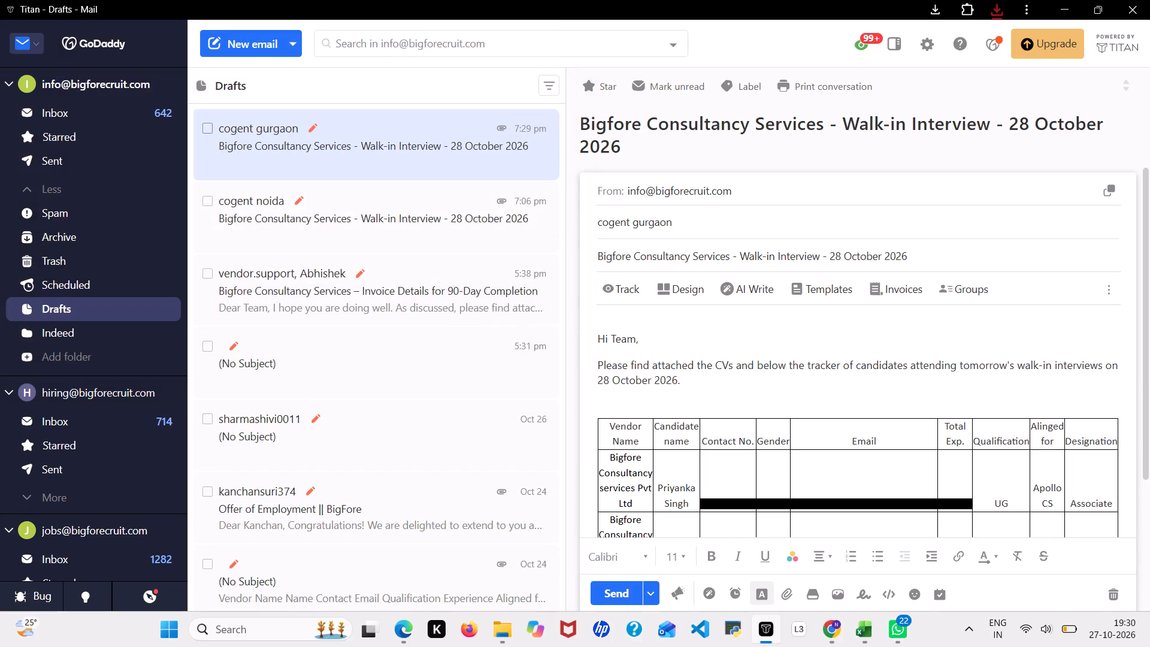
scroll(745, 396, down, 2)
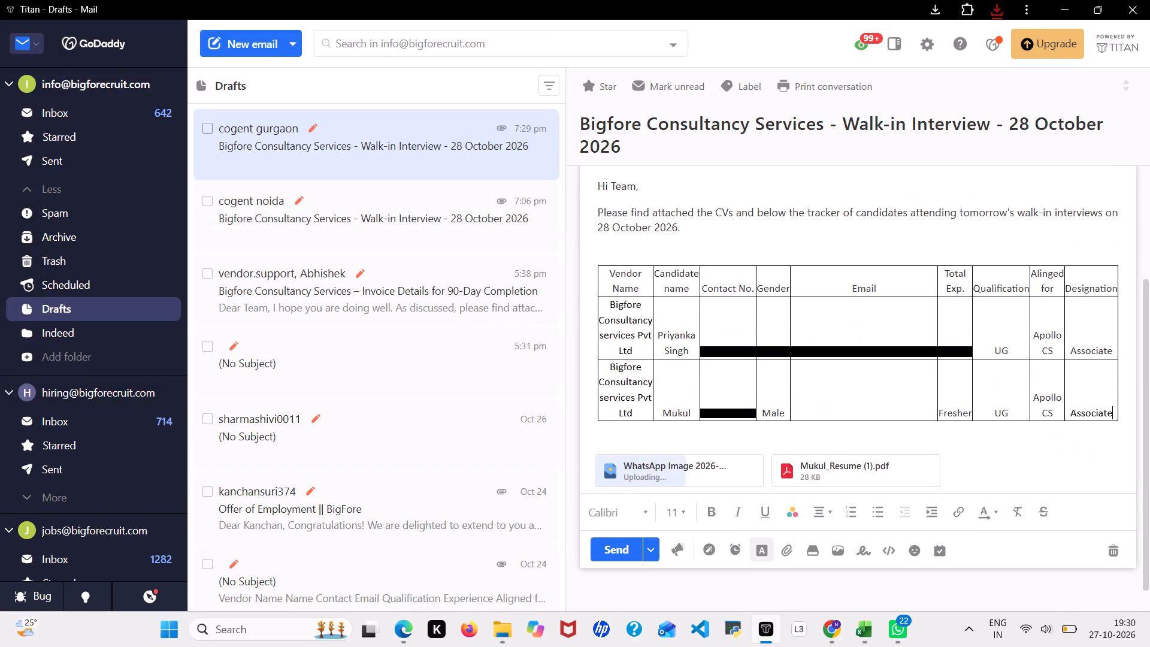
click(1123, 419)
key(Return)
key(Return)
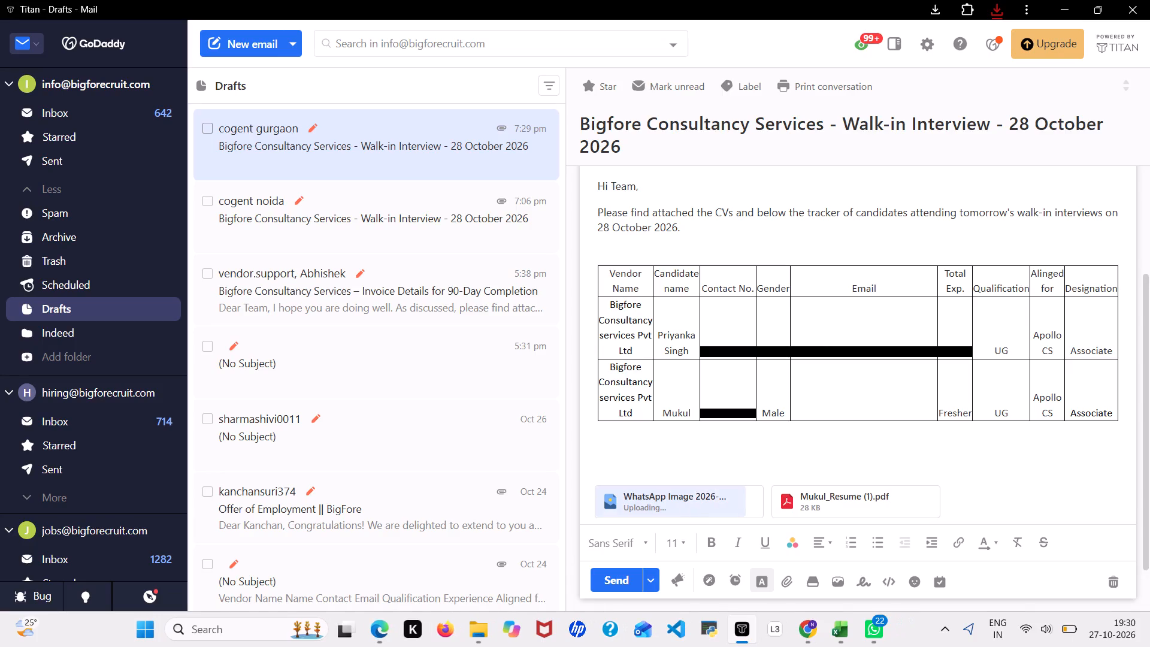
Add the sign-off "Thanks & Regards," with Pawan on the following line below the tracker table in the cogent gurgaon draft.
text(Thanks & Regards,)
key(Return)
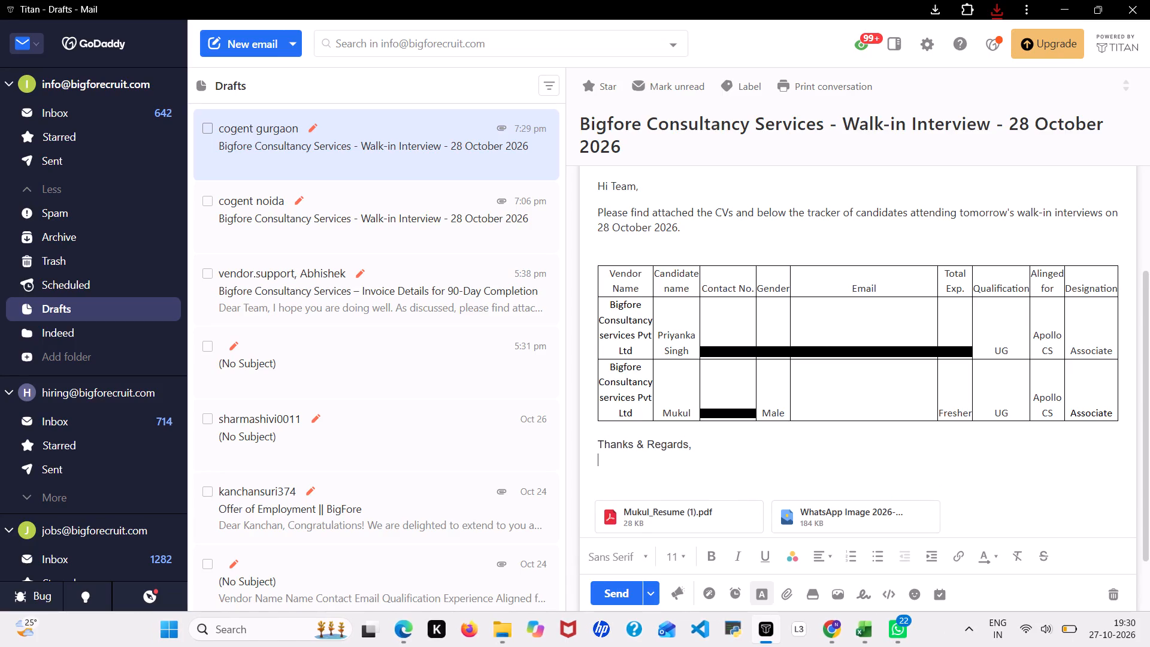
text(Pawan)
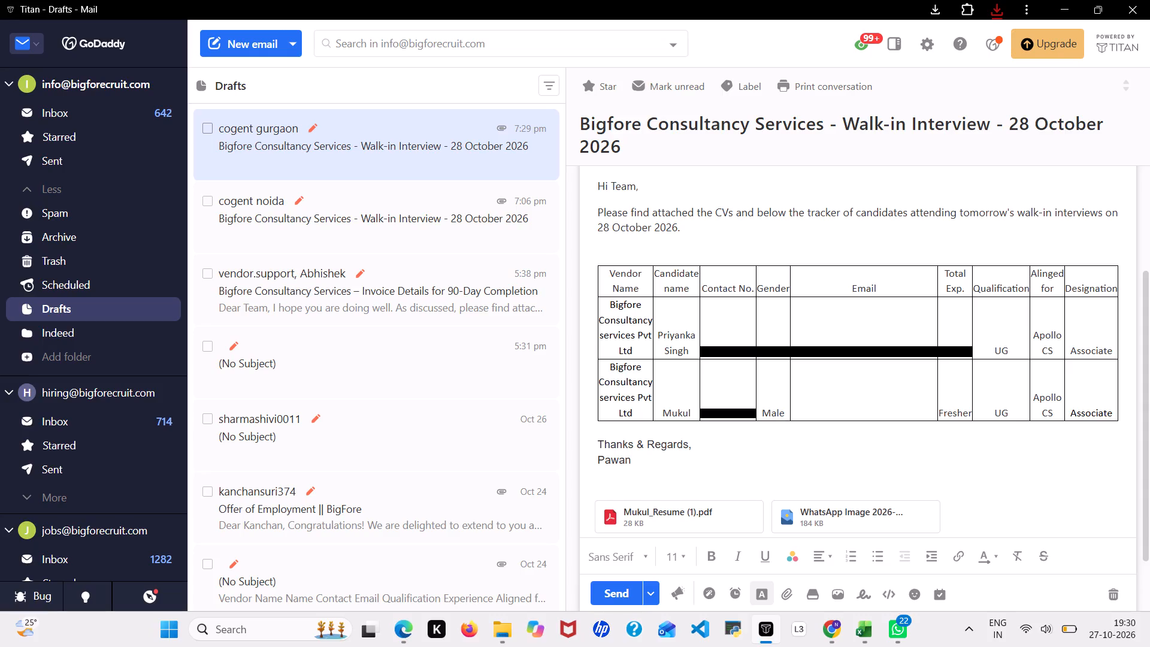
Remove the placeholder recipient cogent gurgaon from the draft's To line.
scroll(835, 319, up, 2)
drag(835, 319, 743, 236)
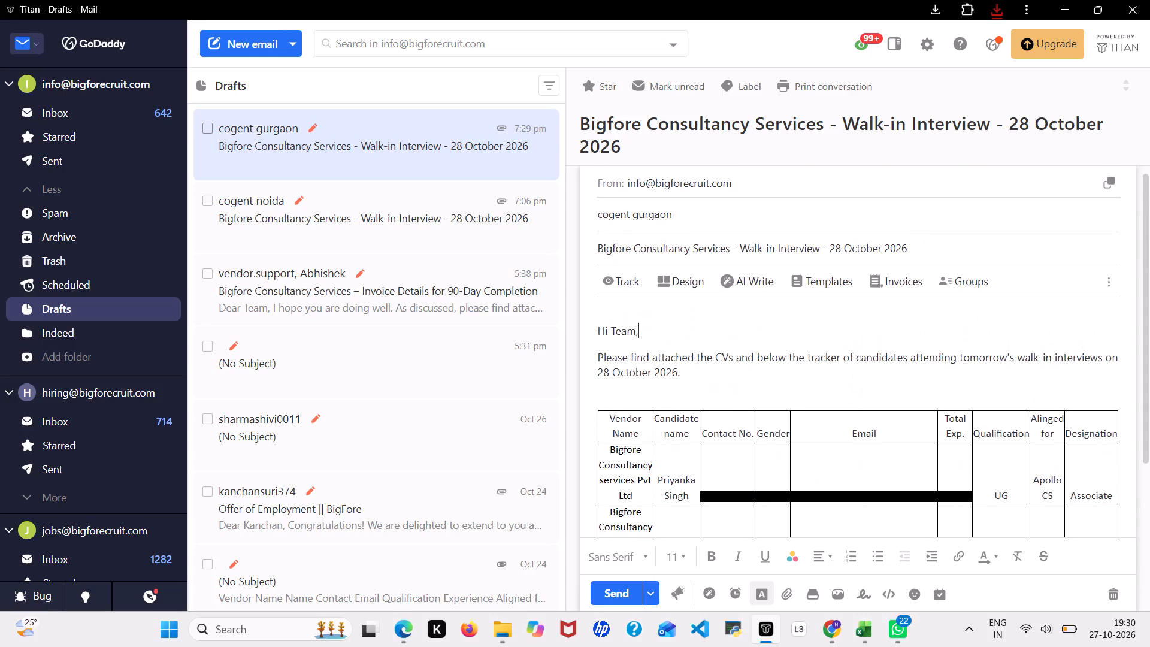
drag(743, 236, 672, 215)
click(672, 215)
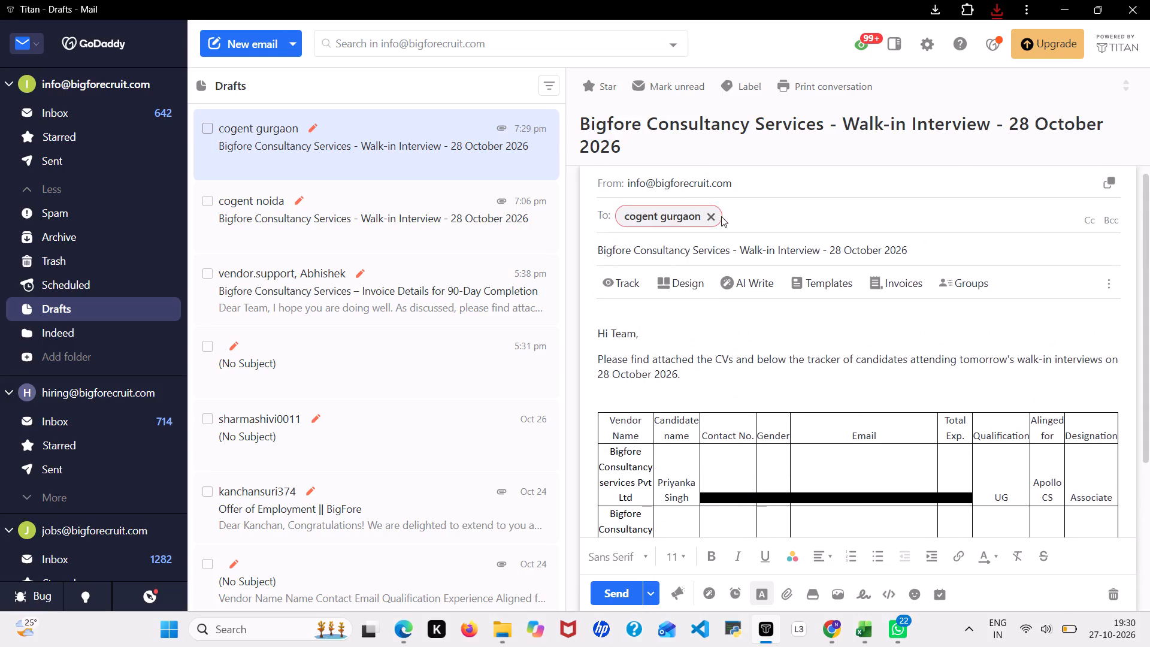
click(711, 216)
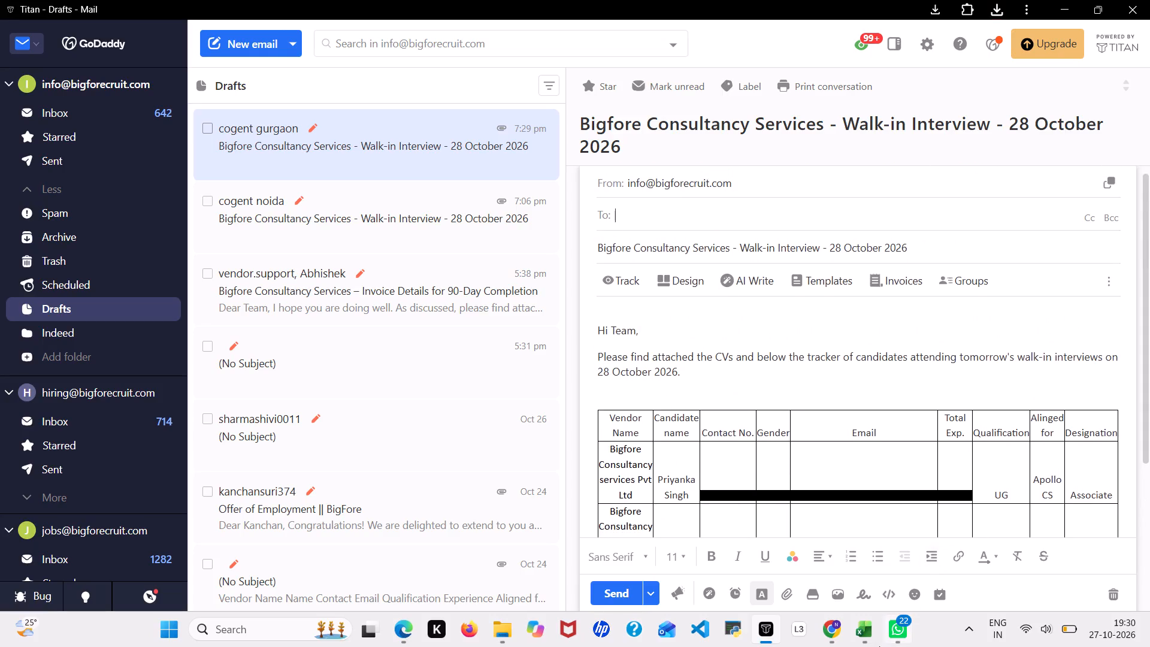
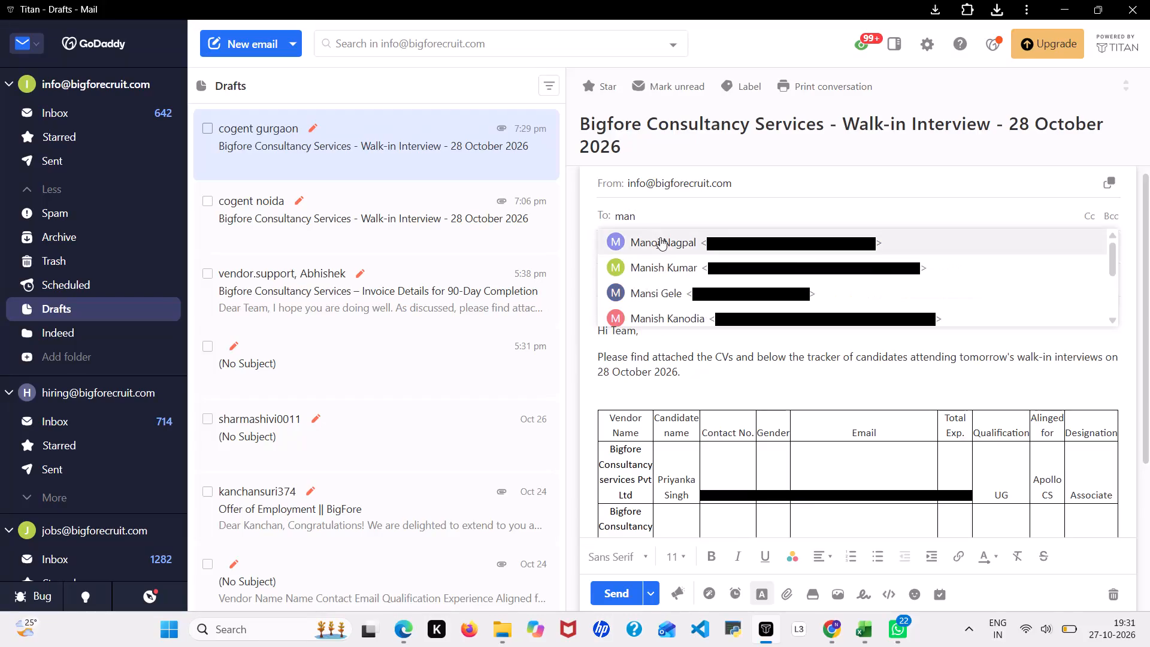
Add the suggested contacts Manoj and Arun as To recipients of the Gurgaon walk-in interview draft.
click(660, 238)
text(ar)
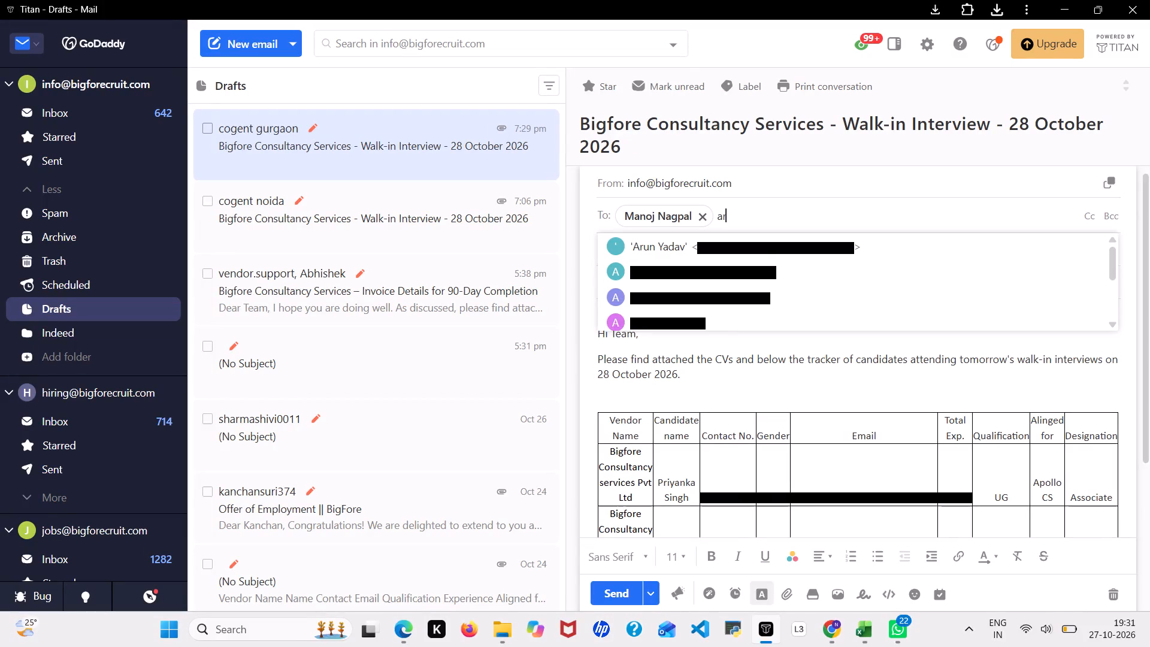
click(739, 241)
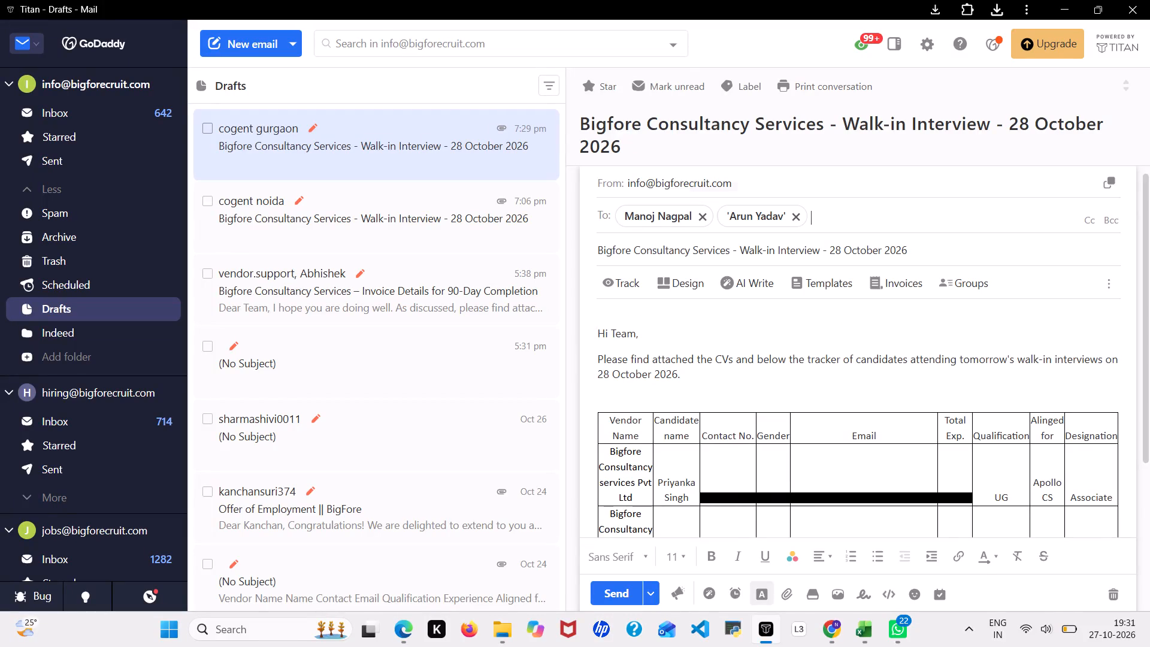
Add two Cc recipients to the draft, choosing them from the contact suggestions for "mu" and "mo".
click(1087, 220)
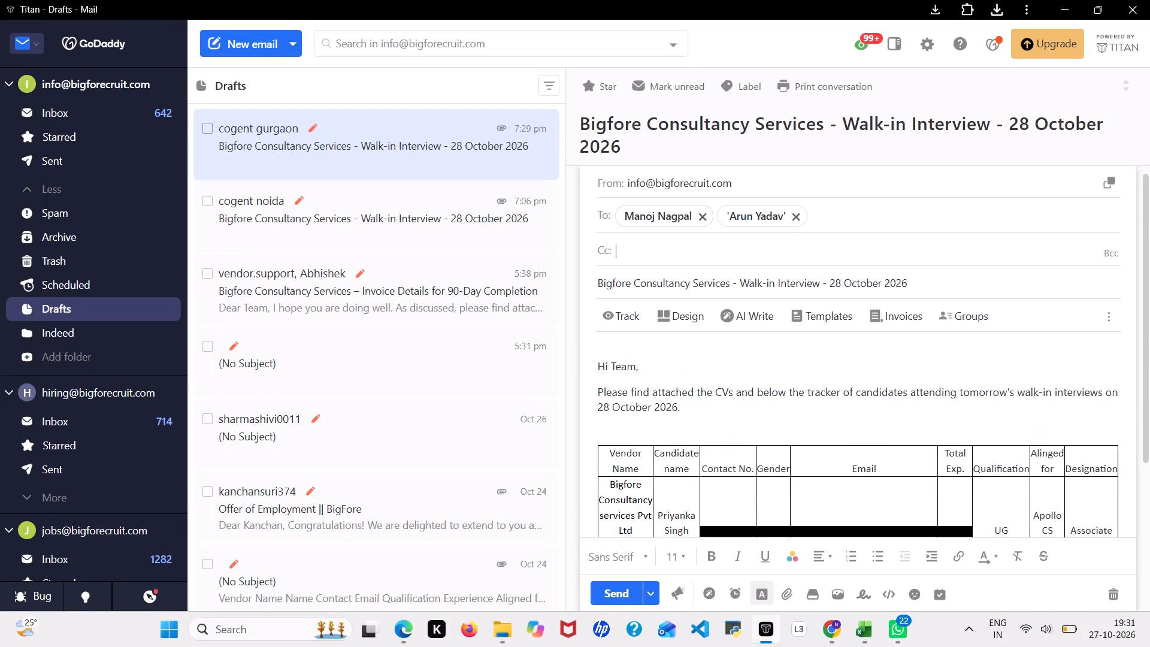
text(mu)
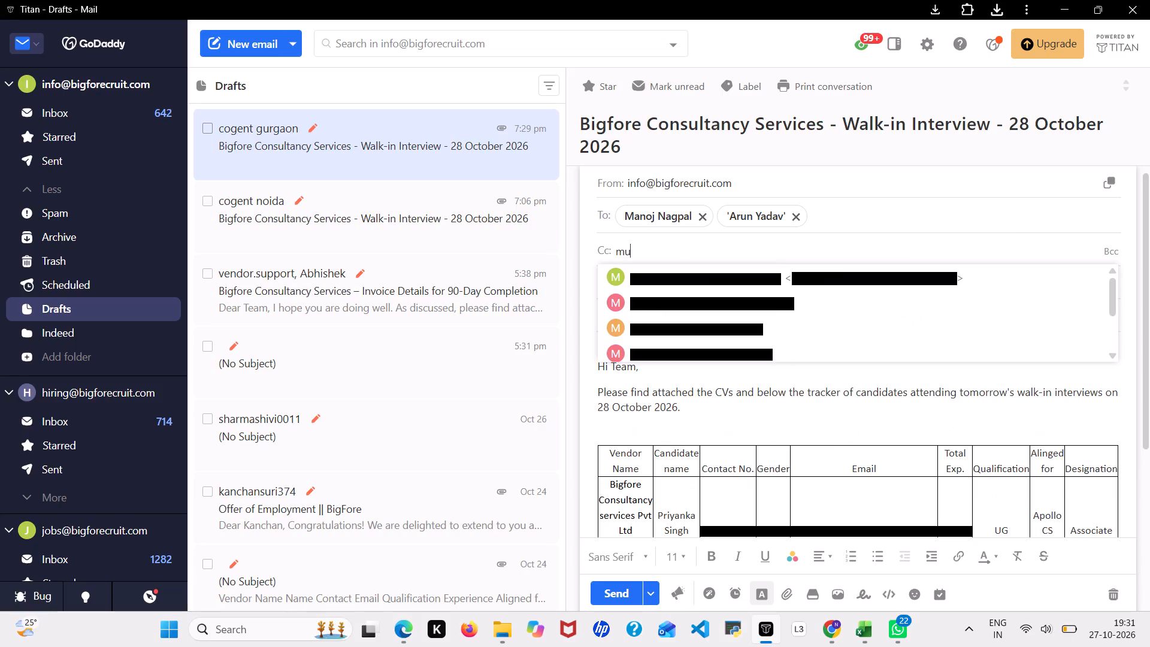
click(836, 283)
text(mo)
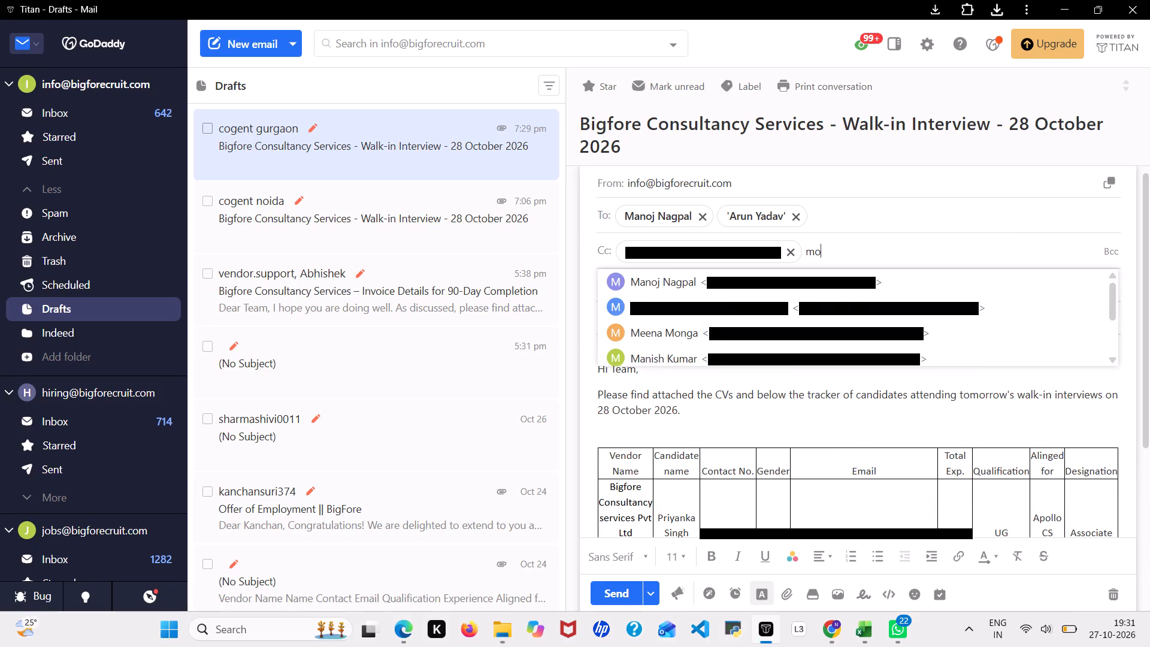
click(836, 283)
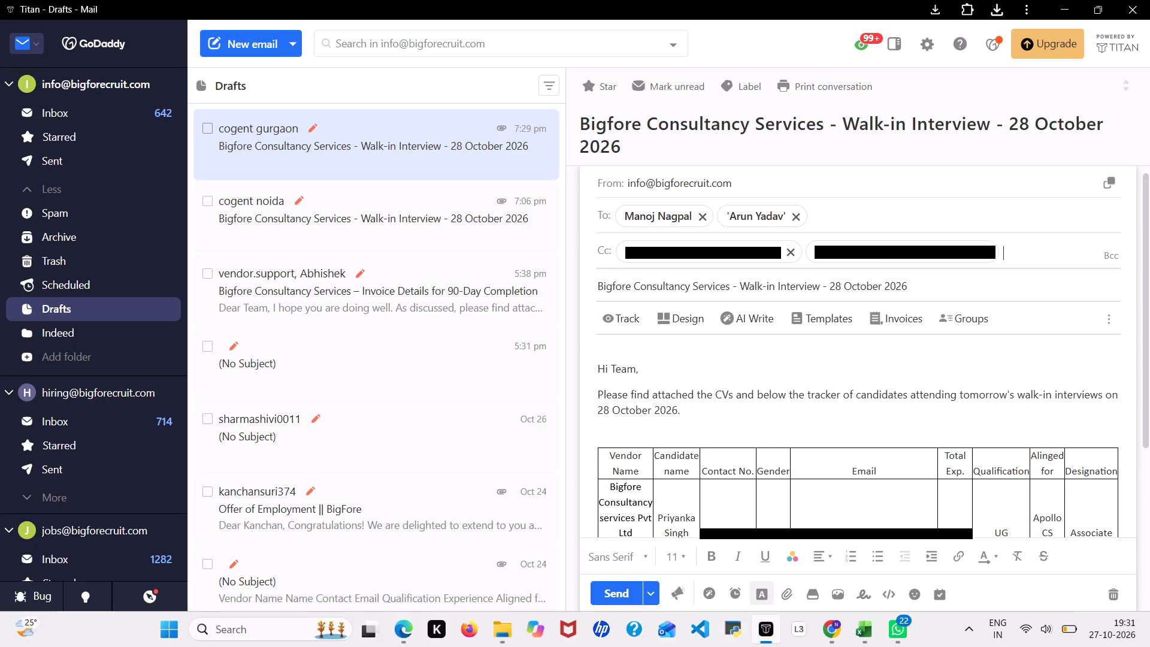
Review the draft's tracker table, sign-off, recipients and the attached Mukul_Resume (1).pdf.
scroll(743, 391, down, 2)
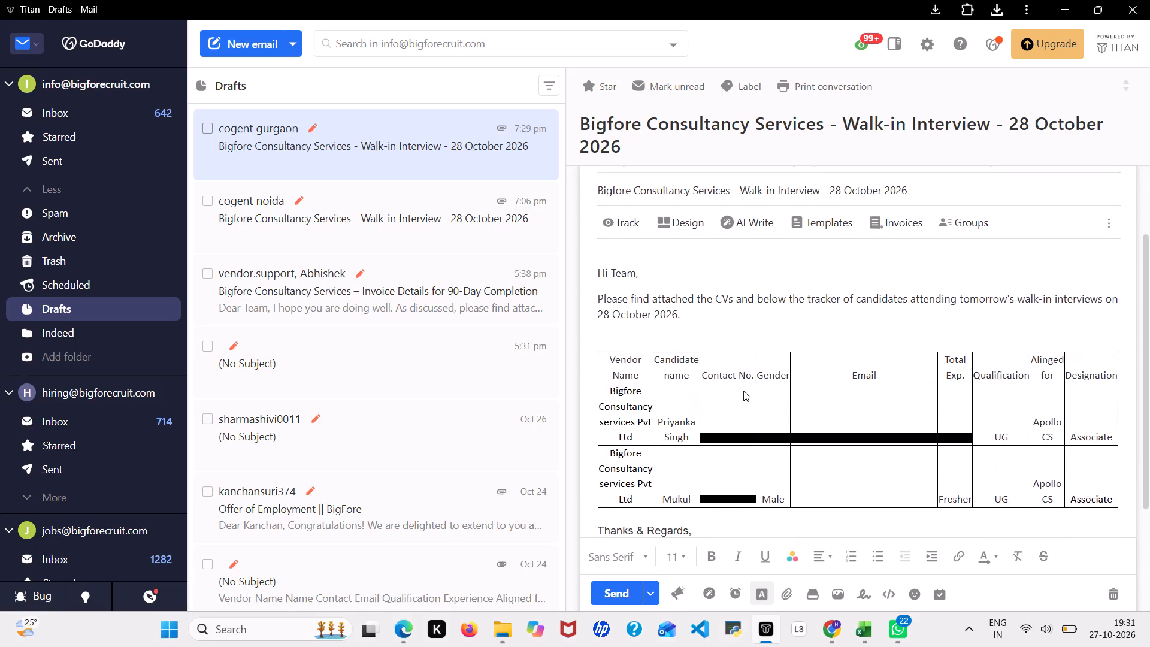
scroll(743, 391, down, 3)
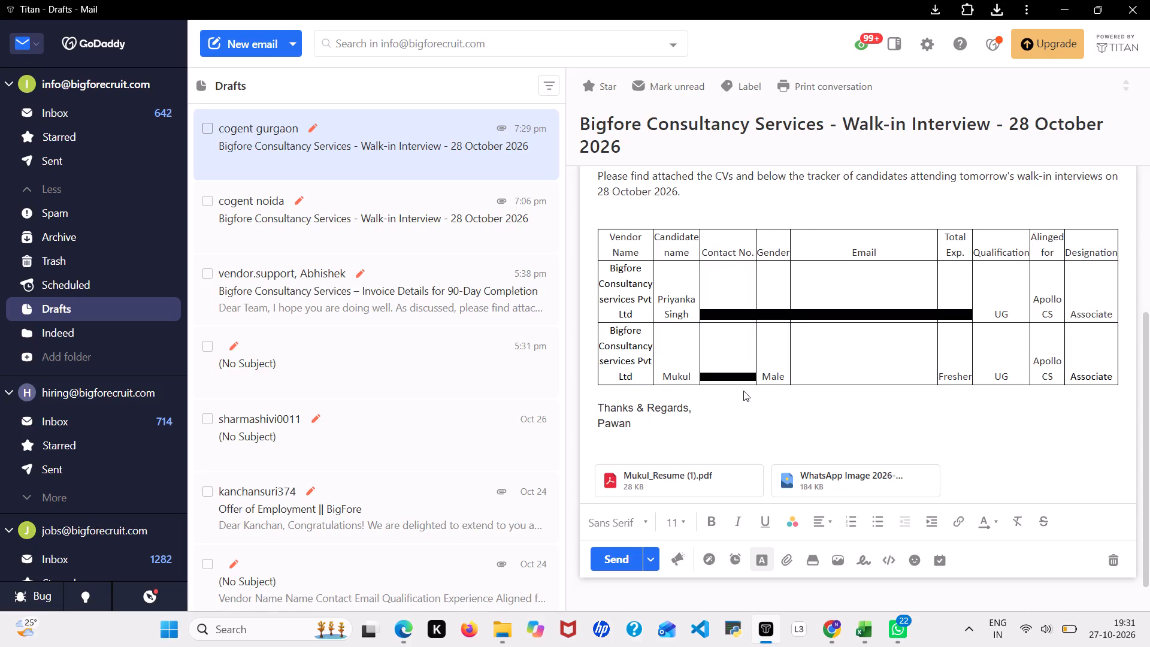
click(663, 483)
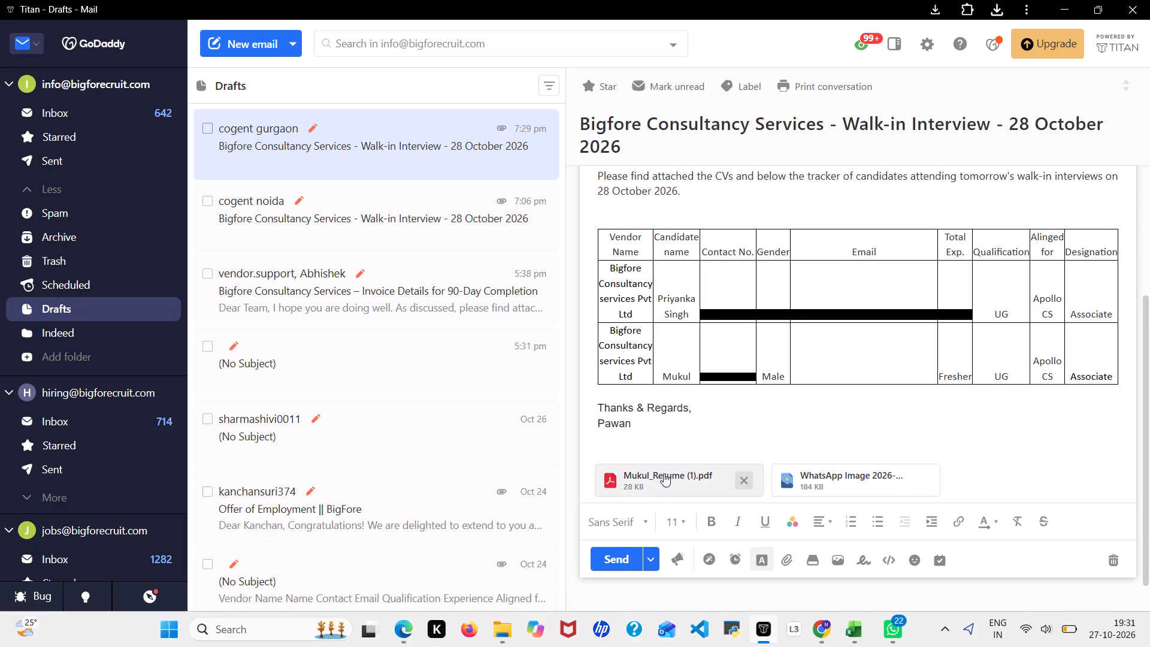
click(664, 474)
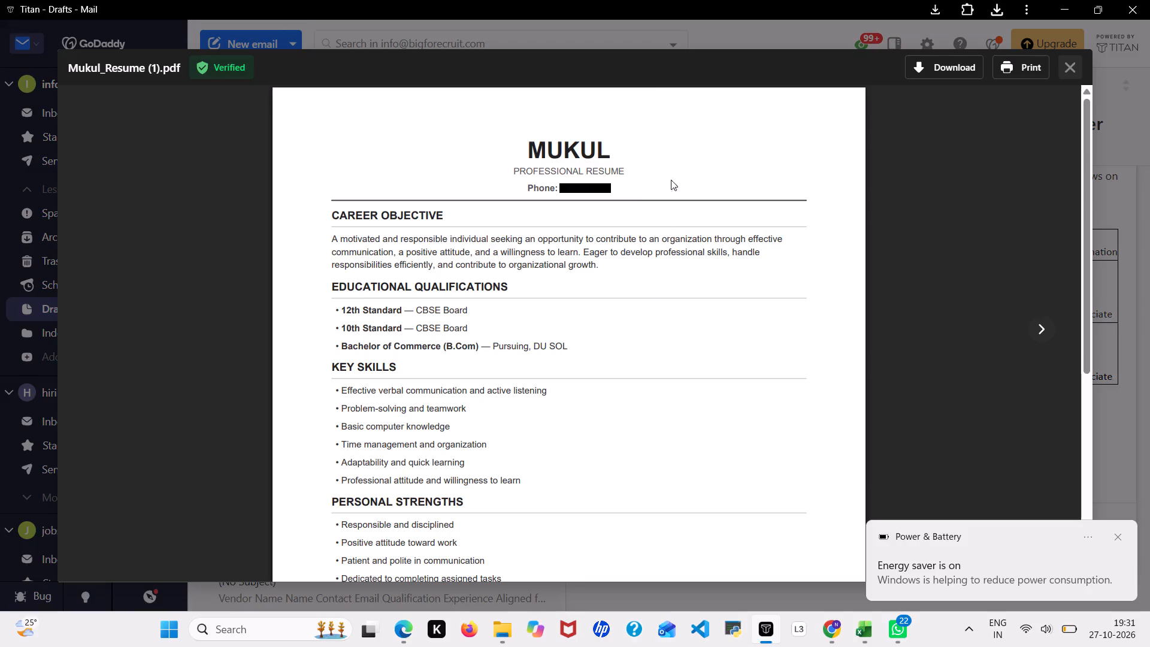
click(1071, 66)
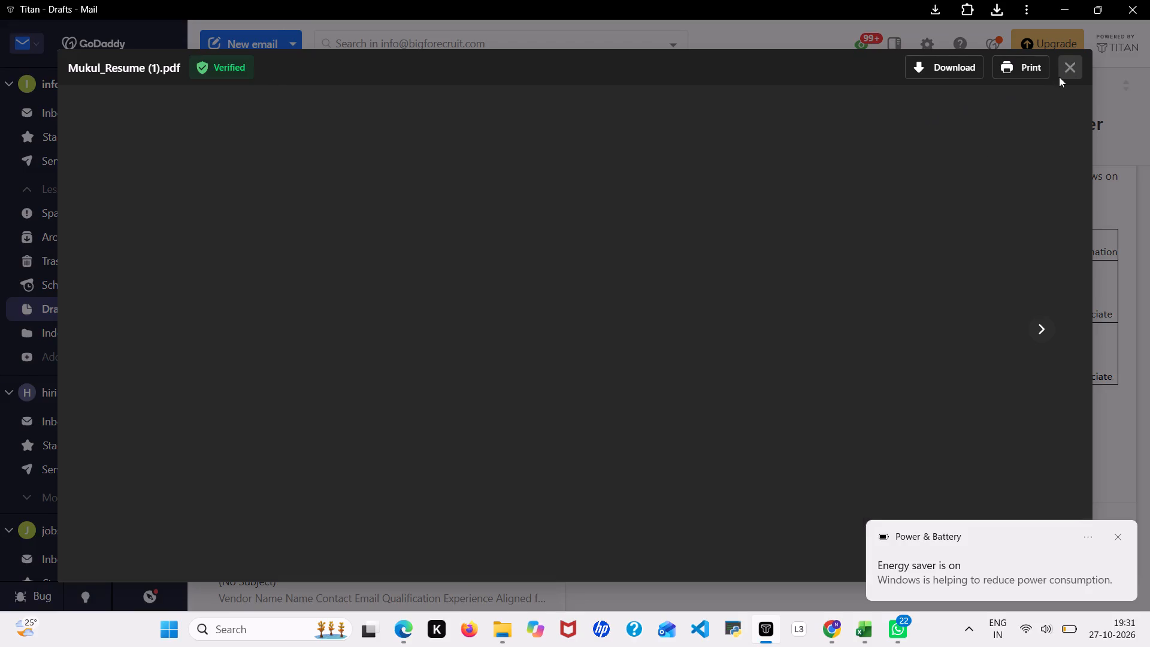
scroll(790, 371, down, 1)
scroll(790, 371, up, 1)
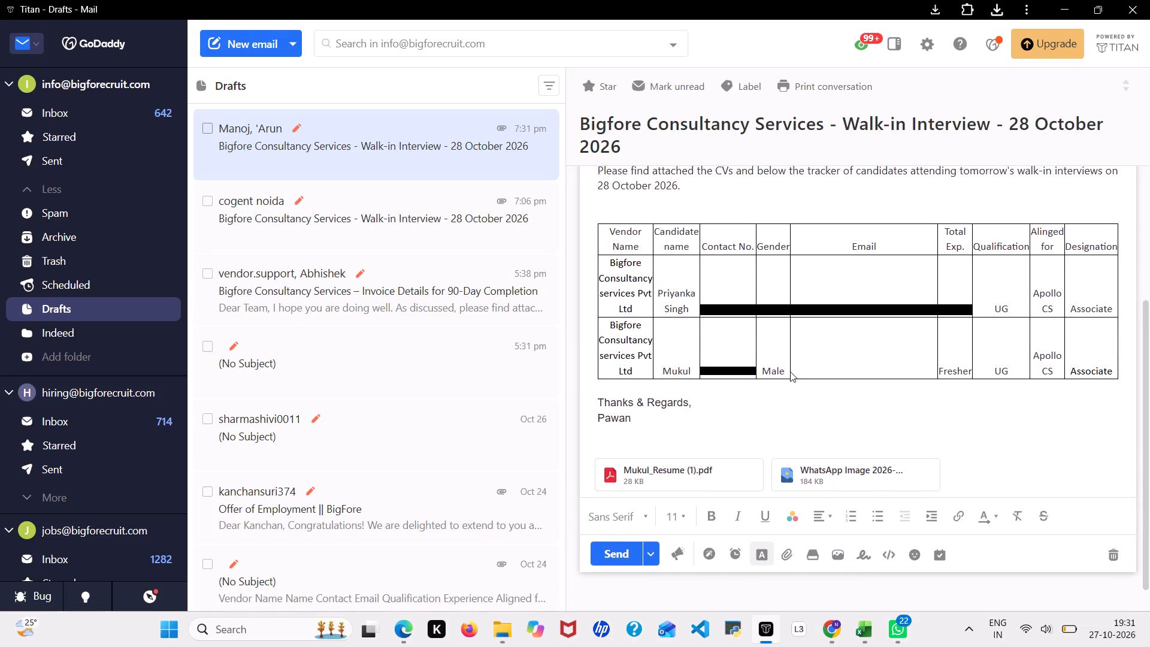
scroll(790, 371, up, 3)
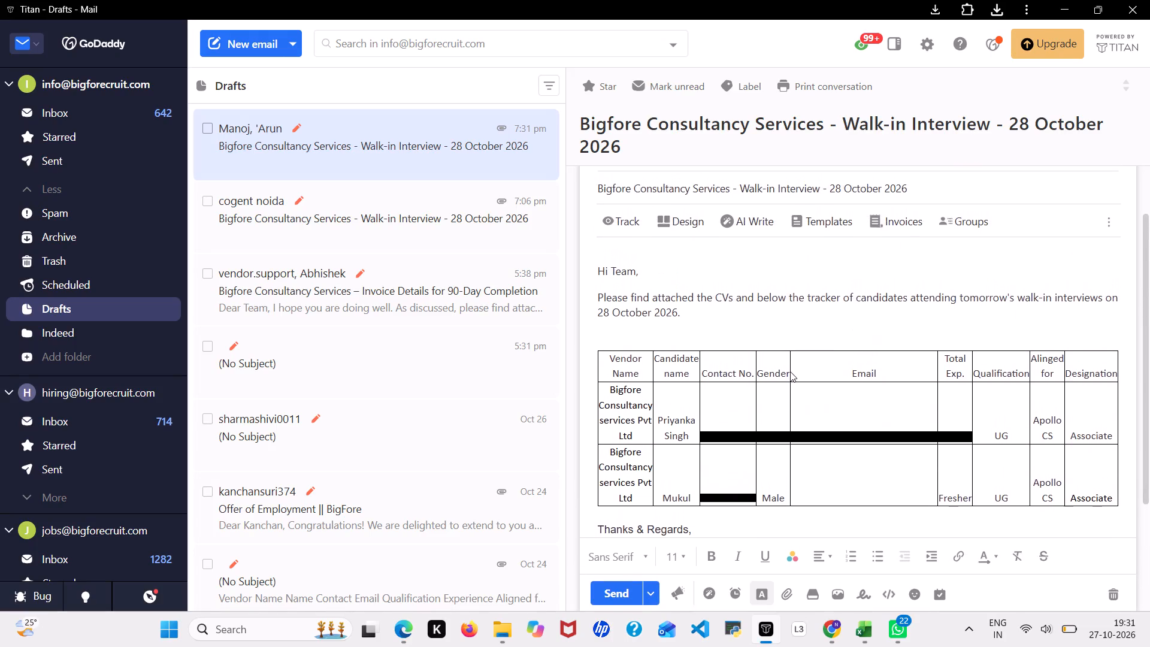
scroll(731, 422, up, 1)
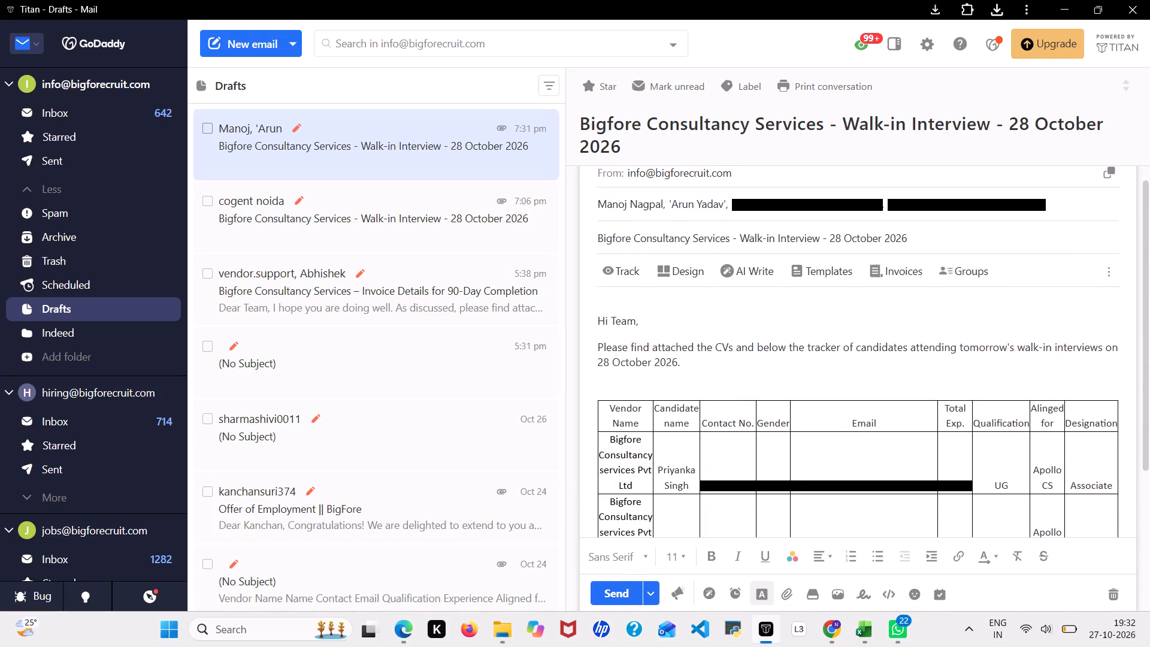
Send the Gurgaon walk-in interview email.
click(625, 595)
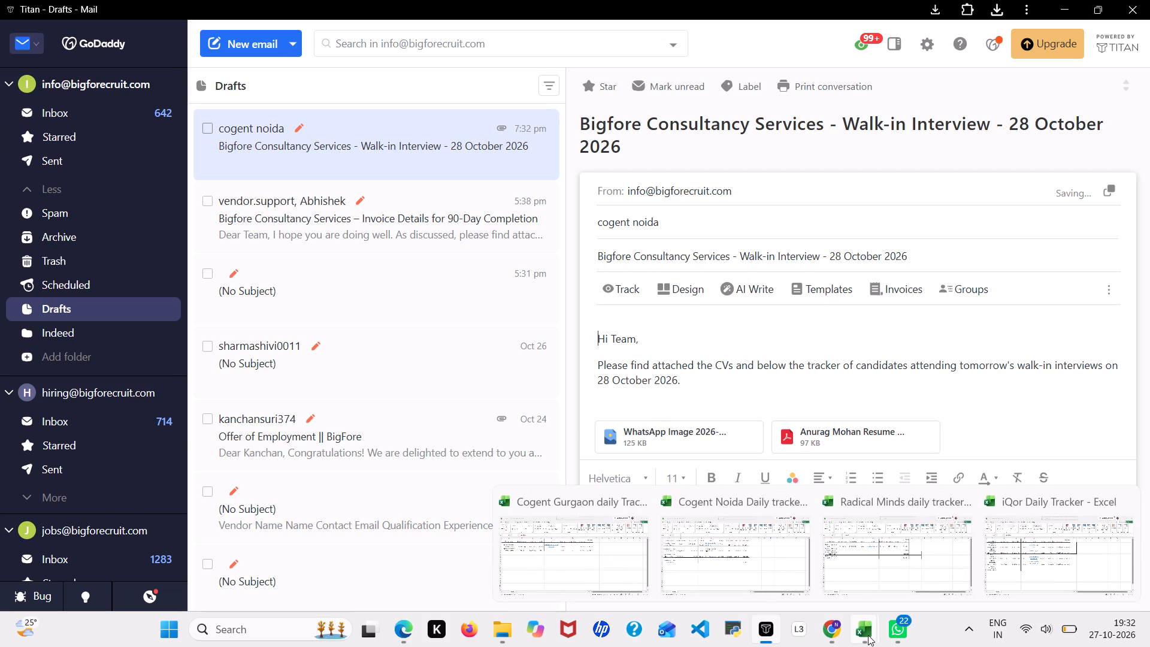
Preview the WhatsApp image attached to the cogent noida draft and close the preview.
click(680, 434)
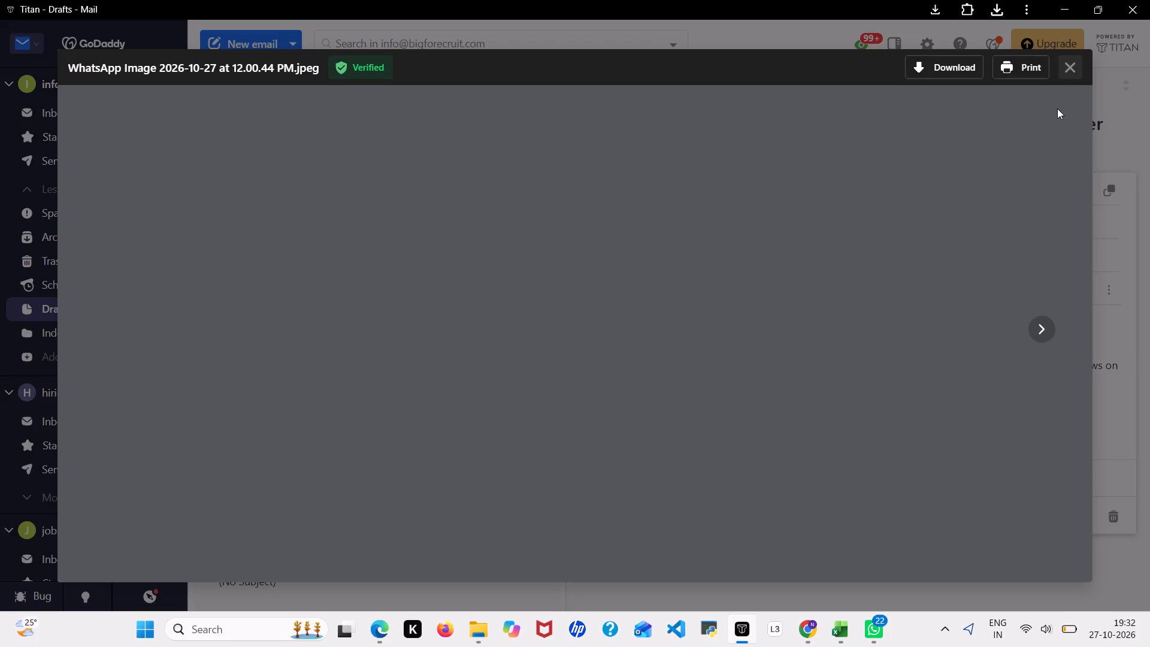
click(1069, 70)
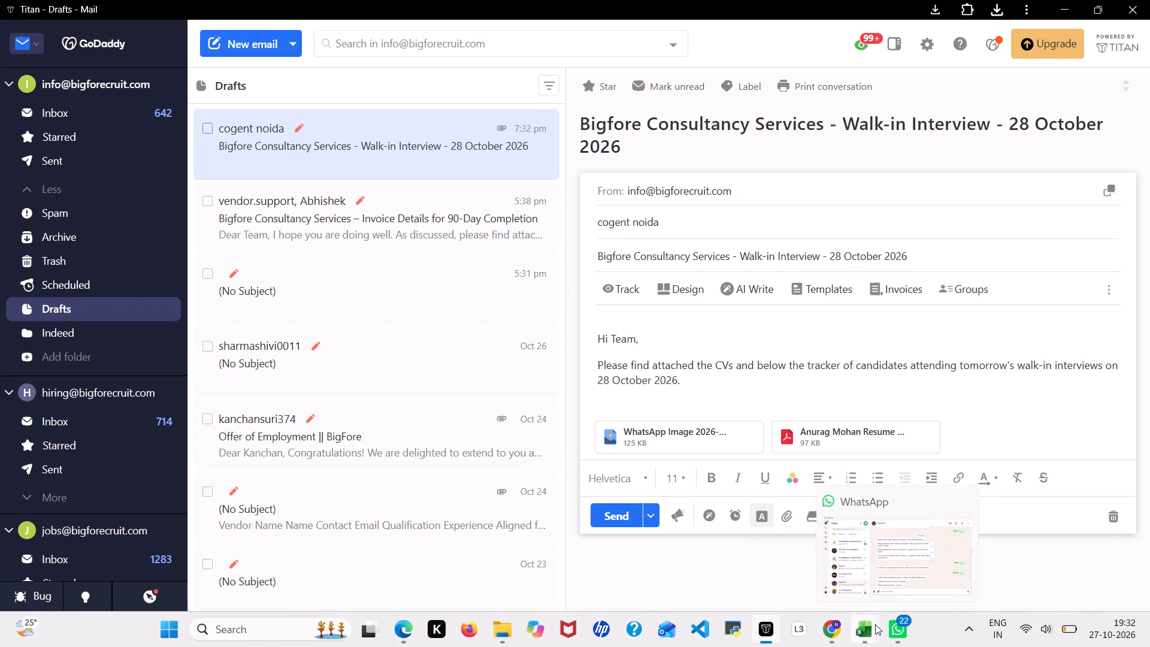
Switch to Excel and close the iQor Daily Tracker and Cogent Gurgaon daily Tracker workbooks.
click(997, 557)
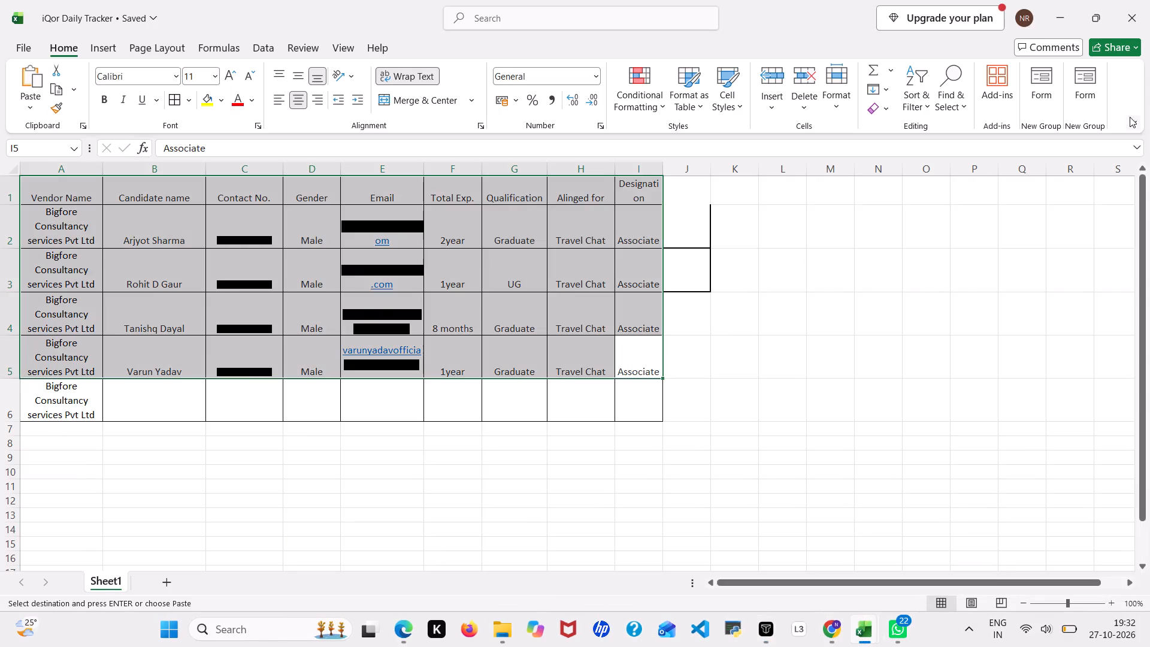
click(1137, 0)
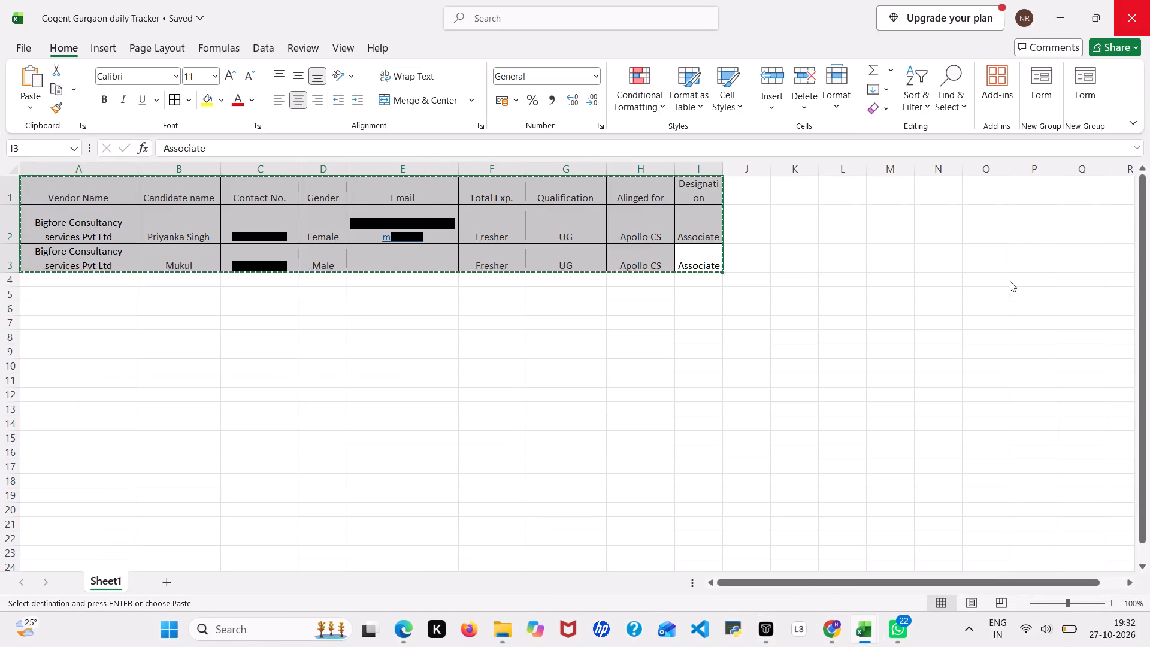
click(1125, 11)
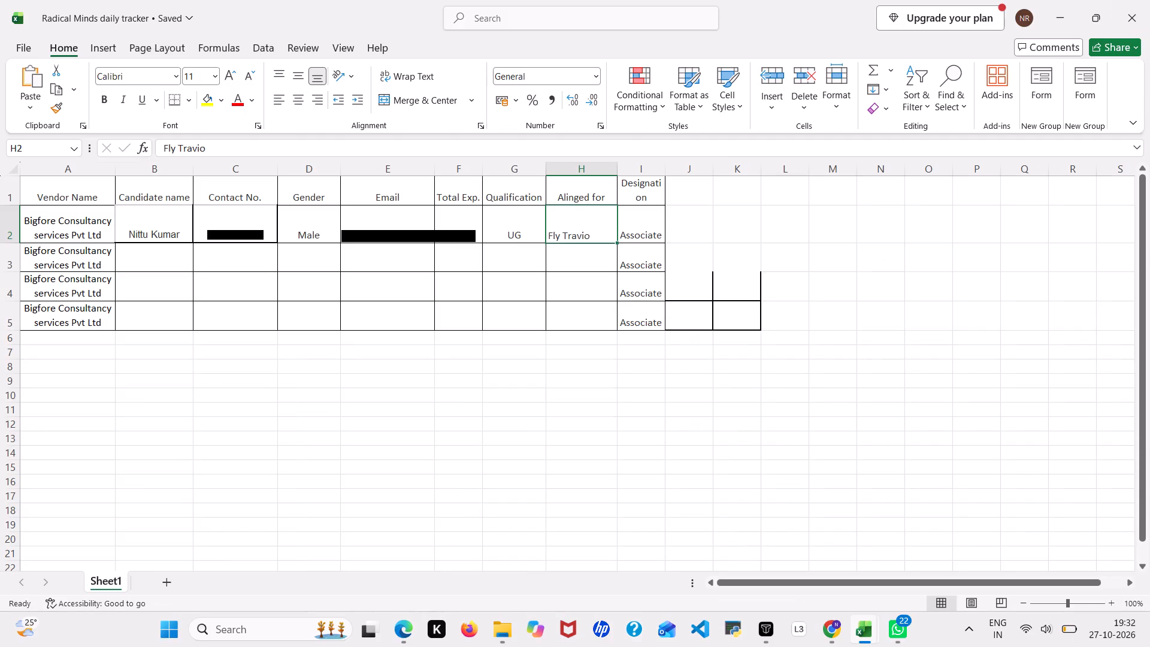
Check the candidate rows in the Cogent Noida Daily tracker workbook and return to the cogent noida draft in Titan mail.
click(791, 558)
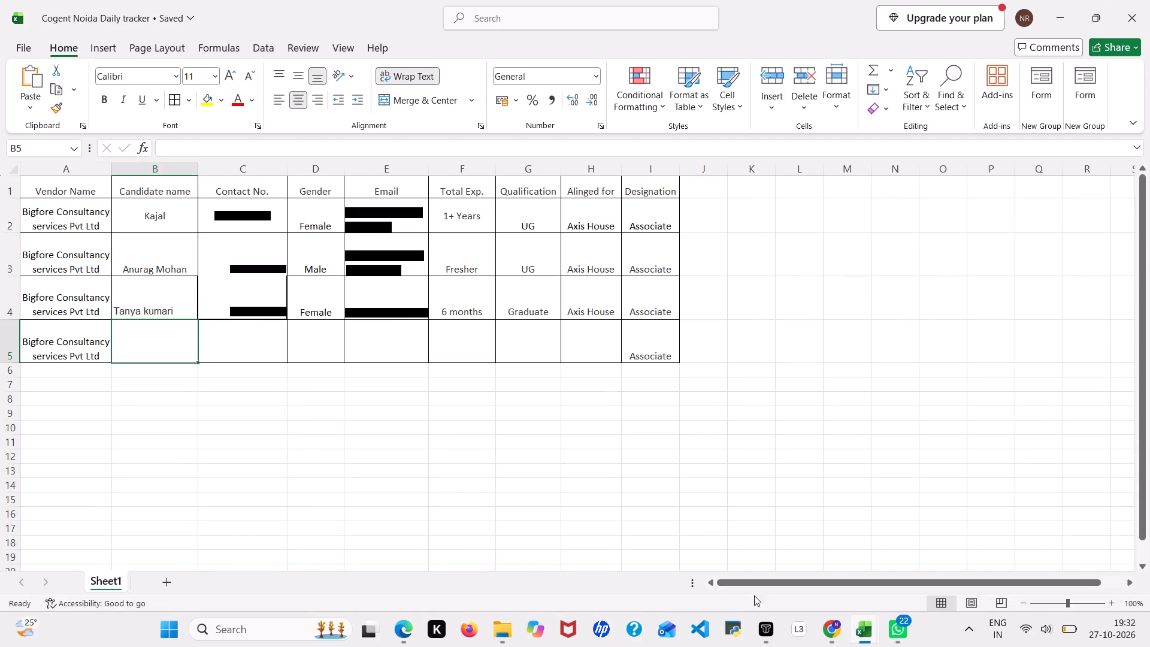
click(770, 633)
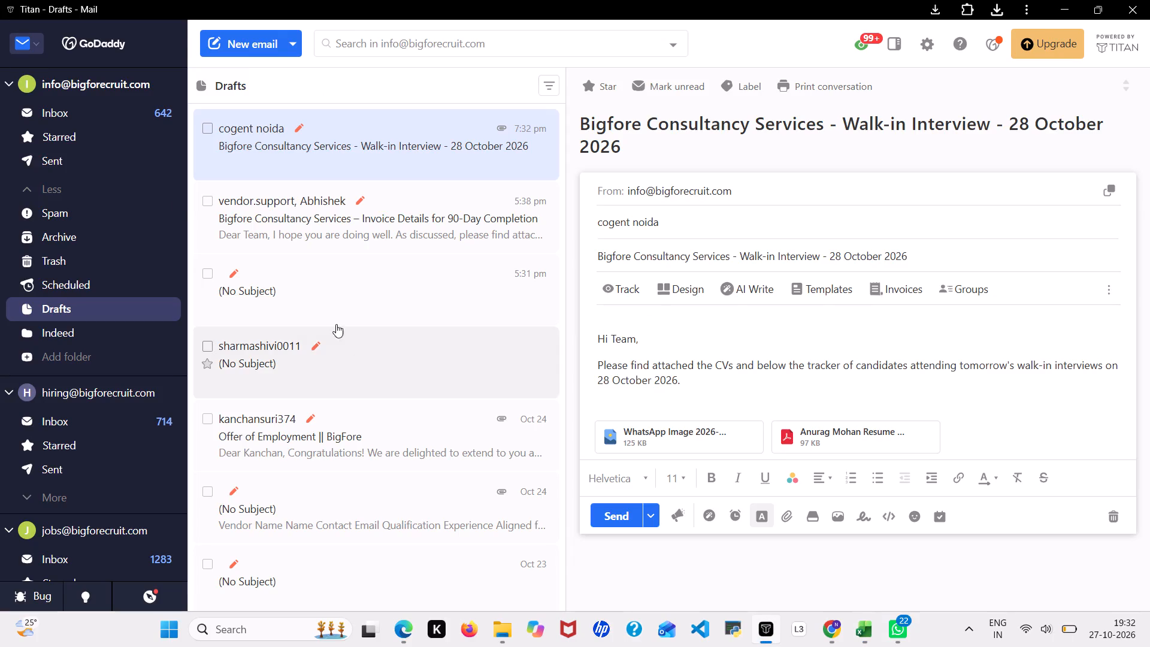
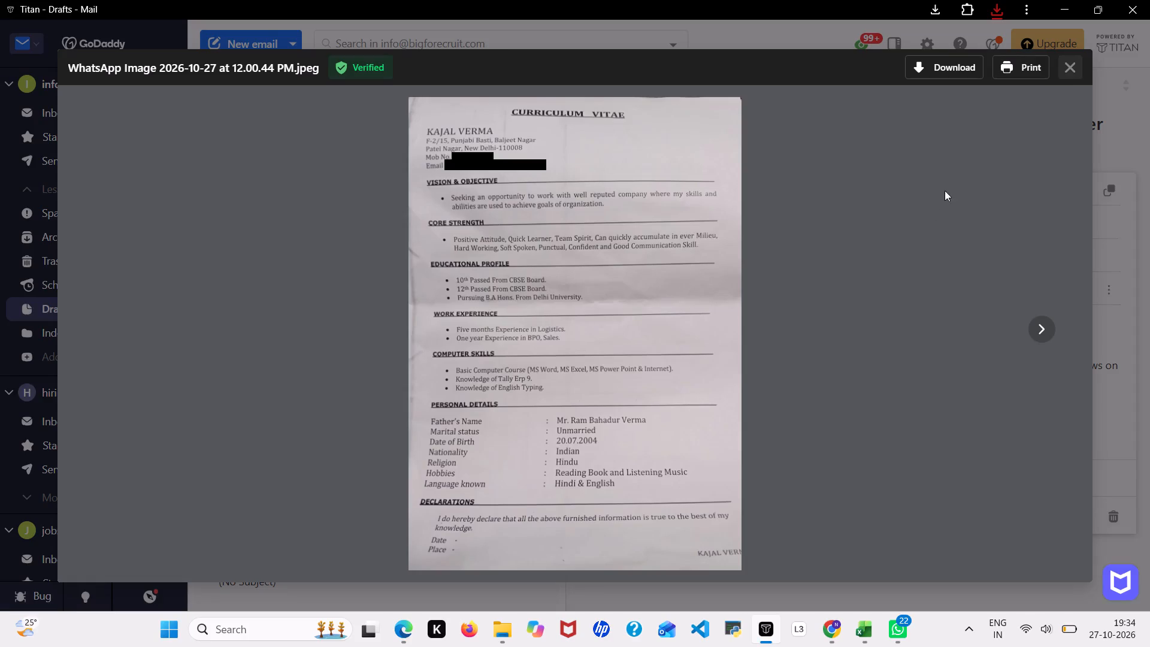
Close the image preview and attach WhatsApp Image 2026-10-27 at 4.49.26 PM from Downloads to the cogent noida draft.
click(1066, 64)
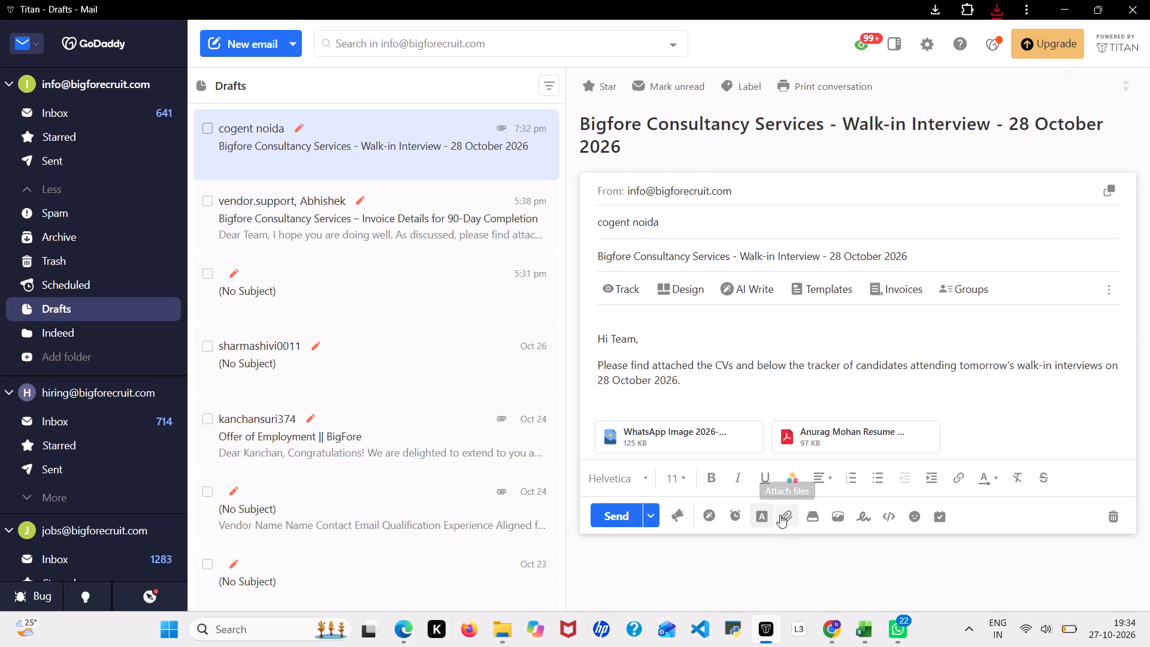
click(780, 517)
click(776, 410)
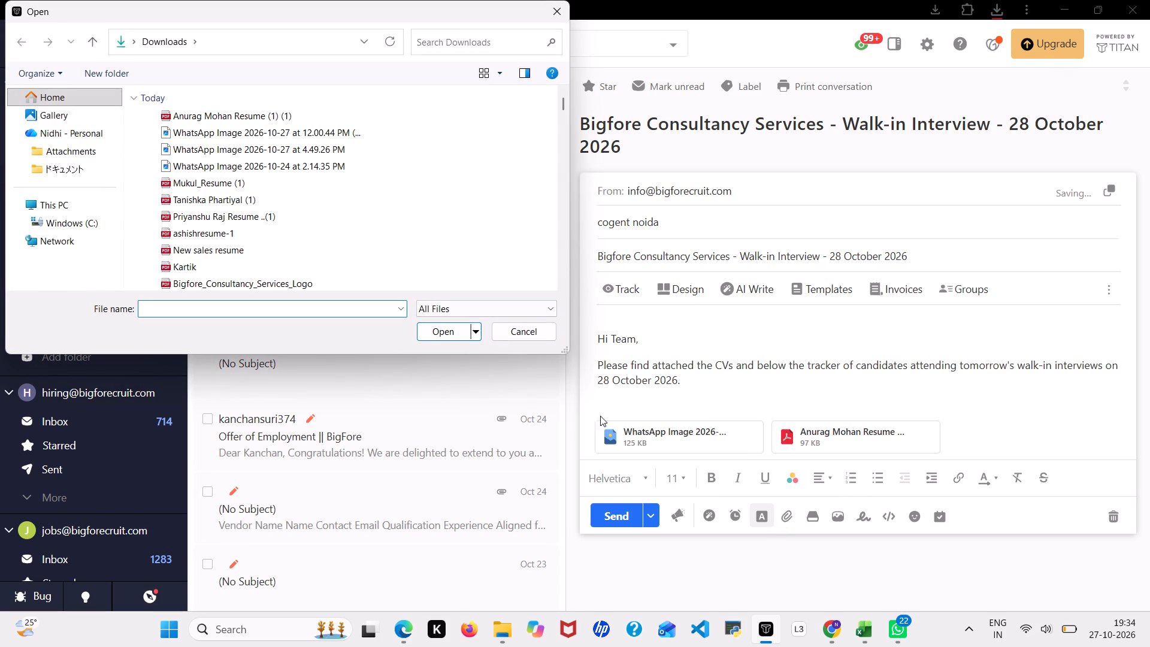
click(632, 430)
click(317, 134)
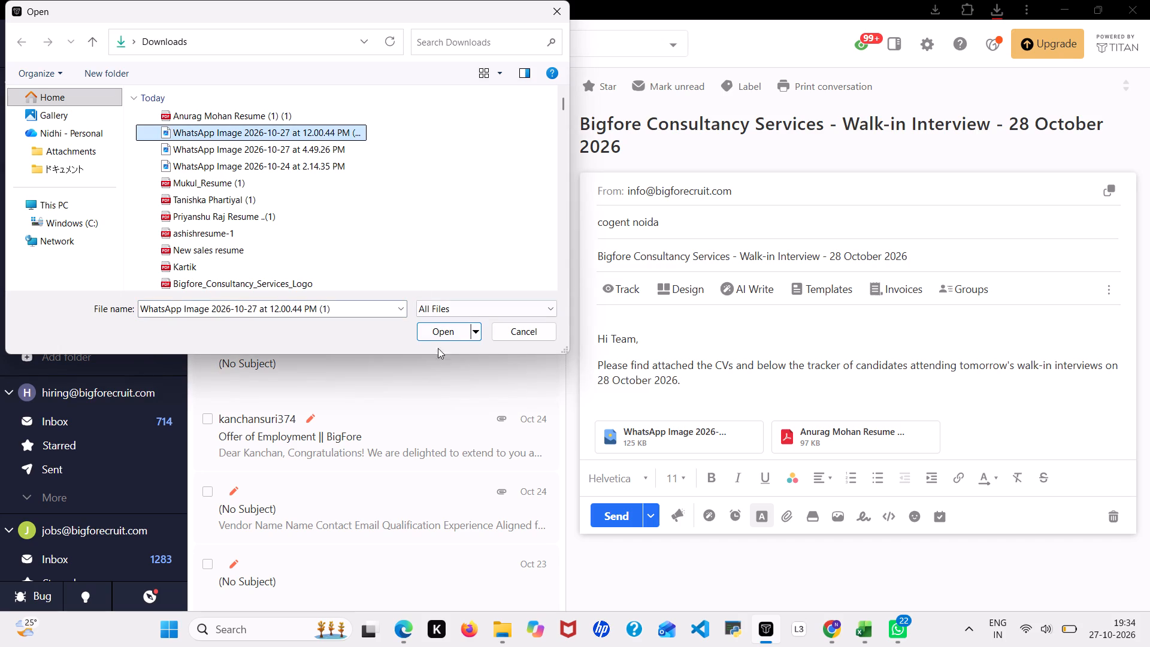
click(309, 147)
click(452, 327)
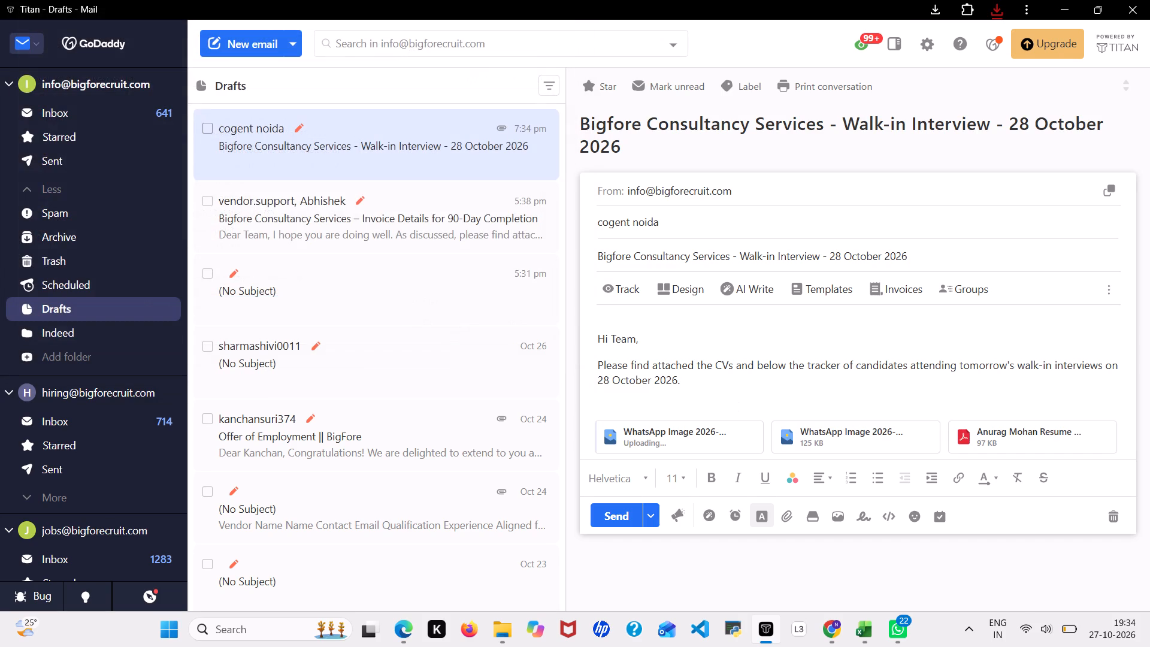
Preview the newly attached WhatsApp image to check the CV and close the preview.
click(678, 441)
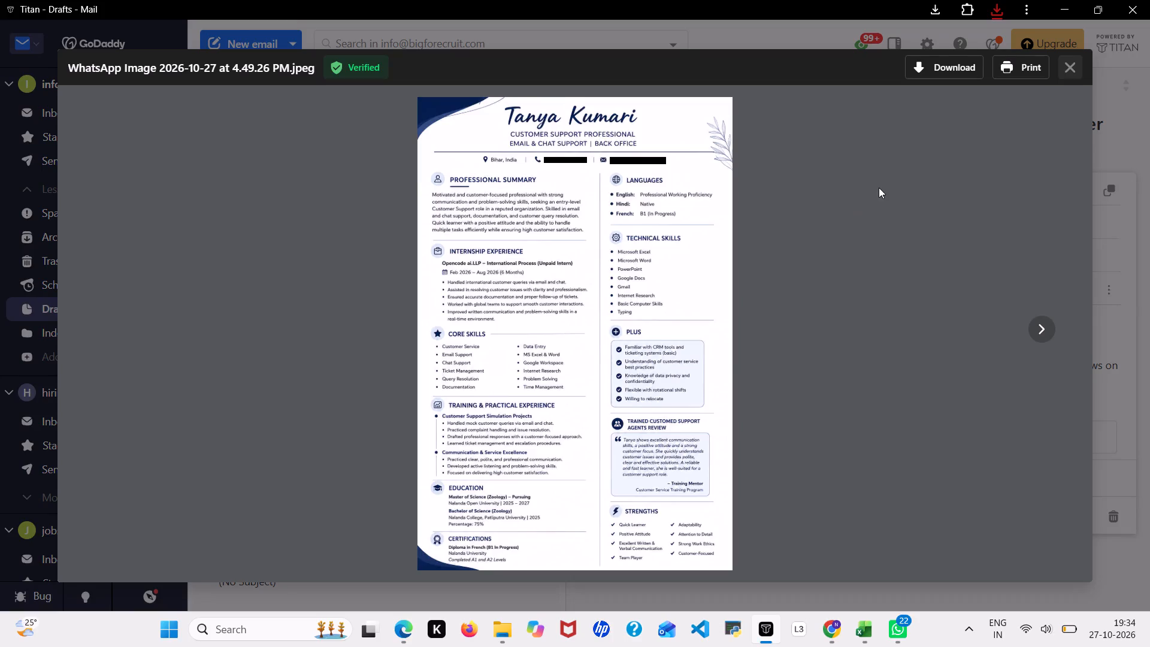
click(1068, 64)
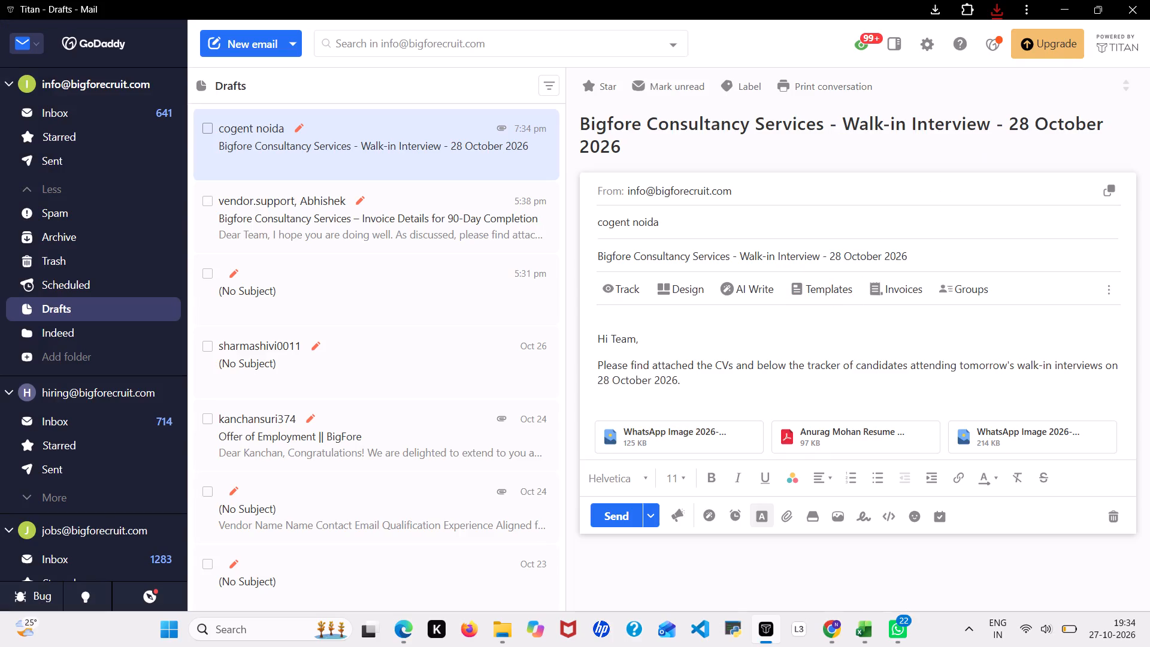
Switch to the Cogent Noida Daily tracker workbook in Excel and set the font of cells A1:I4 to Calibri, size 11.
click(805, 570)
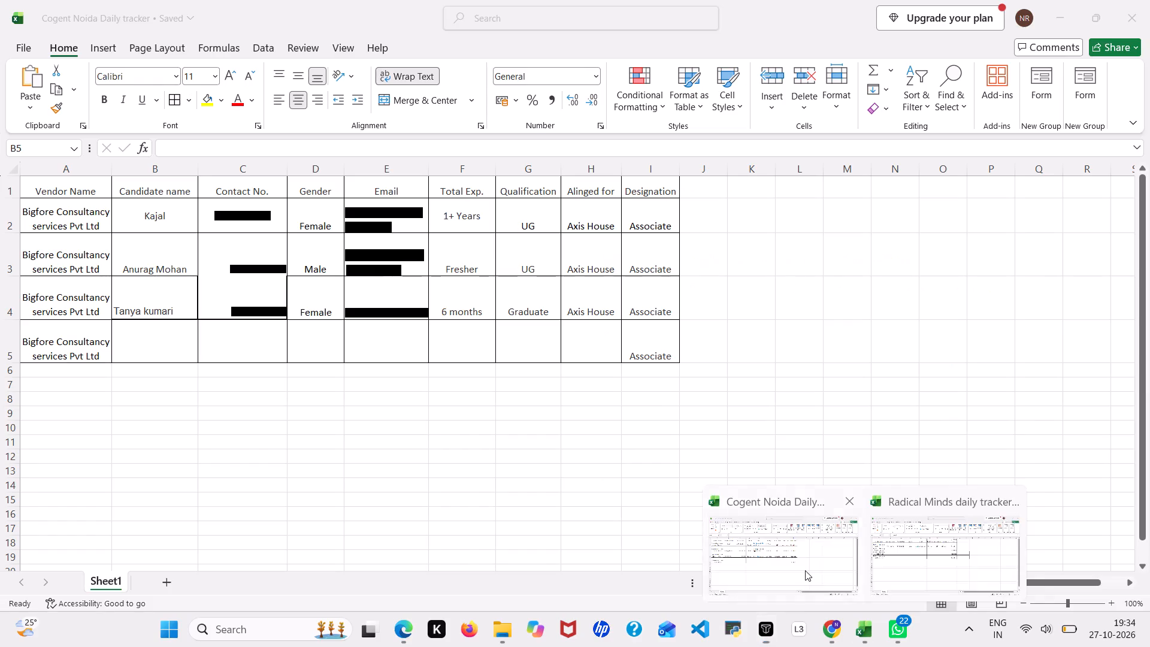
drag(642, 309, 108, 208)
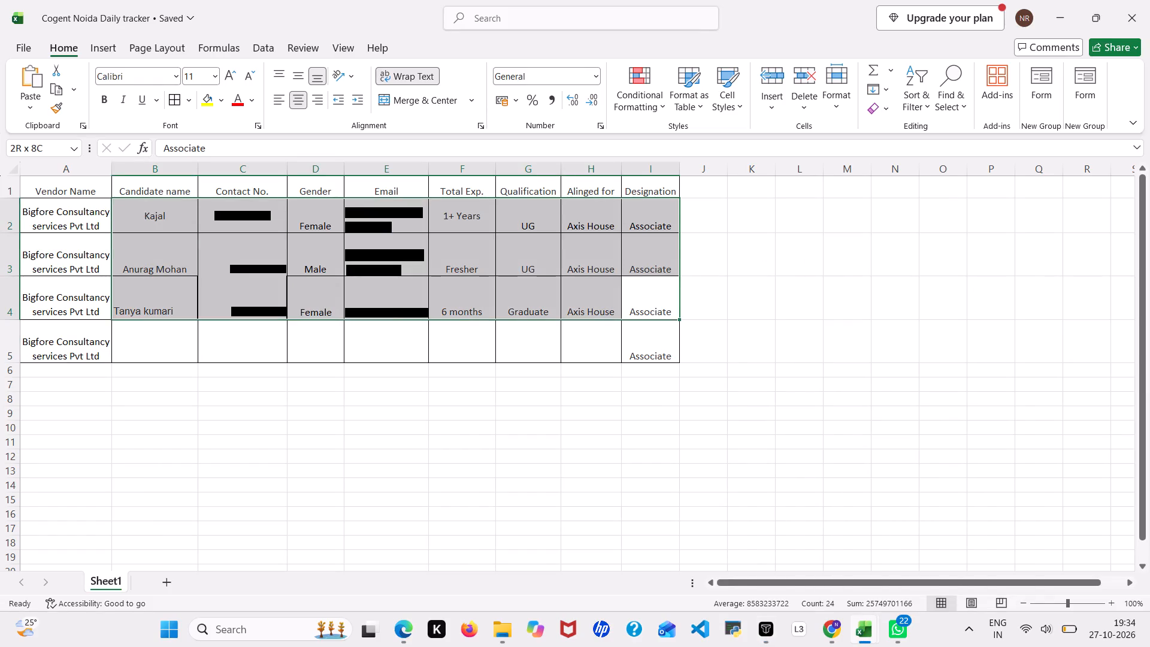
drag(108, 208, 77, 132)
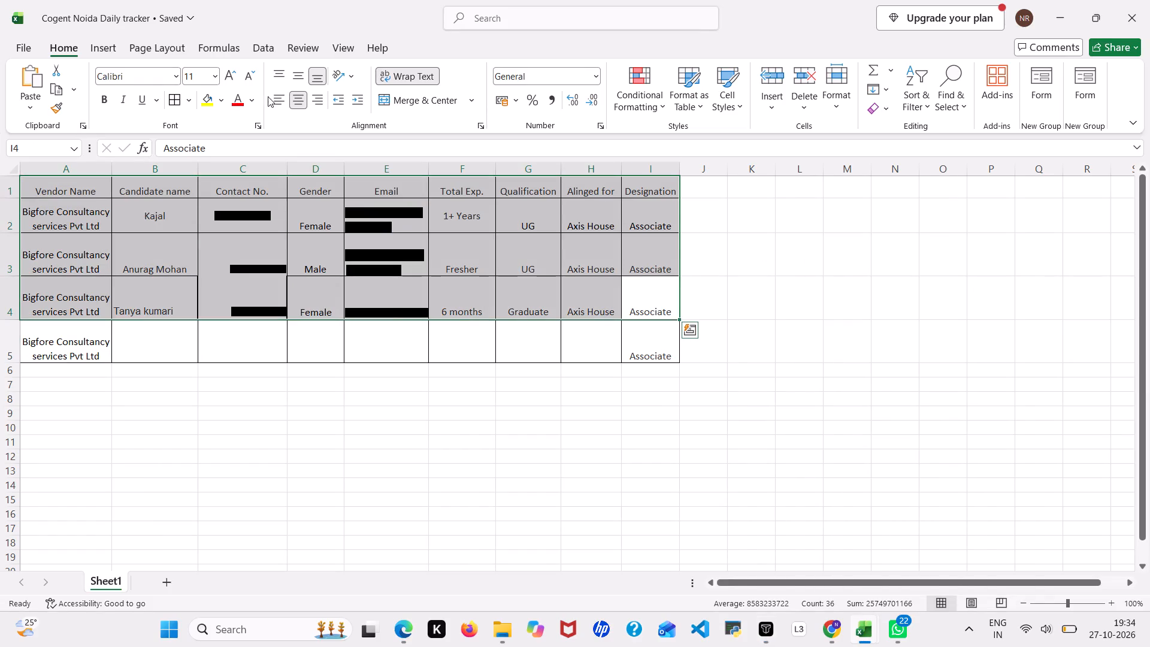
click(172, 78)
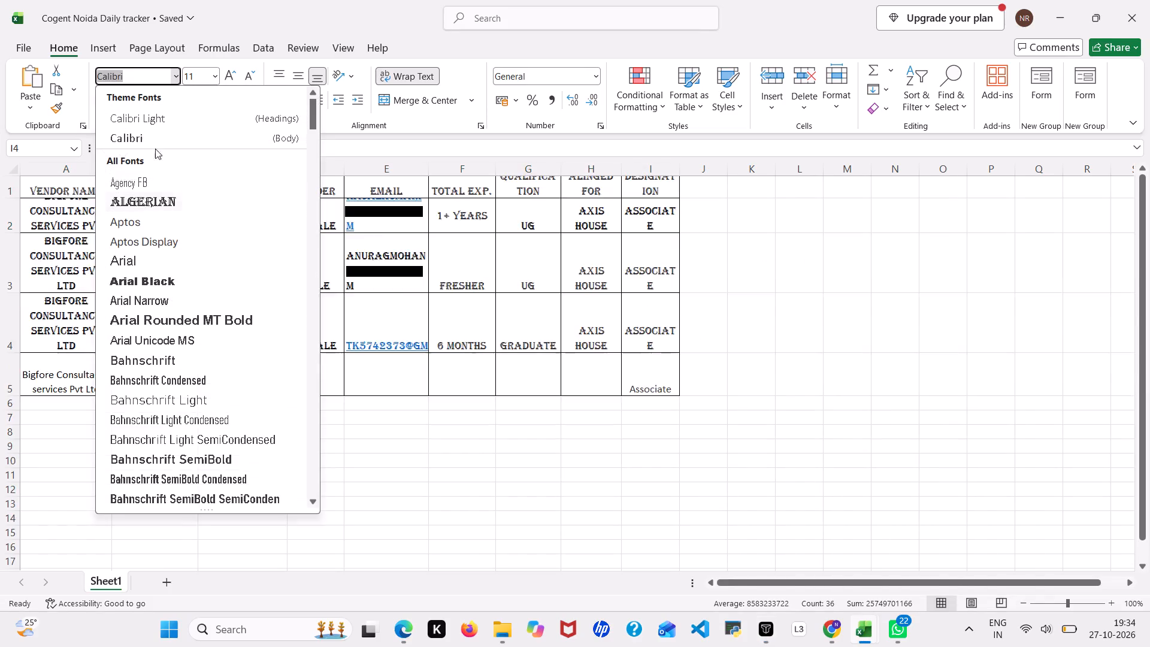
click(152, 137)
click(216, 75)
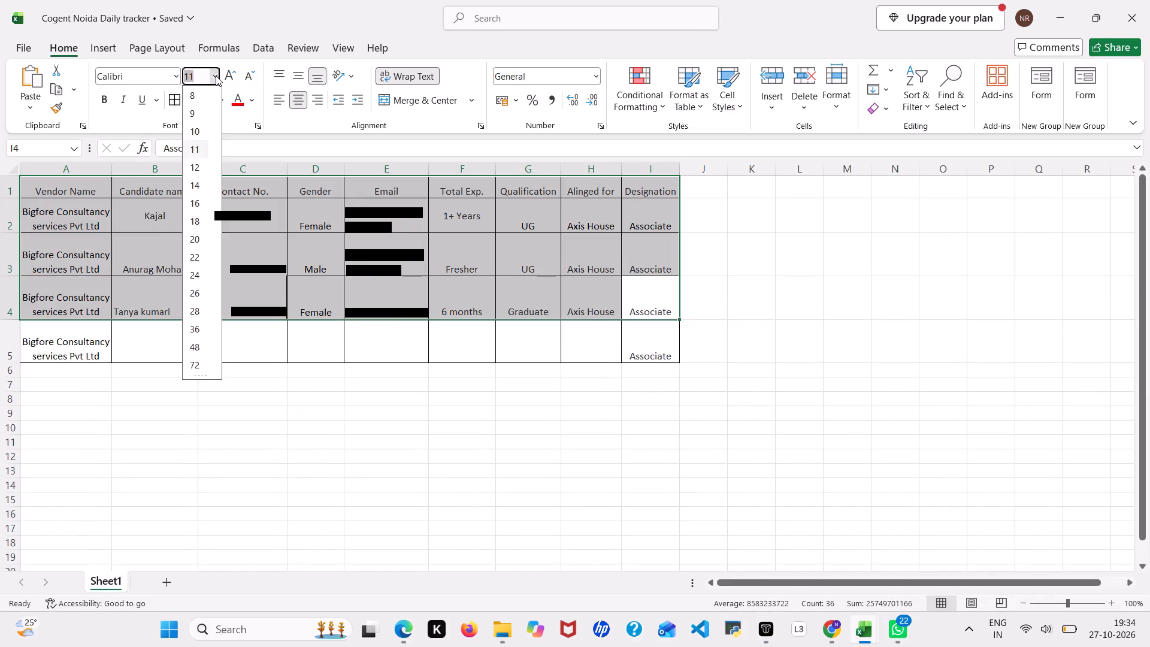
click(199, 144)
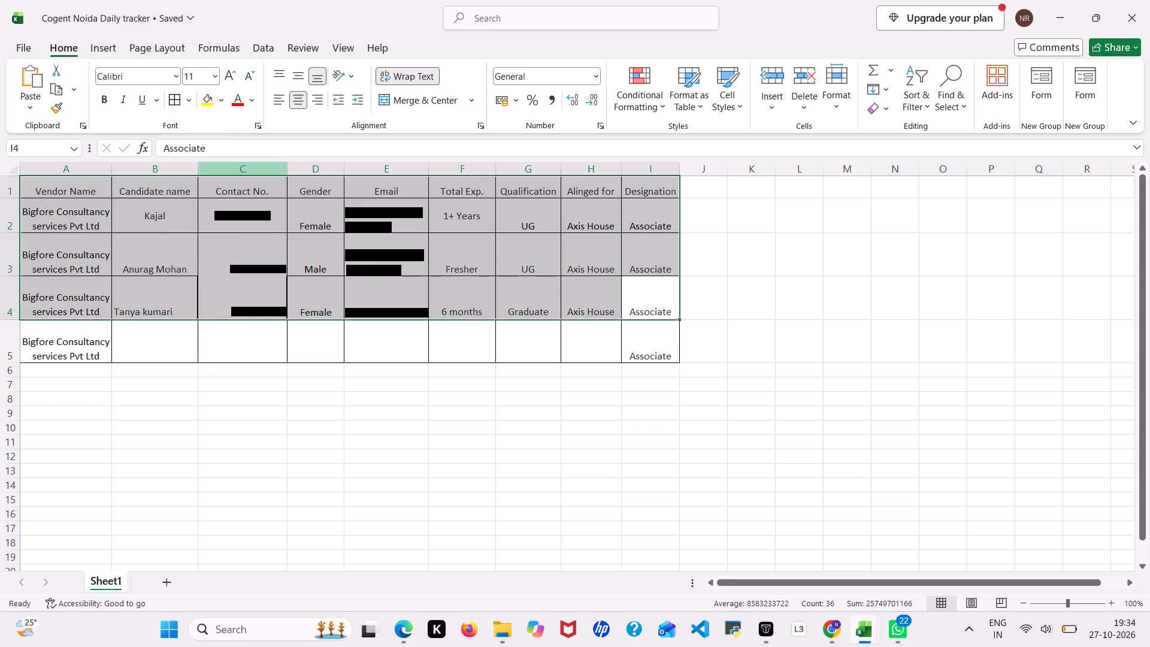
Open the border options for the tracker cells A1:I4.
click(192, 102)
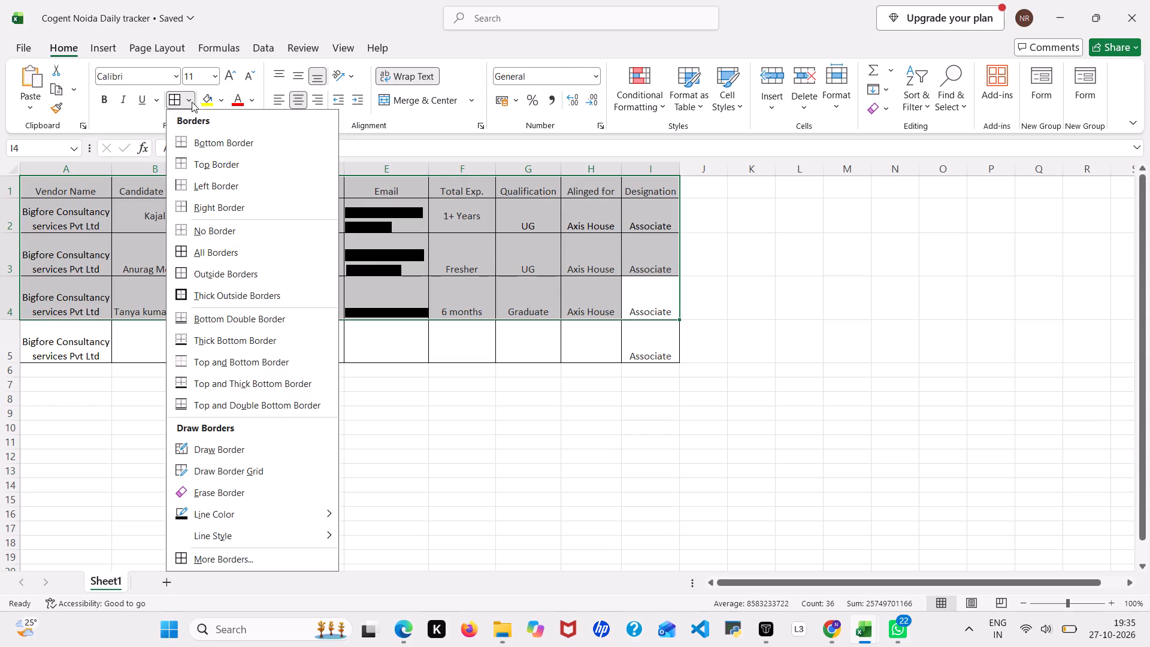
Apply all borders to the header and three candidate rows, A1:I4, in the Cogent Noida Daily tracker.
click(209, 256)
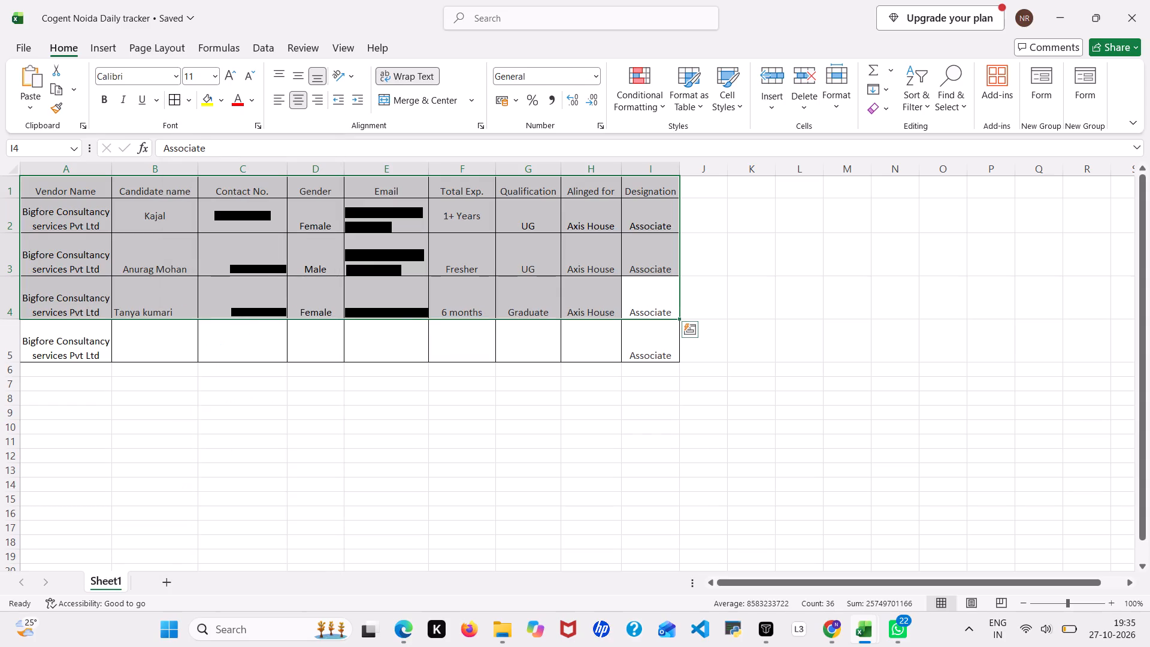
Copy the tracker range A1:I4 and paste it below the body text of the cogent noida draft in Titan mail.
key(ctrl+c)
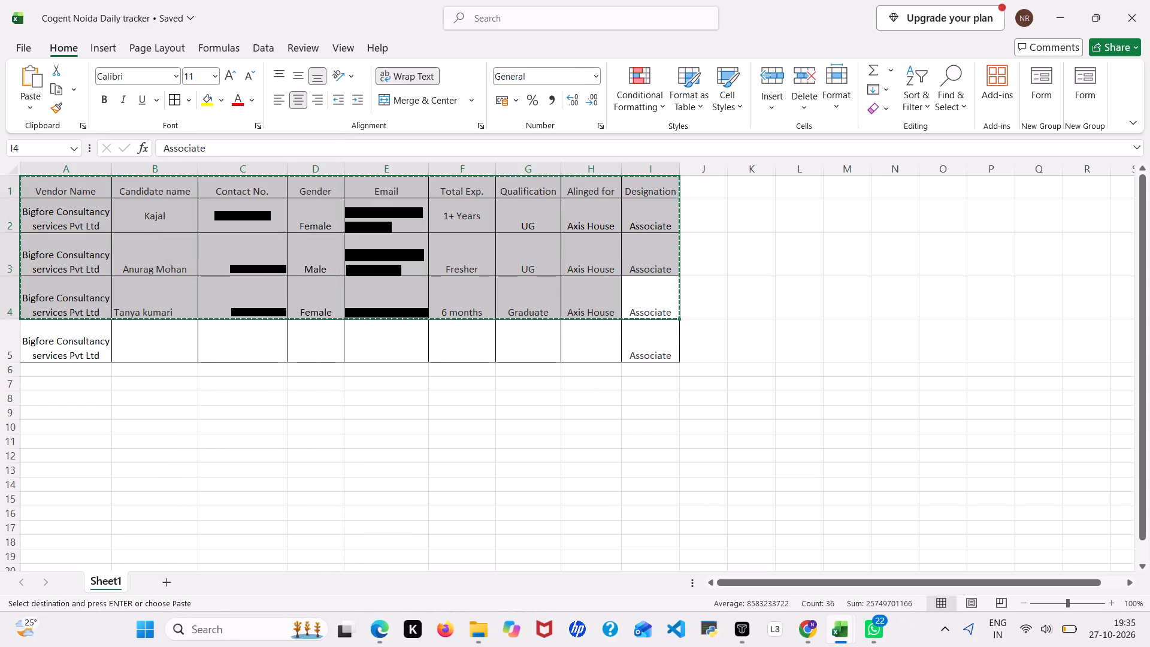
click(734, 646)
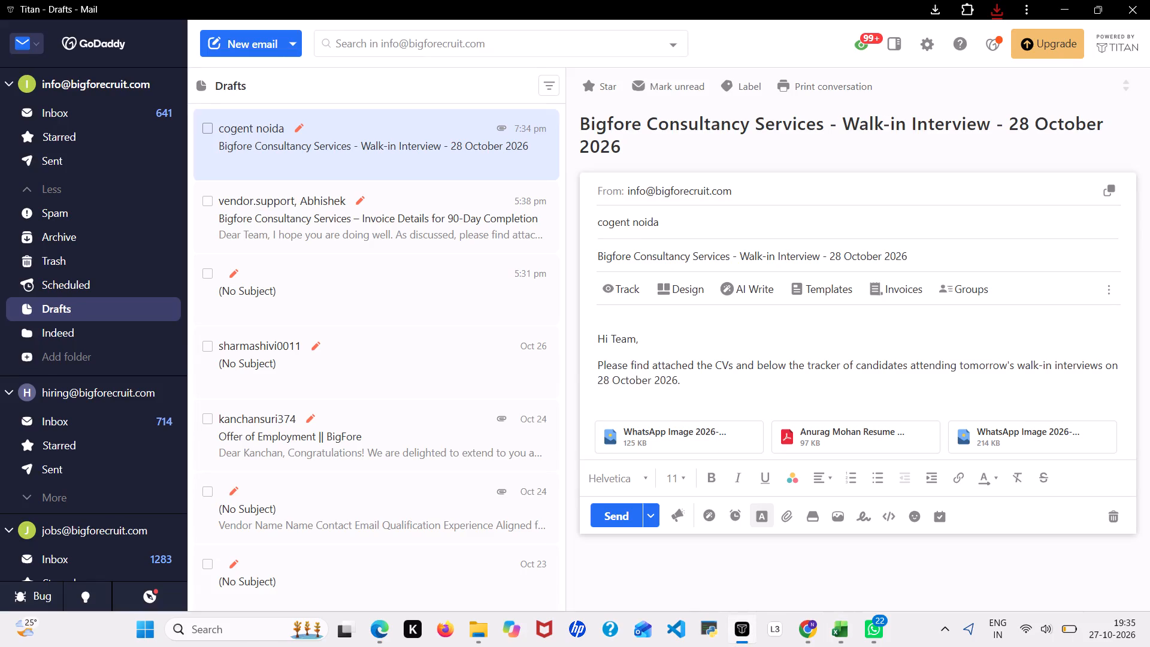
click(685, 391)
key(Return)
key(Return)
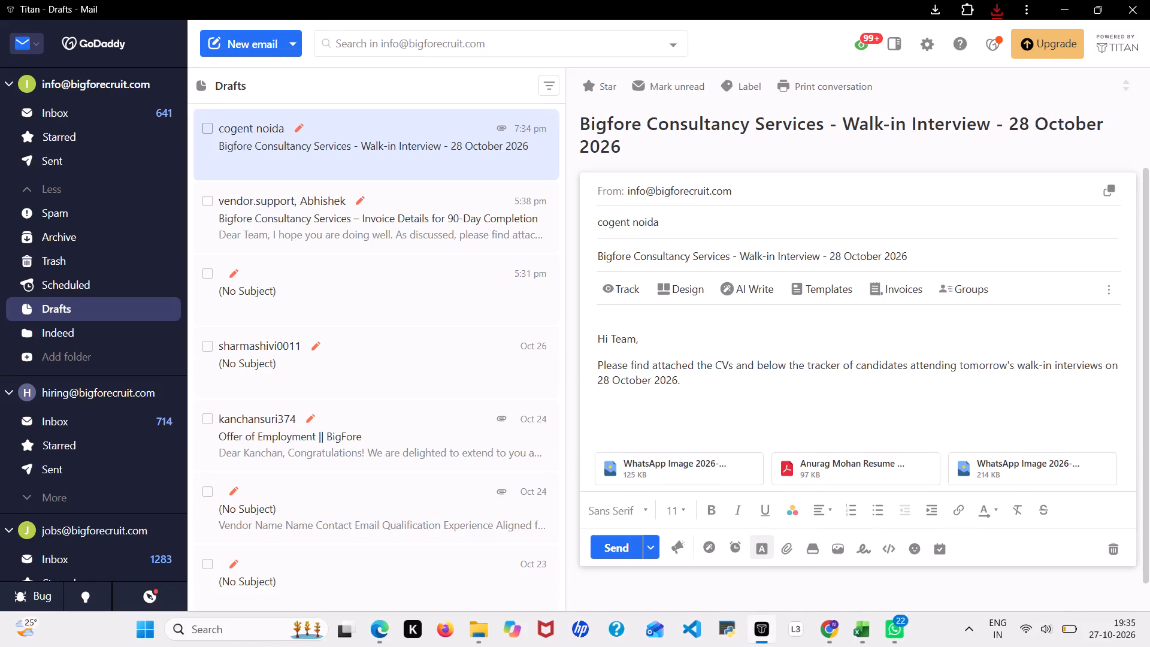
key(ctrl+v)
Add the sign-off "Thanks & Regards,", "Kratika" and "bigfore Consultancy" on separate lines below the pasted candidate table.
scroll(715, 392, down, 2)
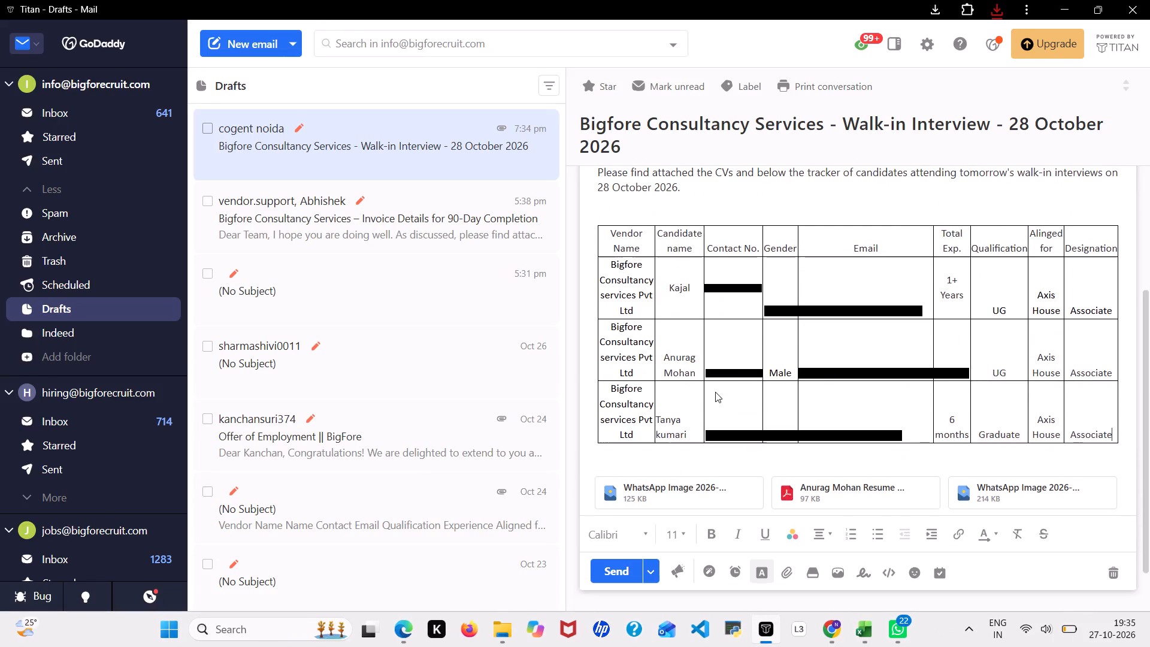
click(1124, 434)
key(Return)
key(Return)
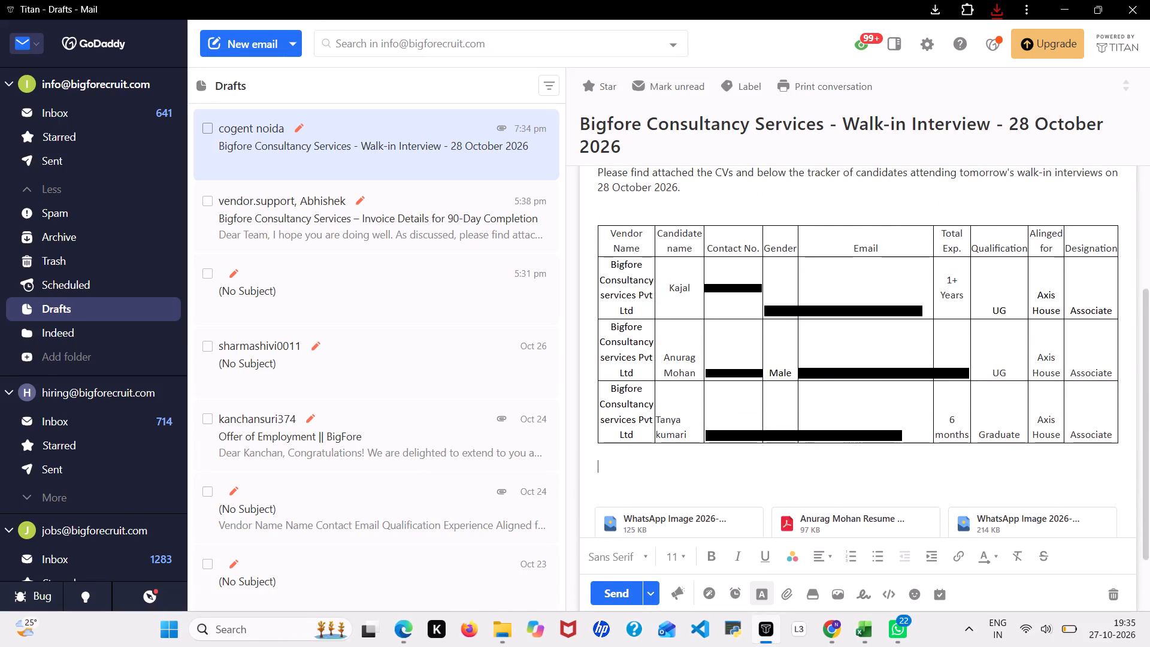
text(Thanks & Regards,)
key(Return)
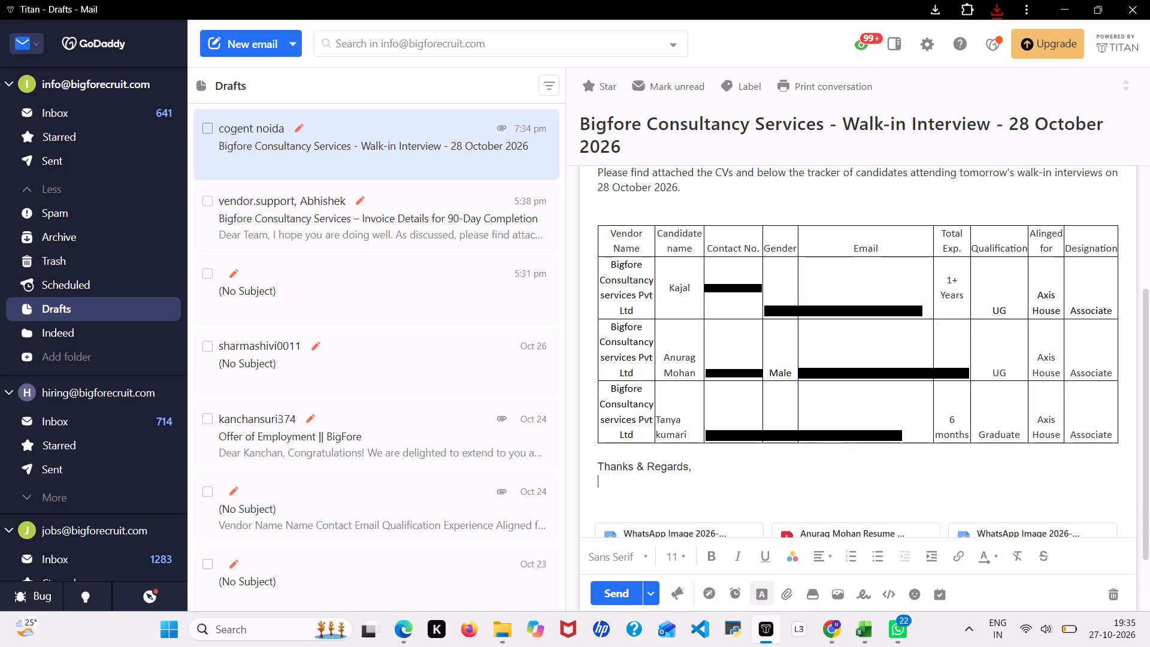
text(Kratika)
key(Return)
text(bigfore Consultancy)
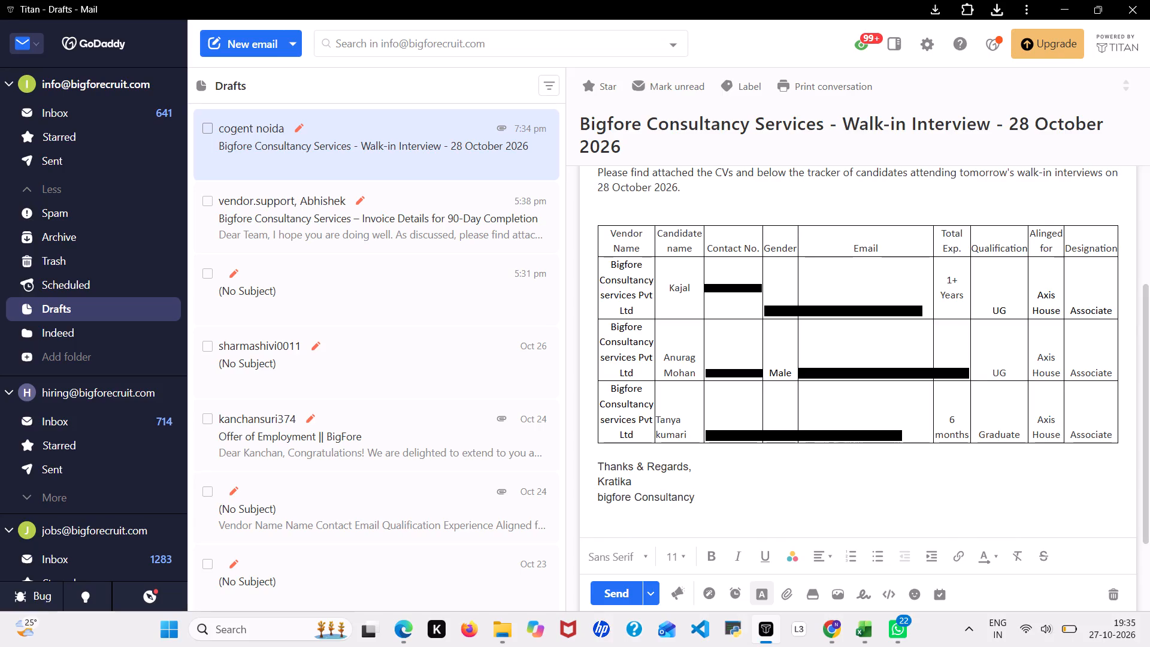
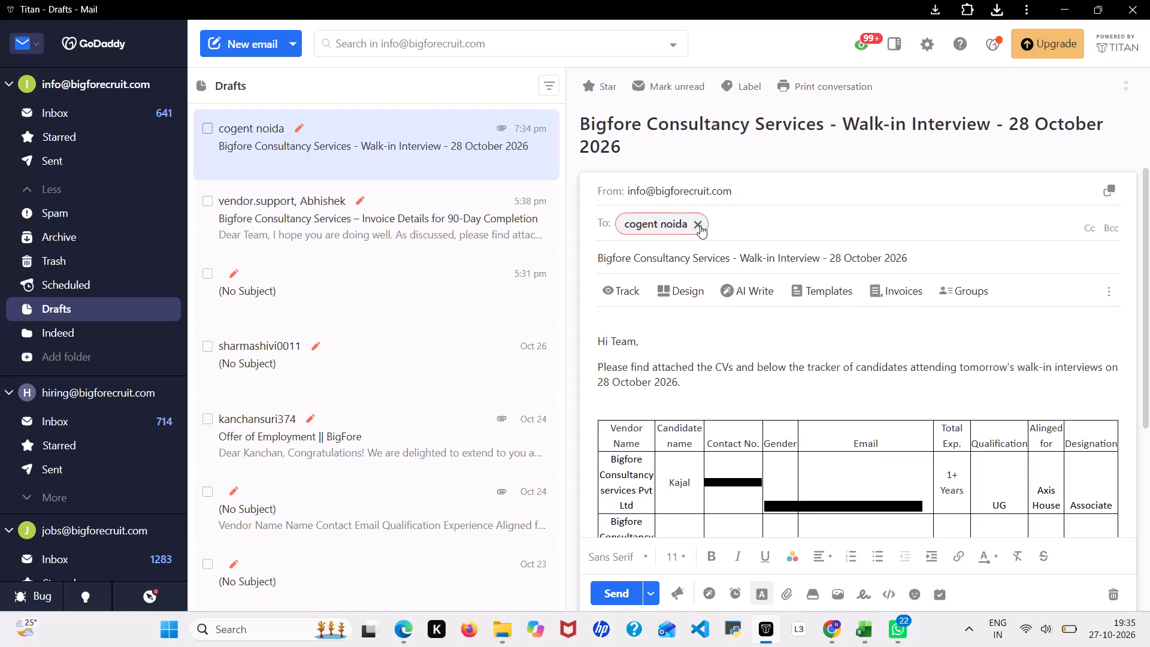
Replace the "cogent noida" placeholder in the draft's To field with the suggested contacts Manoj and Arun.
click(700, 225)
text(man)
click(691, 249)
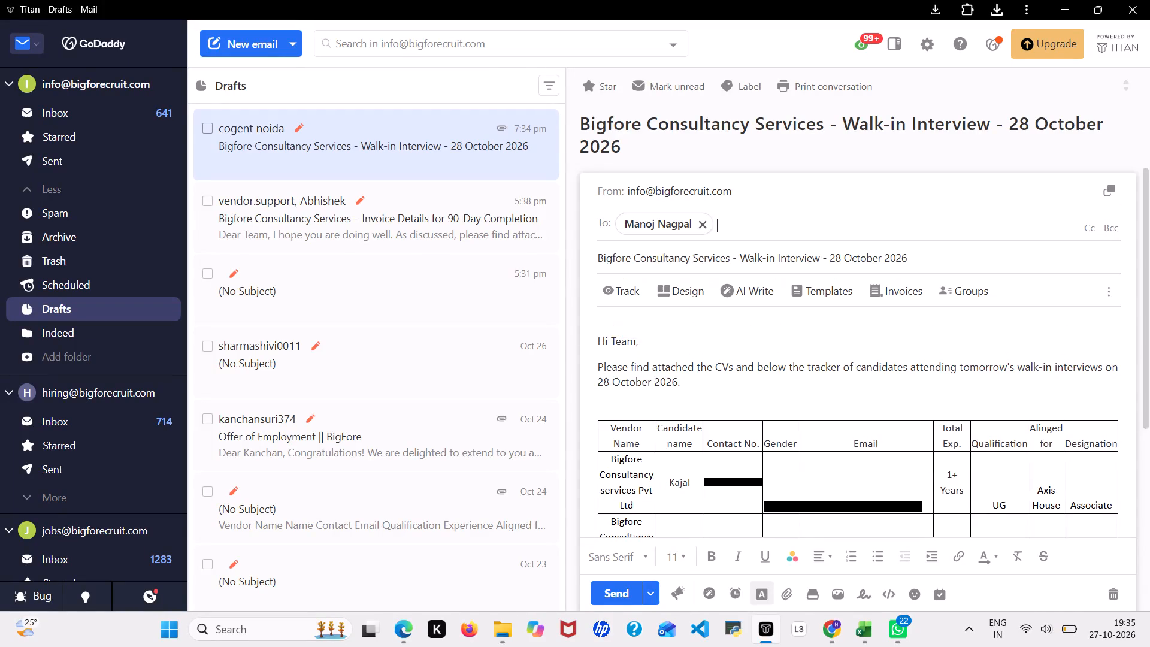
text(ar)
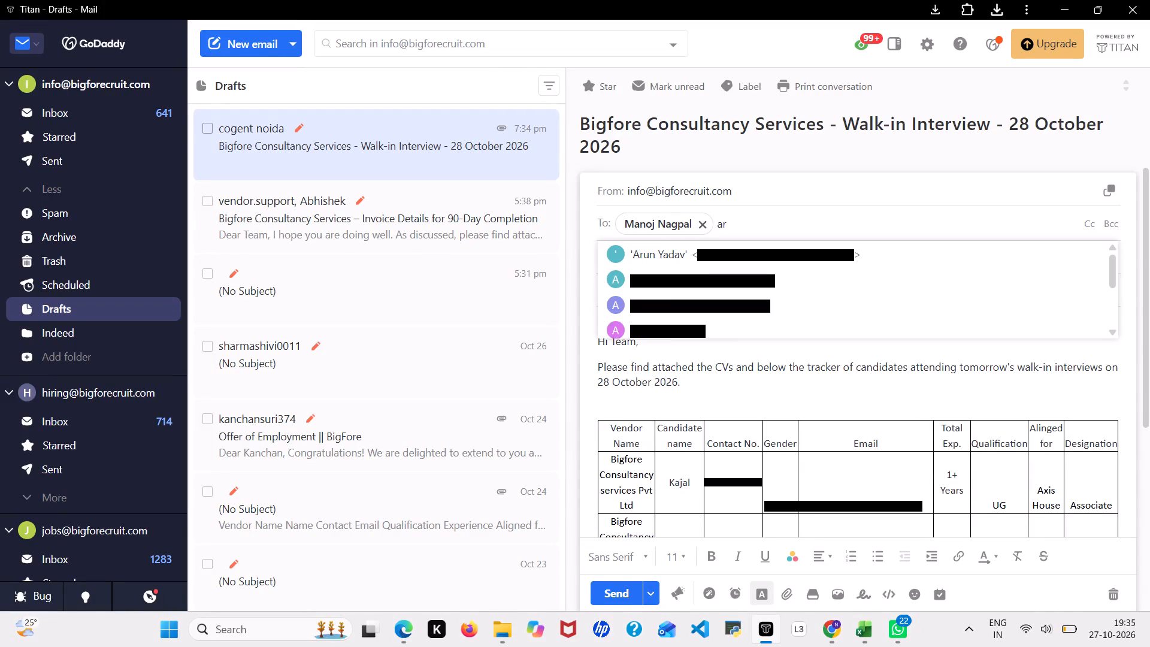
click(745, 251)
Add two Cc recipients to the draft, choosing the first suggested contact for "am" and the first for "mu".
click(1089, 229)
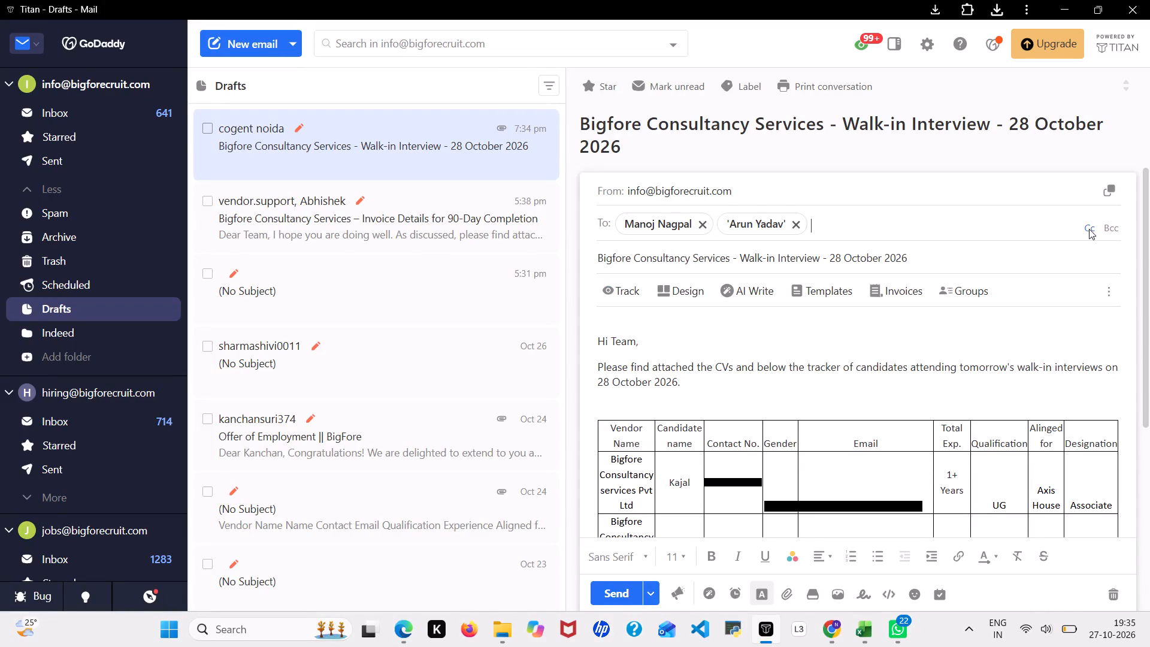
text(am)
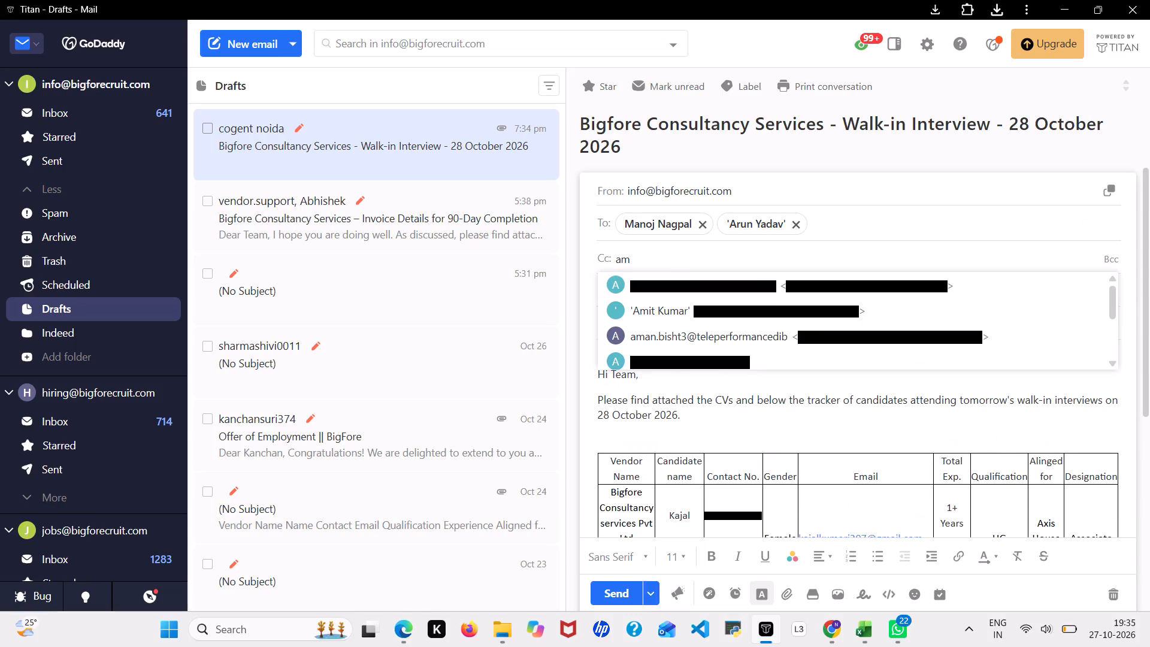
click(840, 280)
text(mu)
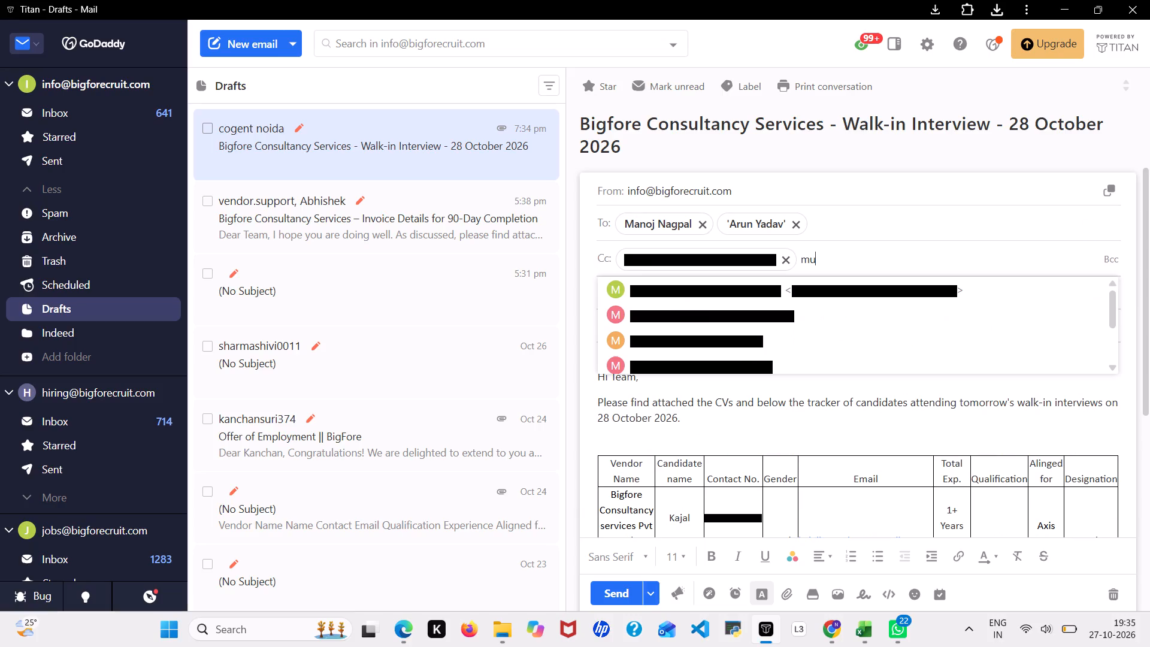
click(830, 291)
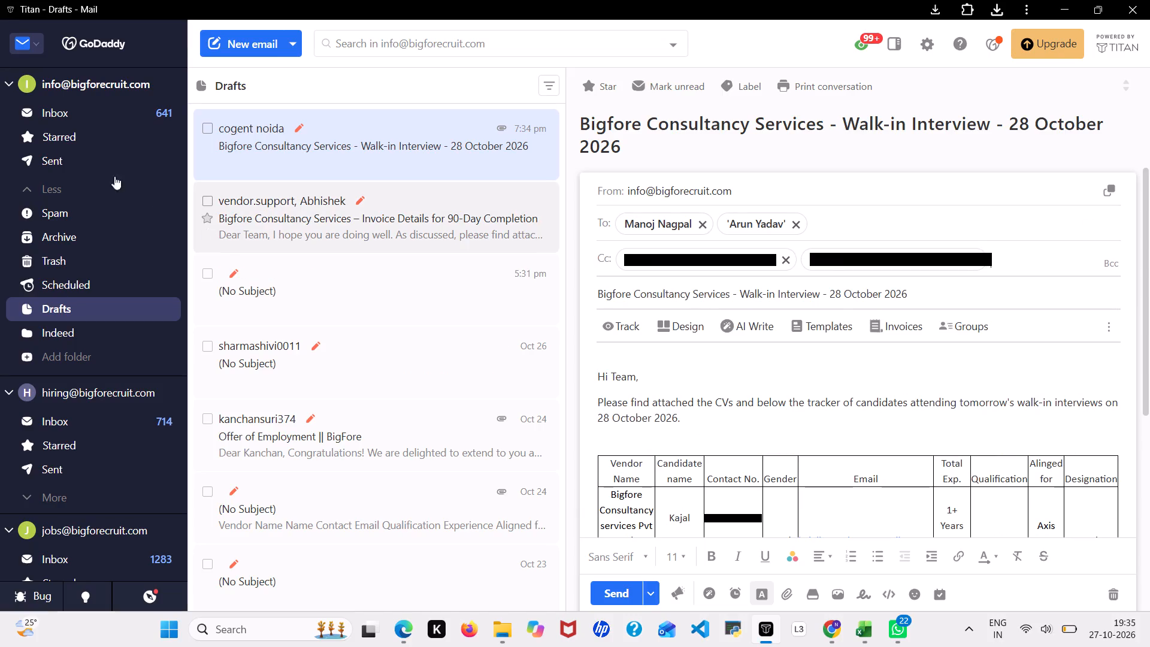
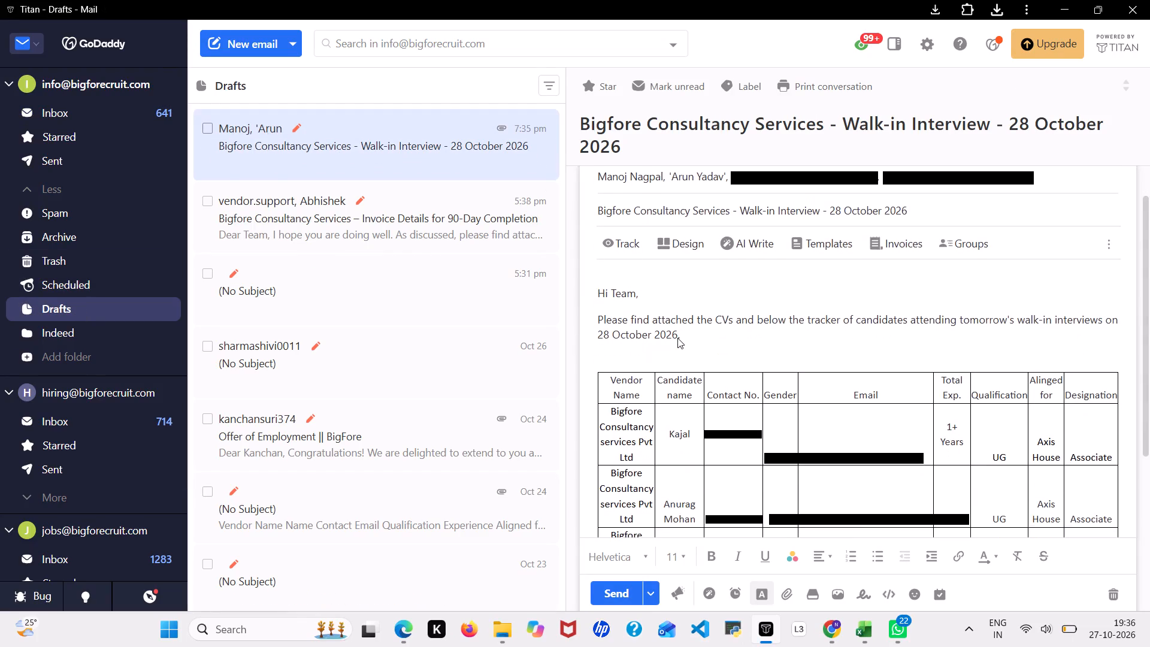
Review the draft's candidate table and sign-off, and preview its two attached WhatsApp images.
scroll(677, 338, down, 2)
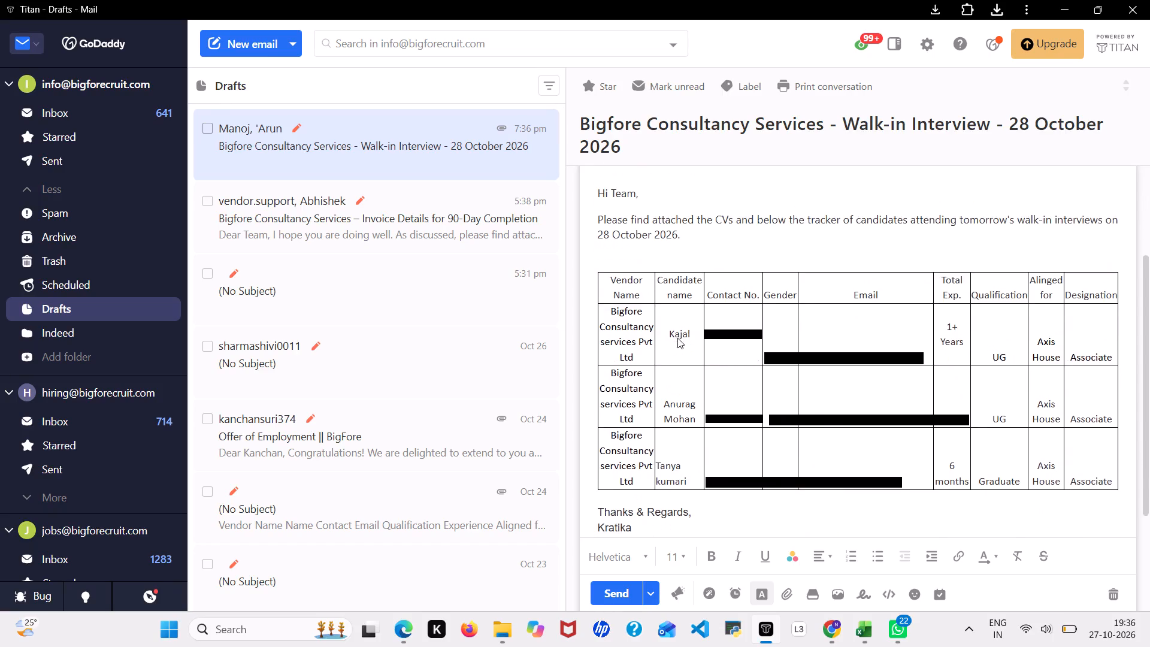
scroll(677, 338, down, 2)
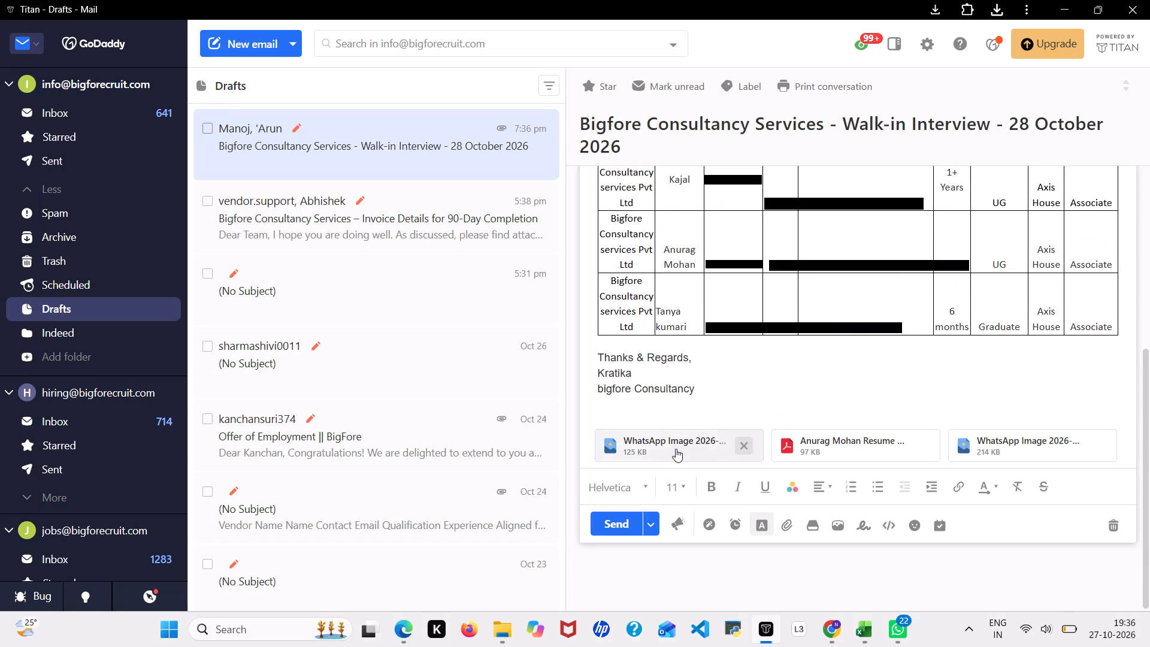
click(1001, 443)
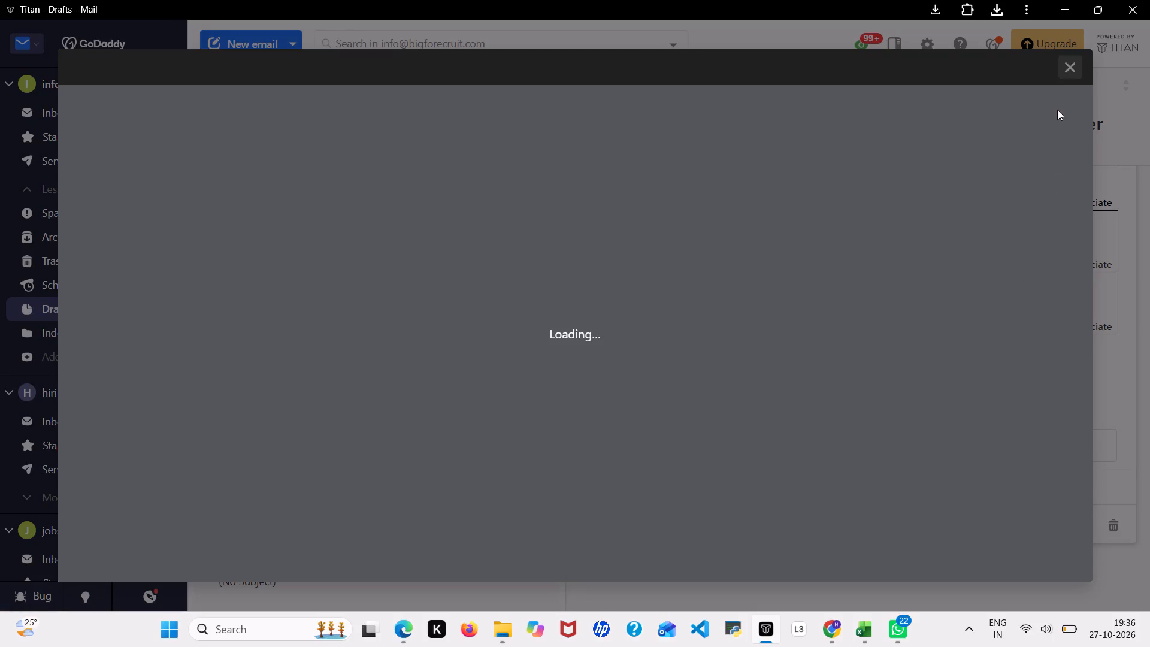
click(1067, 63)
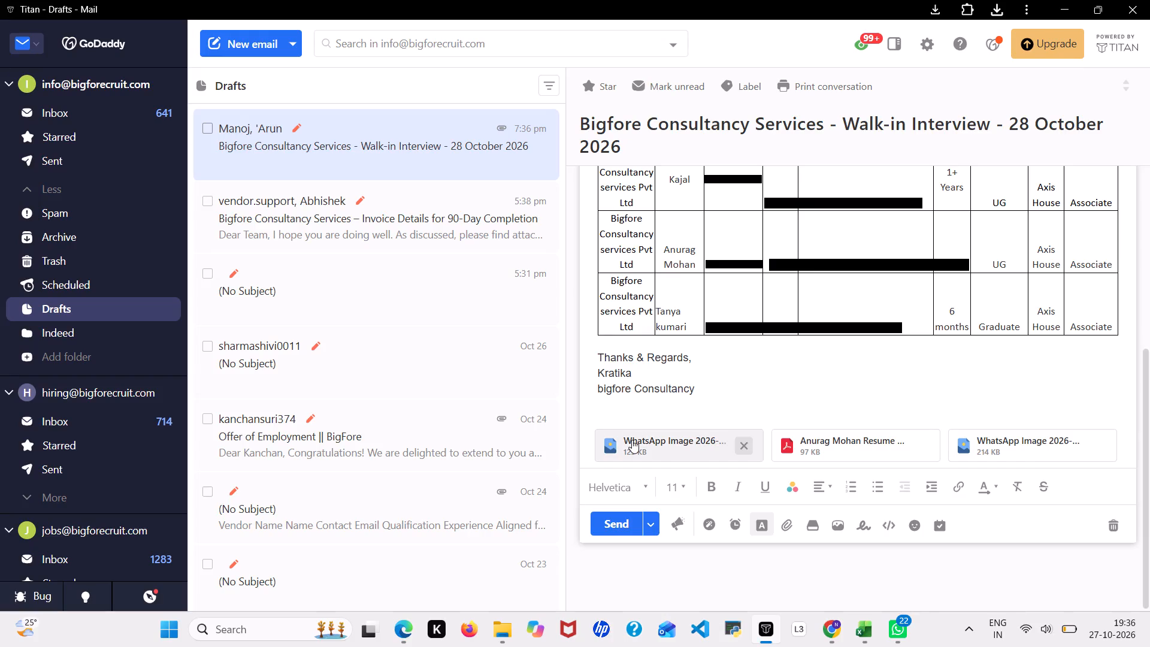
click(632, 440)
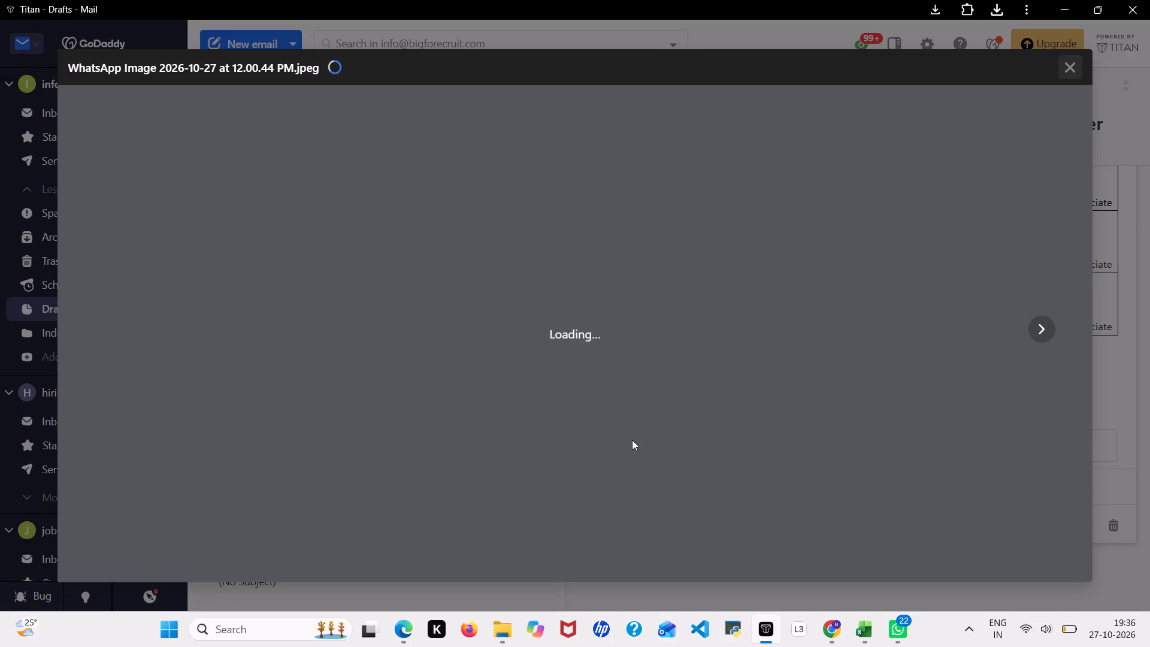
click(1069, 66)
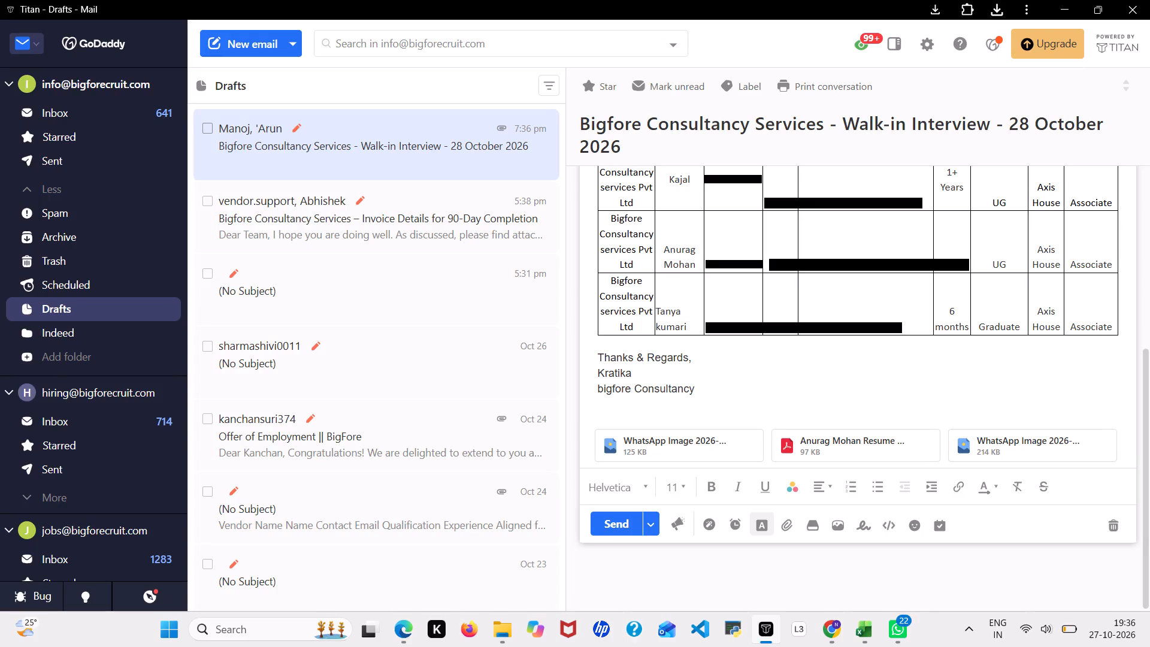
Send the 28 October 2026 walk-in interview email to Manoj and Arun.
click(625, 523)
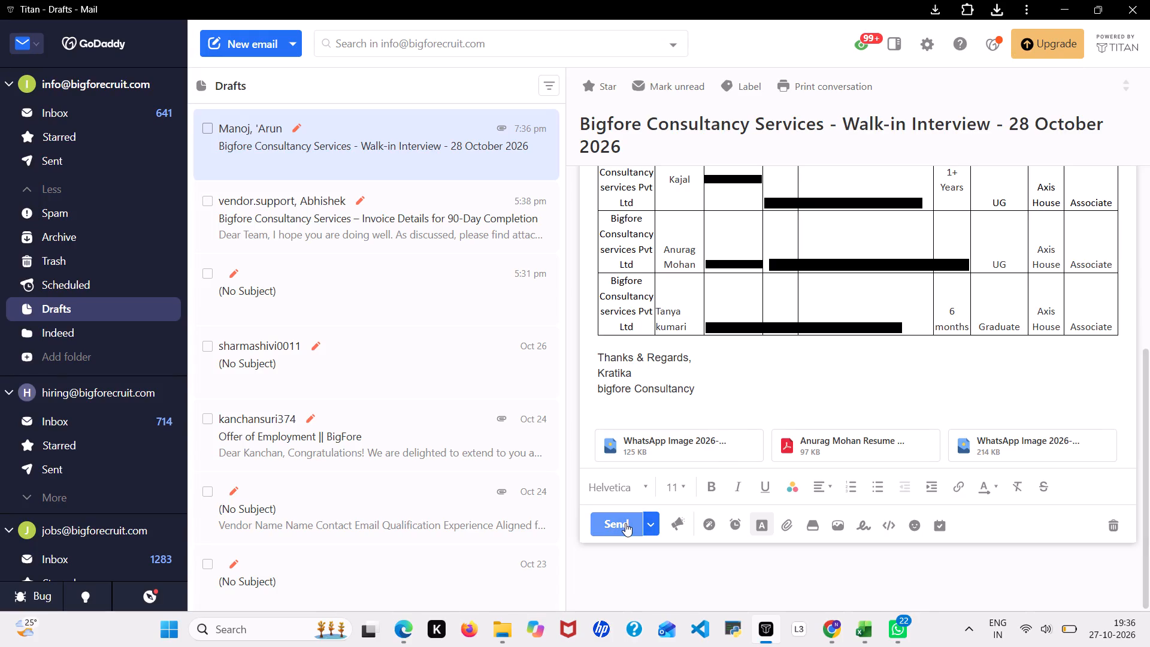
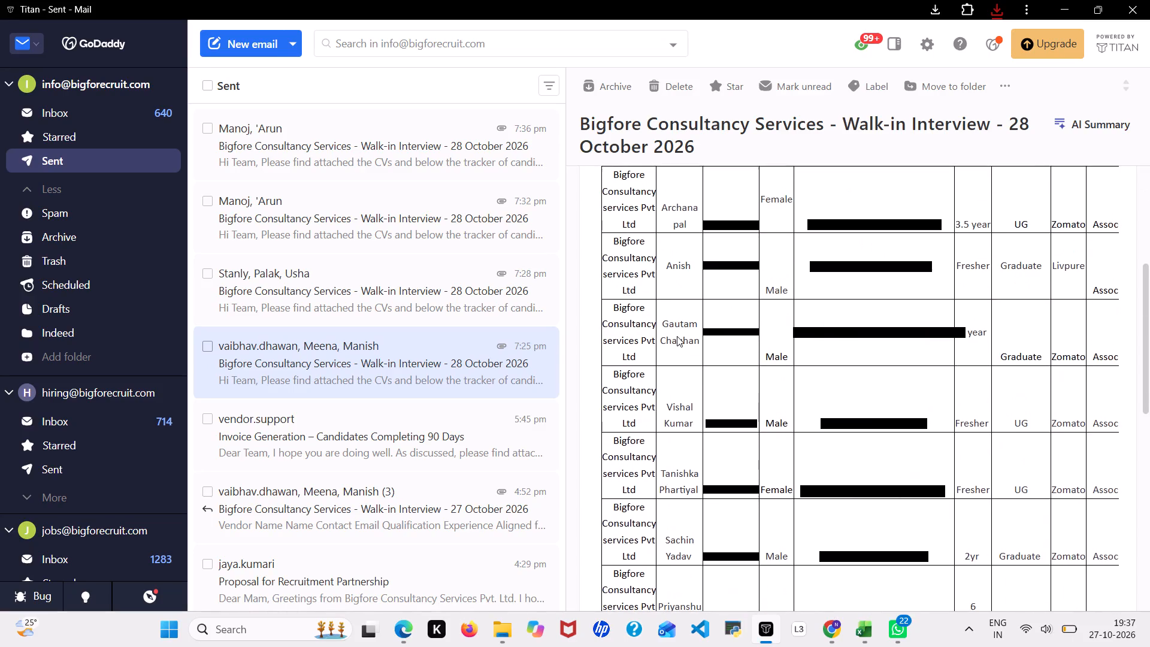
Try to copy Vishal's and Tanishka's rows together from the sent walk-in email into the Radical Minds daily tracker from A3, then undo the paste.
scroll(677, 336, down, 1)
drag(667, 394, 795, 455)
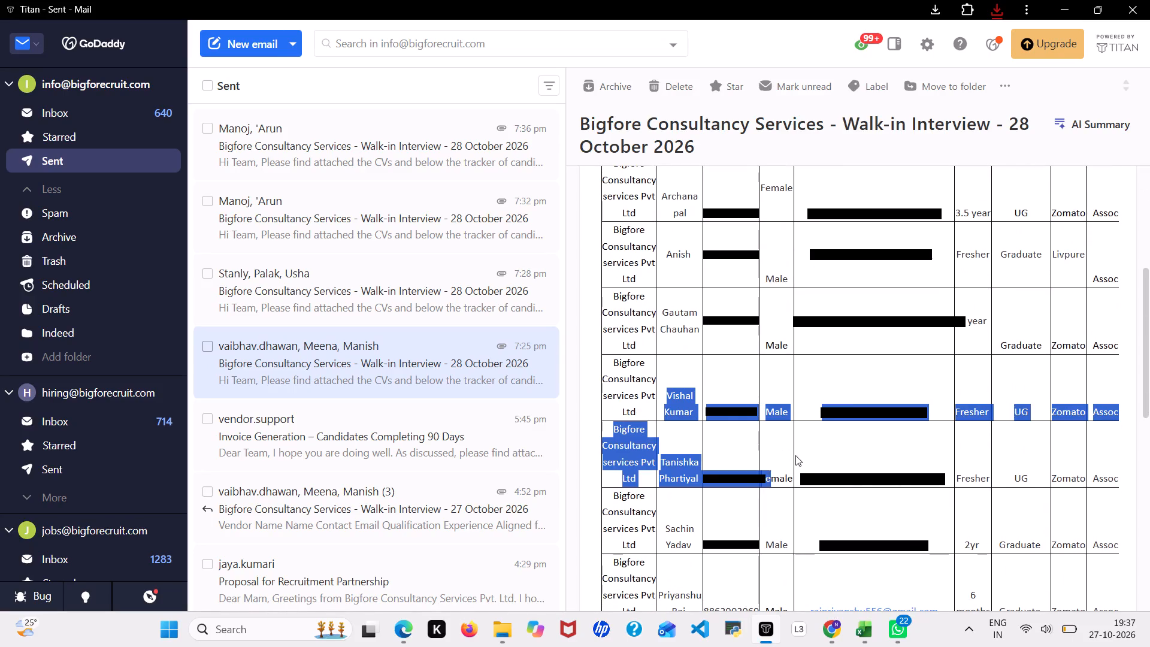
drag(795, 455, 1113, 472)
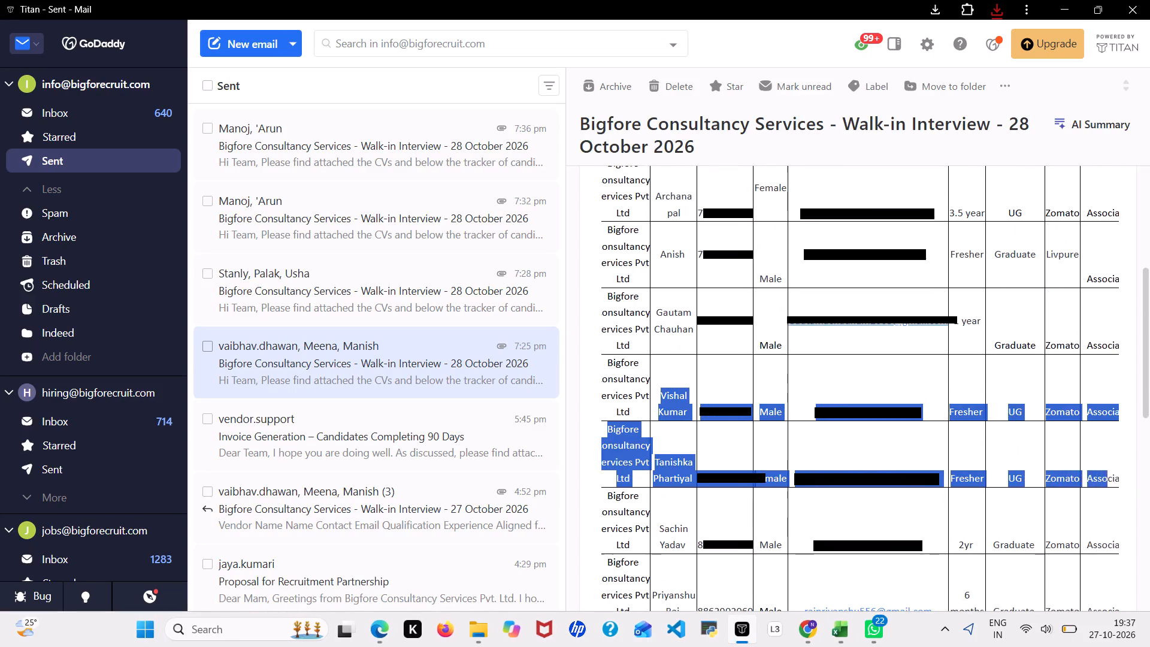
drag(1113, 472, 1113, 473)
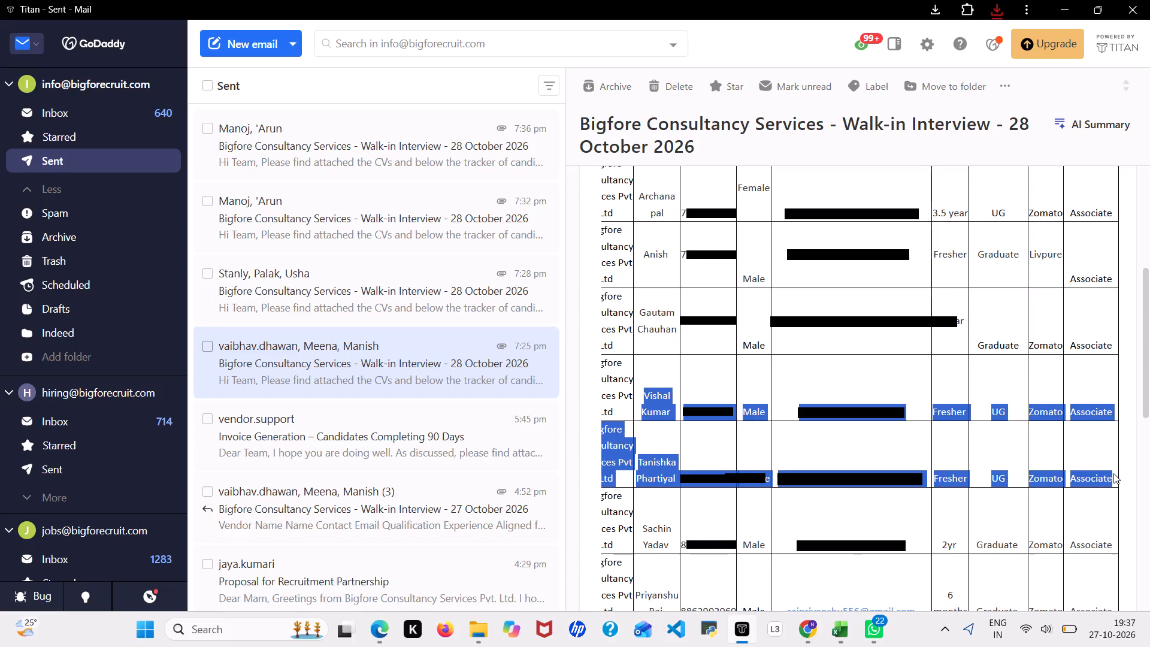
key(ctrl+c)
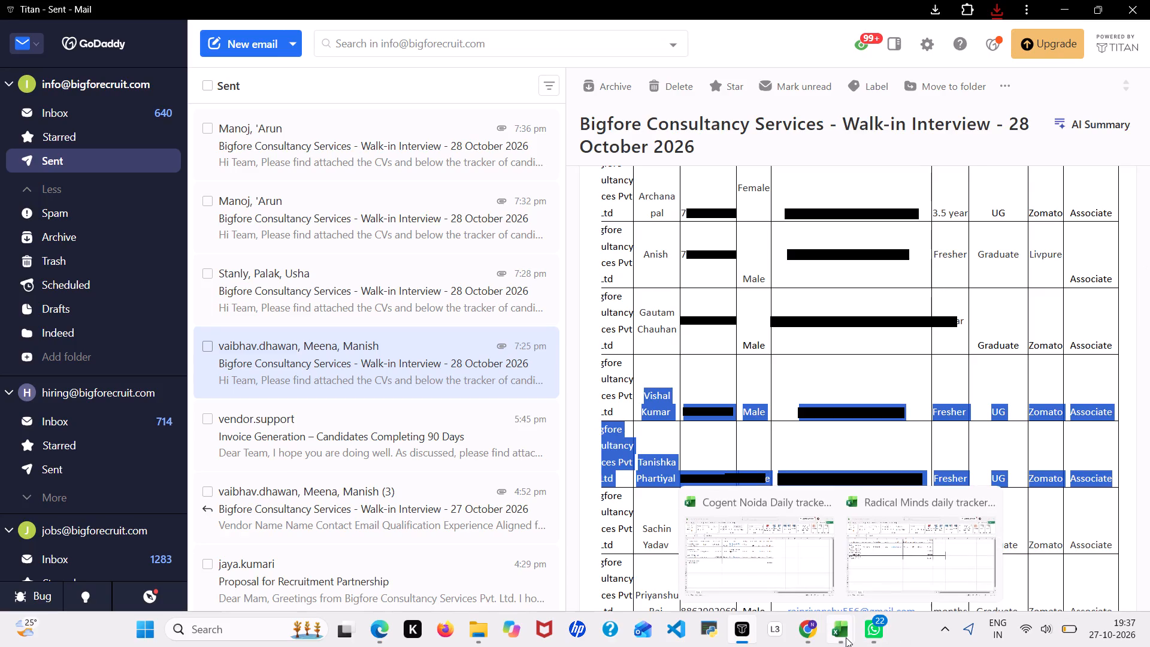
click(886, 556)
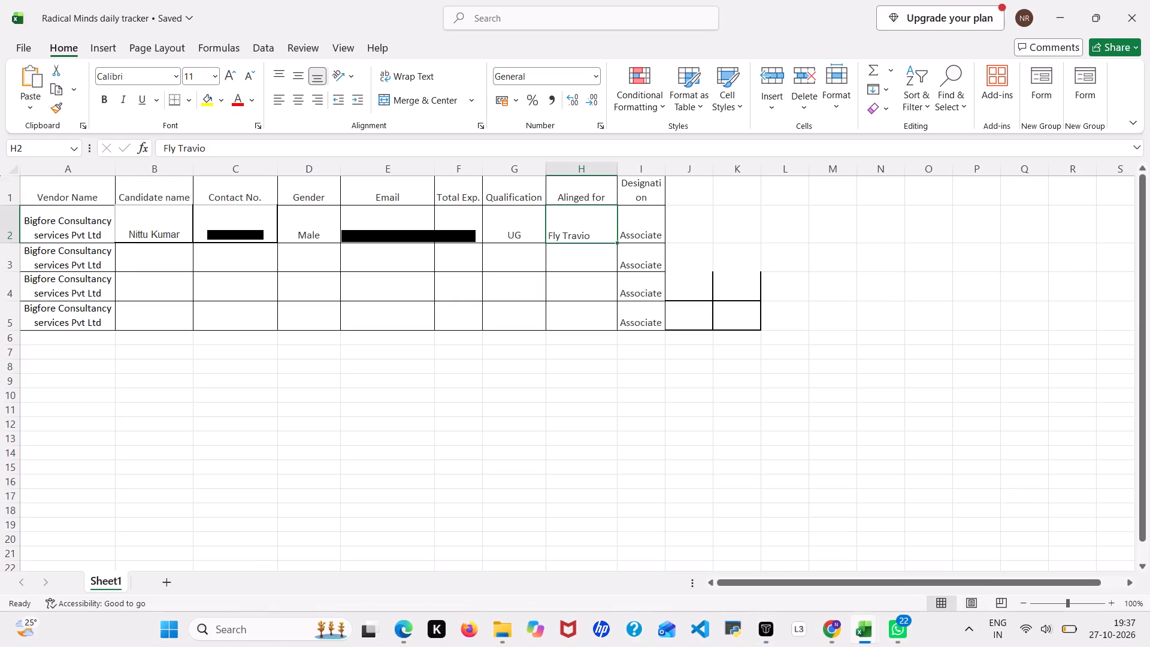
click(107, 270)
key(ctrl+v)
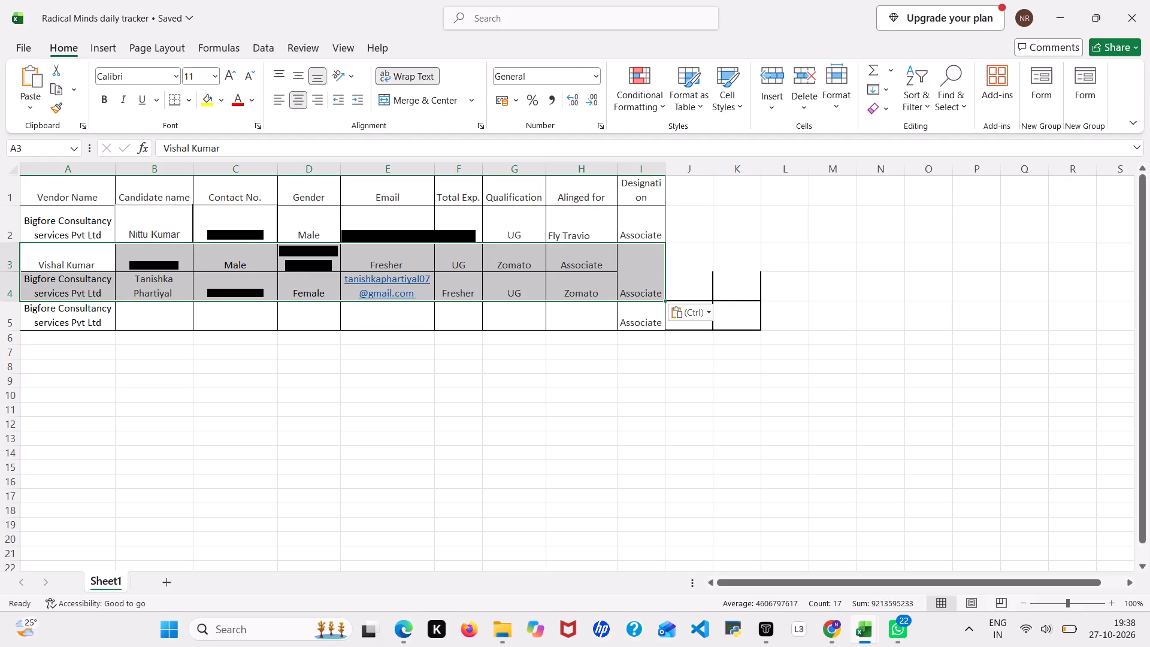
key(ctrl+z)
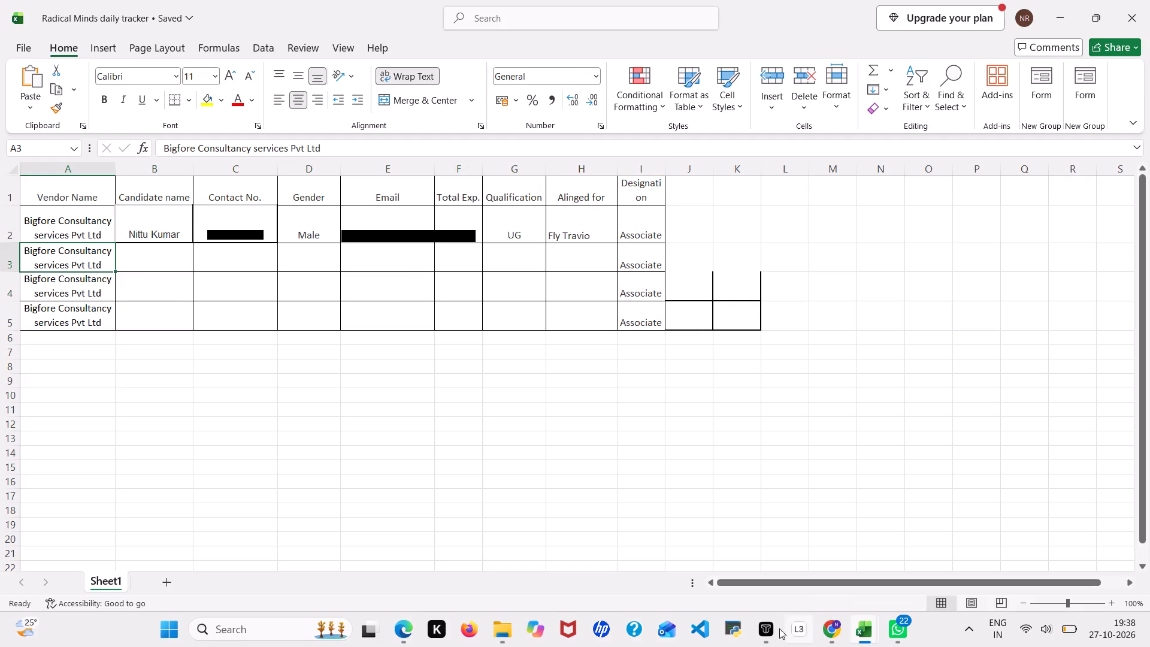
Copy Vishal's details, from candidate name through qualification, from the sent email into the Radical Minds daily tracker starting at B3.
click(774, 632)
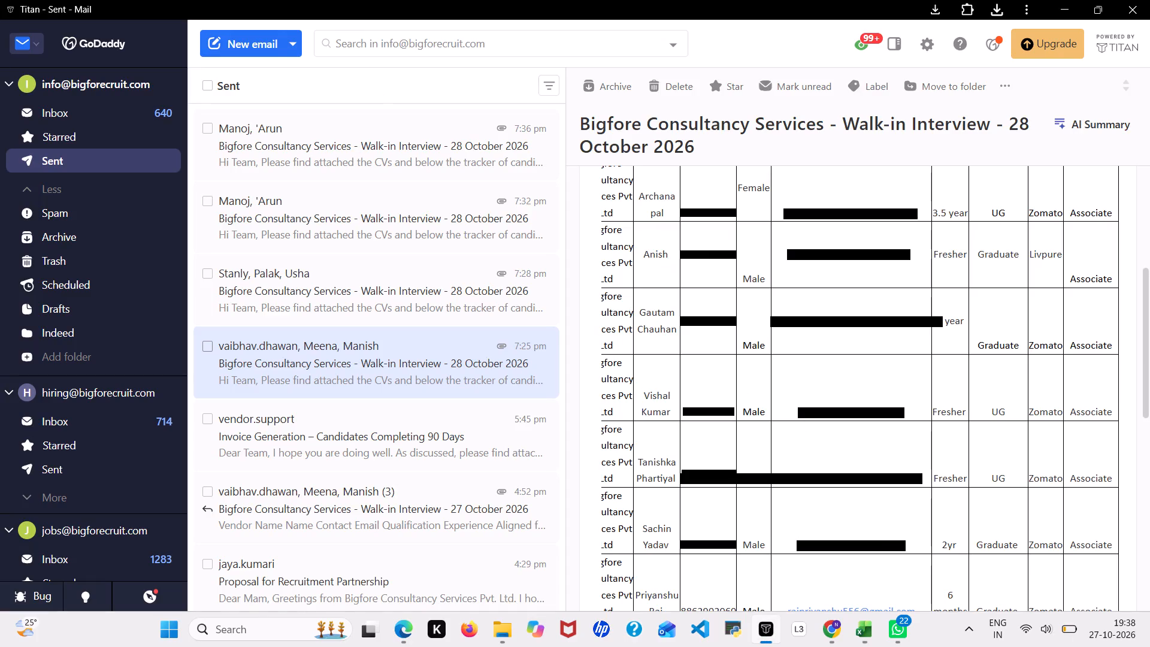
drag(644, 396, 981, 418)
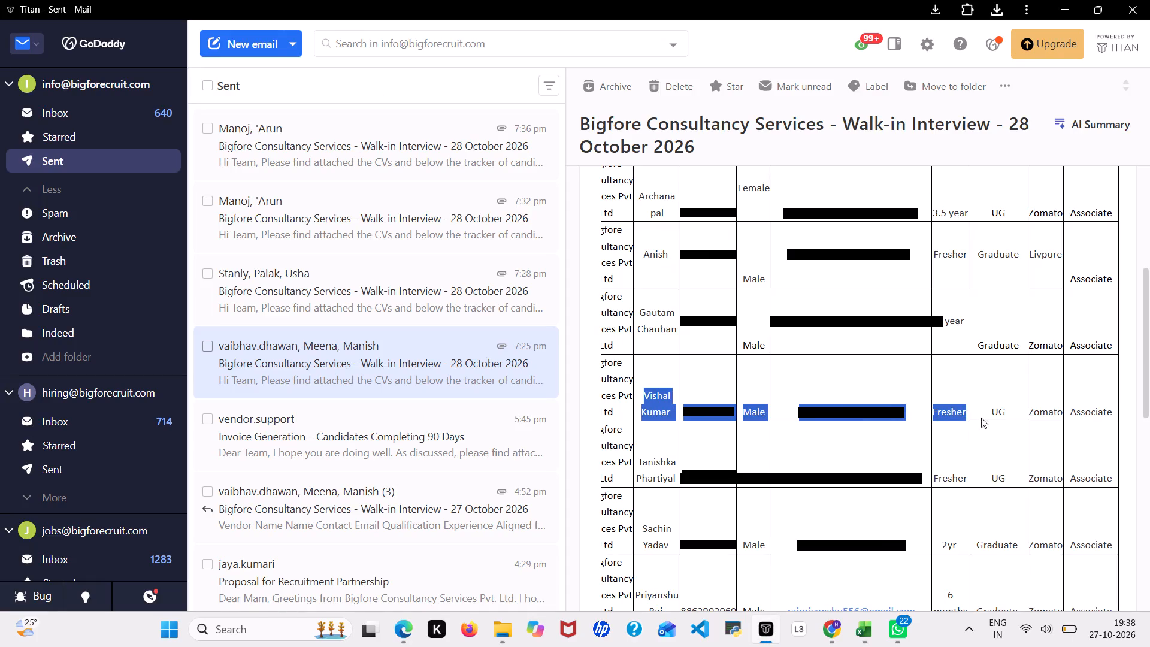
drag(981, 418, 1002, 413)
key(ctrl+c)
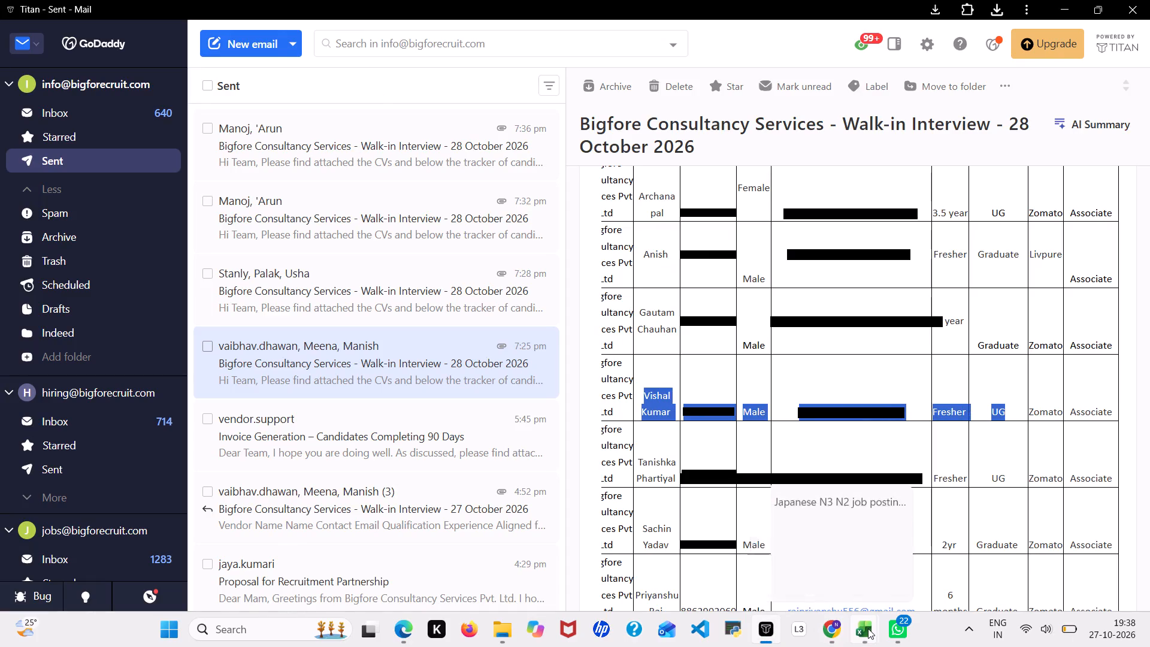
click(915, 555)
click(171, 265)
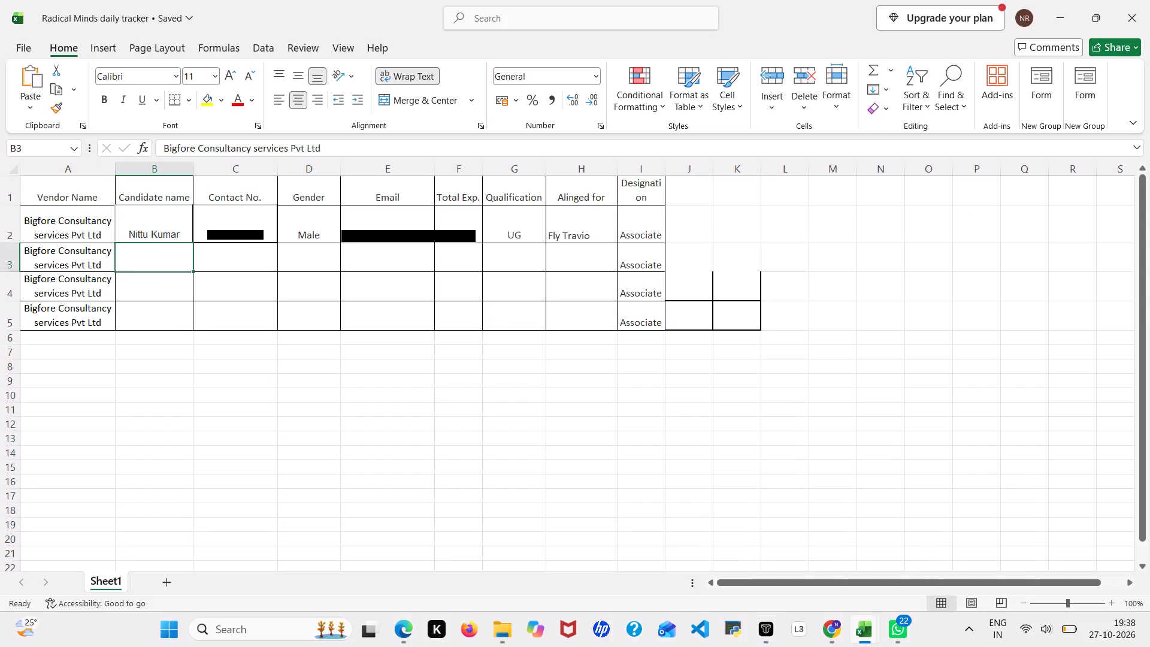
key(ctrl+v)
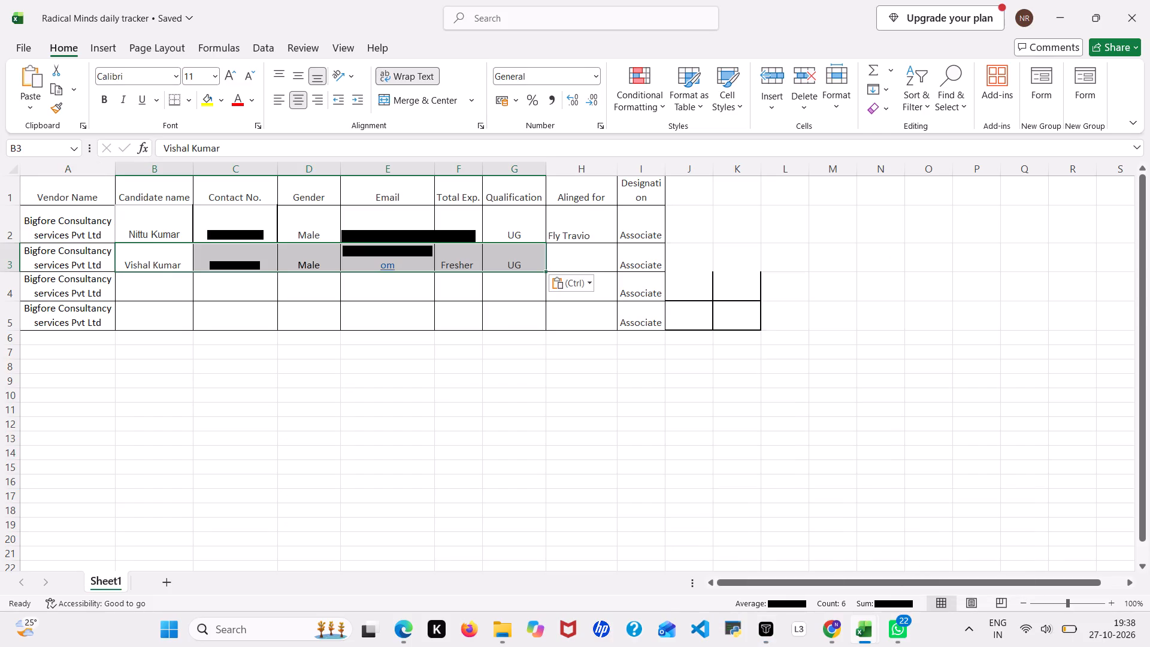
Copy Tanishka's details, from candidate name through qualification, from the sent email into the Radical Minds daily tracker starting at B4.
click(765, 631)
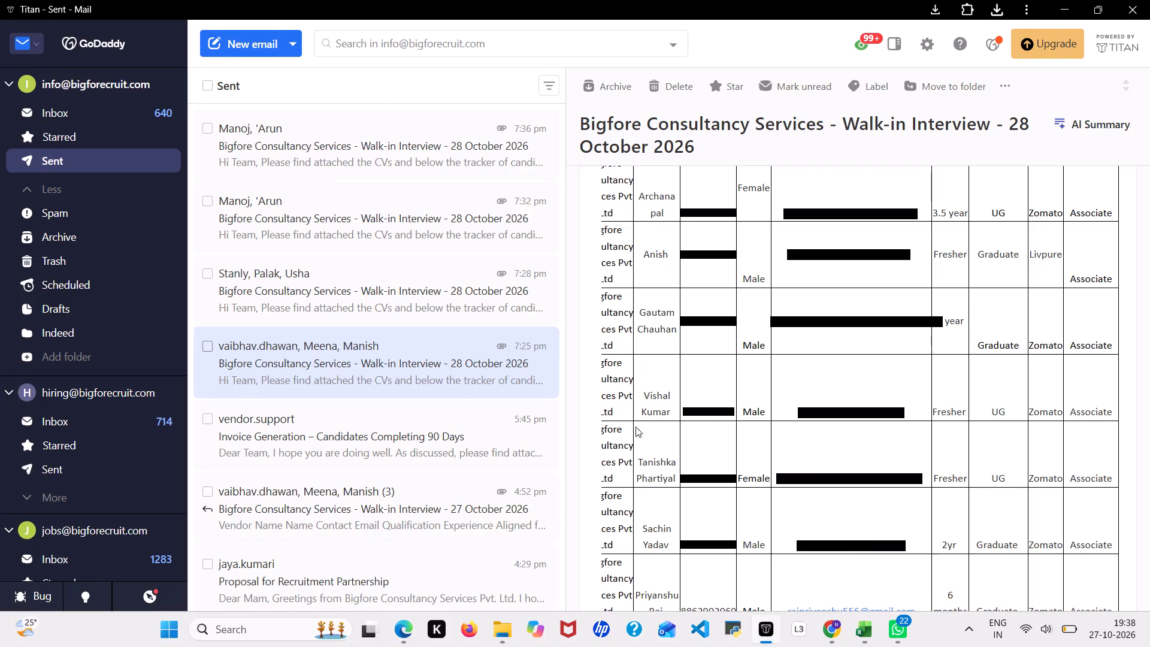
drag(640, 463, 810, 489)
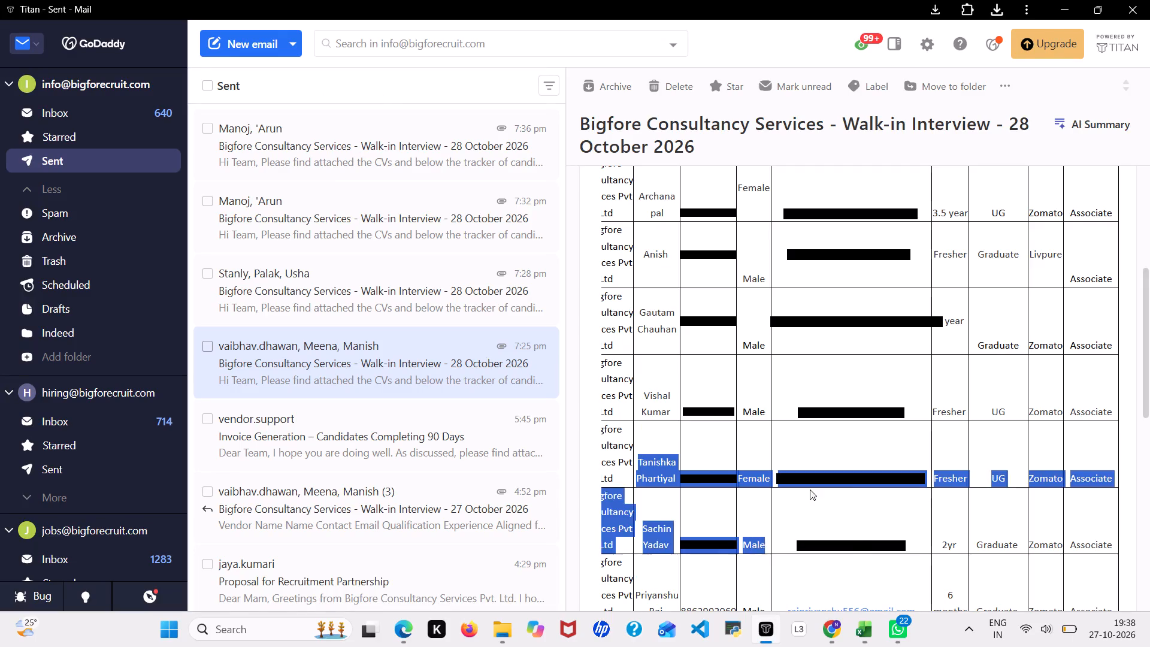
drag(810, 489, 1016, 479)
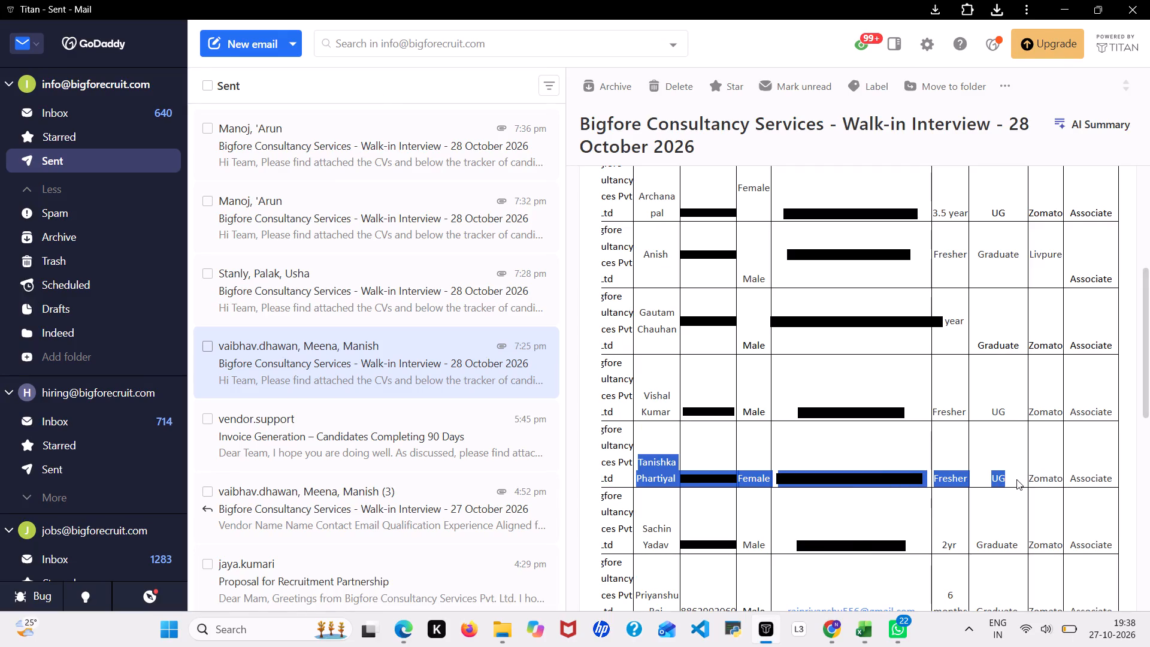
drag(1016, 479, 1015, 479)
key(ctrl+c)
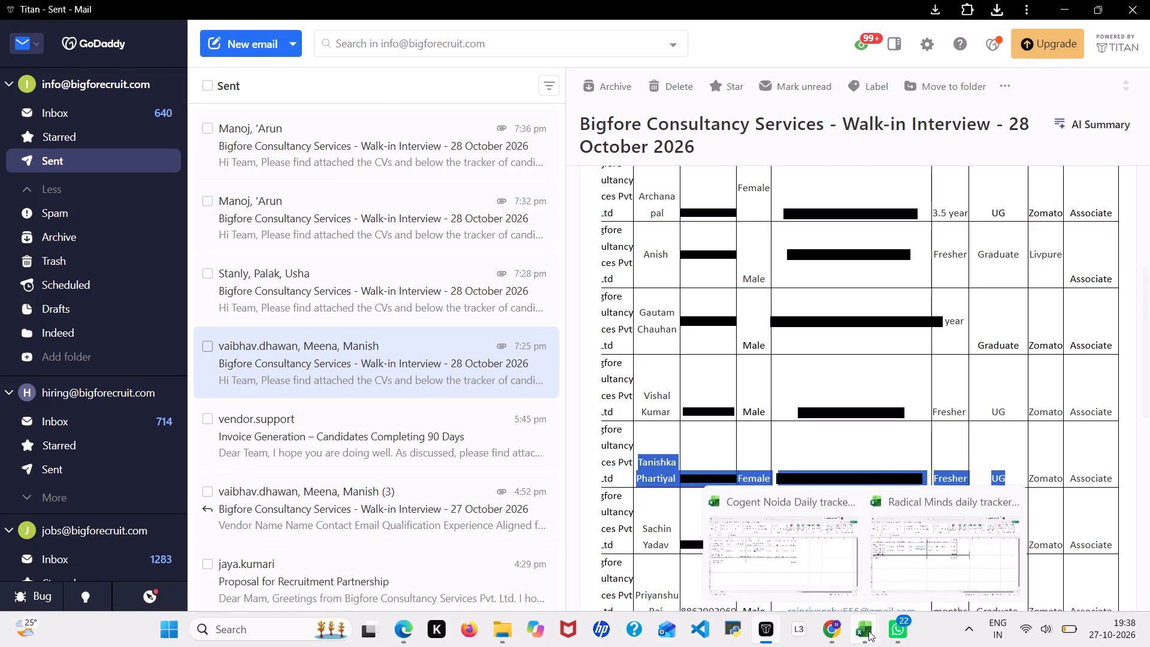
click(894, 576)
click(170, 298)
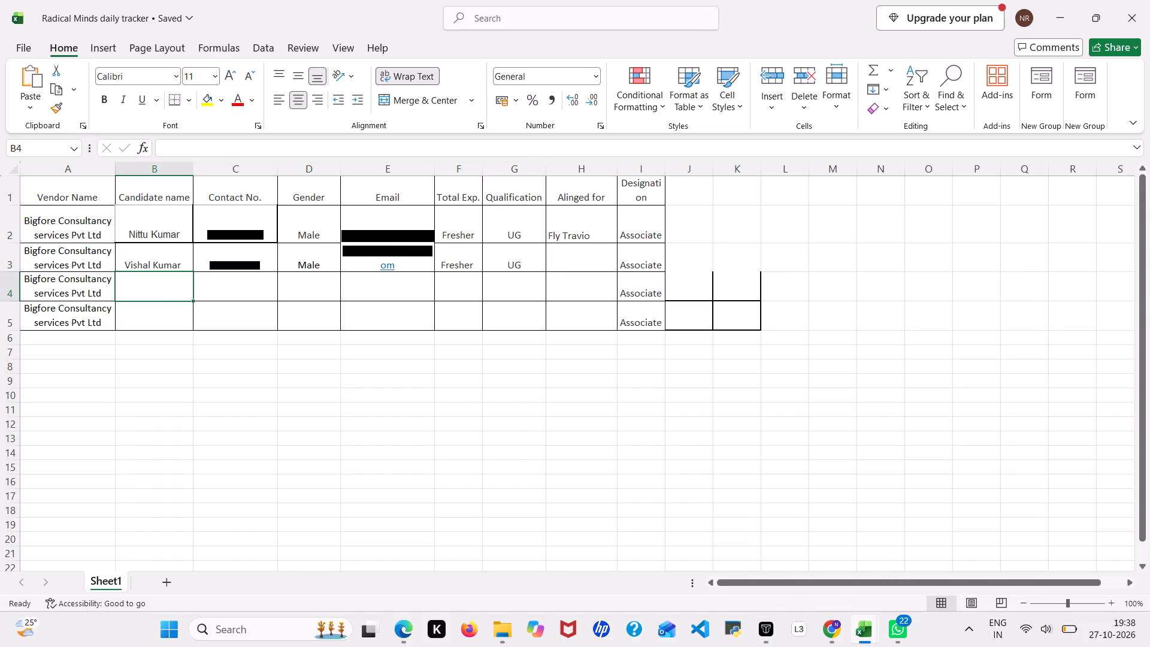
key(ctrl+v)
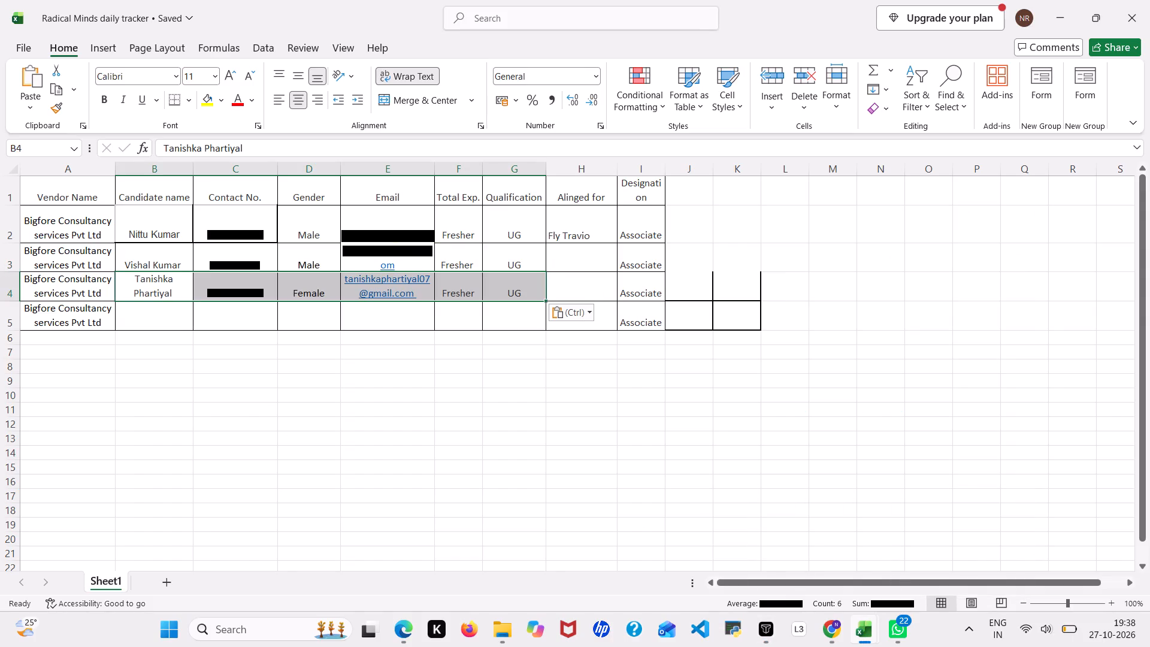
Switch back to the sent 28 October 2026 walk-in interview email in Titan Mail.
click(763, 631)
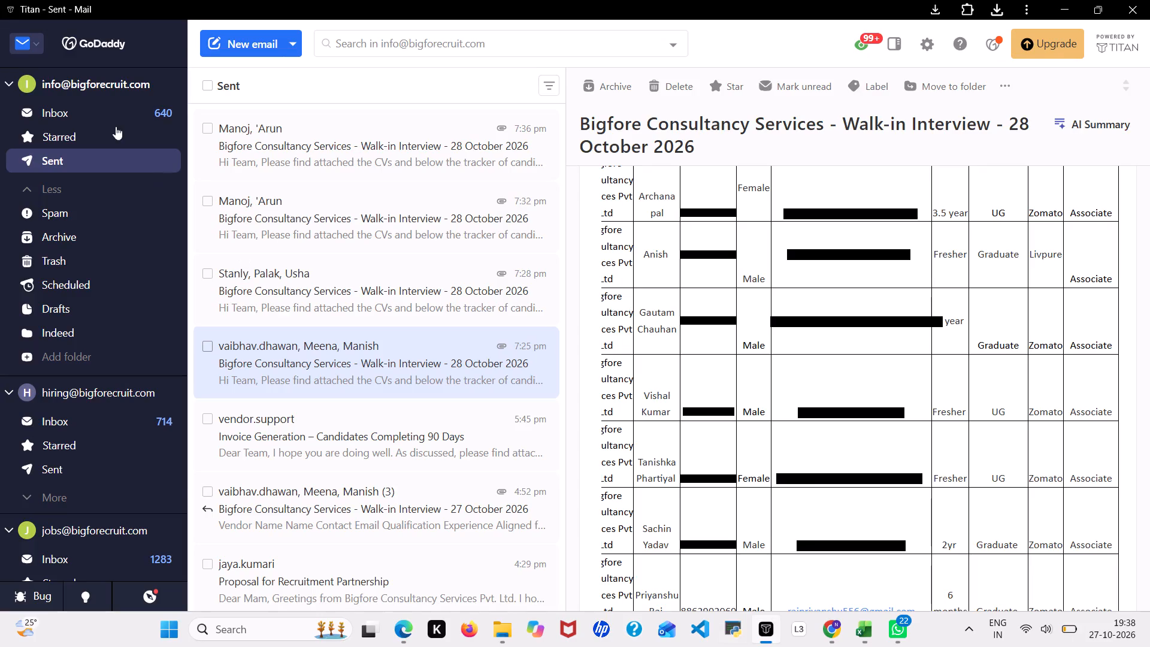
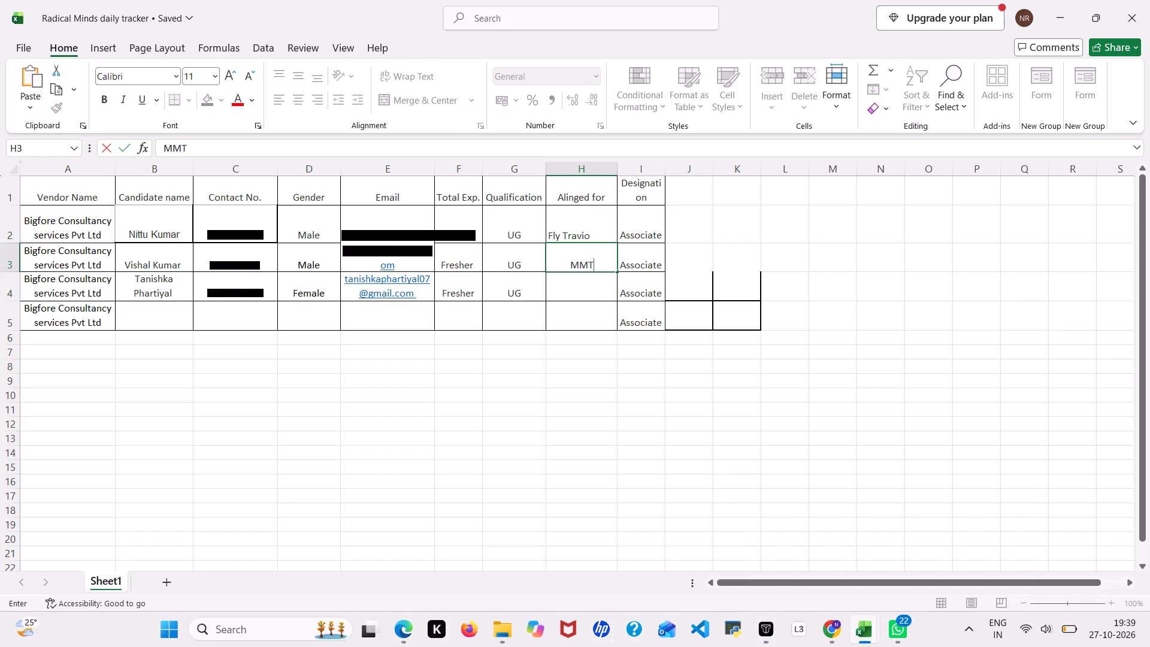
Finish Vishal's MMT entry in the Alinged for column and enter MMT for Tanishka in H4.
key(Left)
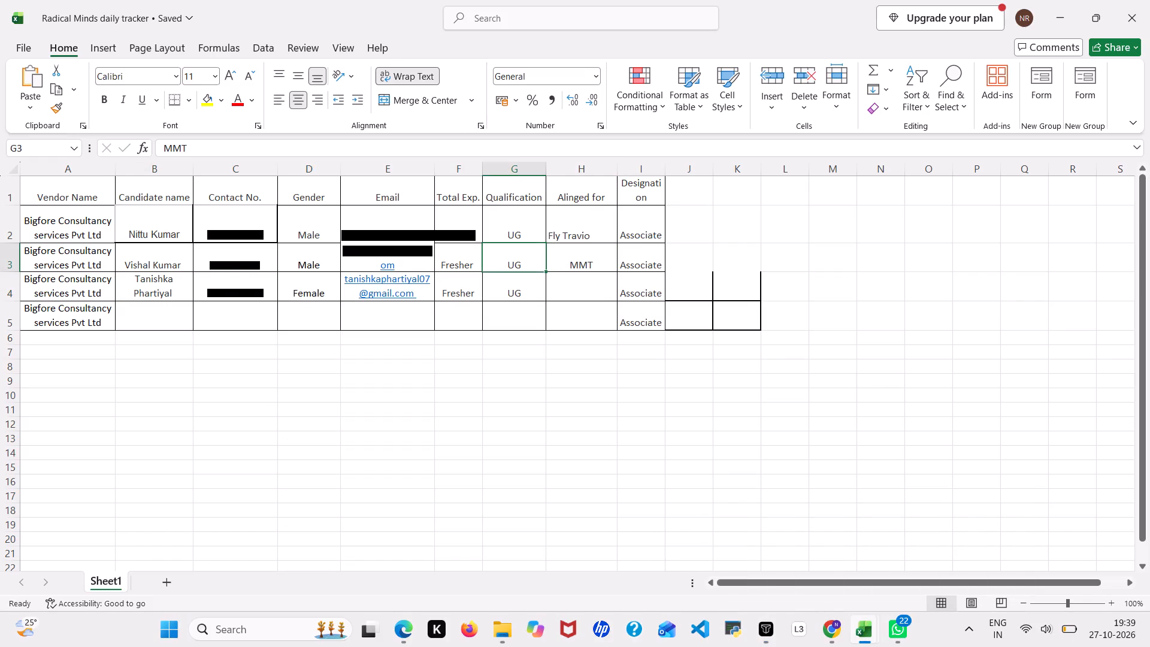
key(Down)
key(Right)
text(MMT)
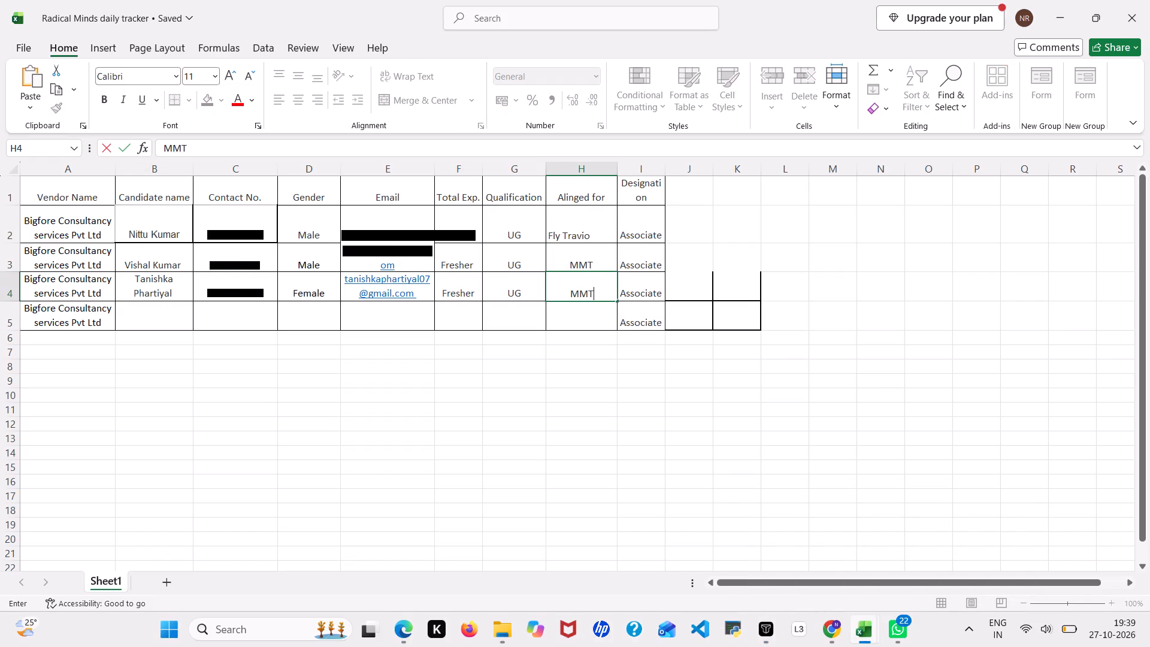
click(588, 435)
Switch back to Titan Mail.
click(768, 627)
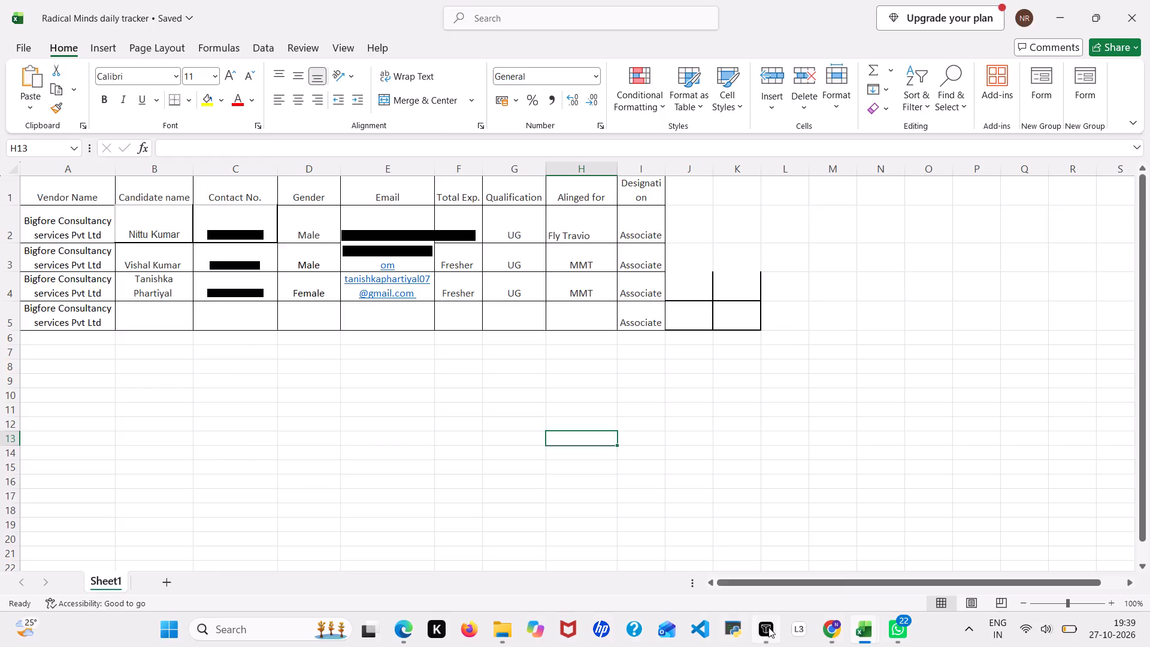
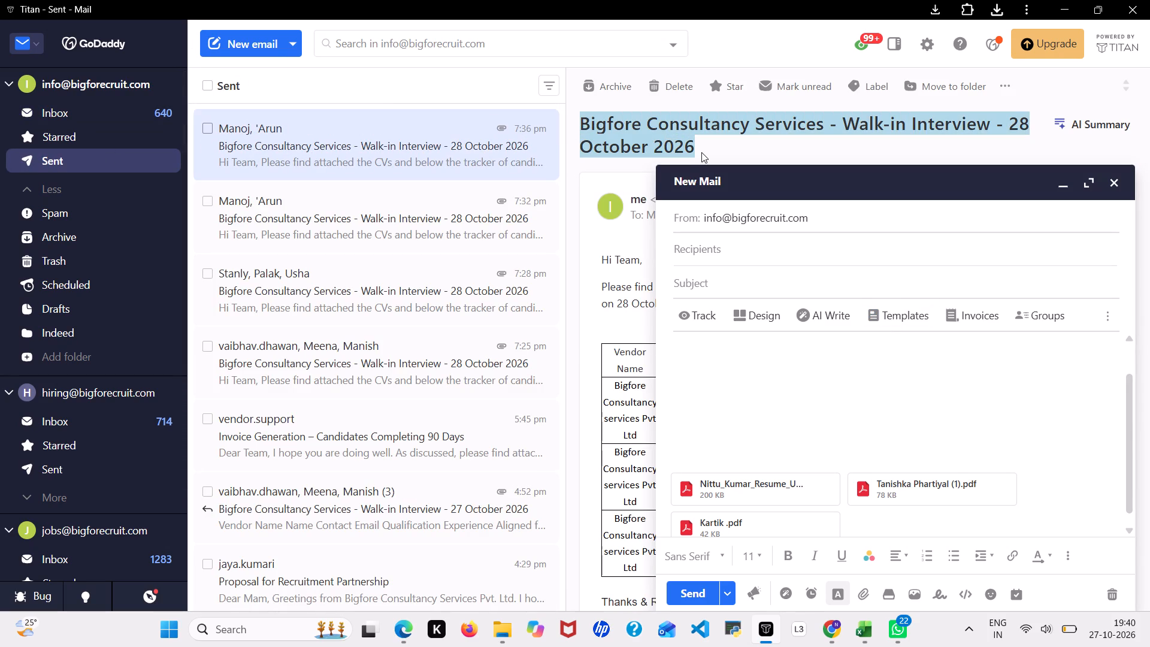
Copy the open sent email's subject "Bigfore Consultancy Services - Walk-in Interview - 28 October 2026" into the new mail's subject.
key(ctrl+c)
click(704, 280)
key(ctrl+v)
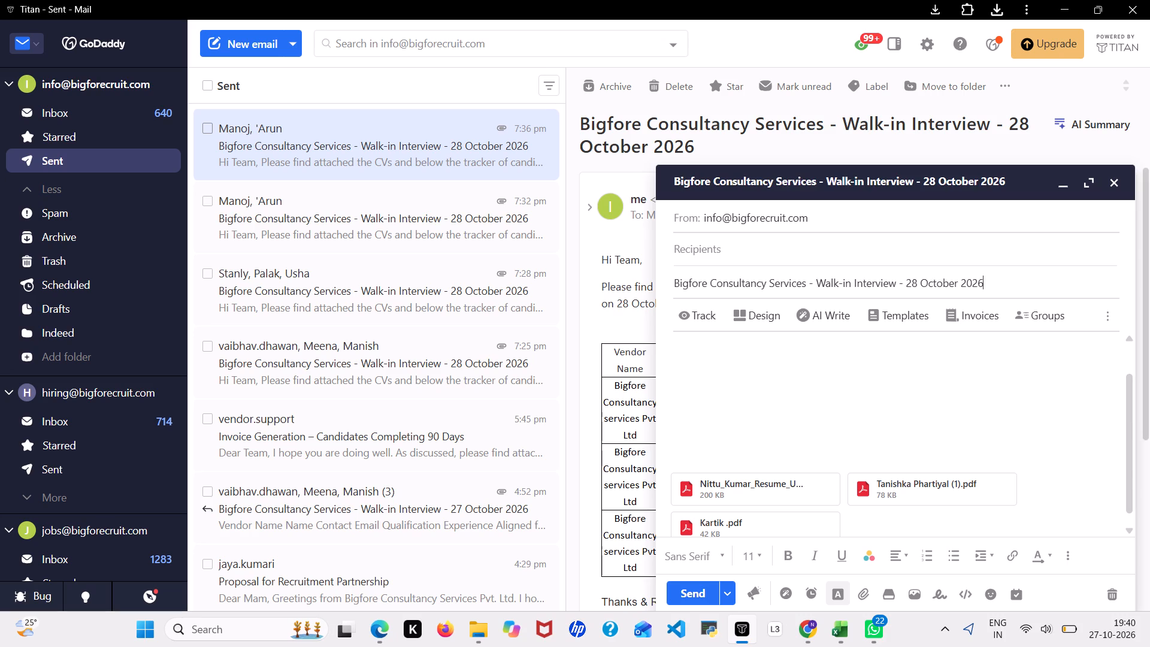
Copy the "Hi Team," greeting and the introductory sentence from the open sent email into the top of the new mail's body.
drag(603, 262, 791, 316)
key(ctrl+c)
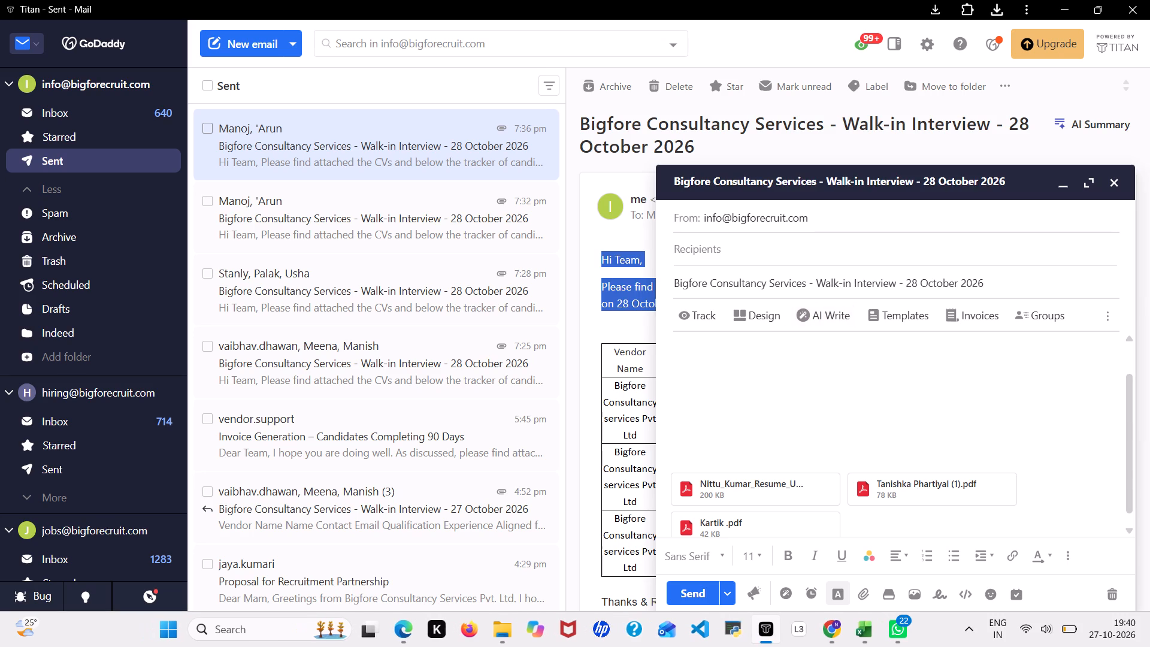
click(712, 345)
click(679, 359)
scroll(679, 359, up, 3)
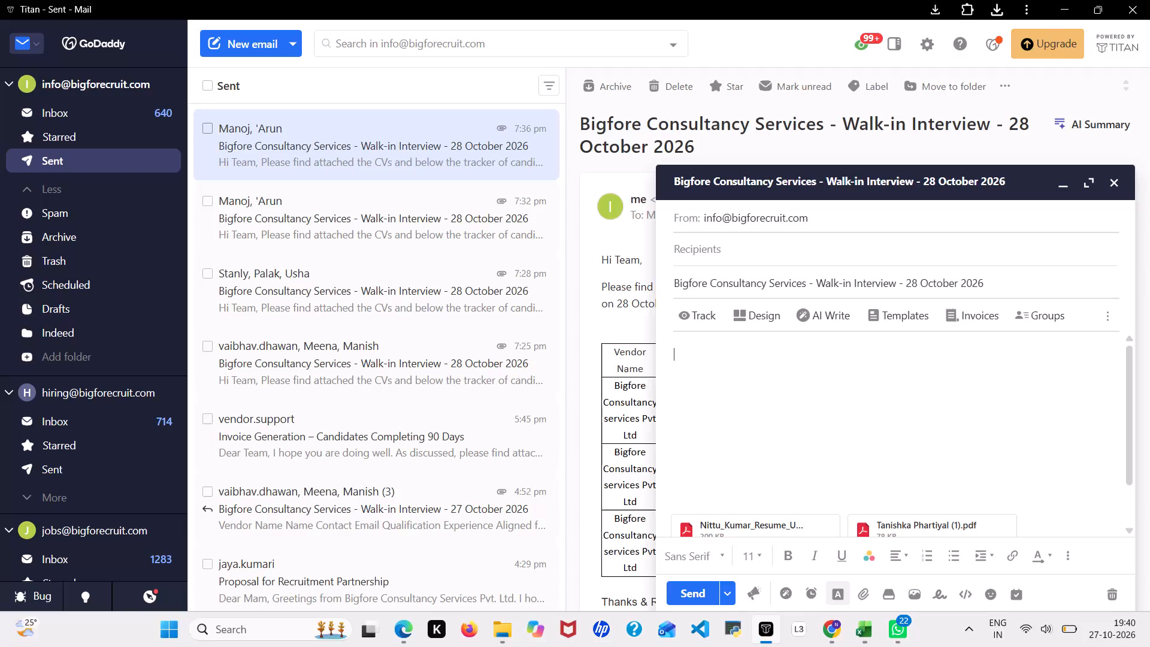
key(ctrl+v)
click(672, 367)
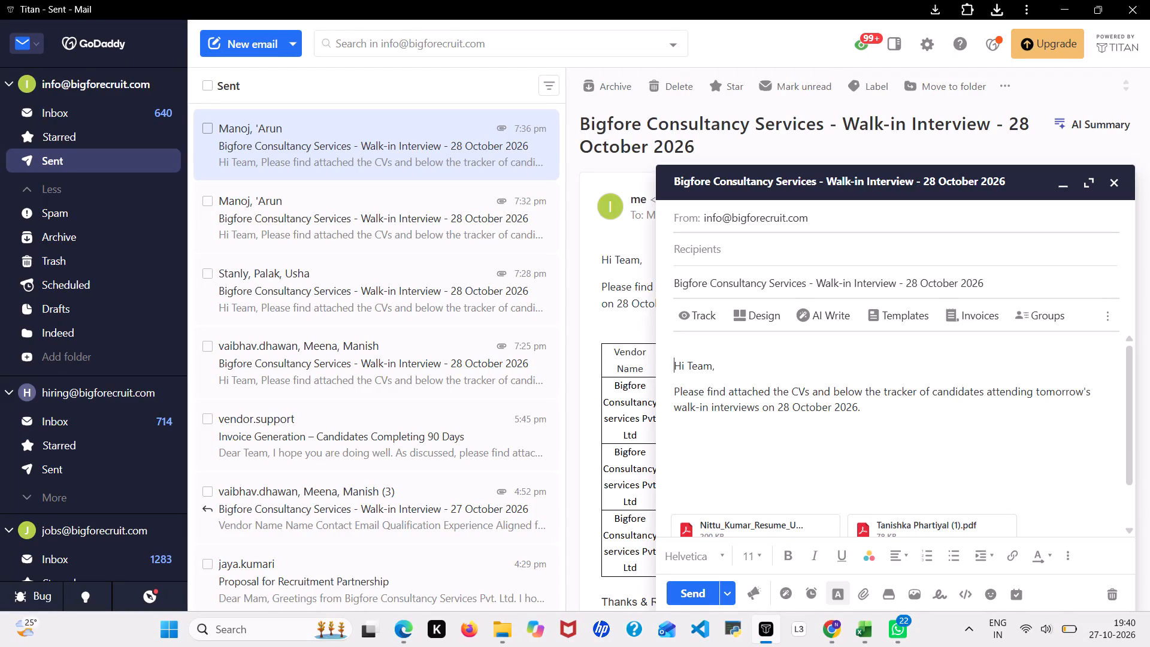
key(BackSpace)
key(BackSpace)
key(BackSpace)
Switch to the Radical Minds daily tracker in Excel and set the font of A1:I4 to Calibri.
click(917, 558)
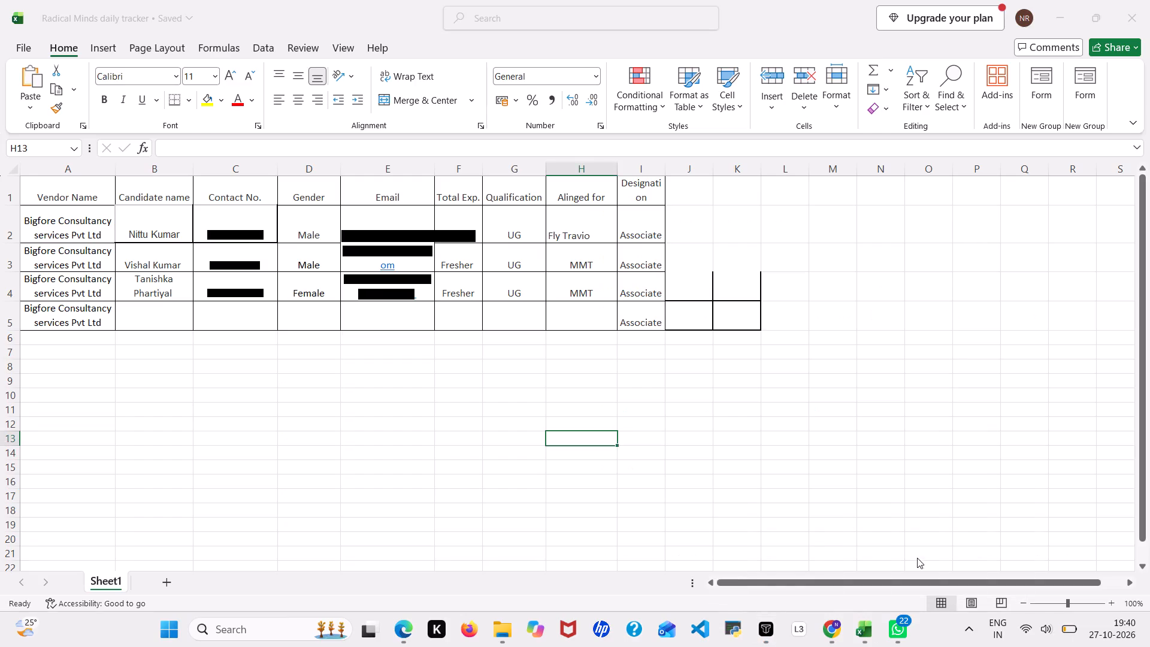
drag(667, 294, 595, 273)
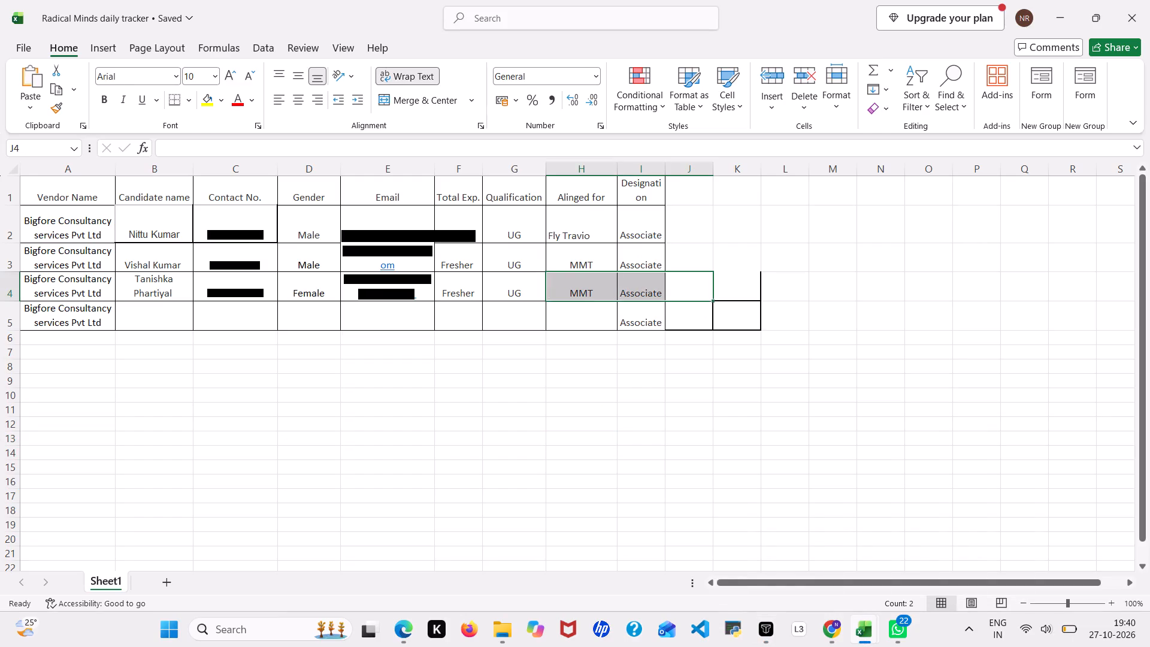
drag(651, 287, 98, 196)
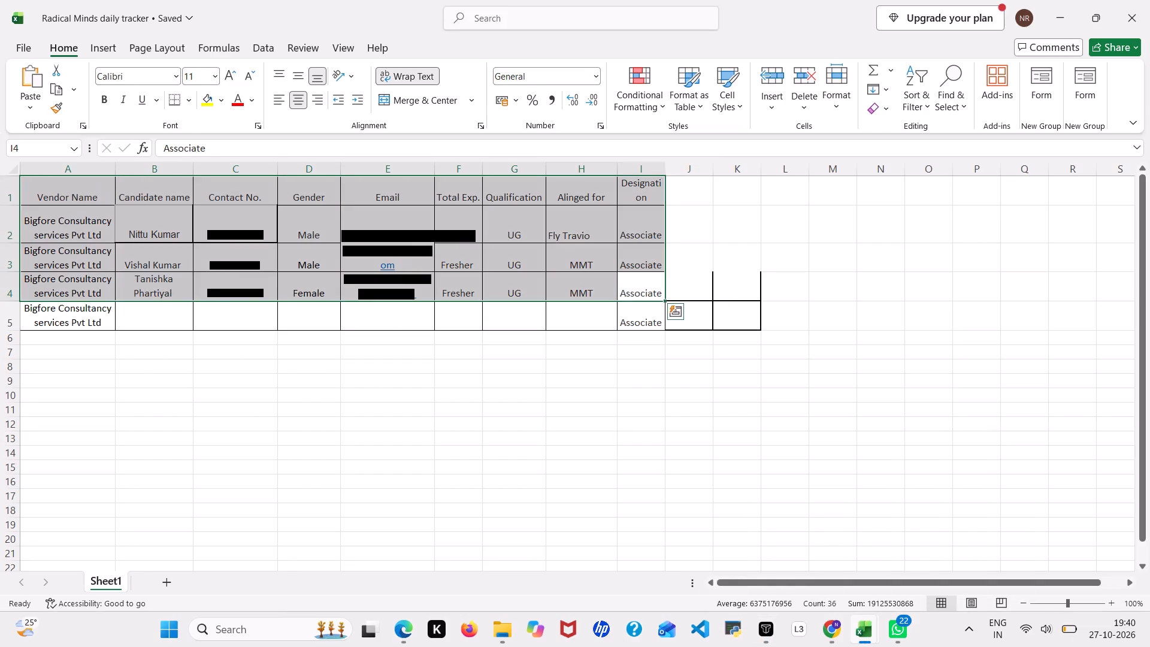
click(172, 75)
click(176, 139)
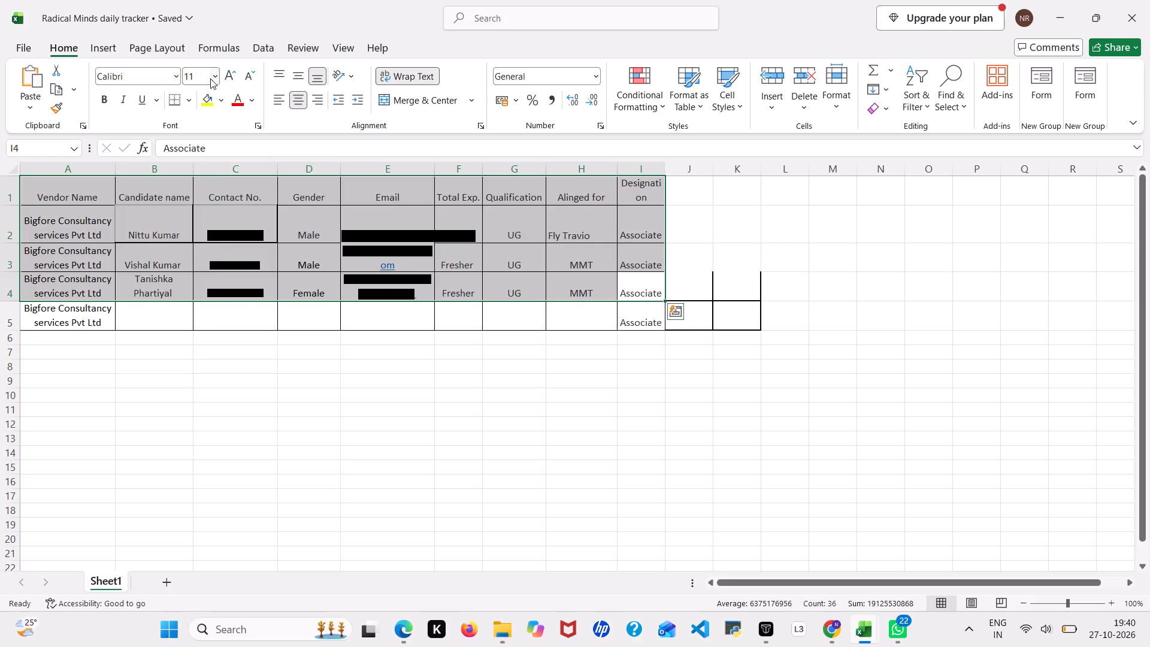
drag(213, 76, 196, 149)
click(196, 149)
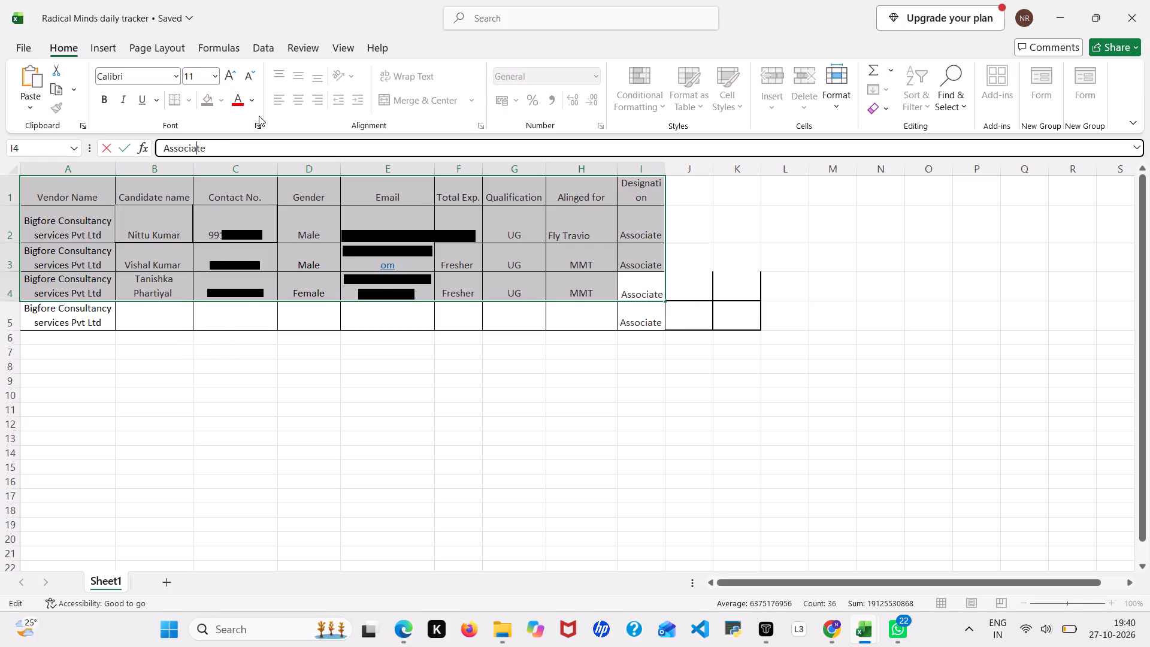
click(301, 97)
click(465, 386)
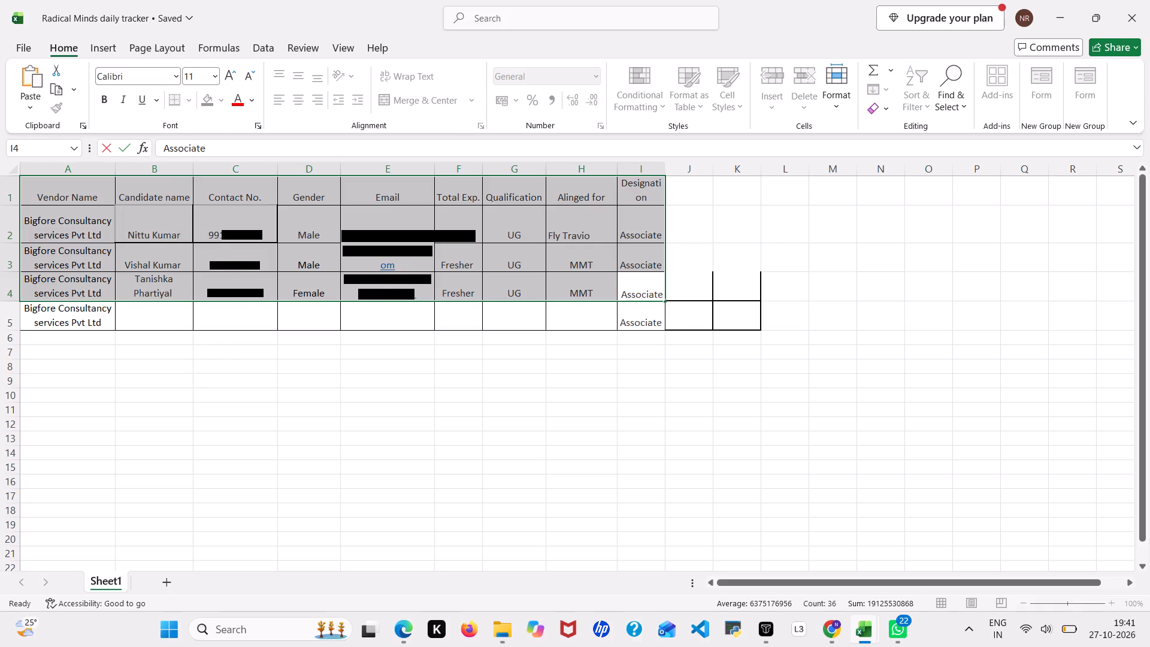
Apply thin borders to all cells of the tracker table A1:I4.
drag(647, 288, 120, 191)
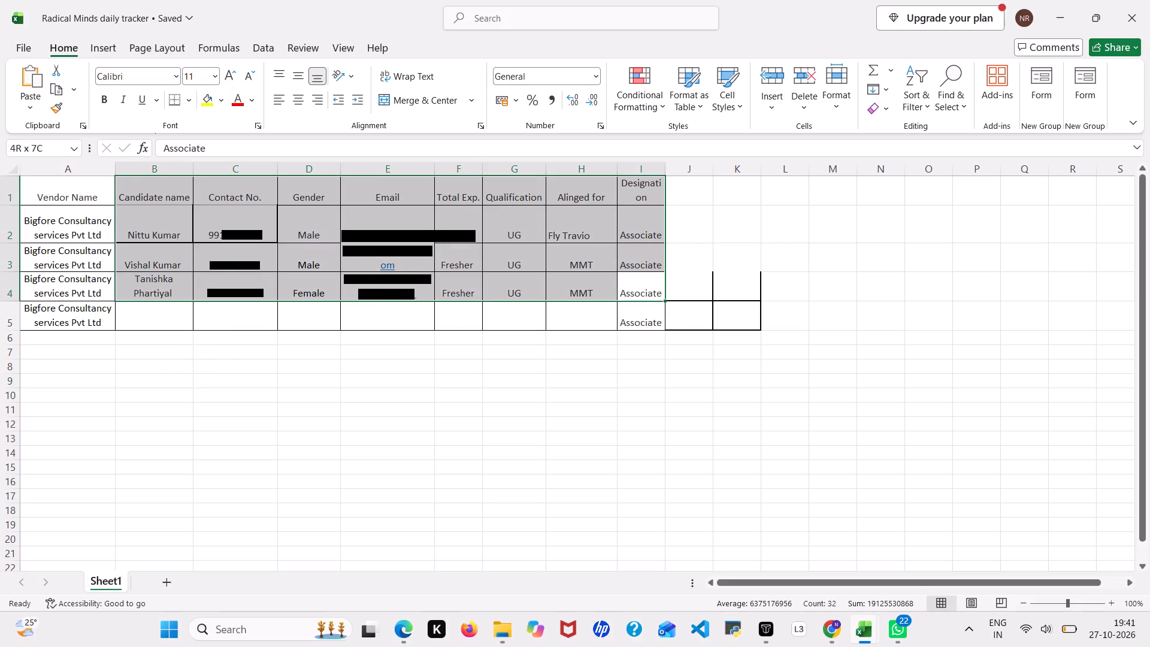
drag(120, 191, 98, 191)
click(192, 99)
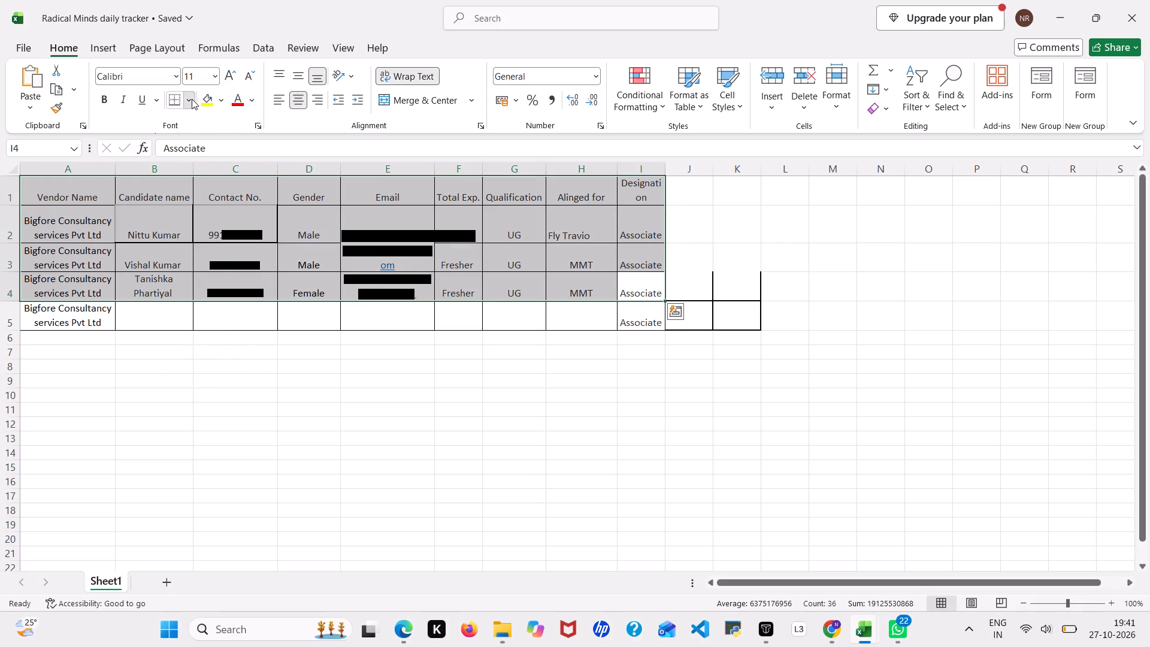
click(210, 250)
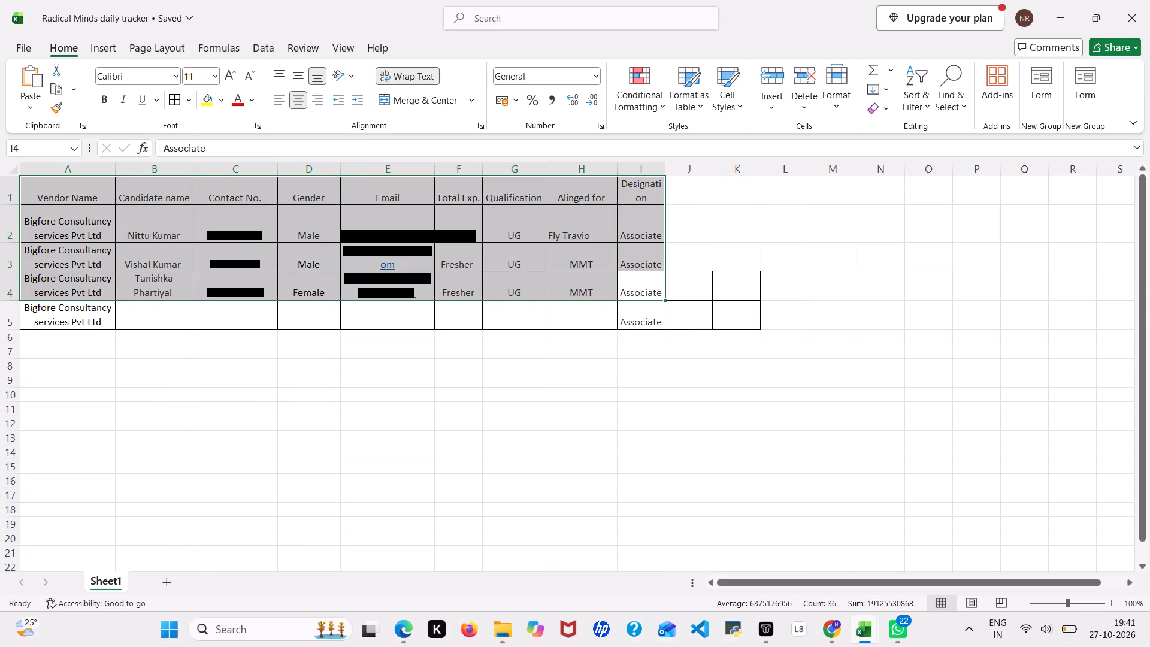
Reduce the height of row 2 slightly.
drag(18, 242, 17, 249)
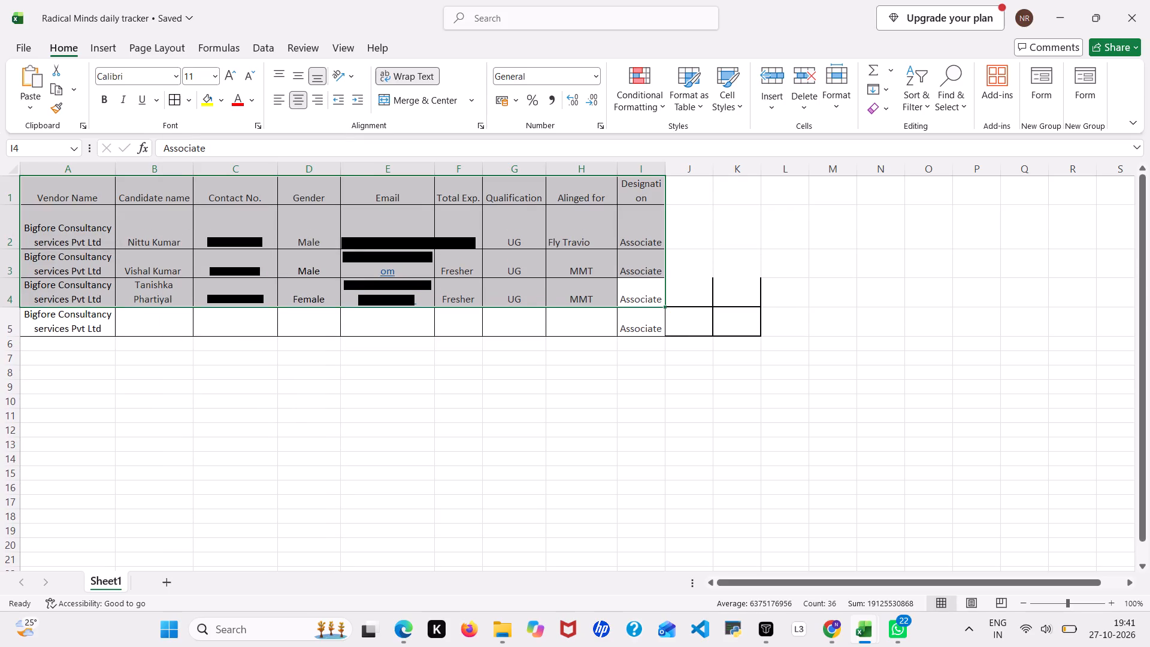
drag(17, 249, 20, 240)
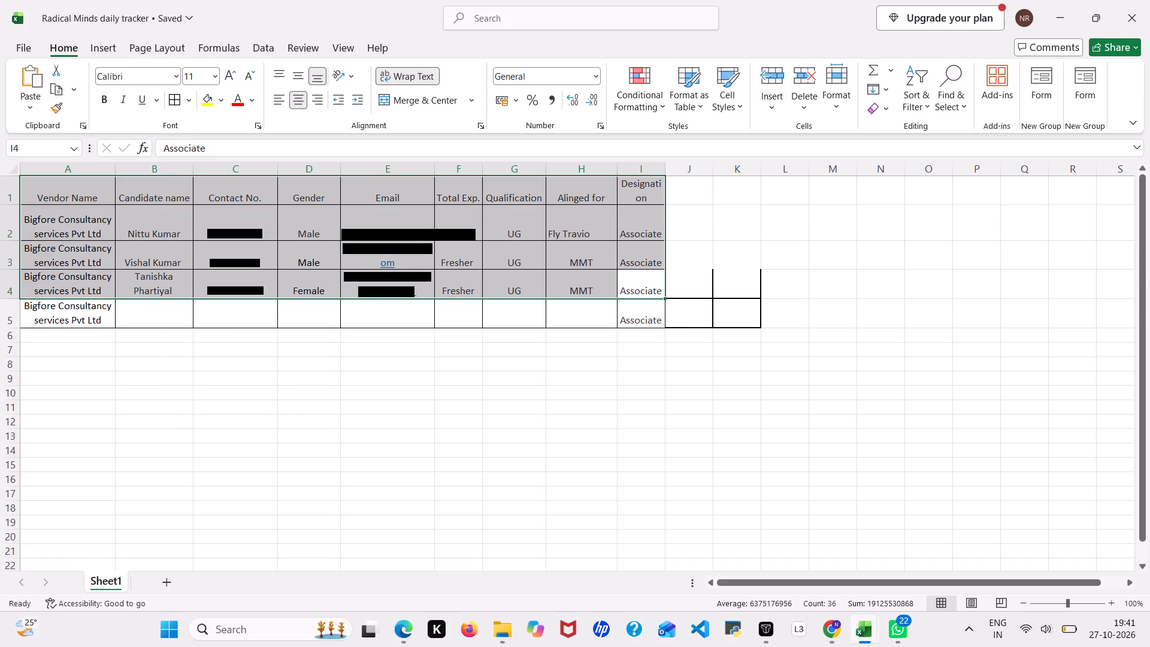
click(395, 220)
click(395, 220)
click(559, 391)
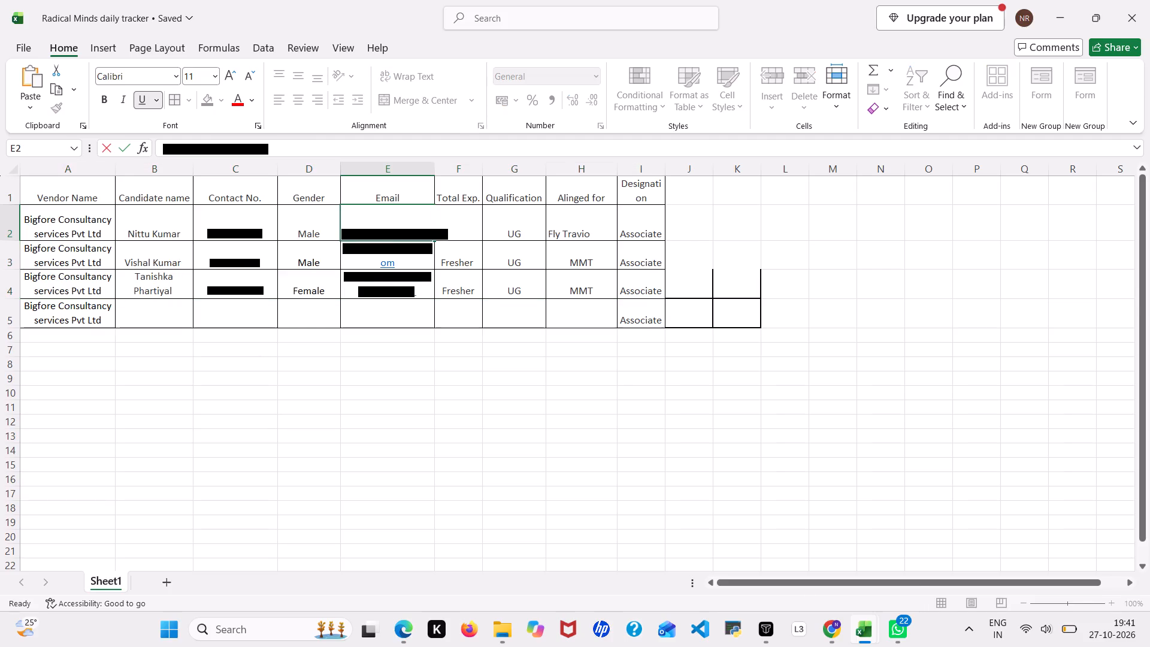
click(325, 233)
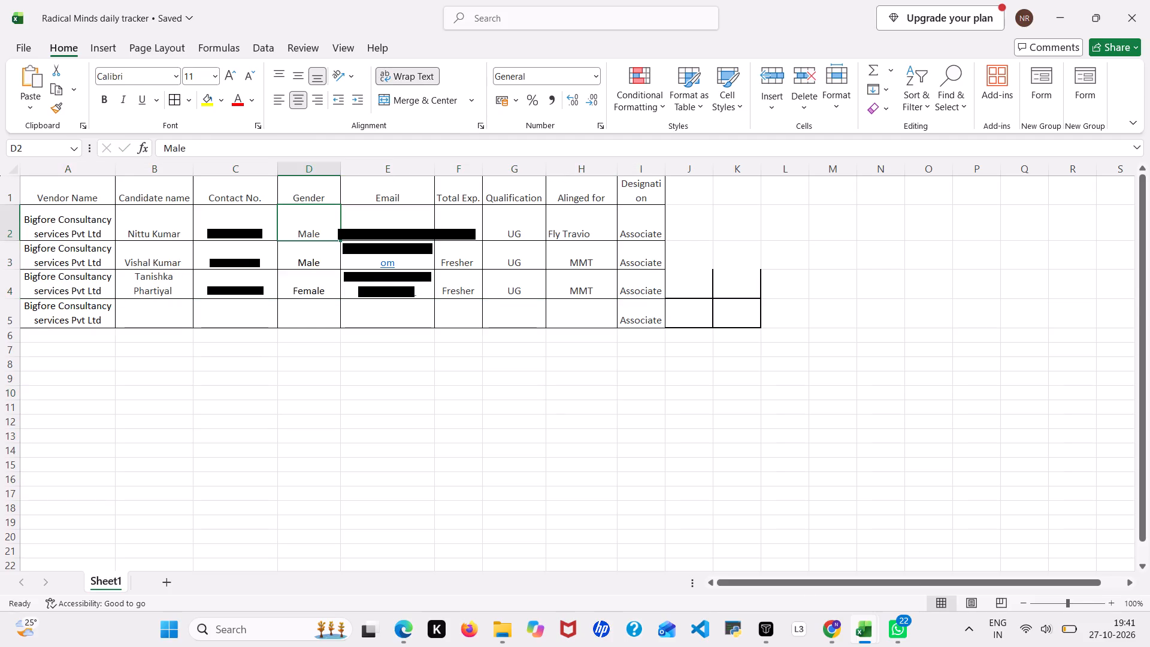
key(Right)
click(395, 77)
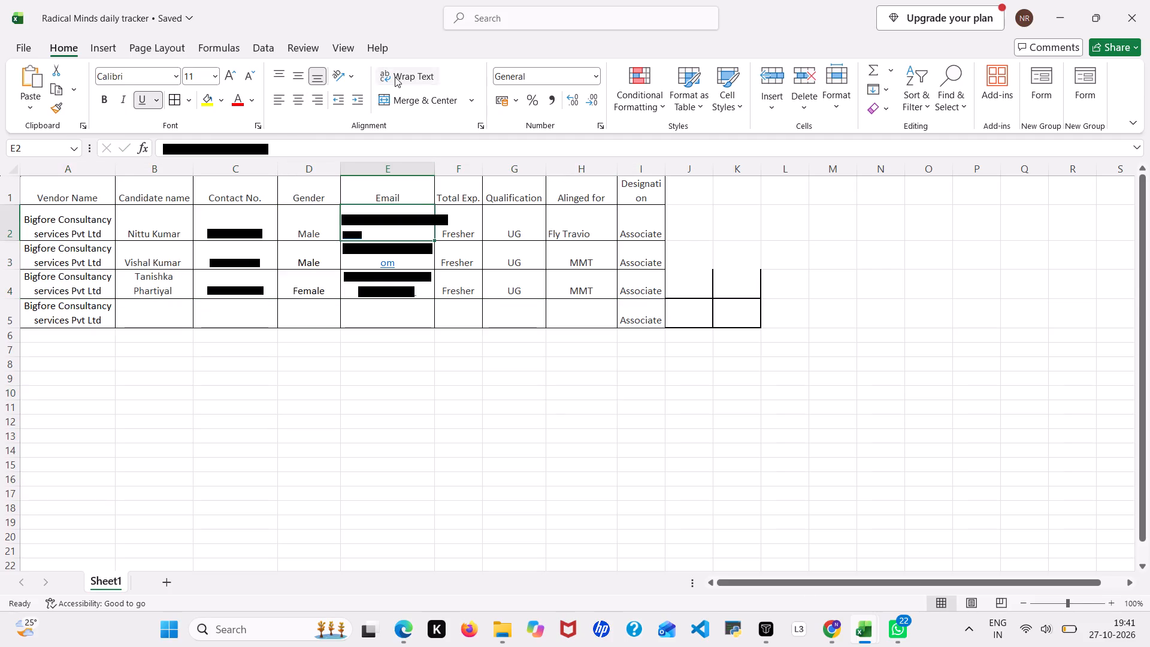
Centre the contents of A1:I4 horizontally.
drag(647, 294, 102, 191)
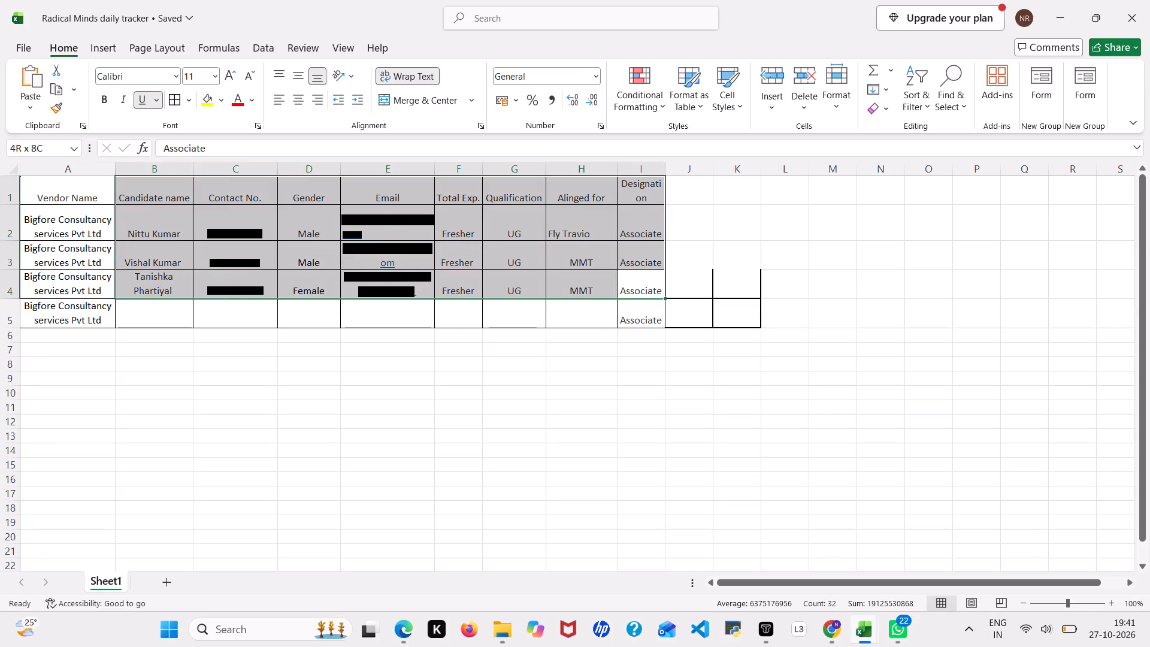
drag(102, 191, 69, 187)
click(301, 98)
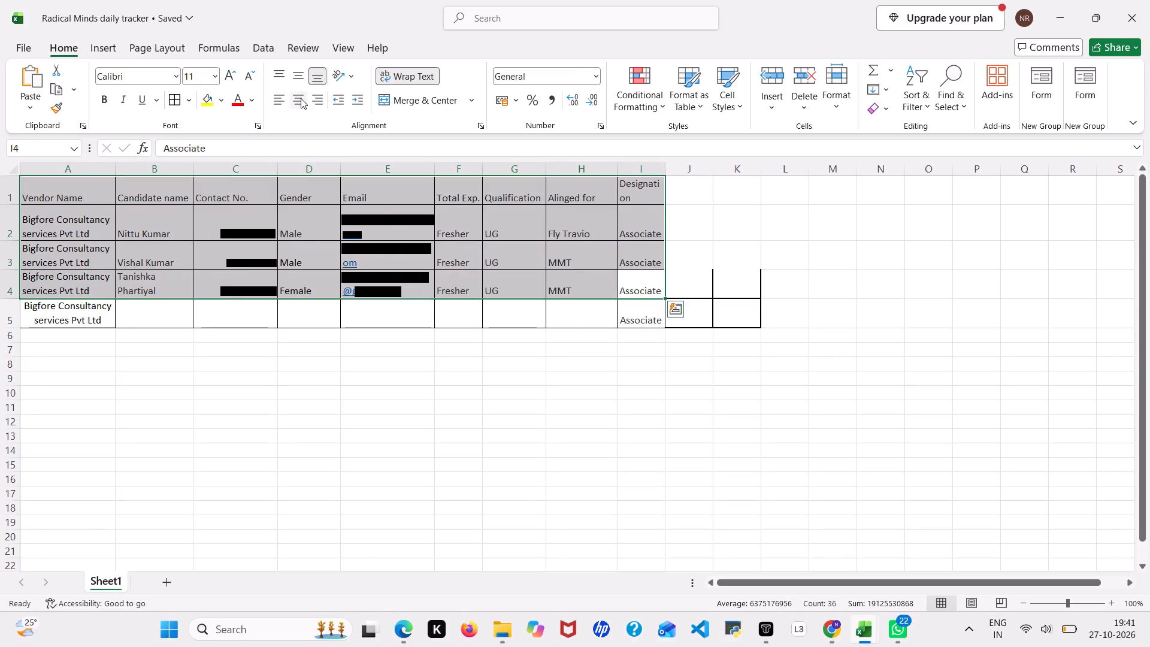
click(301, 98)
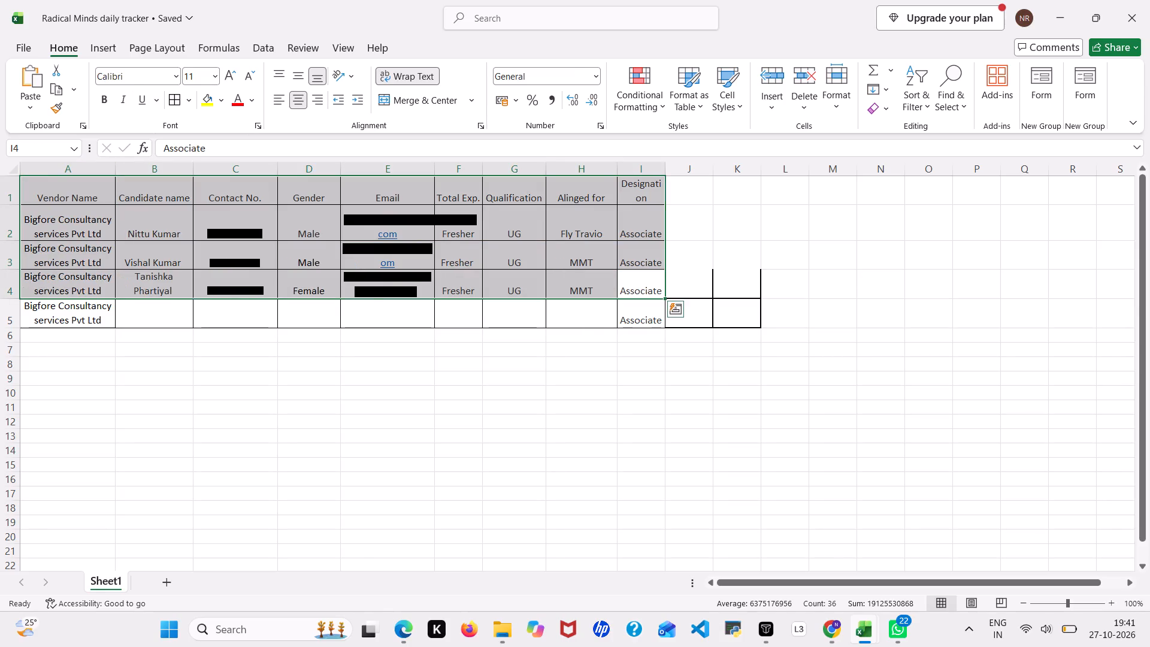
Copy the tracker table A1:I4, switch to Titan Mail and paste it below the introductory sentence of the new mail.
key(ctrl+c)
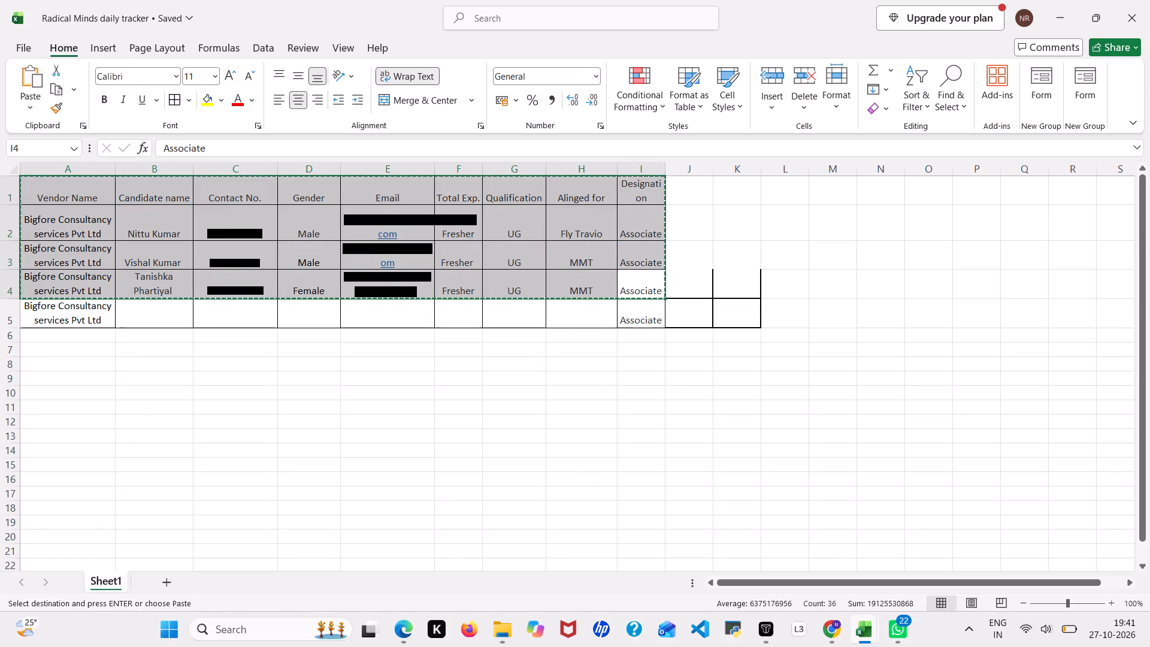
click(774, 646)
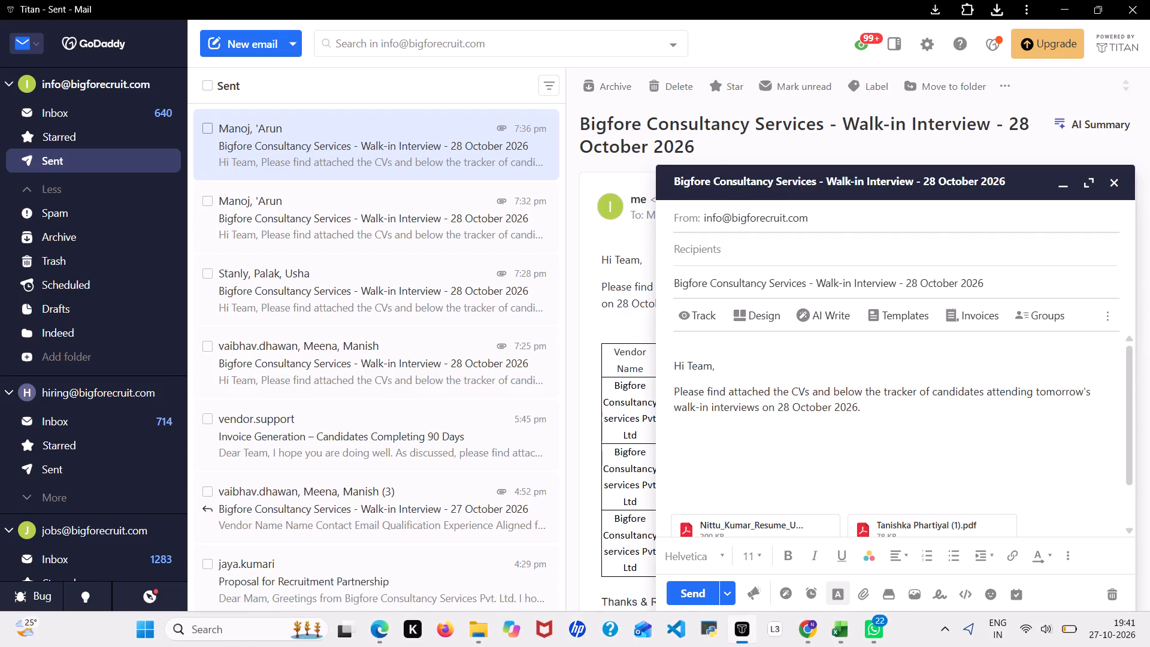
click(867, 415)
key(Return)
key(Return)
key(ctrl+v)
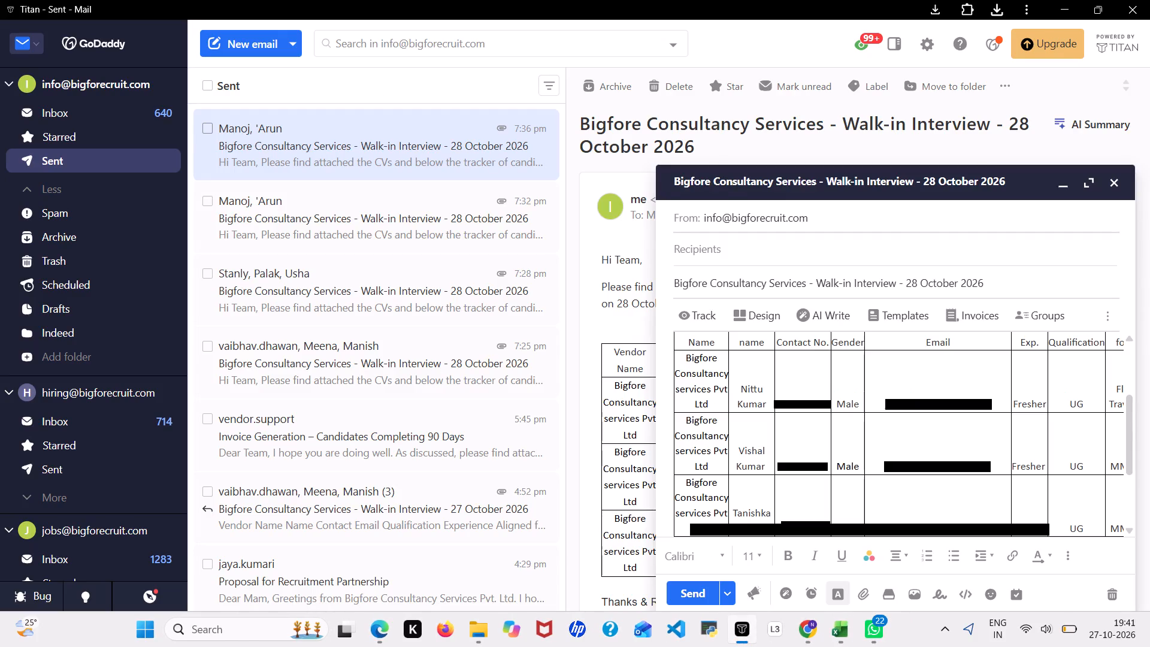
scroll(852, 412, down, 1)
scroll(852, 412, left, 2)
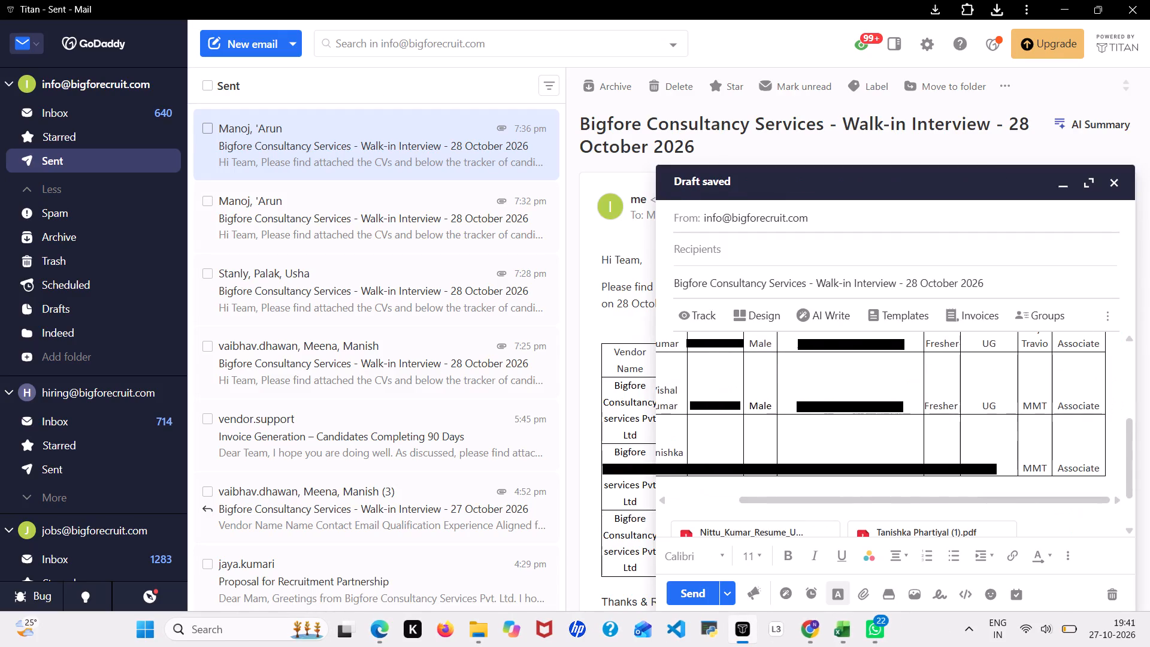
Add the sign-off "Thanks & Regards, Pawan" below the table, copying it from the sent email of 7:32 pm.
click(1115, 466)
key(Return)
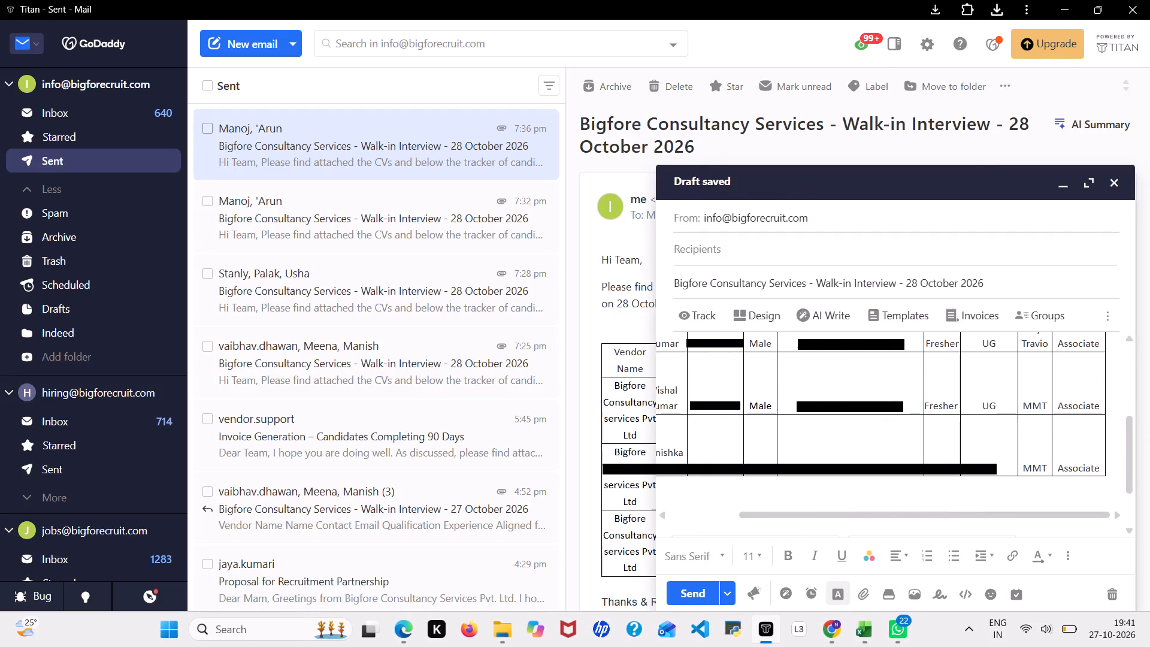
key(Return)
scroll(1115, 466, right, 6)
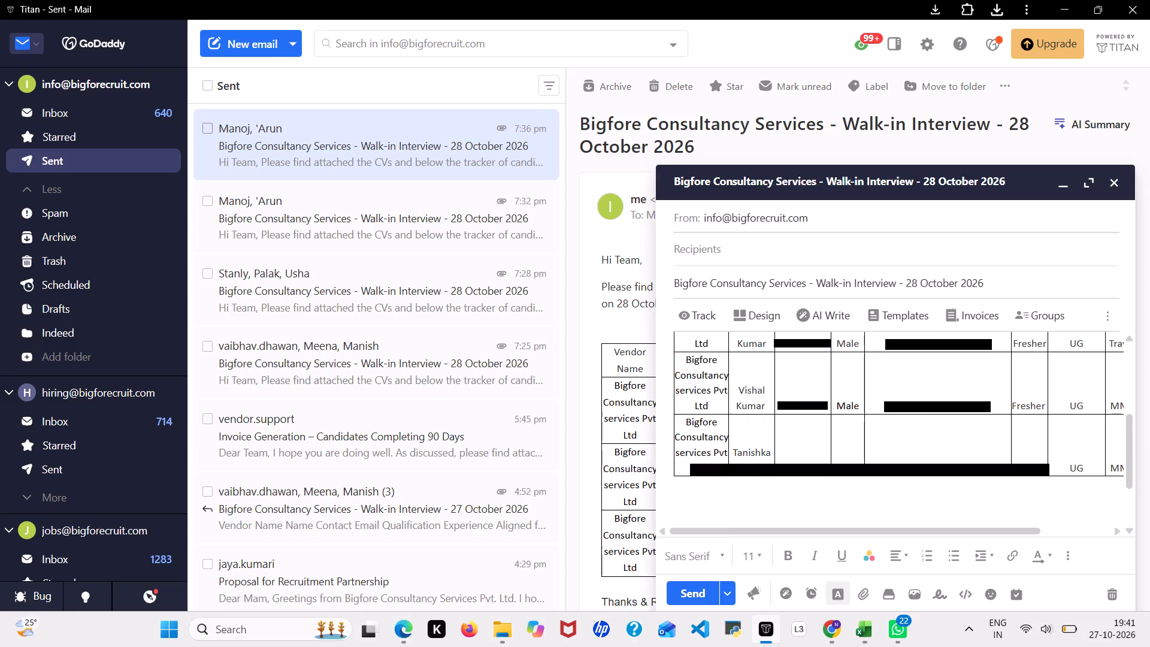
key(shift+t)
scroll(597, 531, down, 1)
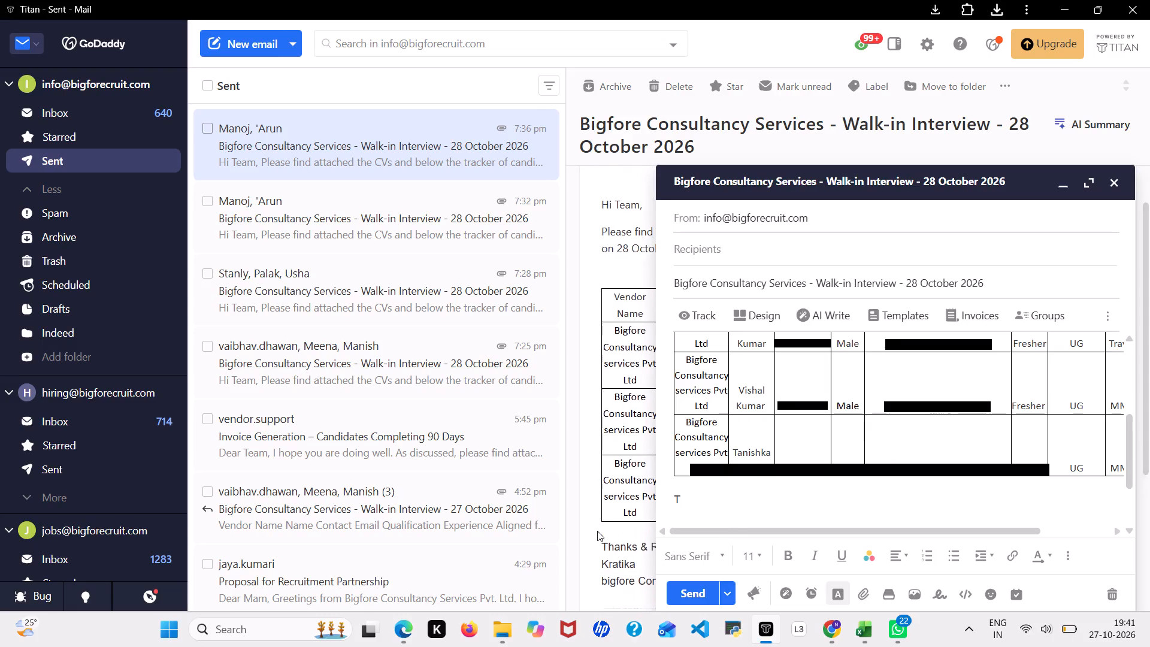
scroll(597, 531, down, 1)
click(443, 235)
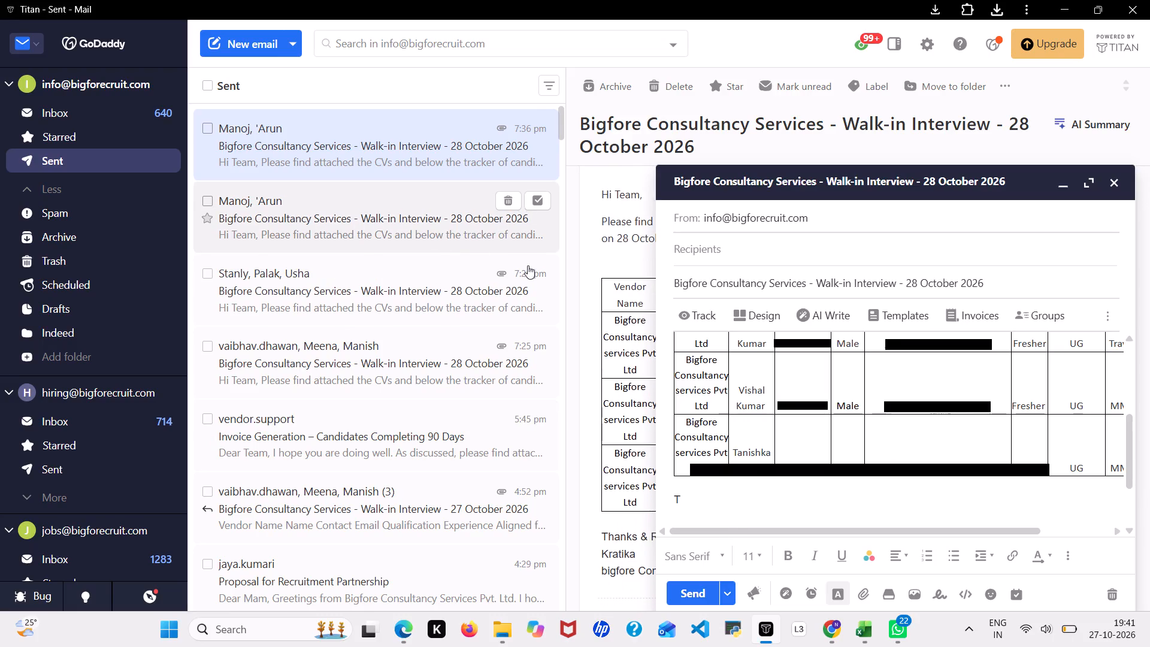
scroll(600, 322, down, 1)
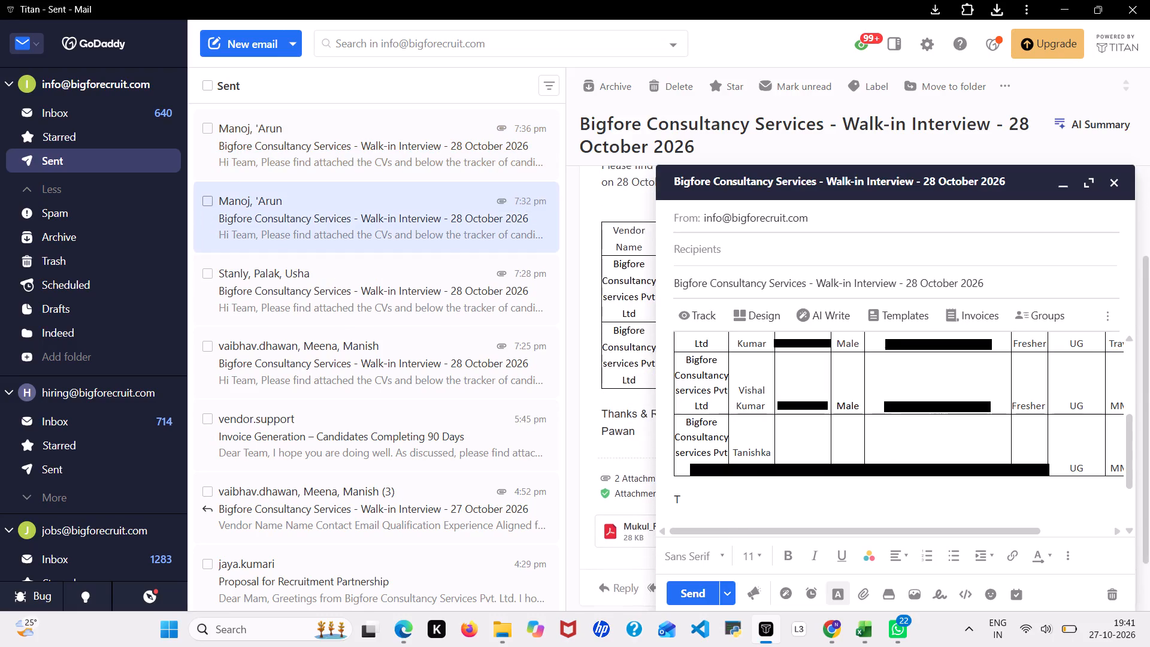
drag(609, 411, 638, 435)
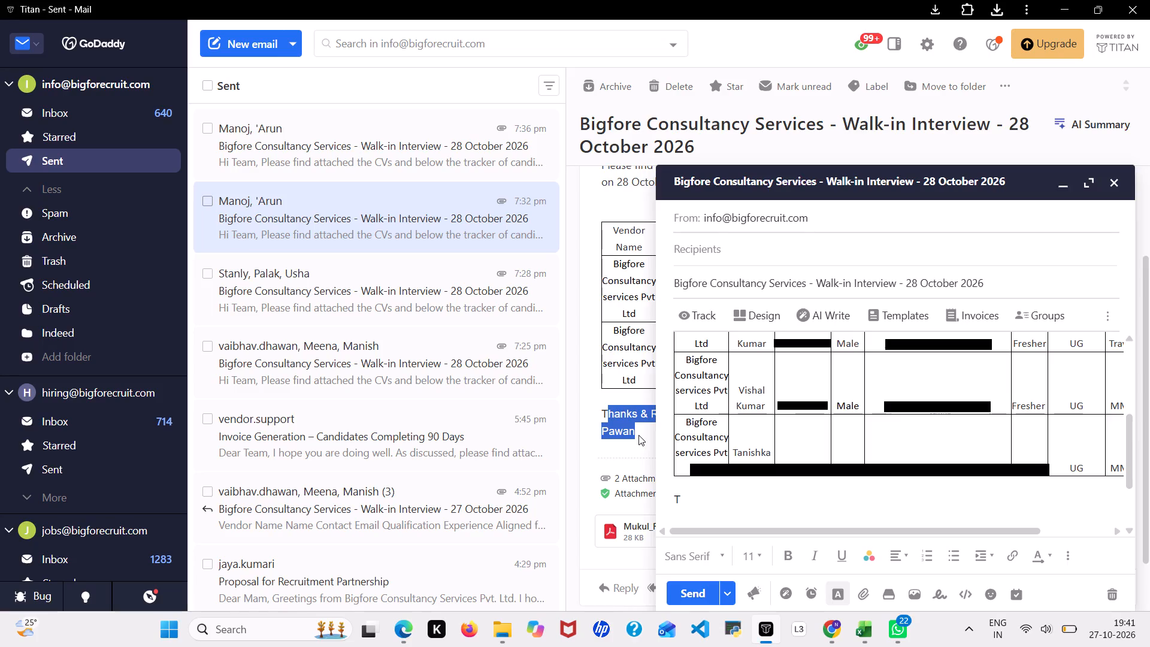
key(ctrl+c)
click(681, 501)
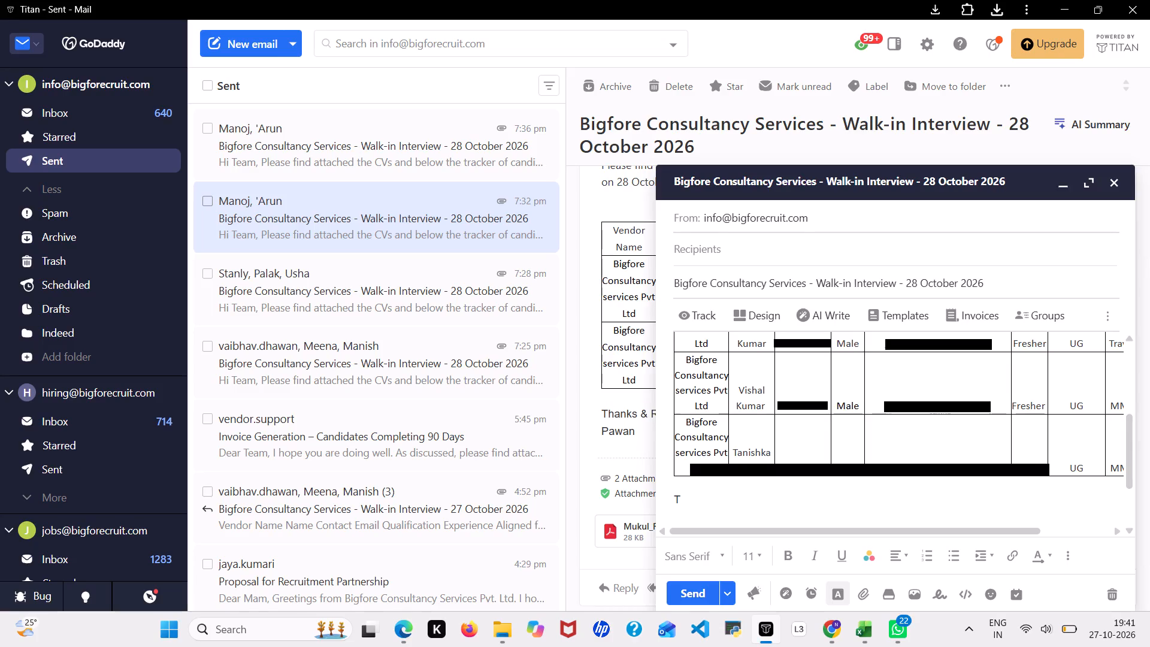
key(ctrl+v)
click(675, 511)
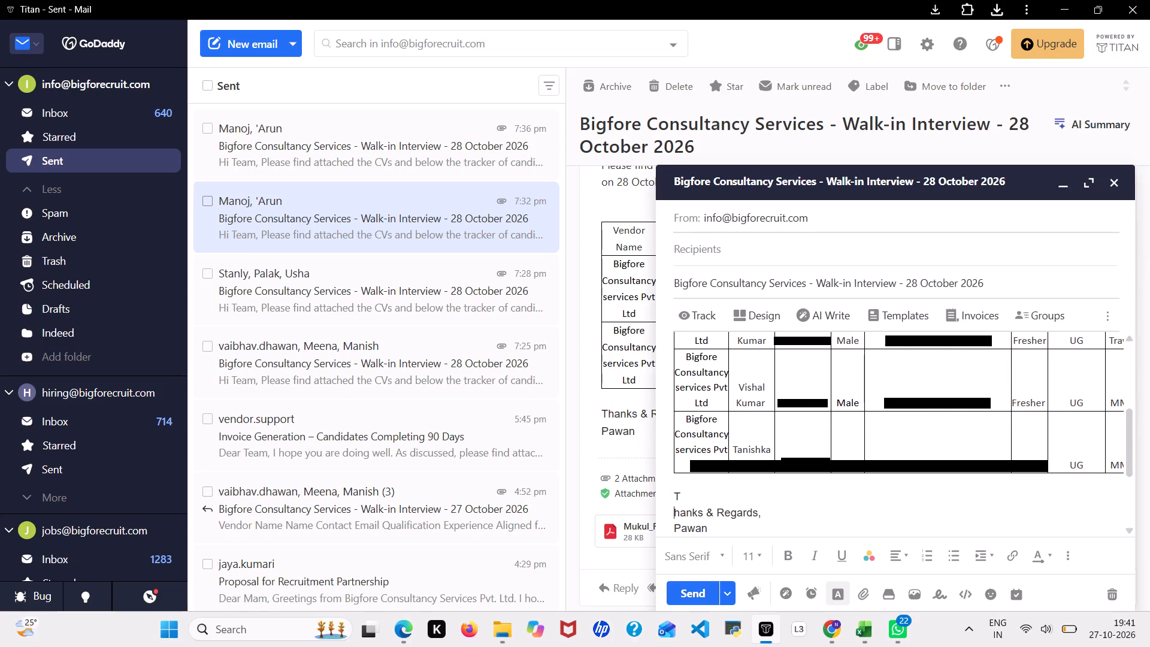
key(BackSpace)
Switch back to Excel.
scroll(739, 510, right, 1)
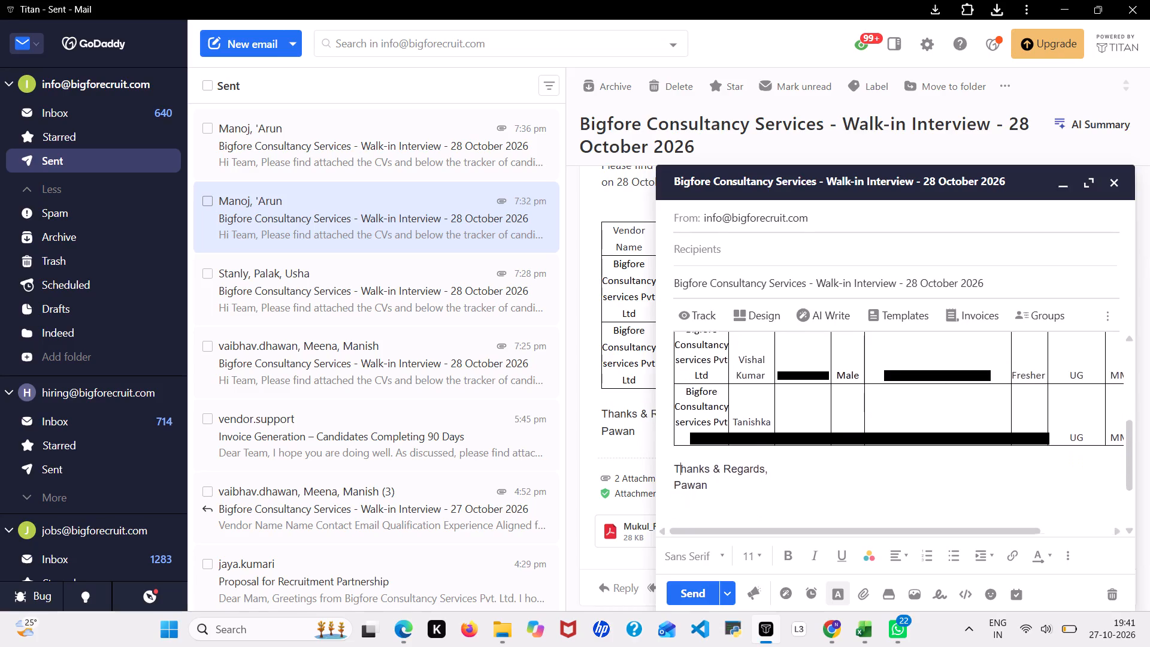
scroll(739, 510, right, 1)
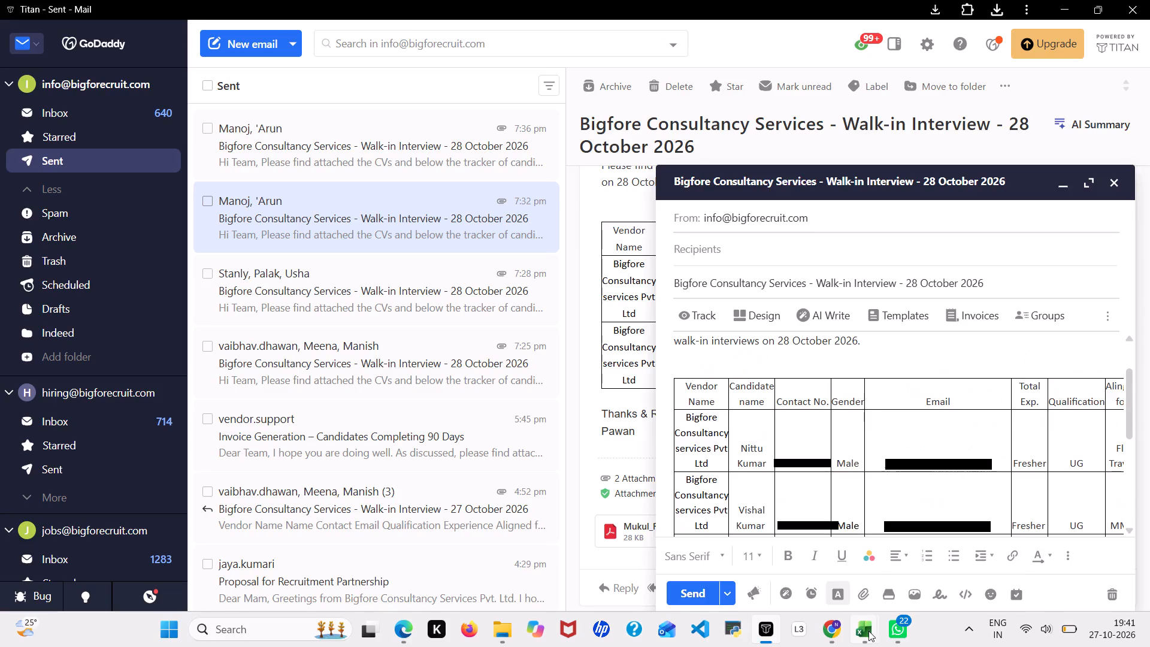
click(868, 631)
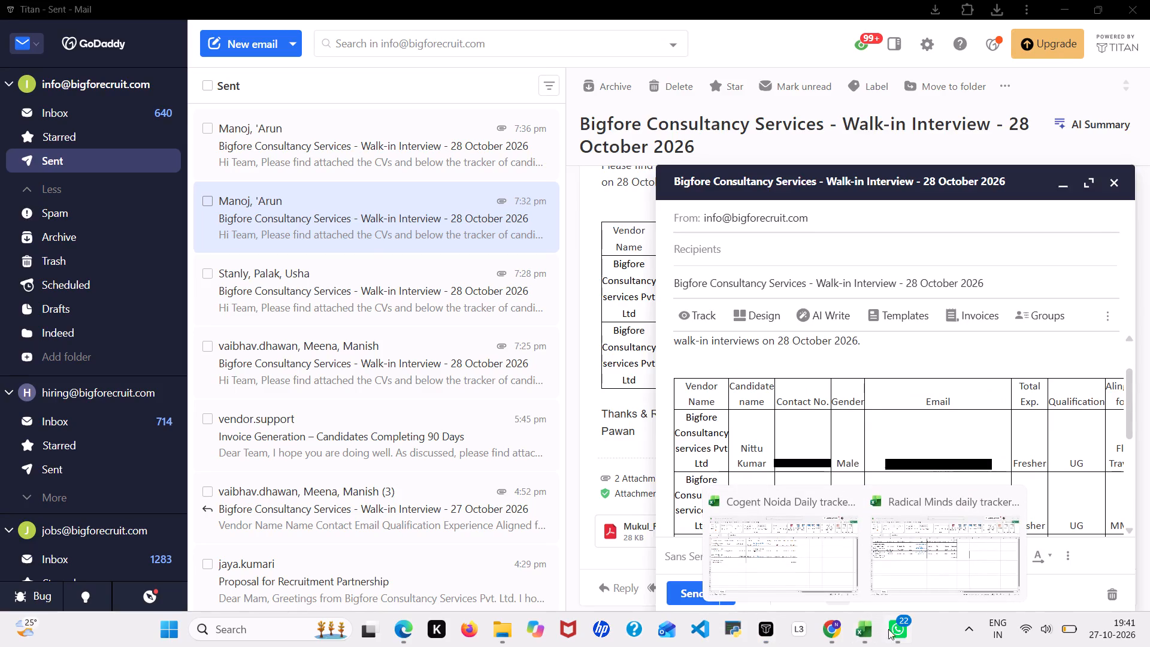
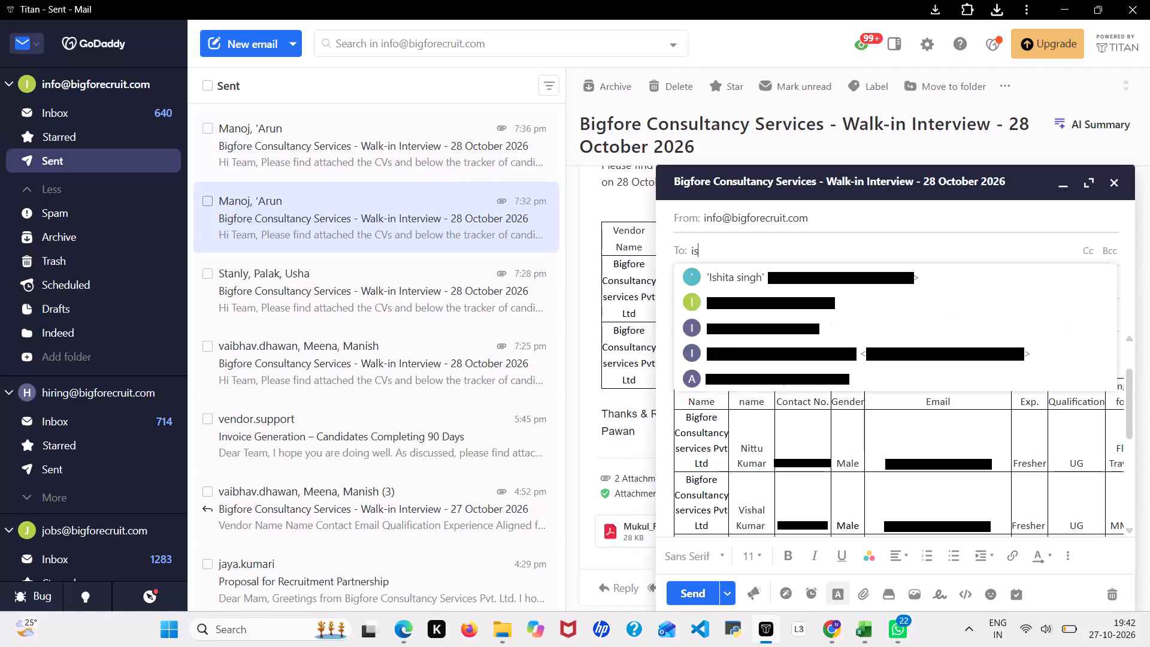
Add the suggested contacts matching "is" (Ishita), "har" (Harsh) and "raj" as recipients of the walk-in interview email.
click(735, 276)
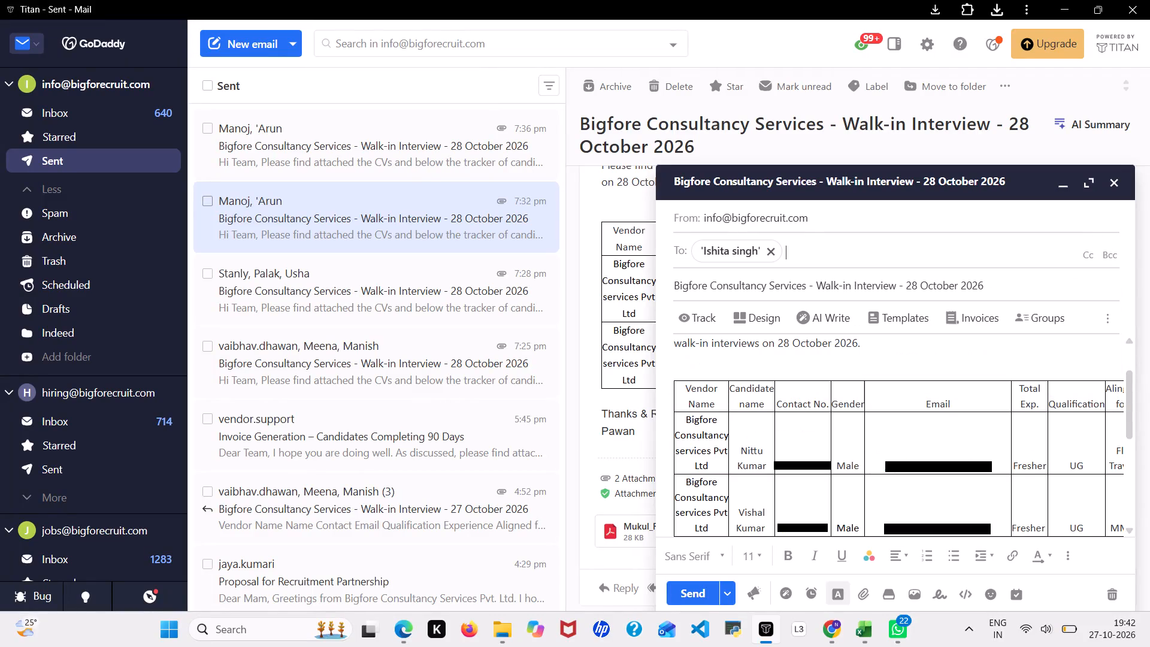
text(har)
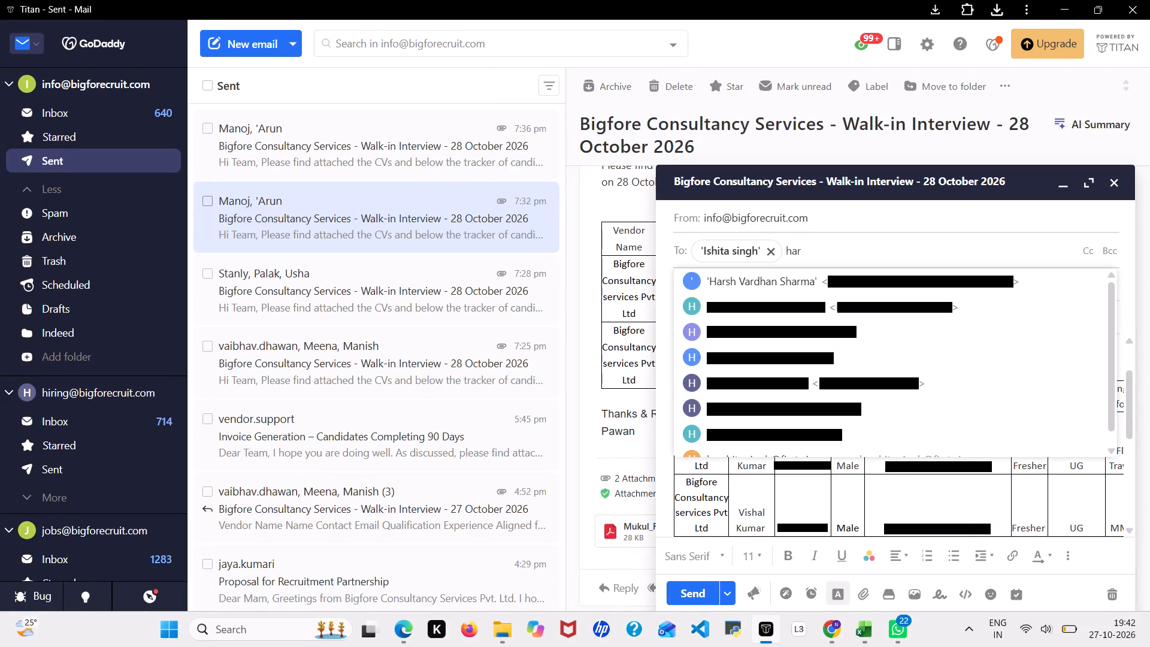
click(829, 273)
text(raj)
click(812, 284)
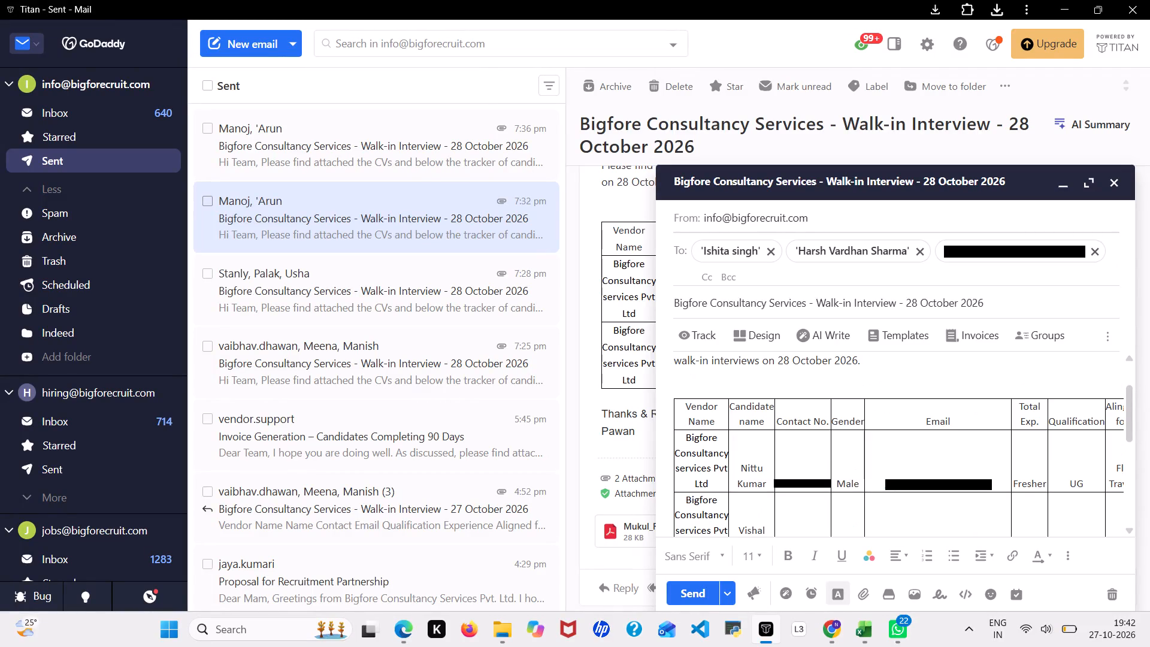
Review the tracker table, sign-off and attached CVs in the 28 October 2026 walk-in interview email and send it.
scroll(813, 410, down, 1)
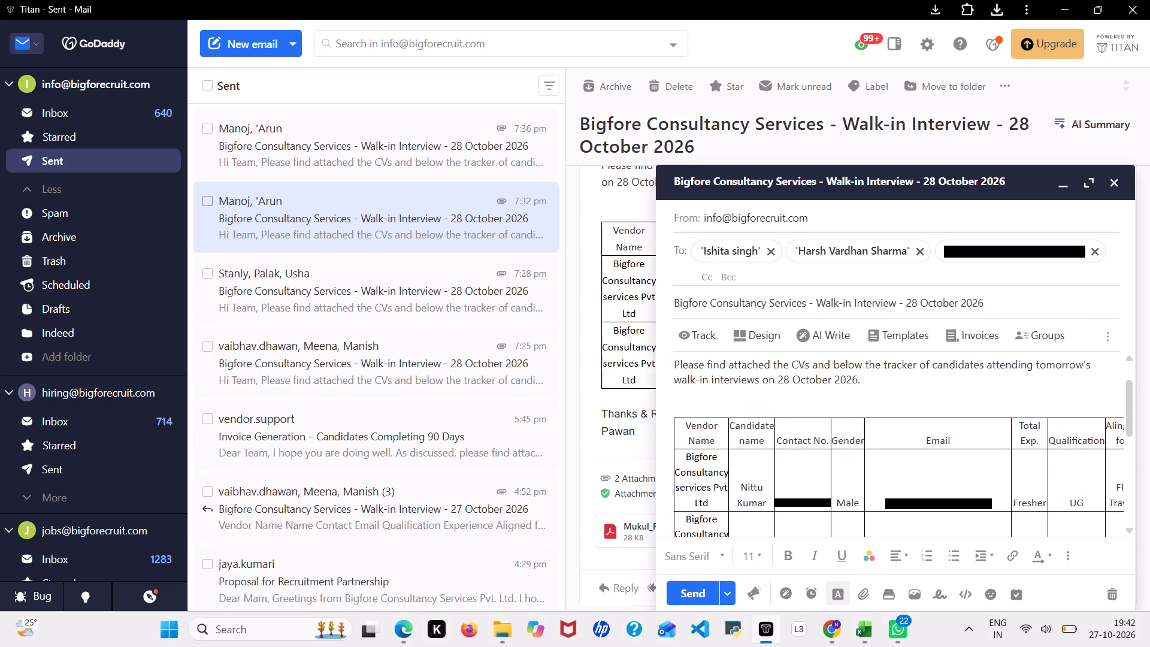
scroll(813, 410, down, 3)
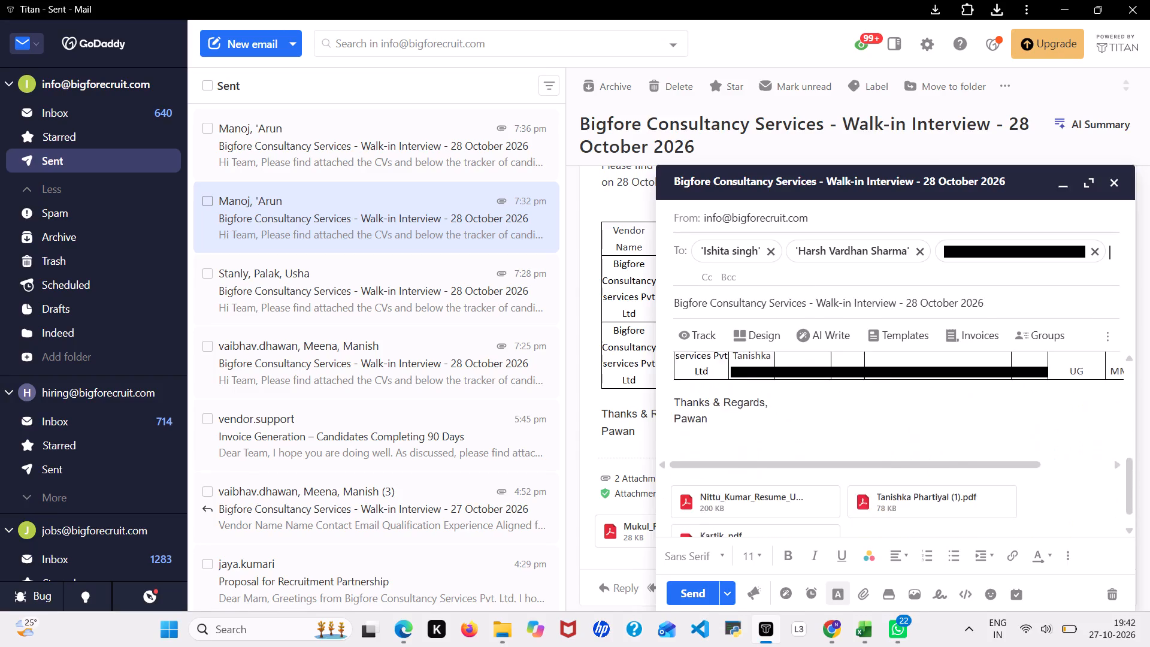
click(680, 594)
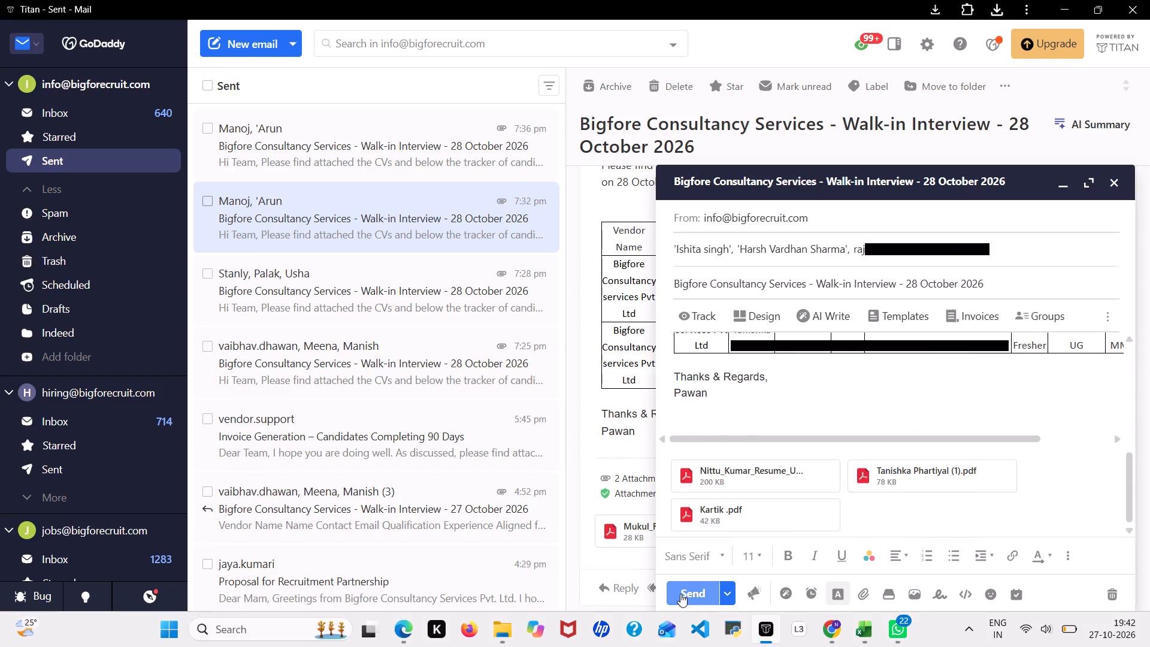
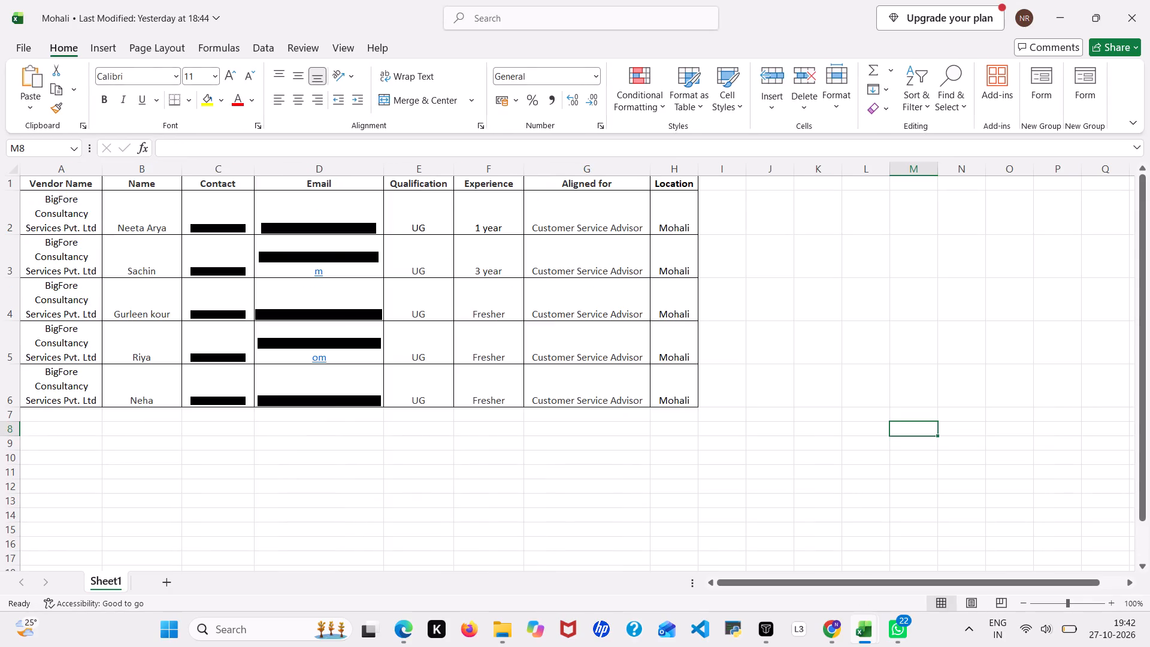
Clear the name, contact, email, qualification and experience cells of the first candidate row in the Mohali tracker.
drag(509, 216, 205, 216)
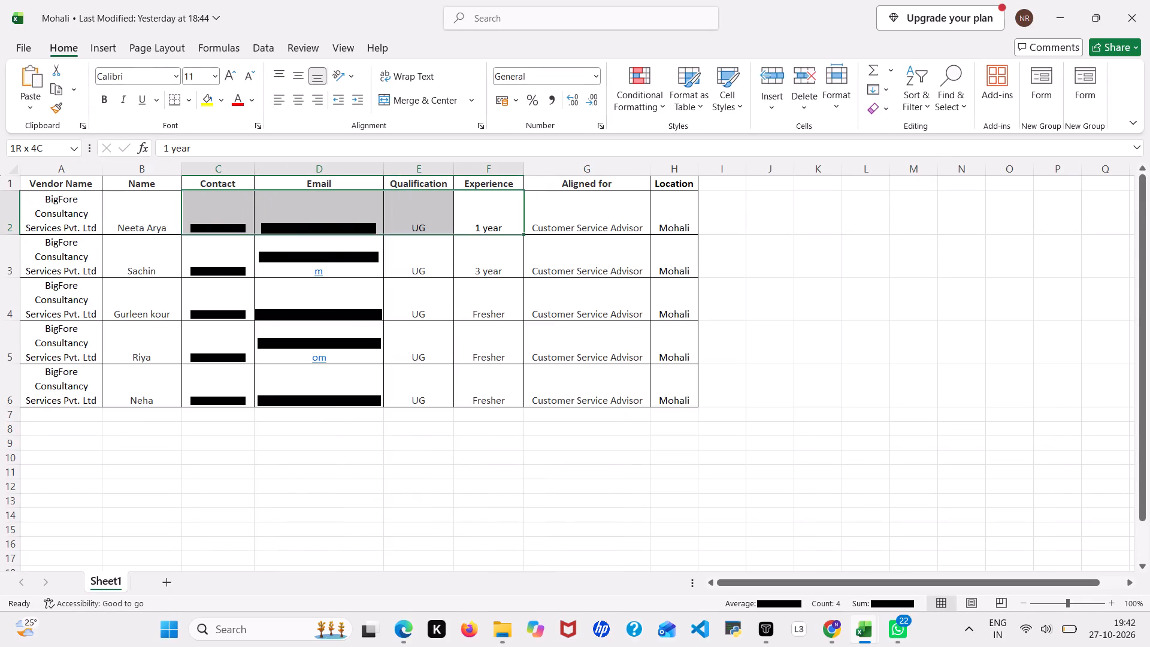
drag(205, 216, 172, 216)
key(Delete)
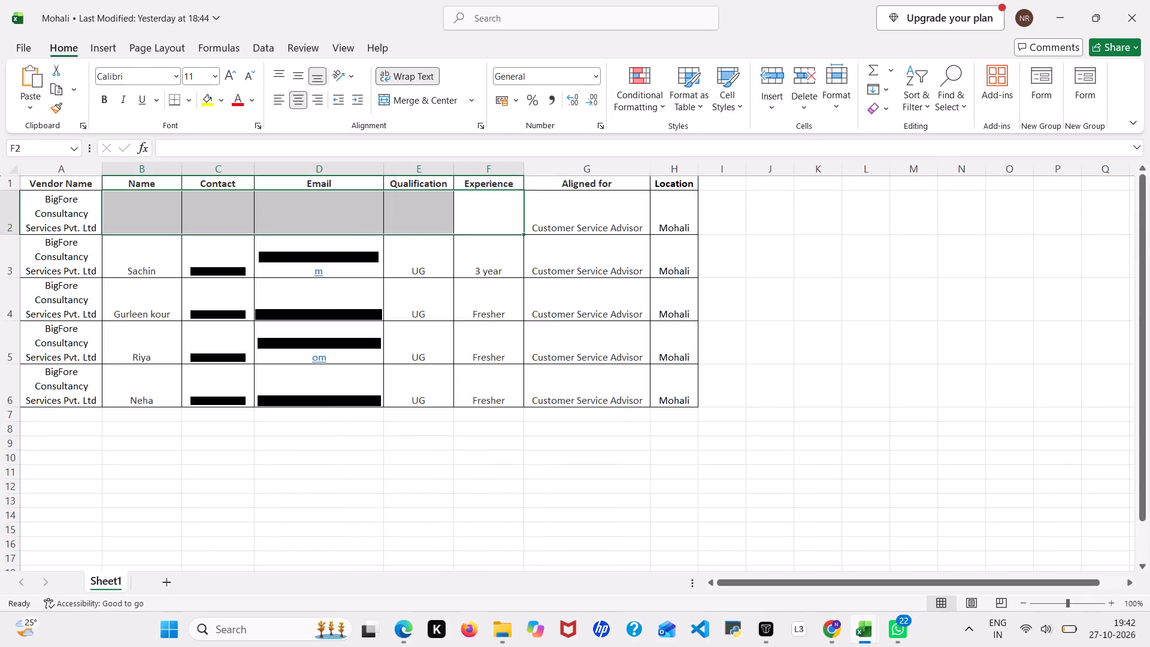
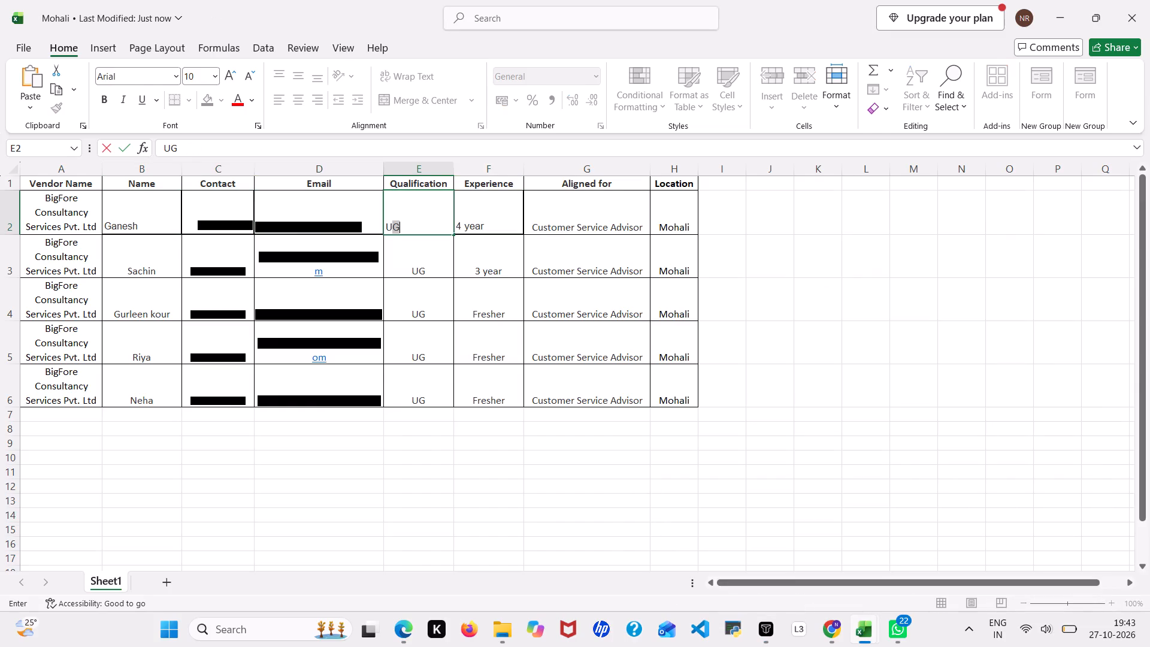
Enter UG as the qualification in the first candidate row.
text(G)
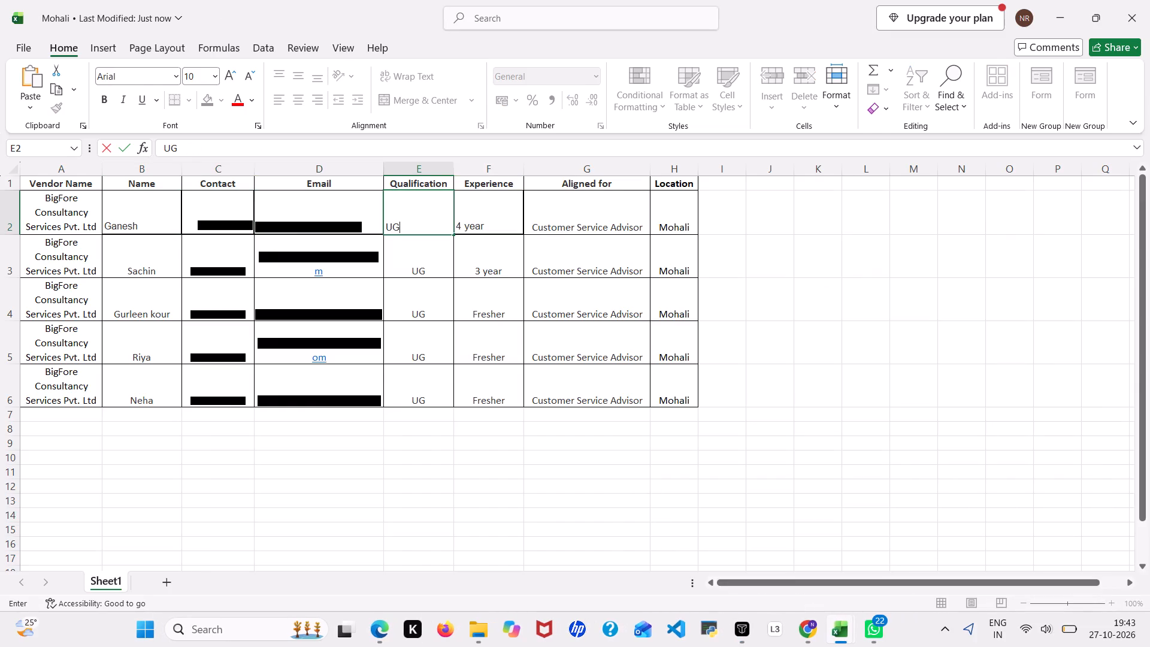
Format the first candidate row from Vendor Name to Location as Calibri, size 11, centred horizontally.
drag(664, 216, 103, 217)
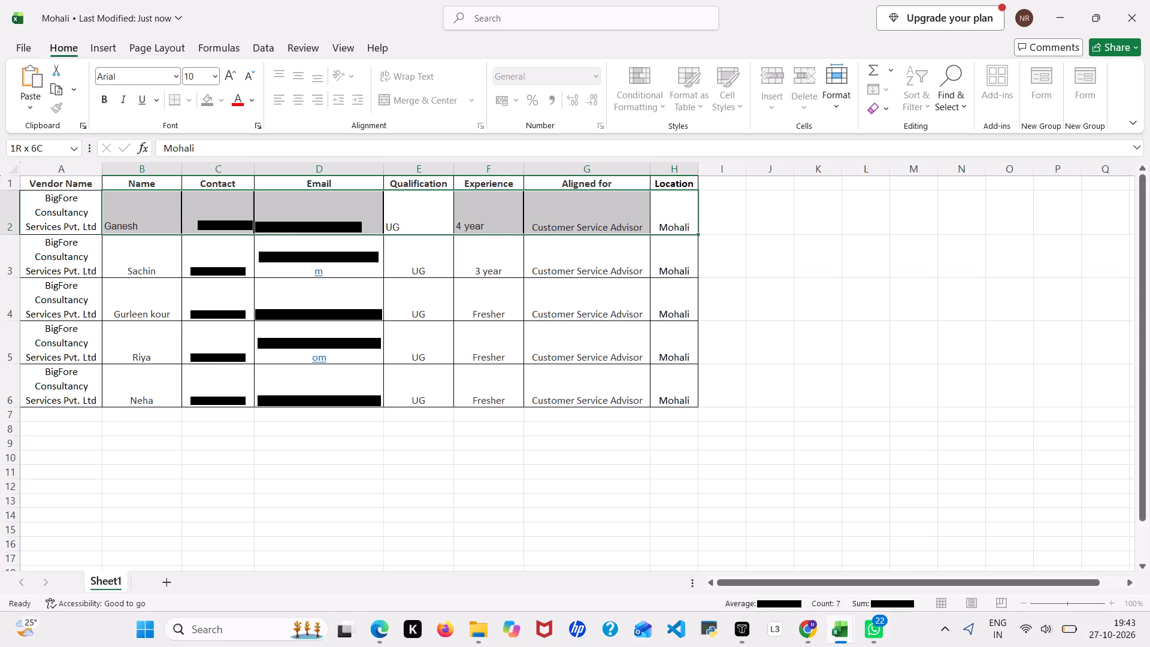
drag(103, 217, 93, 217)
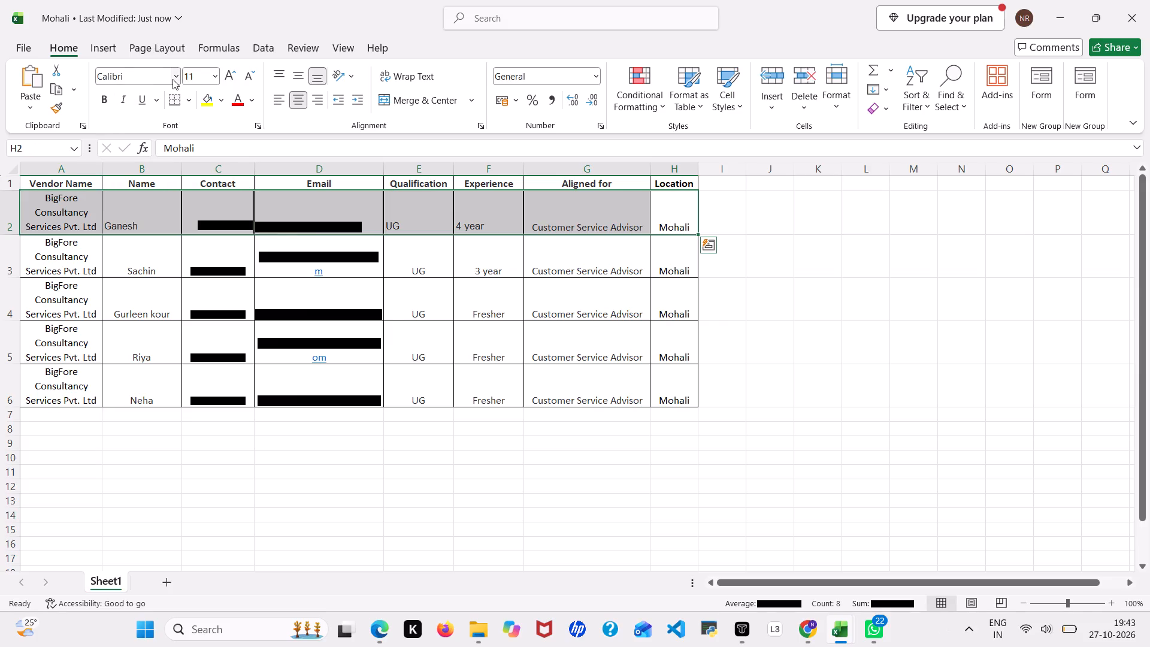
click(172, 79)
click(162, 138)
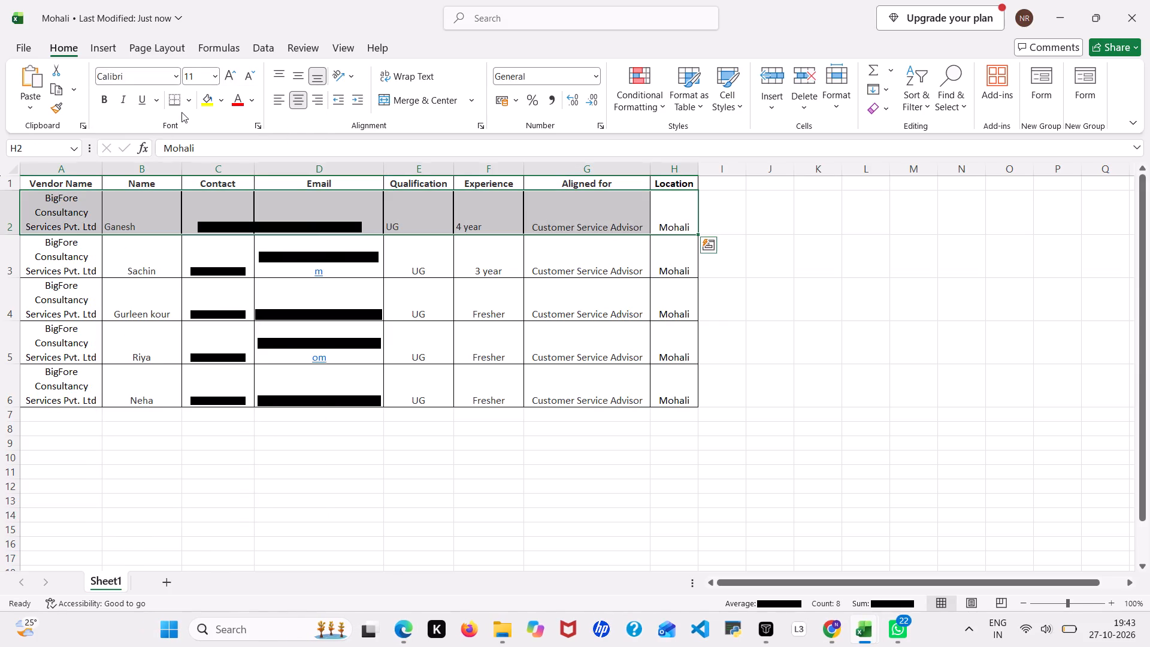
click(216, 72)
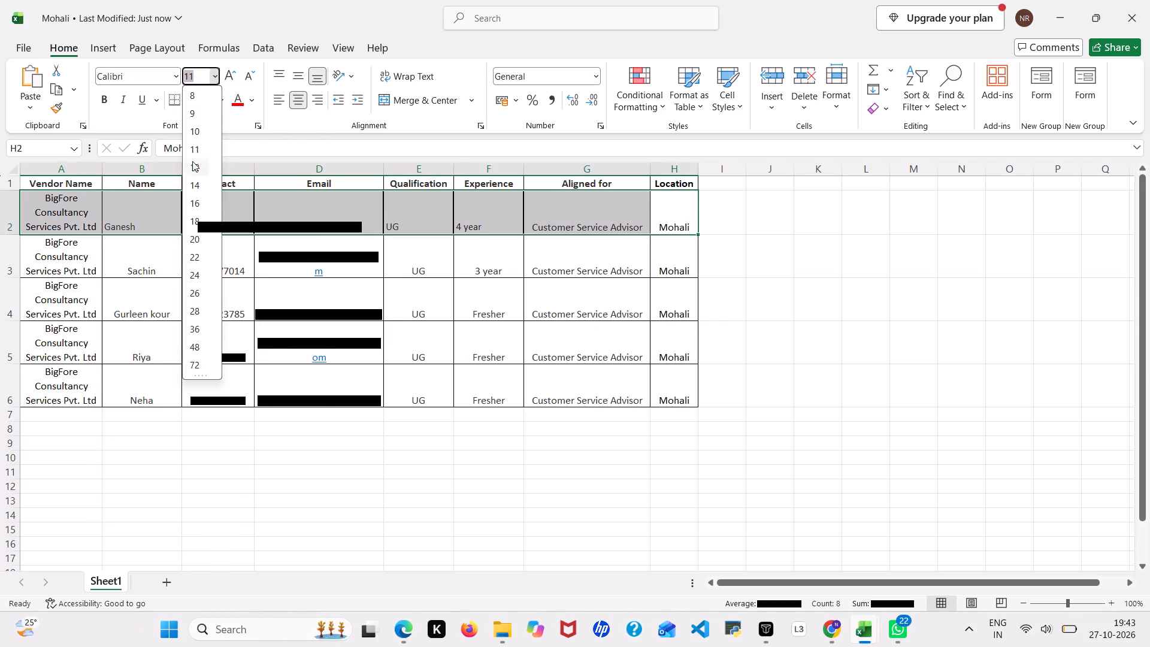
click(192, 151)
click(295, 94)
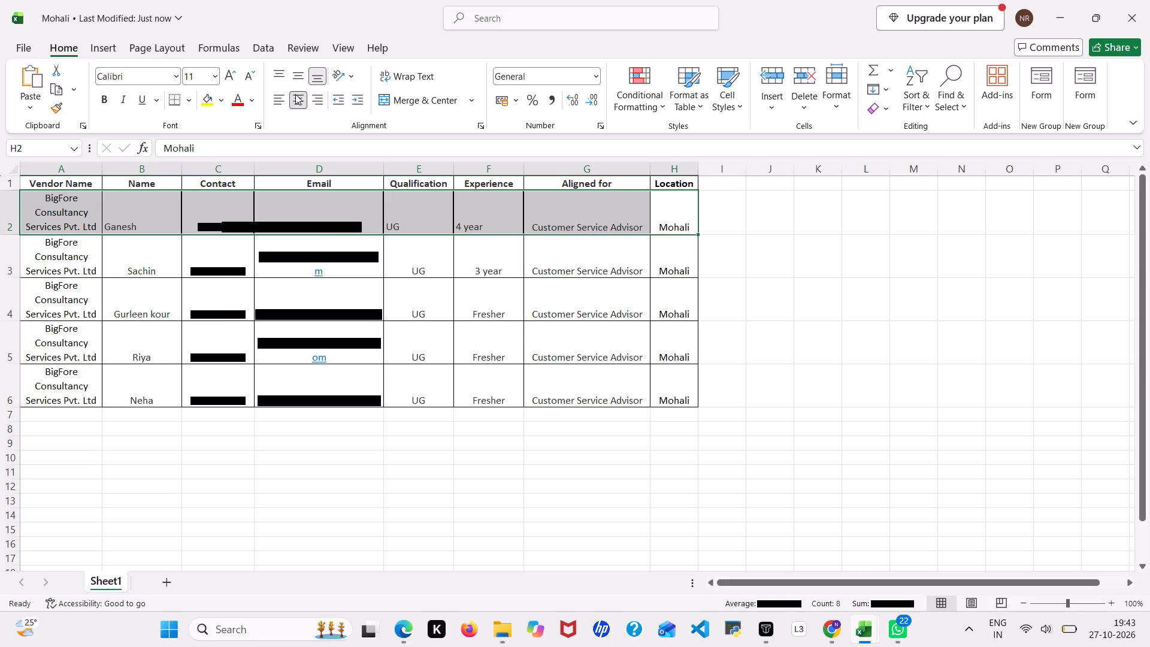
click(295, 94)
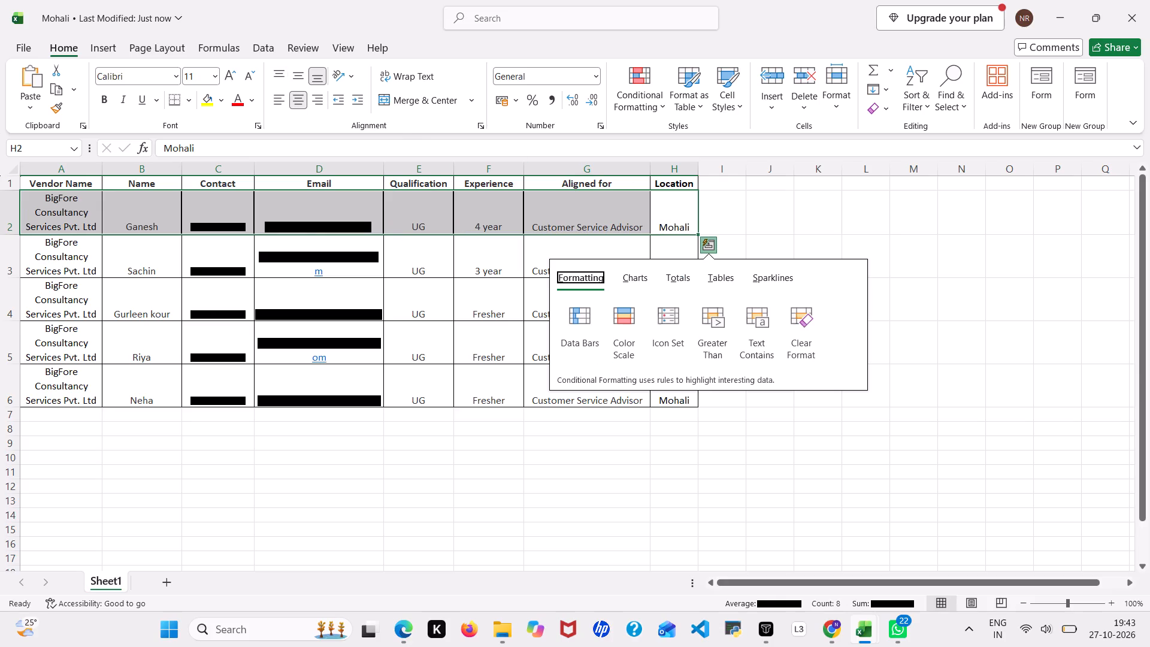
Select the header row together with the first candidate row, from Vendor Name to Location.
drag(687, 217, 98, 186)
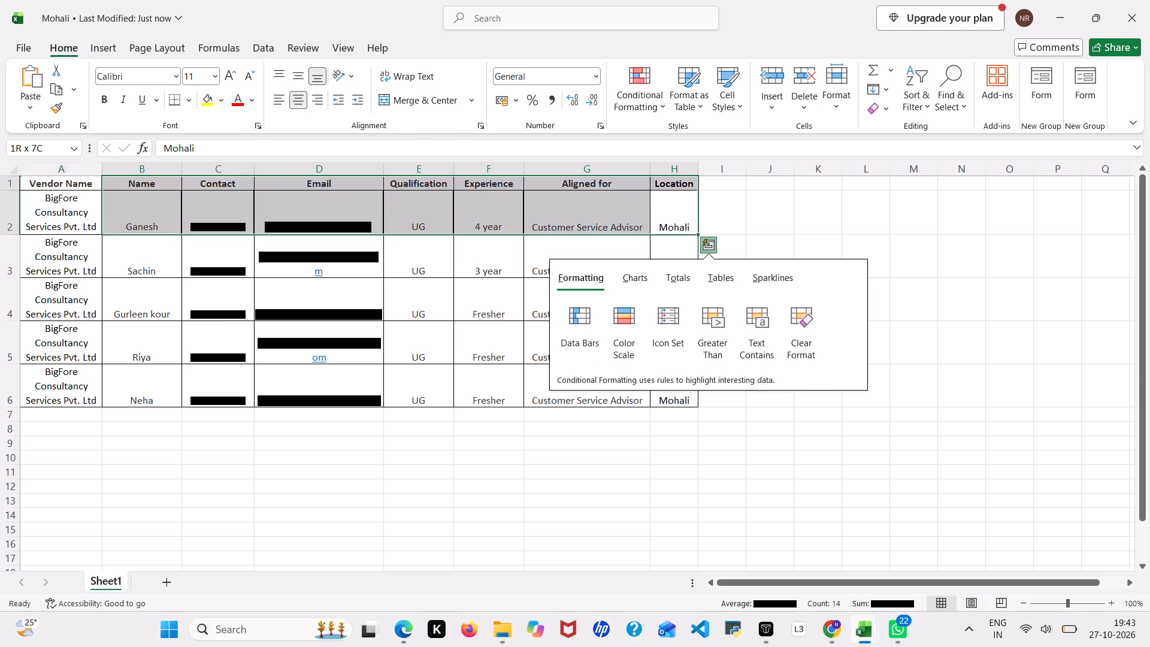
drag(98, 186, 45, 192)
drag(676, 216, 52, 185)
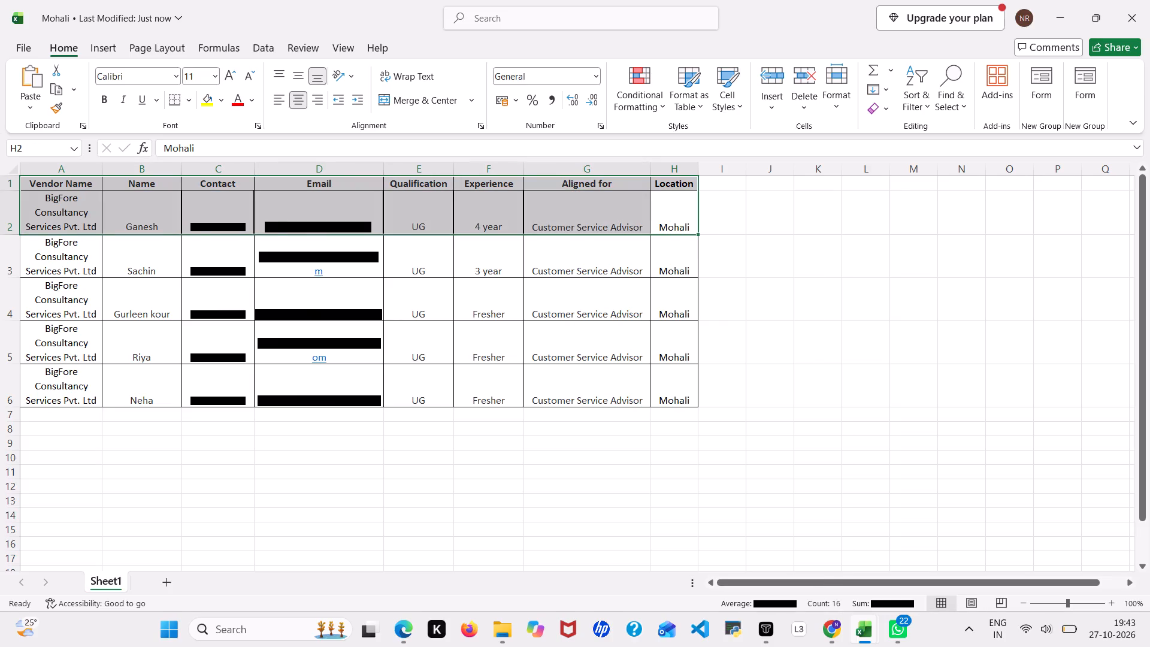
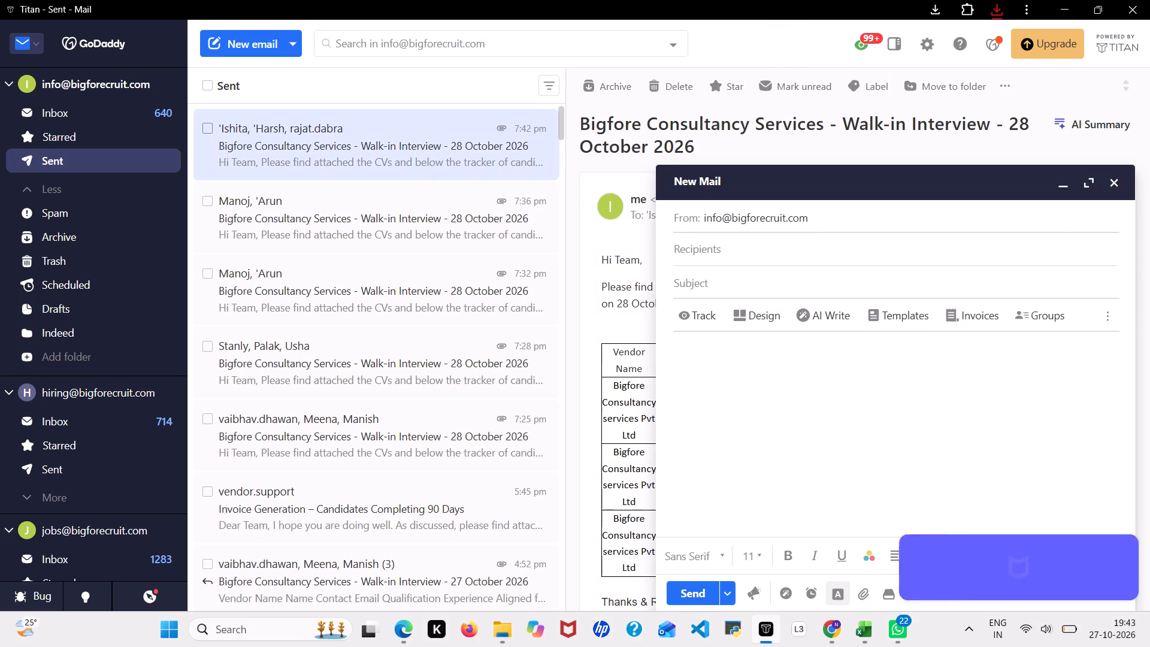
Fill the new mail's subject with Bigfore Consultancy Services - Walk-in Interview - 28 October 2026, copied from the open sent email.
drag(582, 126, 694, 147)
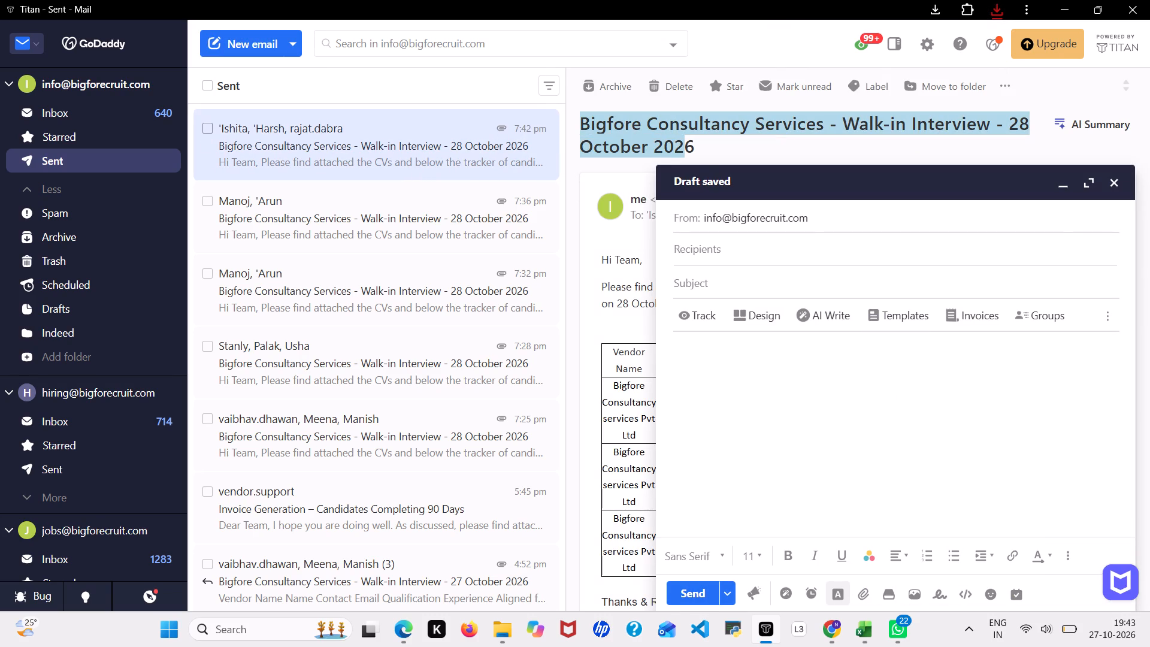
key(ctrl+c)
click(721, 279)
key(ctrl+v)
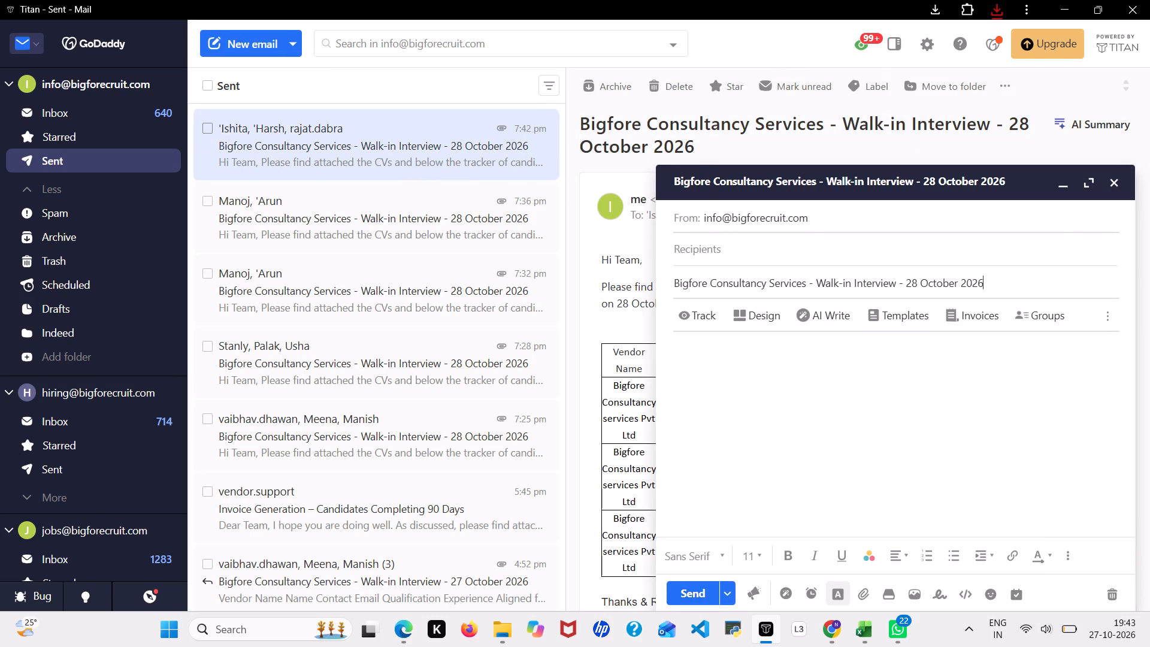
Copy the greeting and the introductory sentence about the attached CVs and tracker from the open sent email into the new mail's body.
drag(603, 258, 739, 323)
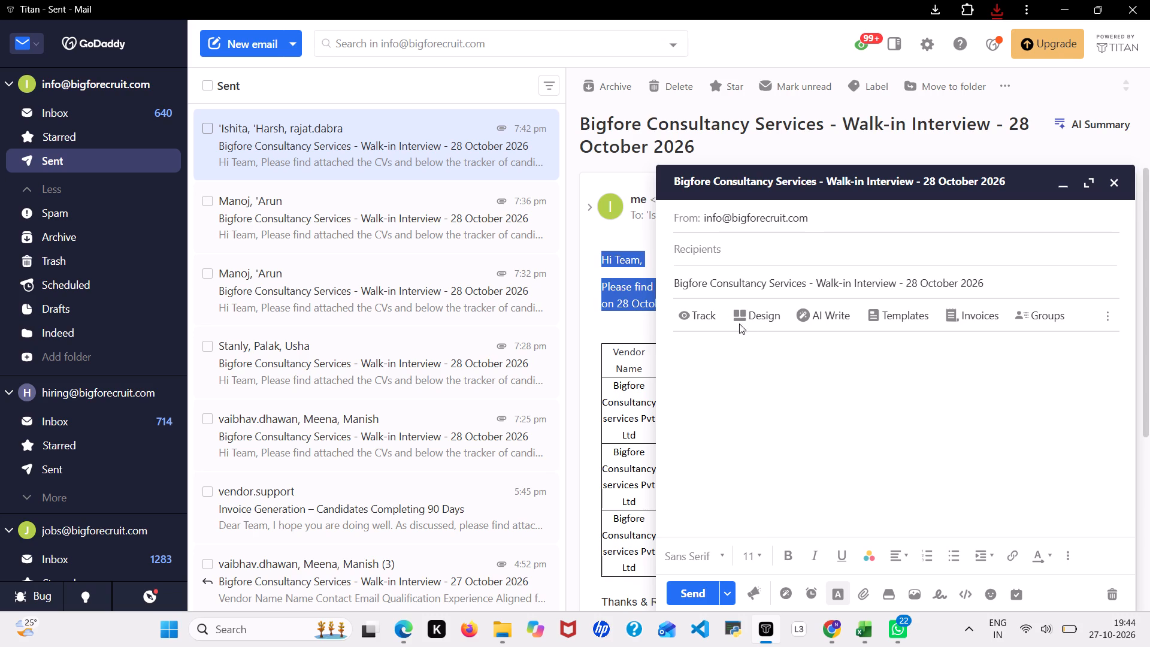
drag(739, 323, 758, 330)
key(ctrl+c)
click(706, 350)
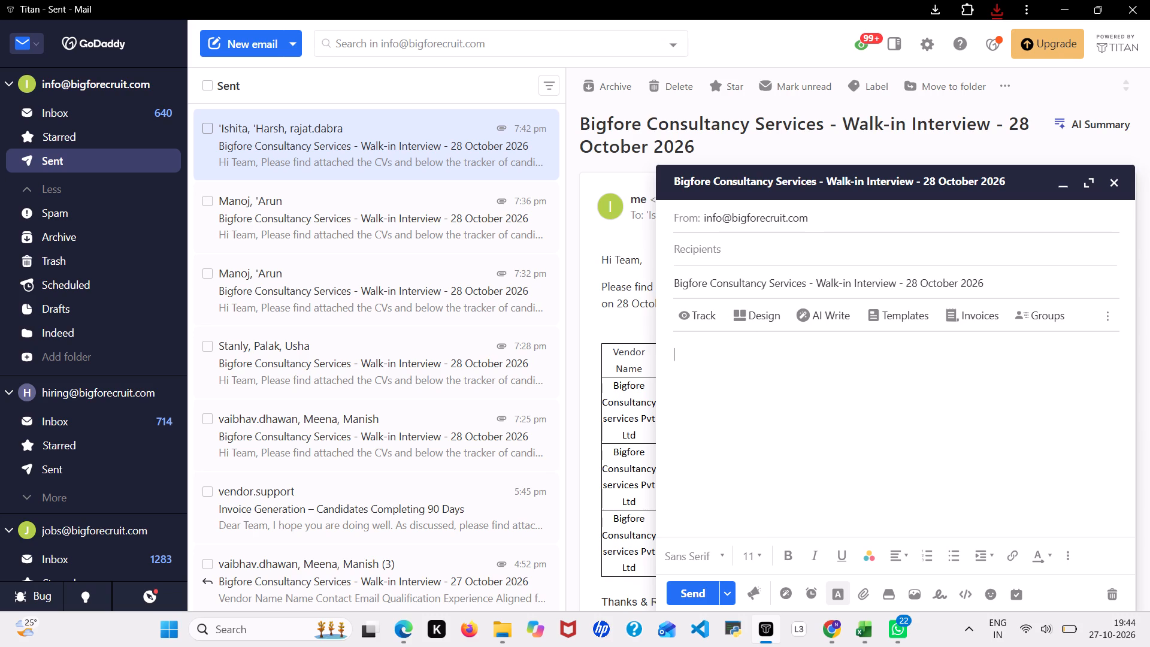
key(ctrl+v)
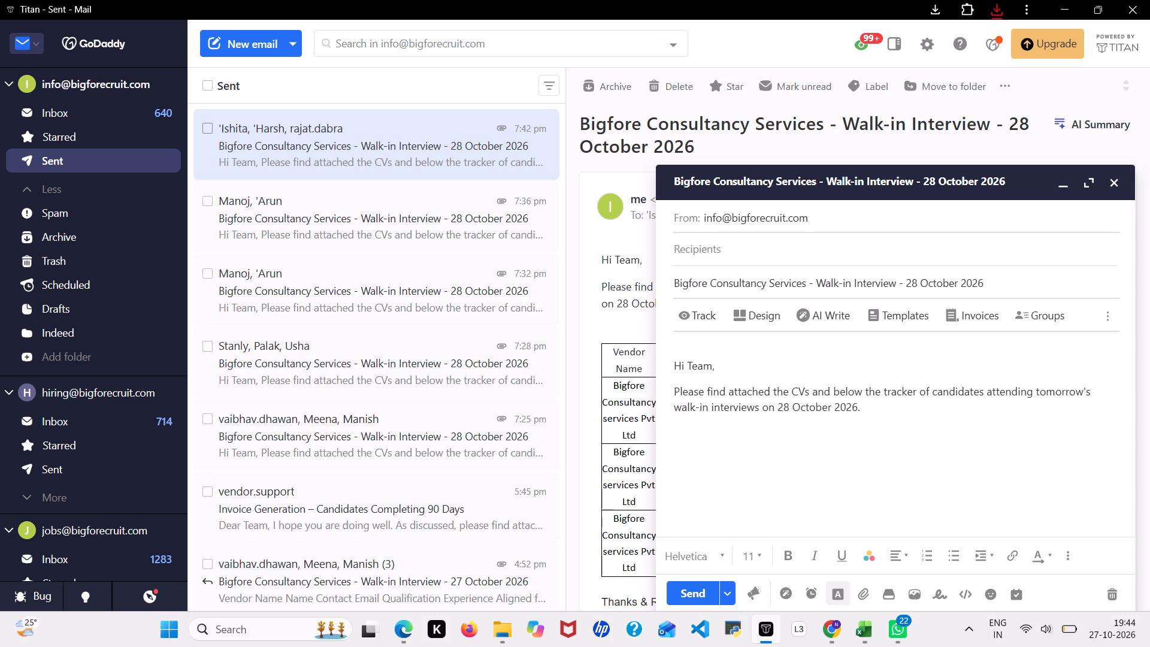
Attach the Ganesh CV document from Downloads to the new mail.
click(867, 597)
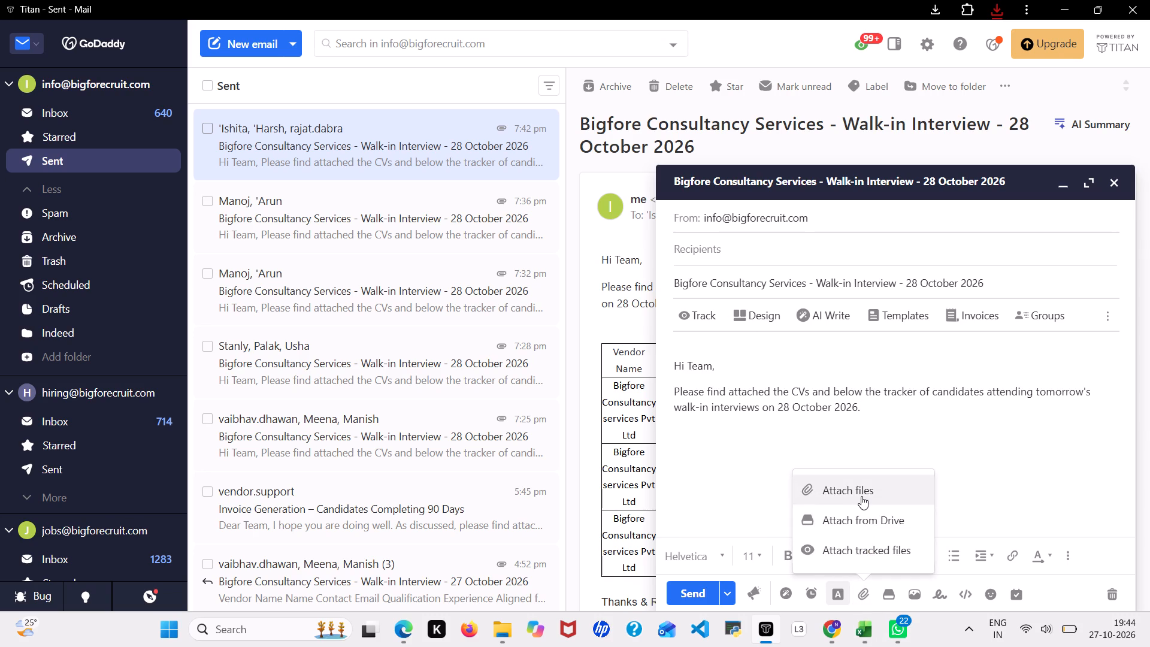
click(861, 494)
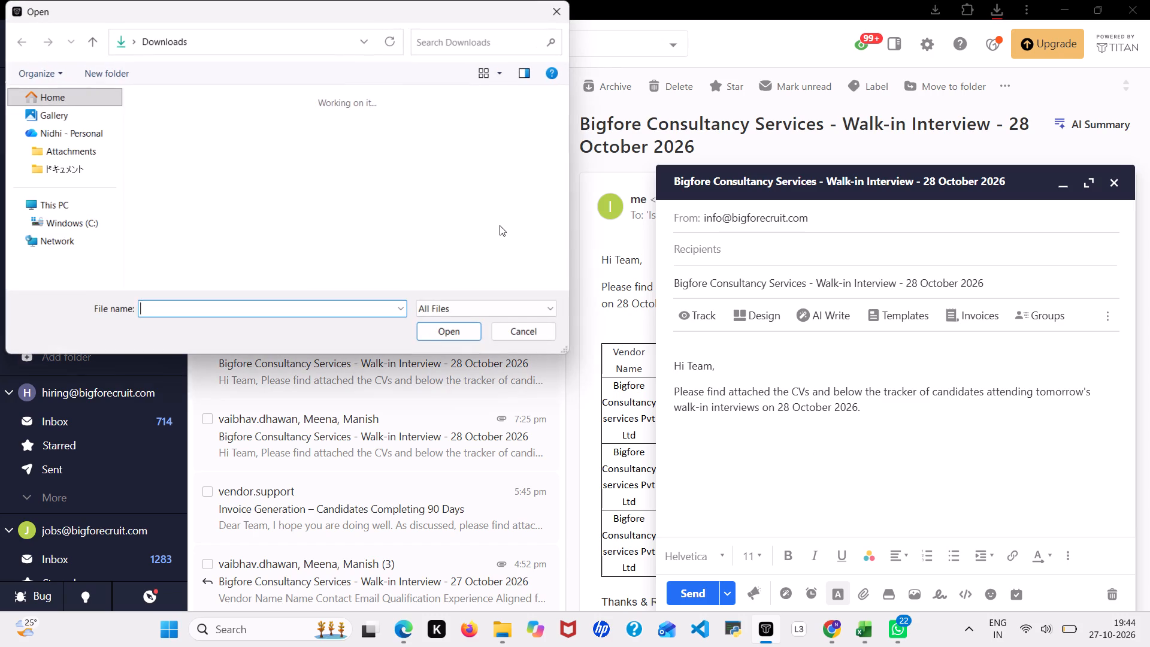
click(236, 113)
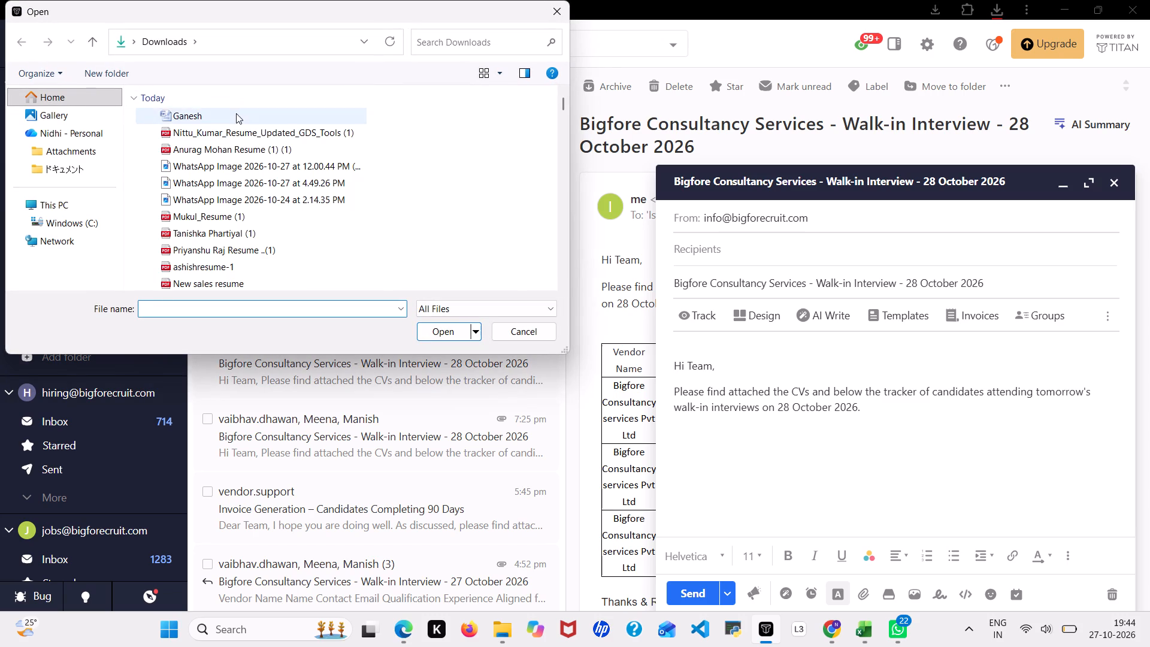
click(433, 328)
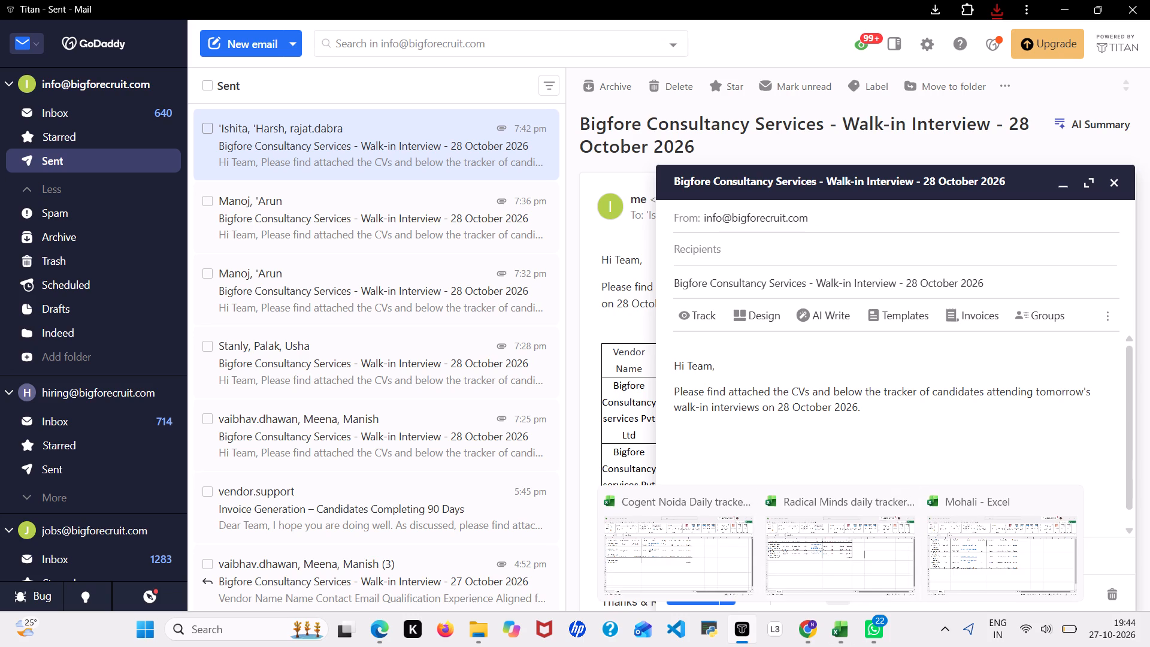
Copy the selected header and first candidate row from the Mohali workbook and paste them as a table below the mail's introductory sentence.
click(870, 405)
key(Return)
key(Return)
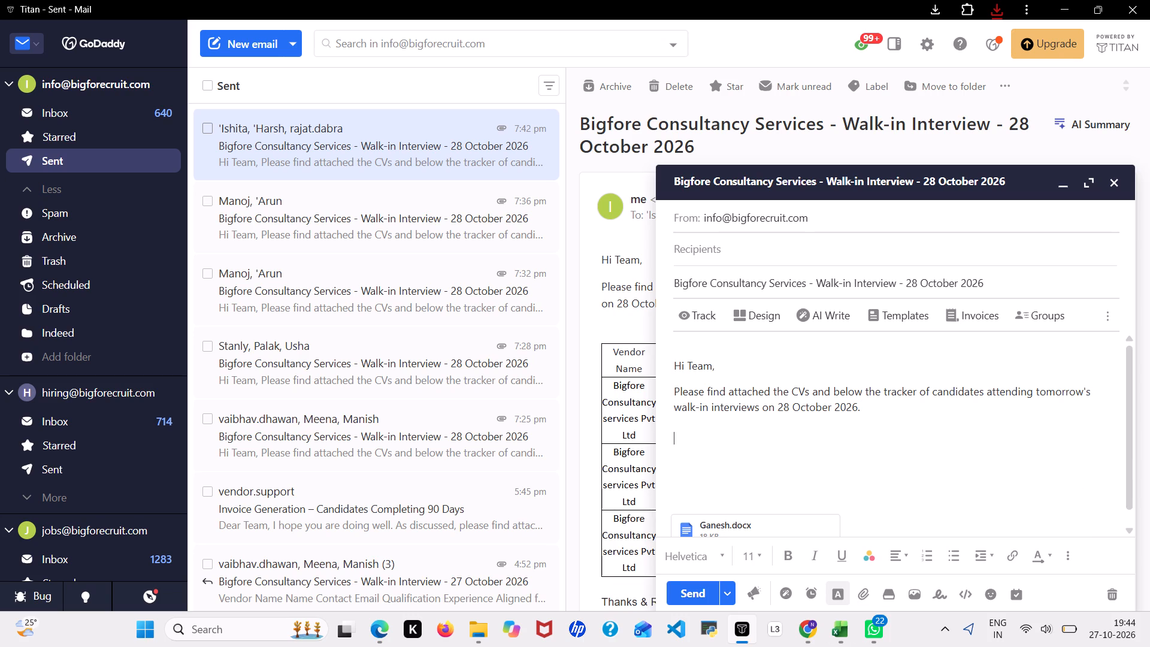
key(ctrl+v)
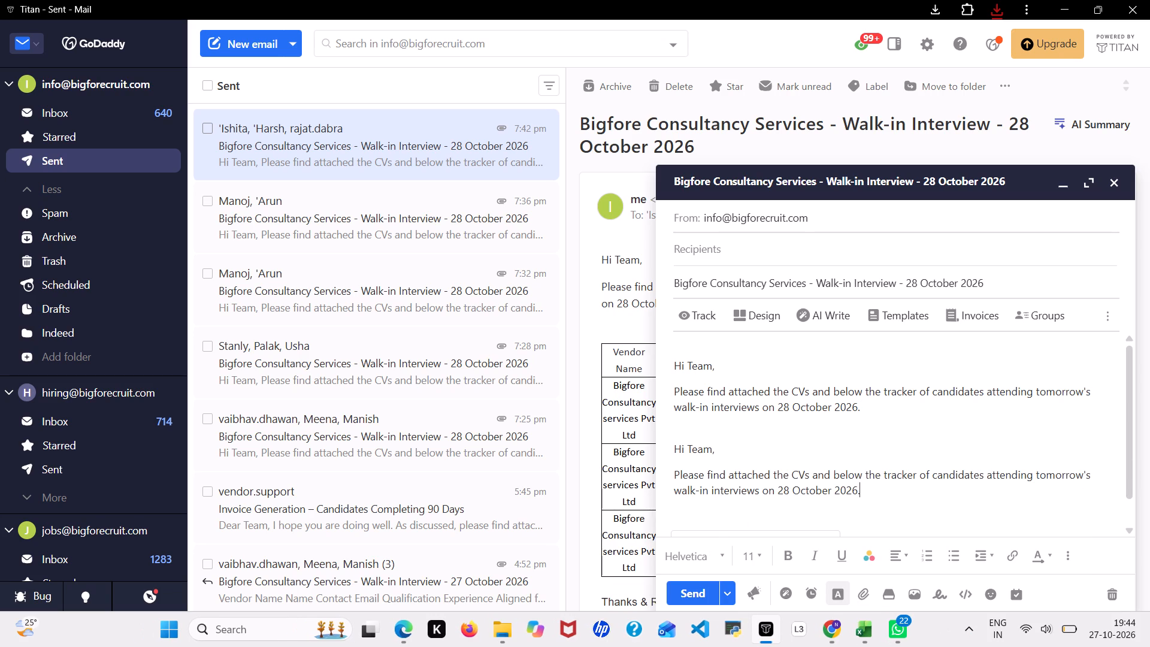
key(ctrl+z)
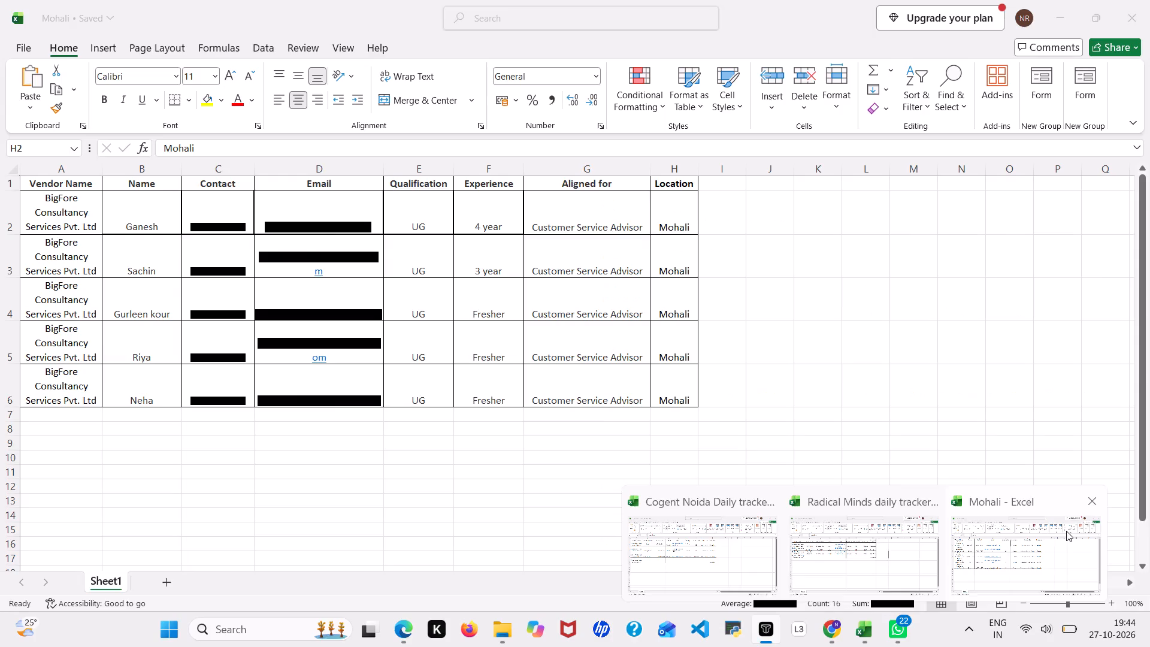
click(1066, 531)
key(ctrl+c)
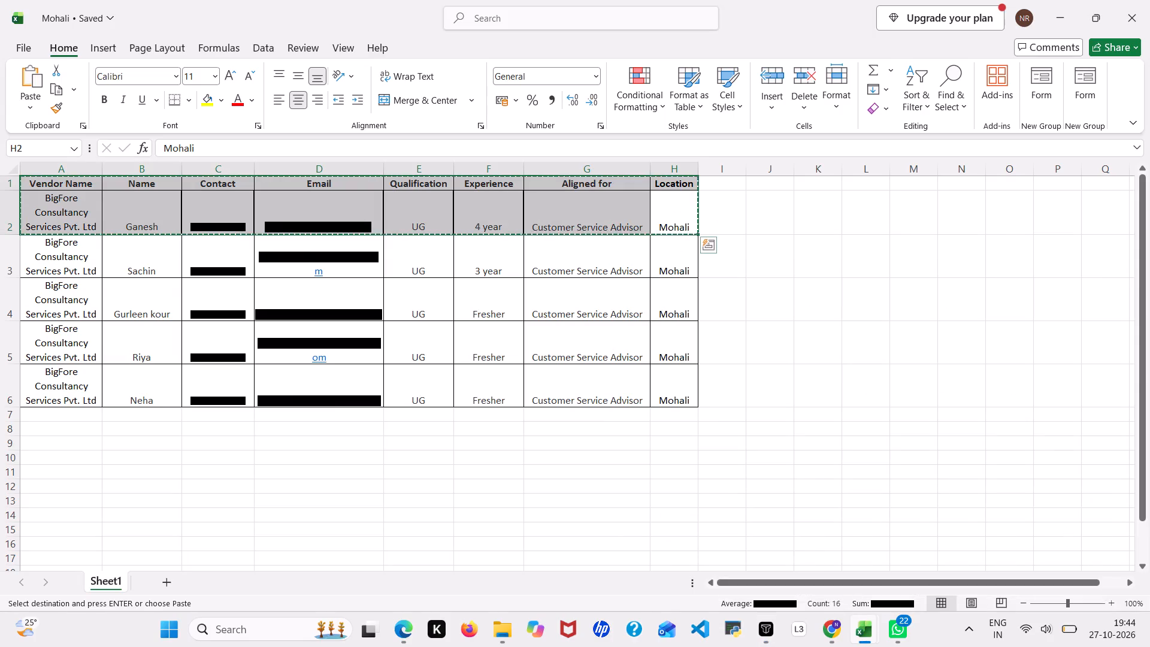
click(768, 622)
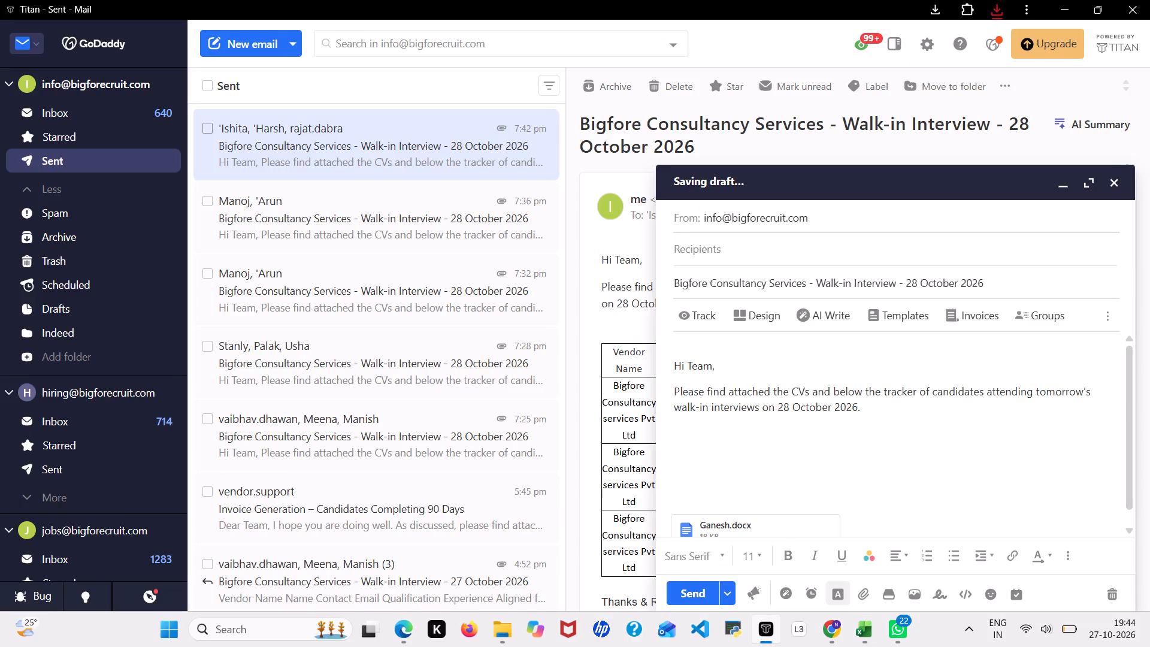
key(ctrl+v)
scroll(821, 450, down, 1)
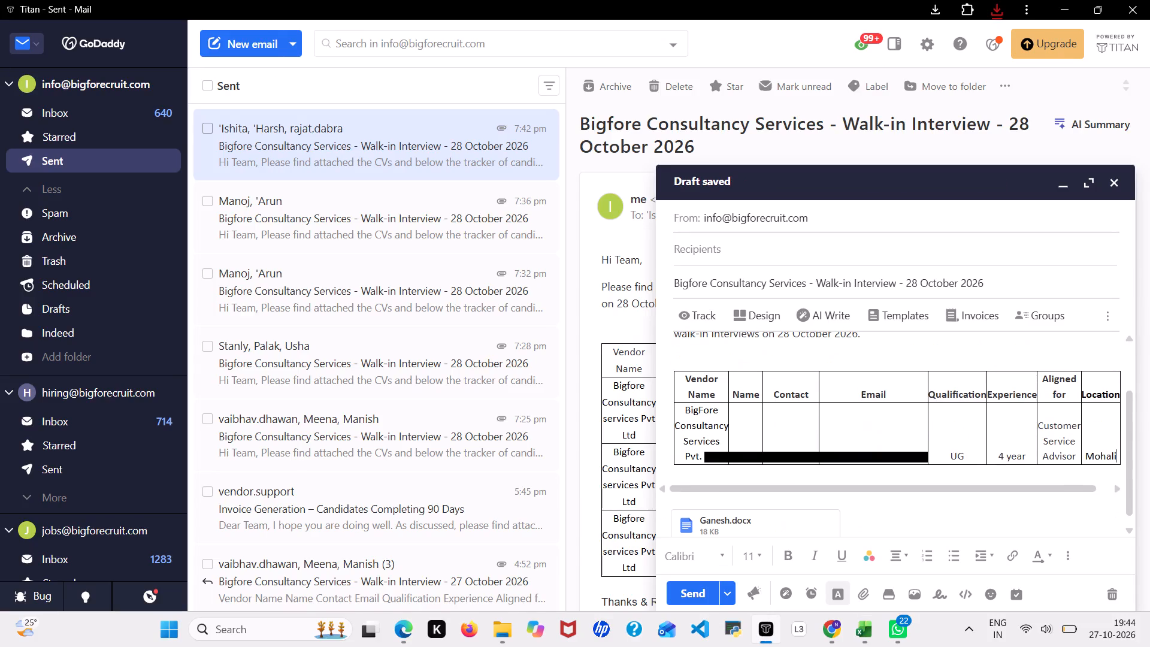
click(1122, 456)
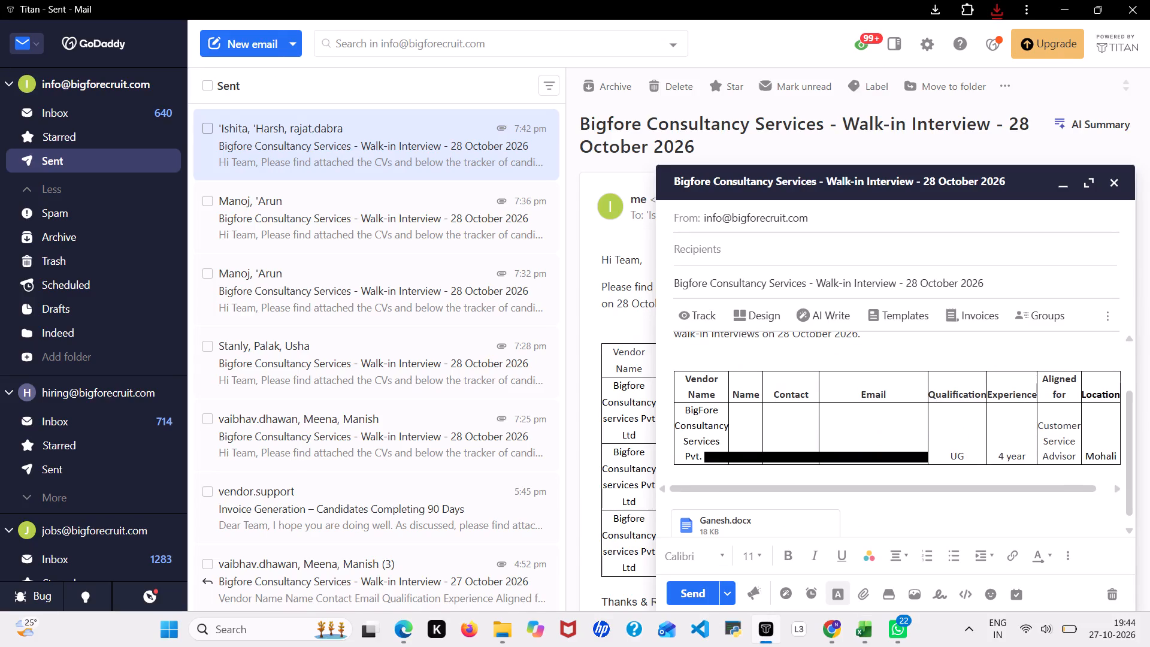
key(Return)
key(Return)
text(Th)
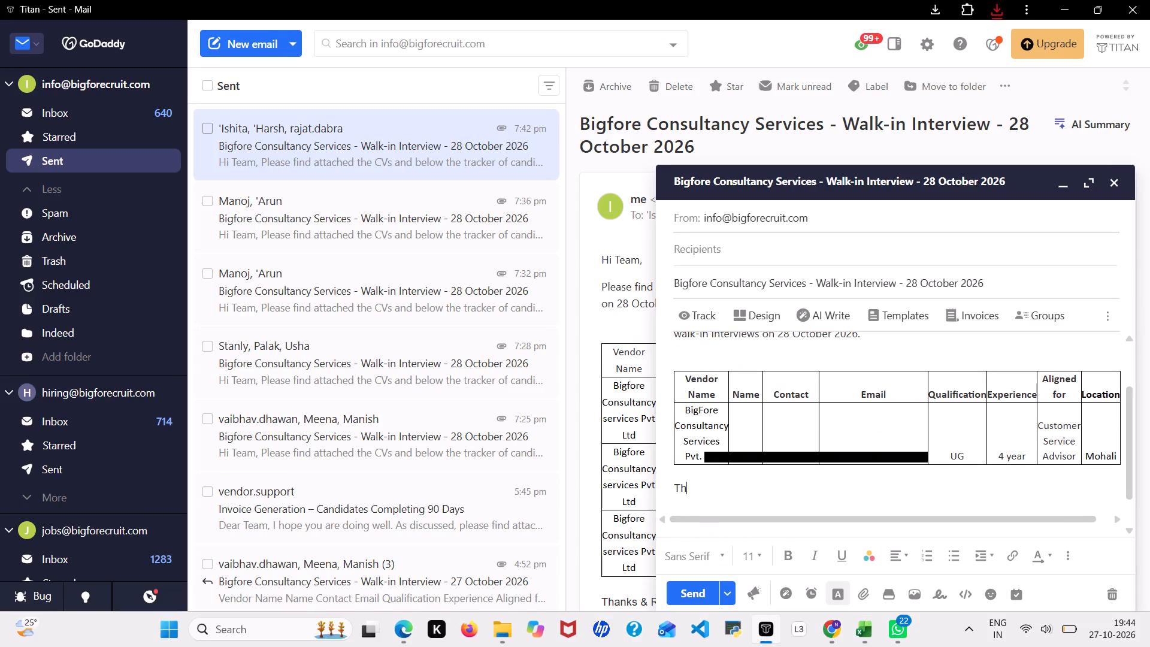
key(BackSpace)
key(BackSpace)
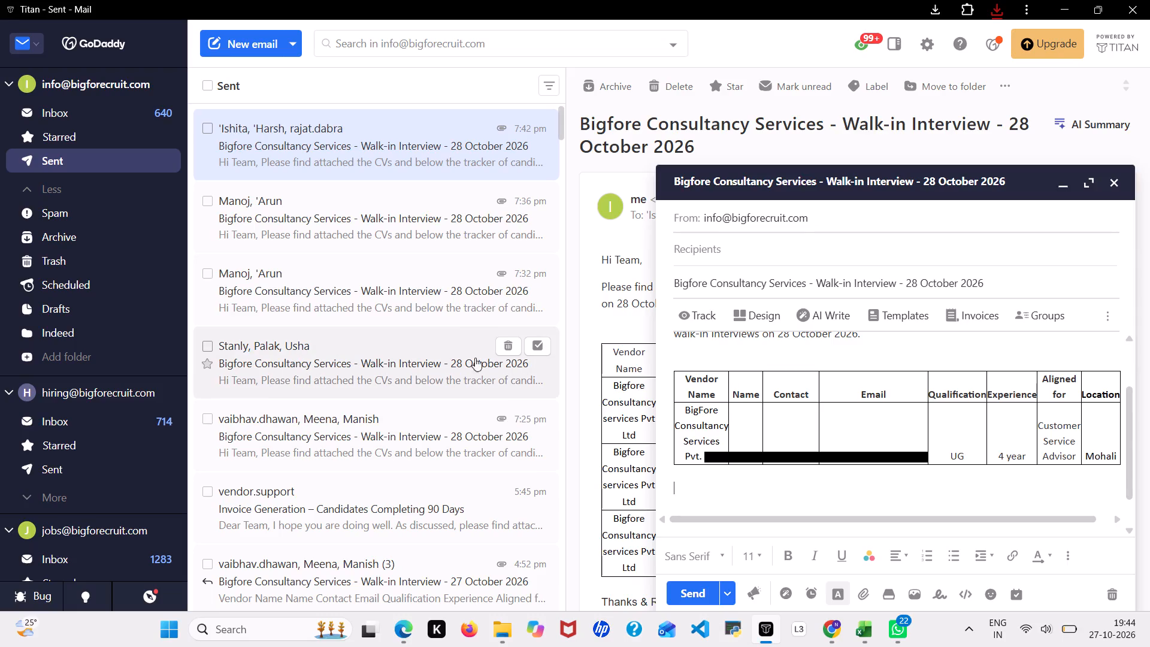
Copy the Thanks & Regards sign-off from the walk-in email sent at 7:36 pm and paste it below the tracker table.
click(437, 307)
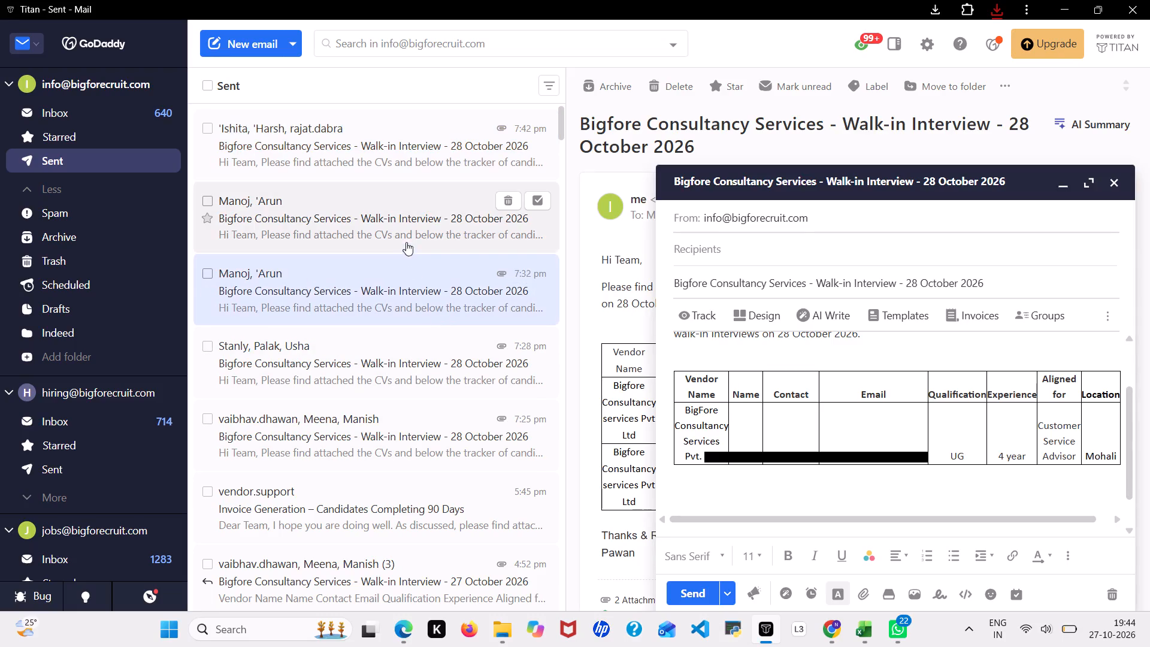
click(404, 228)
scroll(582, 337, down, 1)
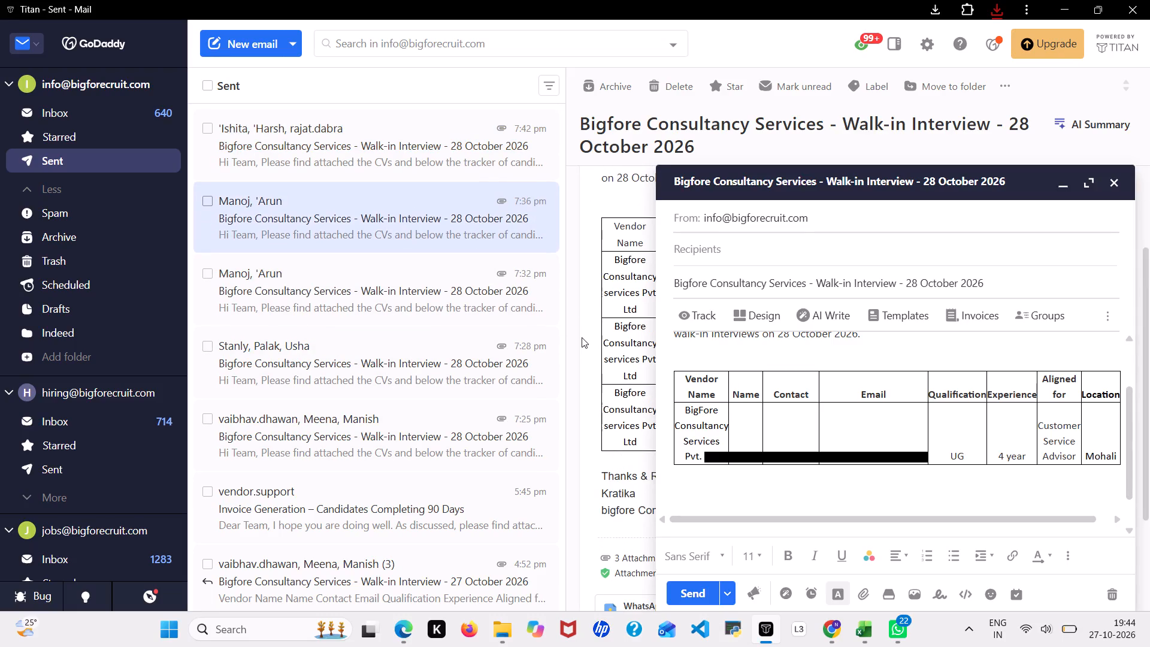
drag(603, 473, 664, 500)
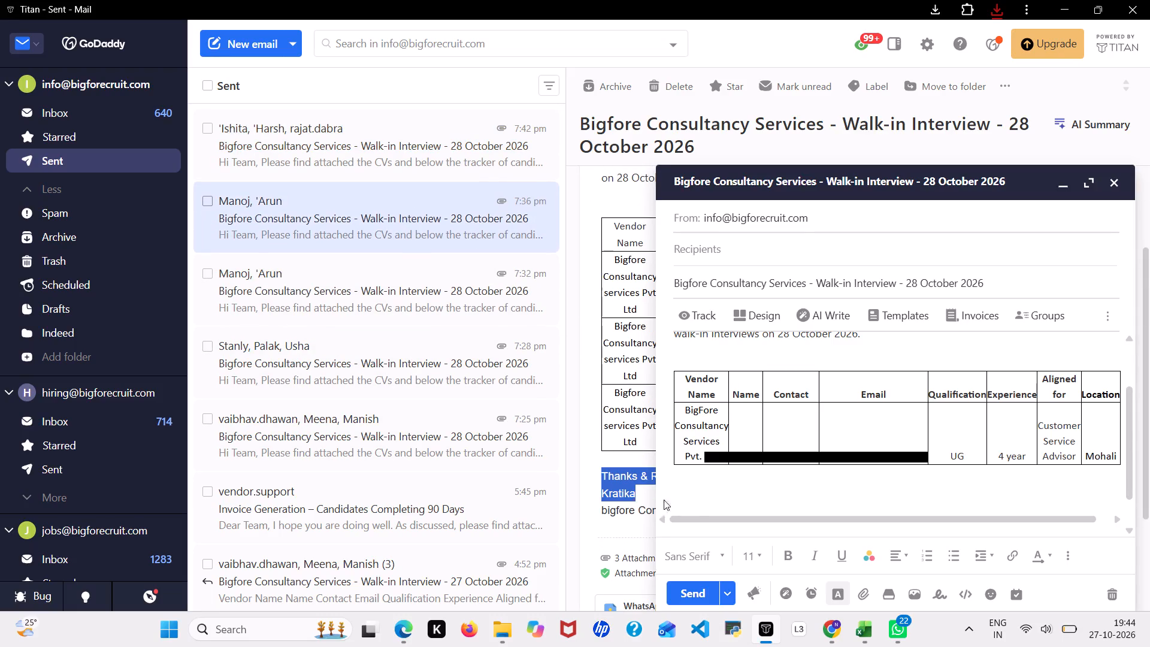
drag(664, 500, 698, 516)
key(ctrl+c)
click(687, 474)
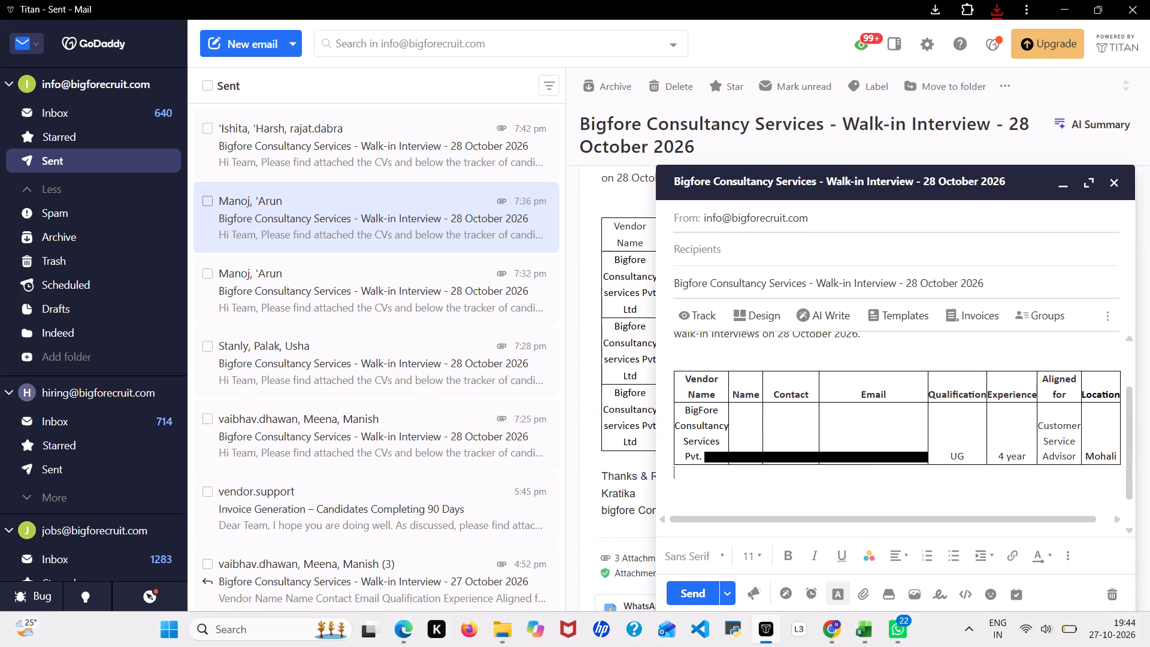
key(Return)
key(ctrl+v)
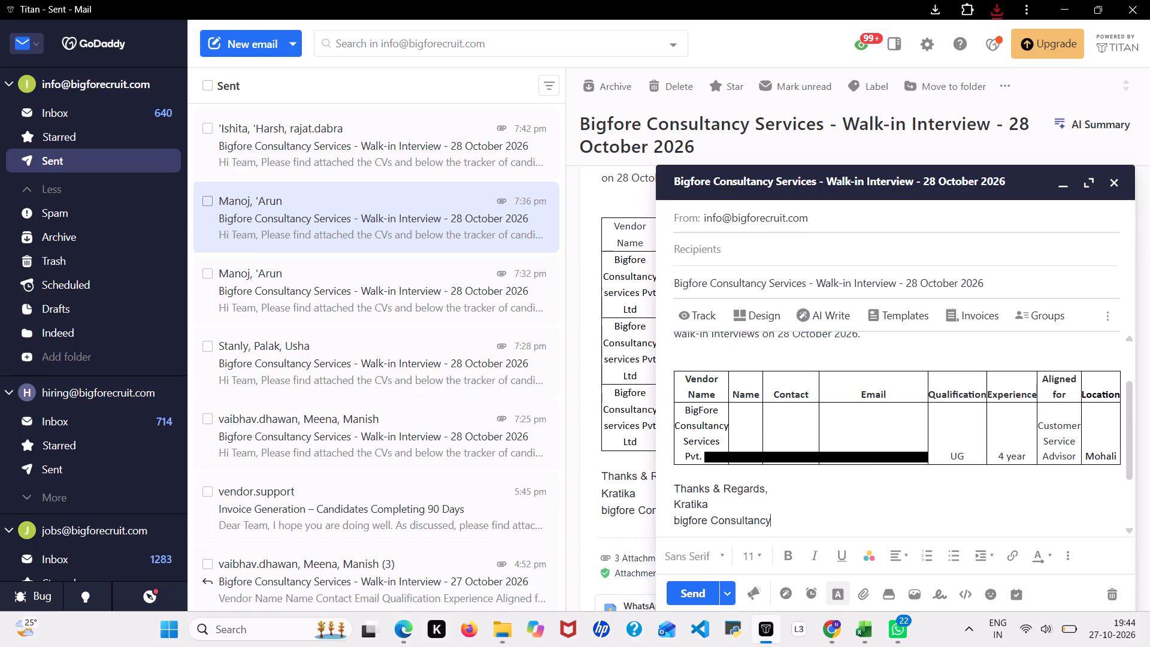
Find the earlier 27 October walk-in email sent to the recruitment.ats mailbox and view its recipients and sign-off.
scroll(348, 459, down, 5)
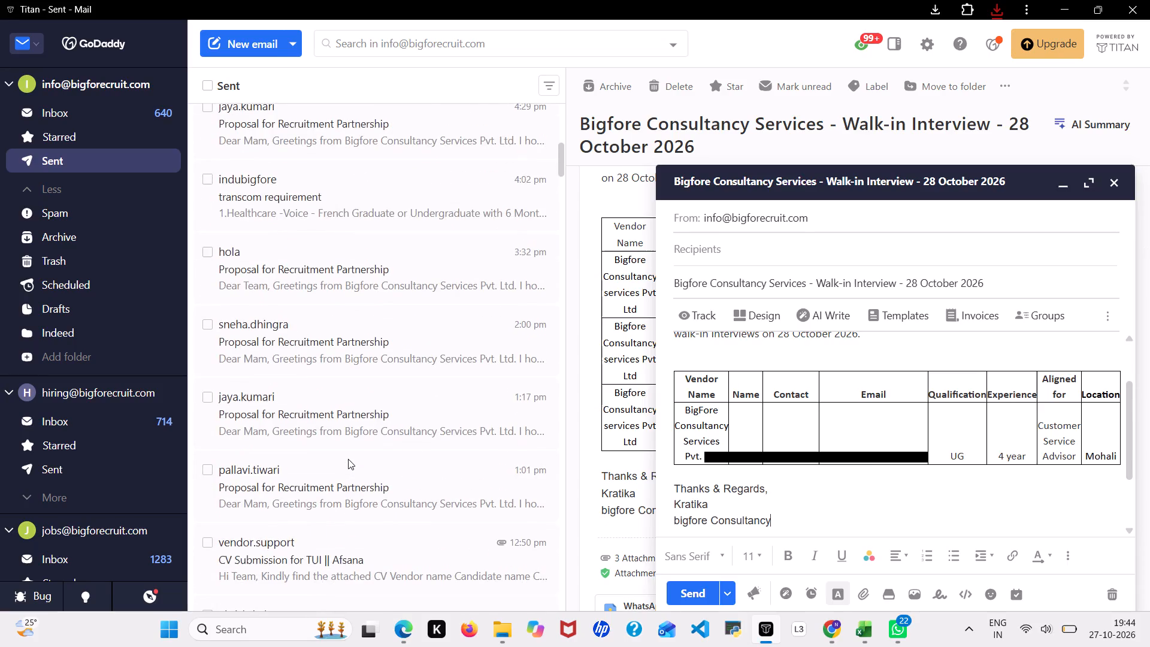
scroll(348, 459, down, 5)
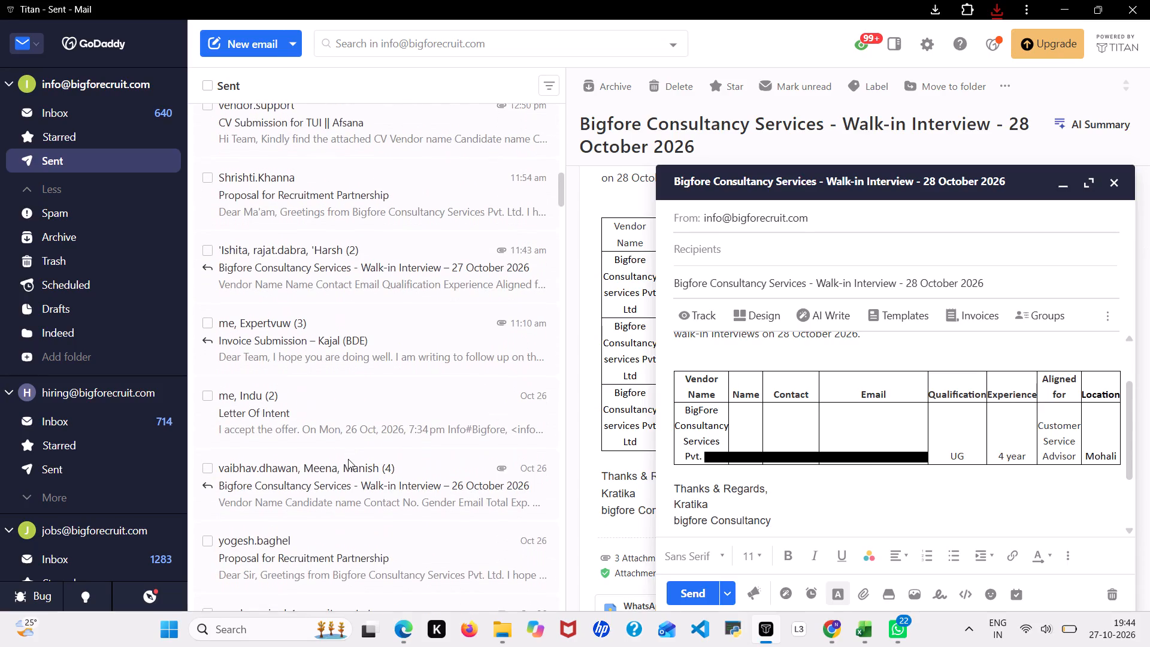
scroll(348, 459, down, 3)
click(348, 459)
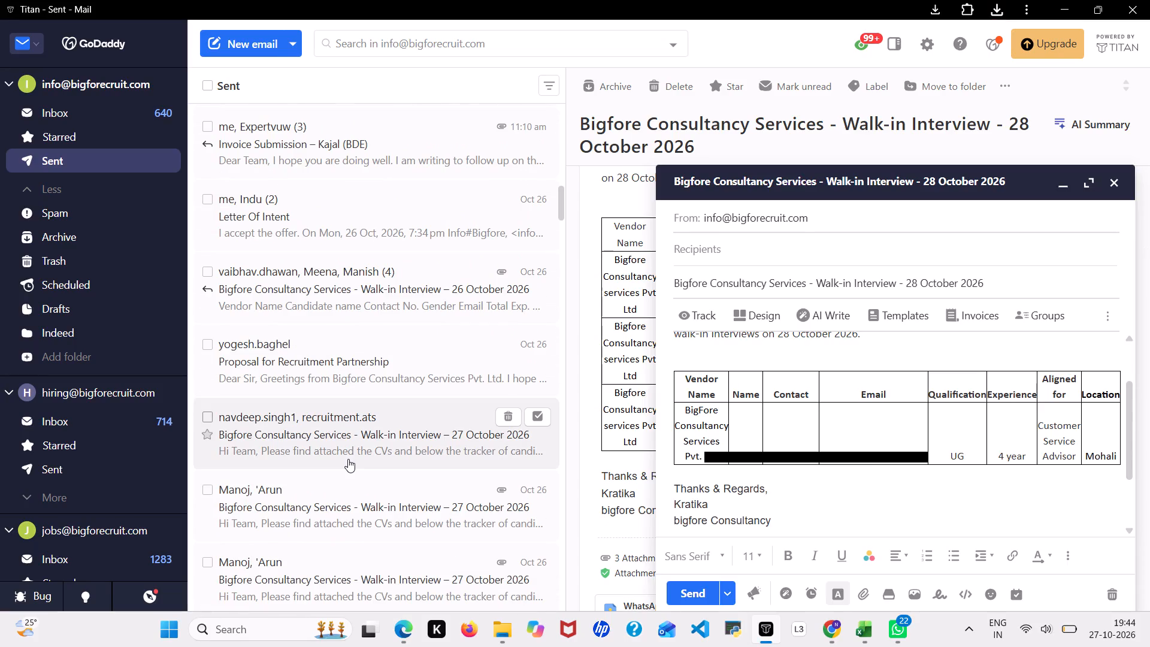
scroll(614, 455, down, 2)
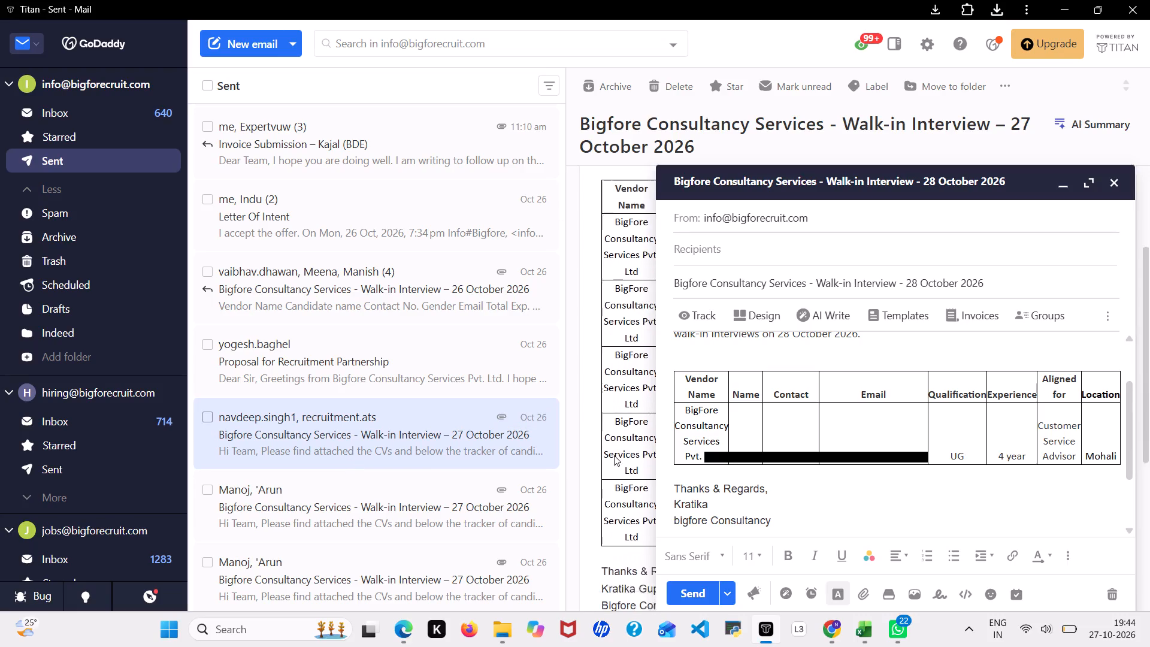
scroll(614, 455, down, 1)
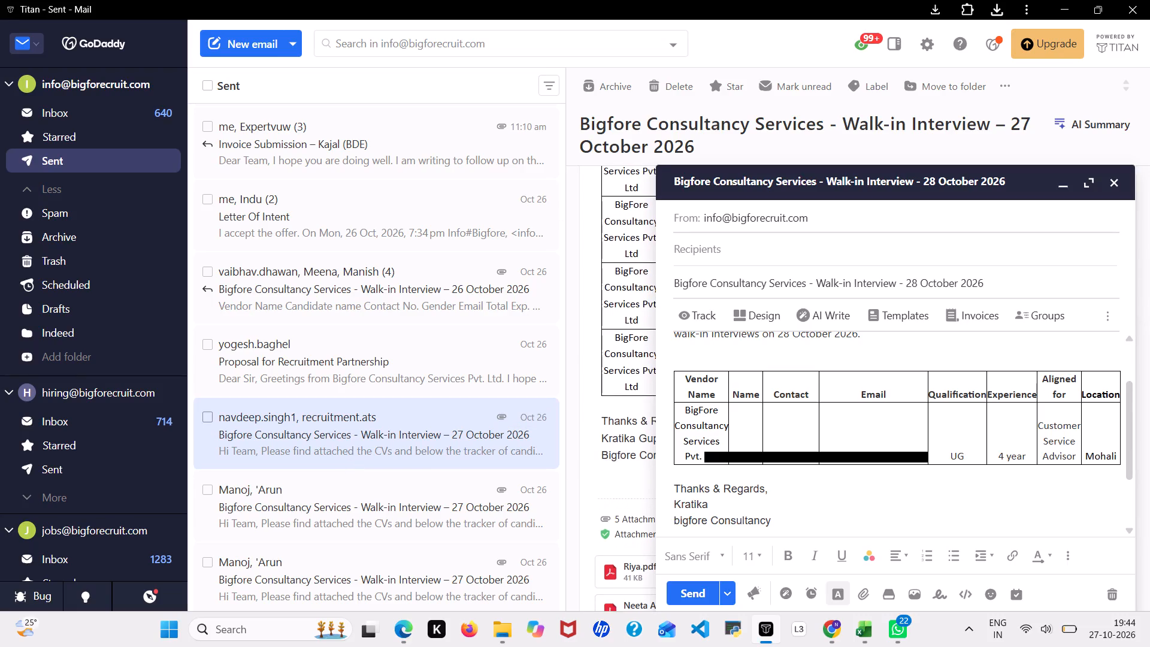
Add the sender's surname after the first name in the new mail's sign-off.
click(716, 506)
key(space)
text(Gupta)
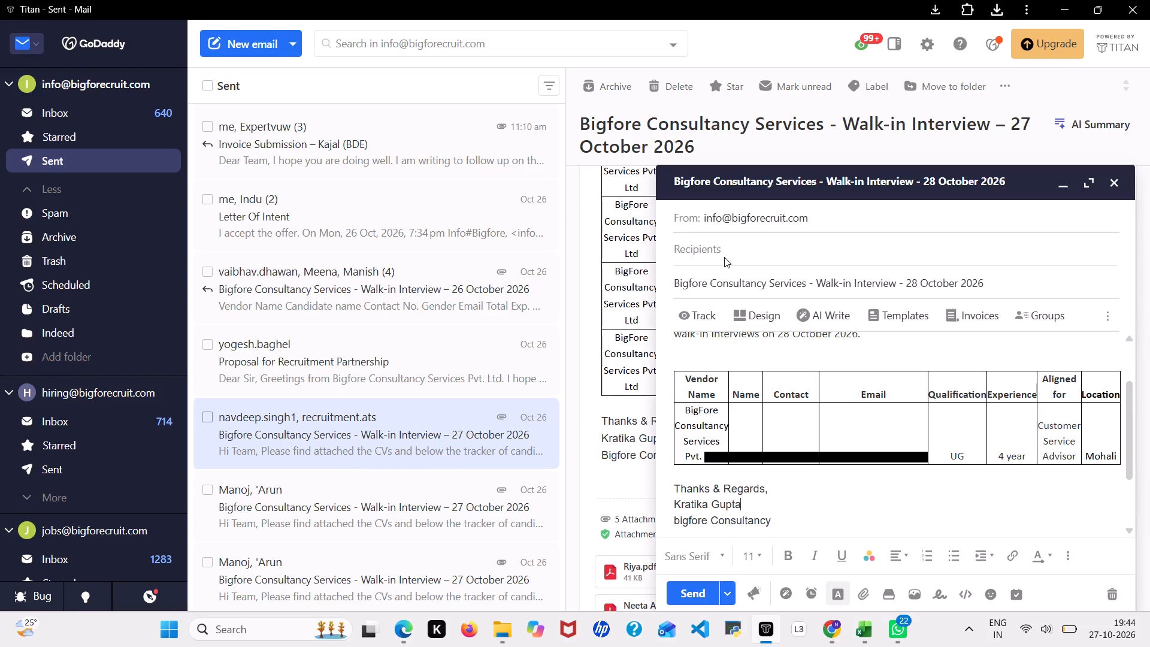
Address the new mail to the suggested client contact matching "na" and to Aerial's recruitment ATS mailbox.
click(721, 250)
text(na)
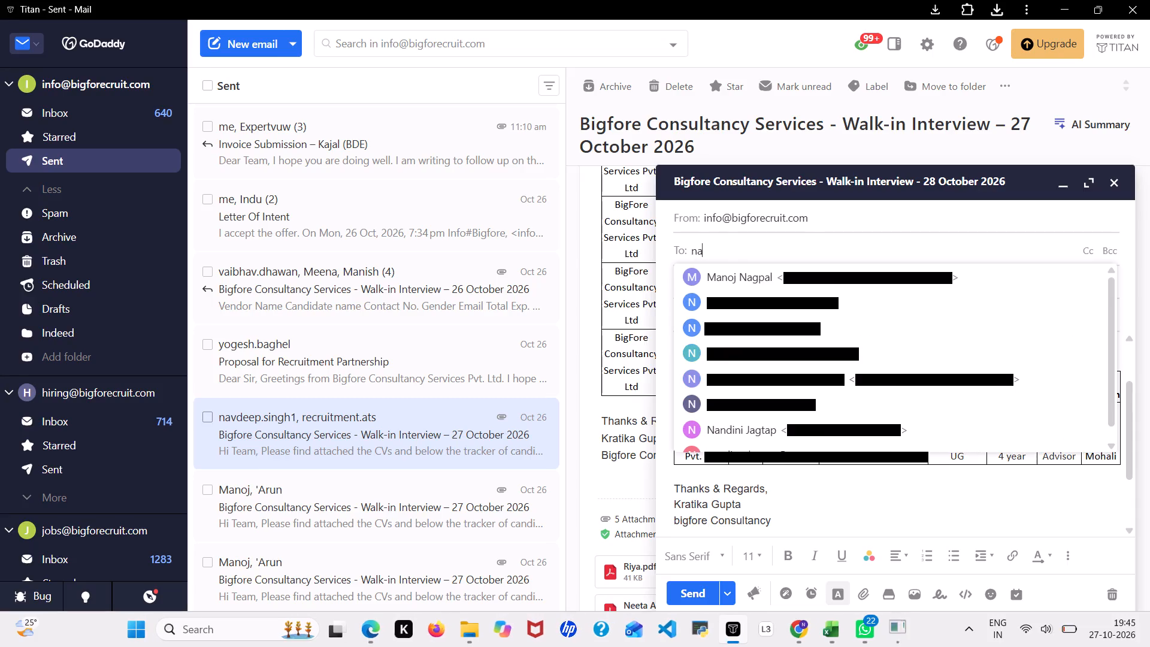
click(658, 340)
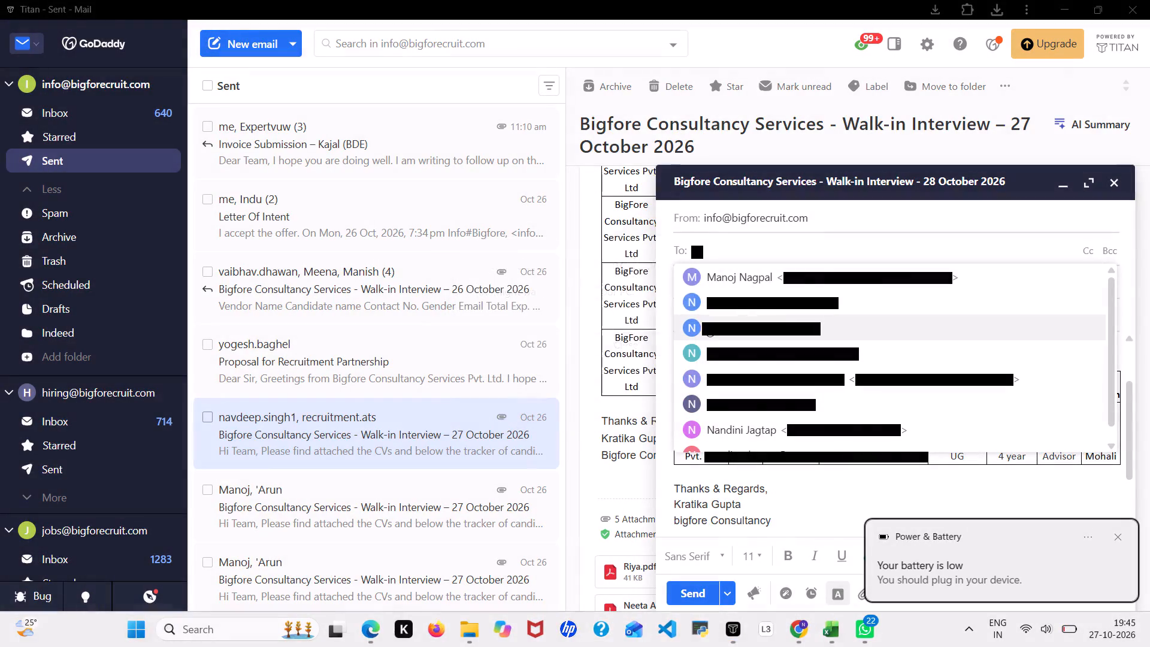
click(728, 309)
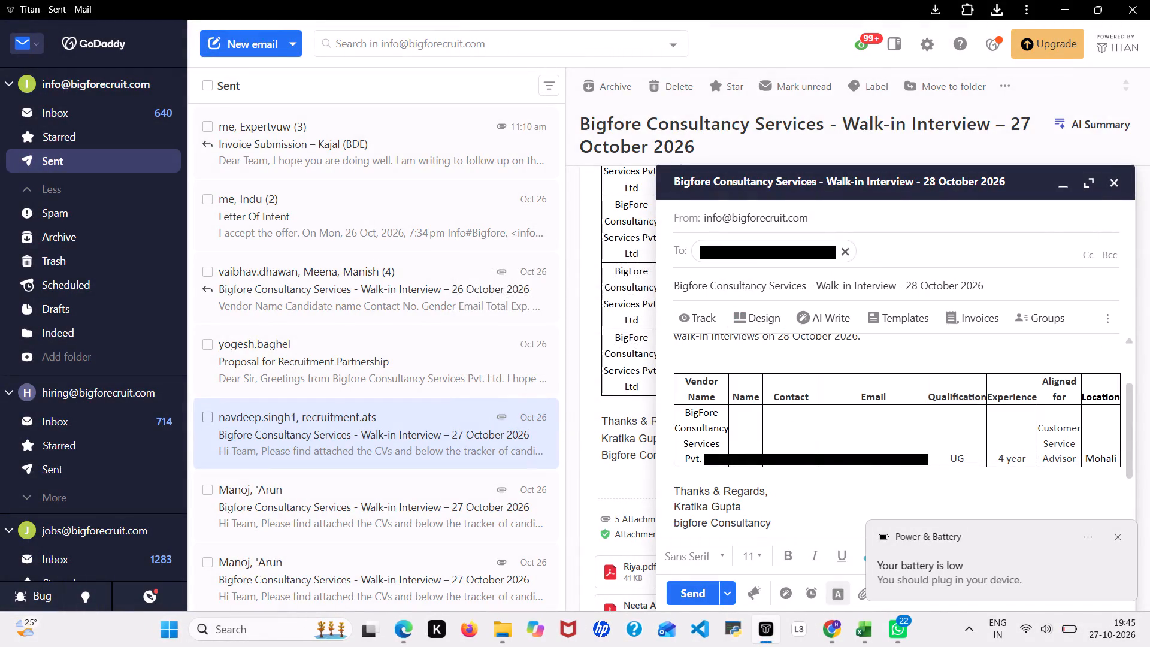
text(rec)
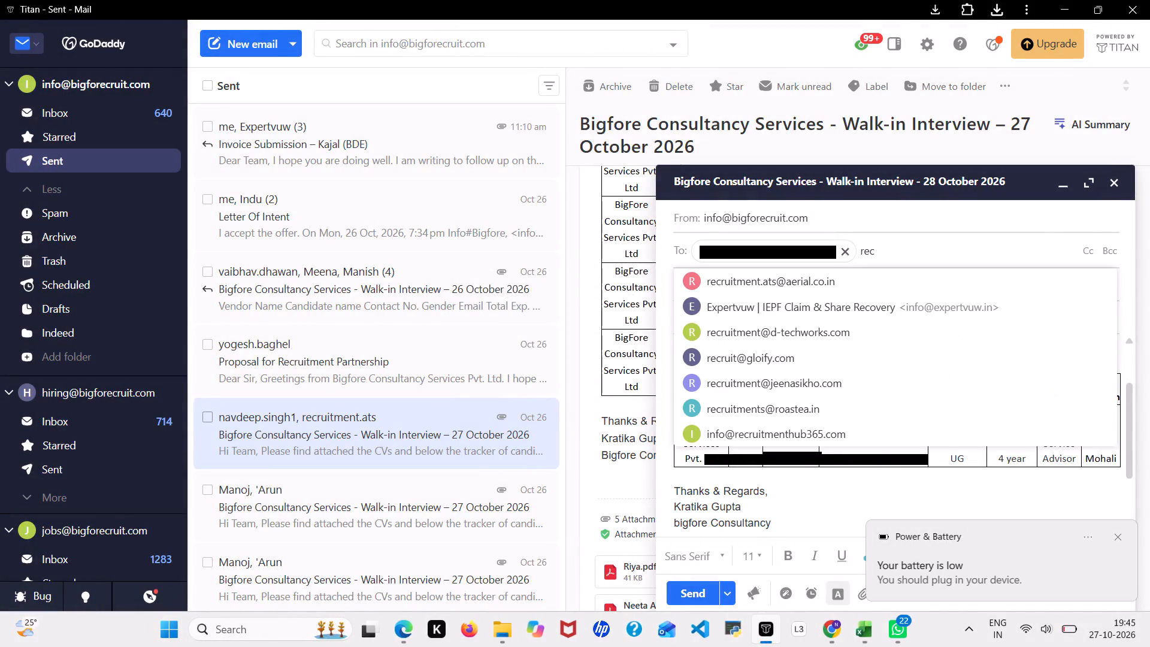
click(822, 285)
Change "candidates" to the singular "candidate" in the mail's introductory sentence.
scroll(804, 395, up, 1)
click(1121, 536)
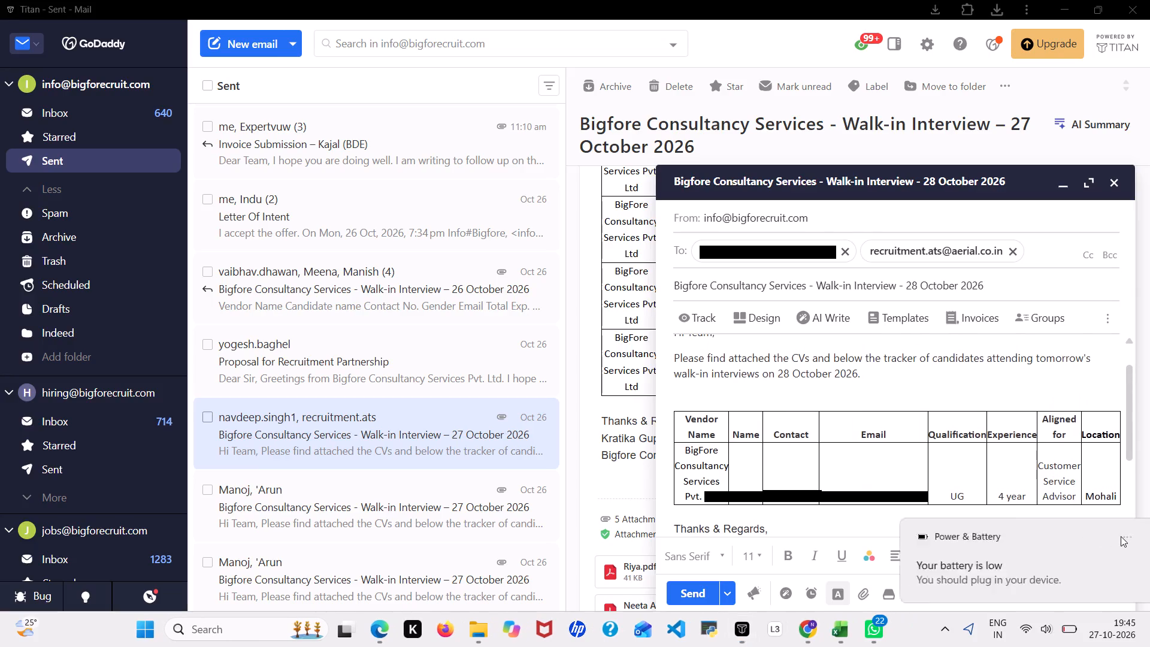
scroll(912, 396, up, 1)
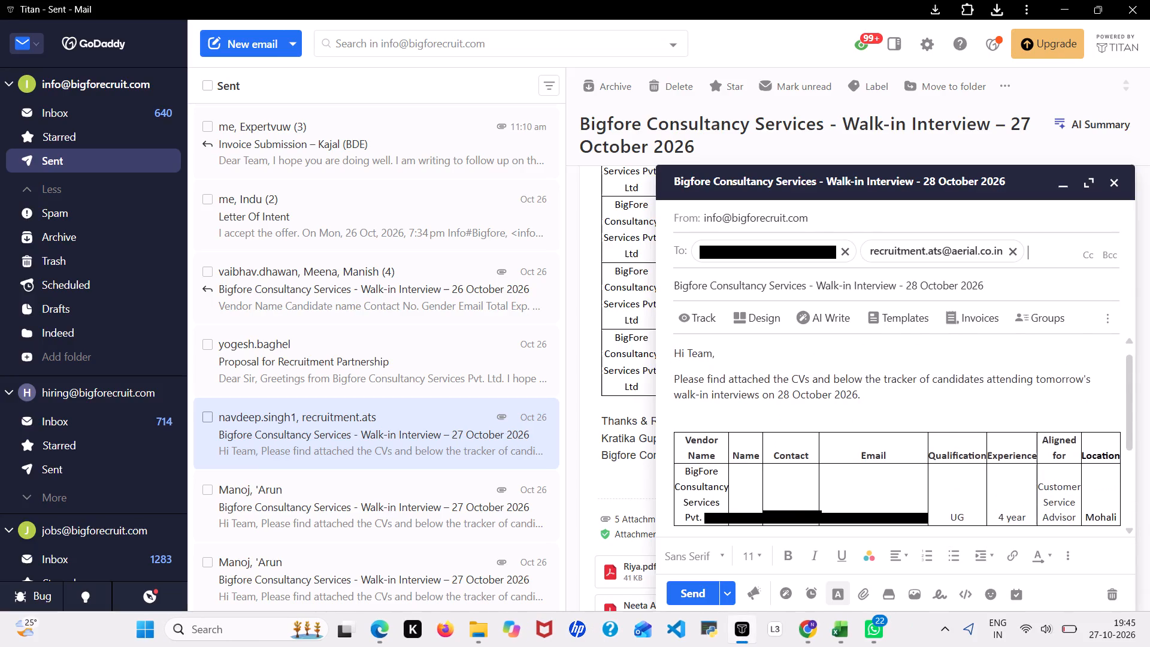
click(983, 383)
key(BackSpace)
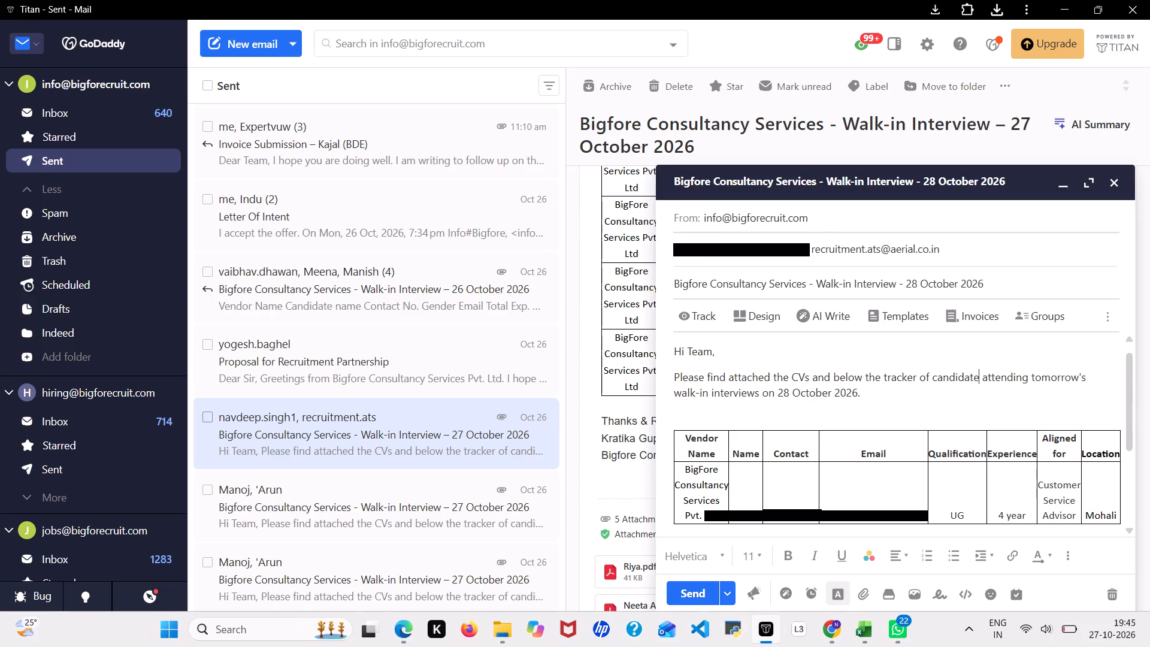
Review the whole mail, from the introduction and tracker table to the sign-off and attached CV.
scroll(912, 399, down, 3)
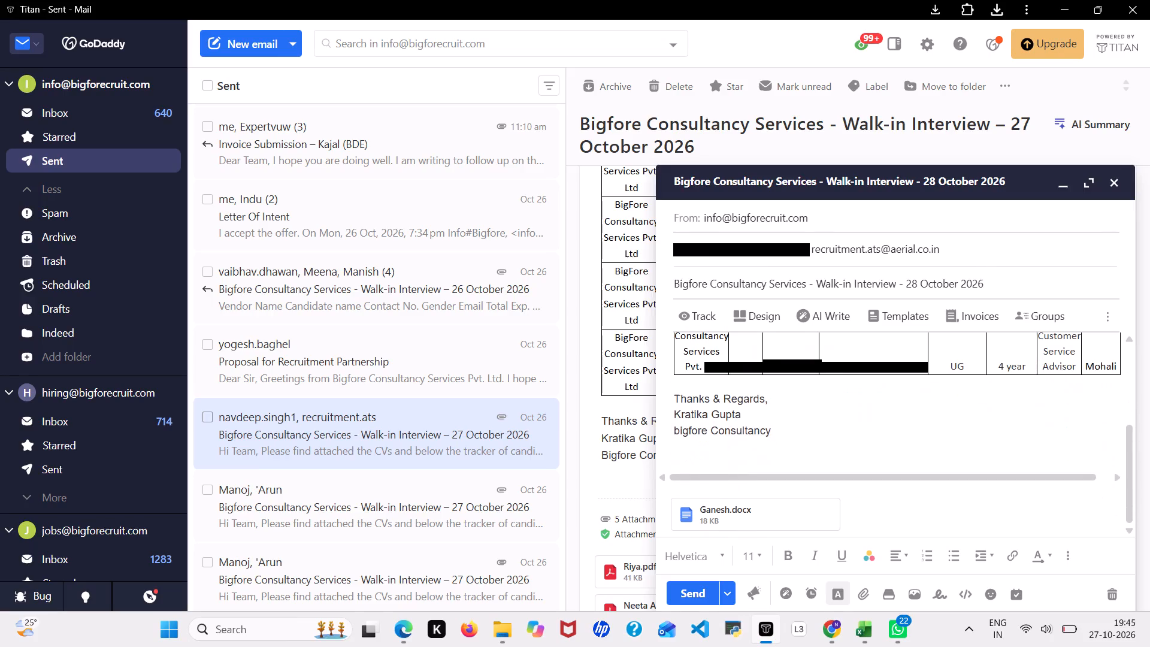
scroll(912, 399, down, 2)
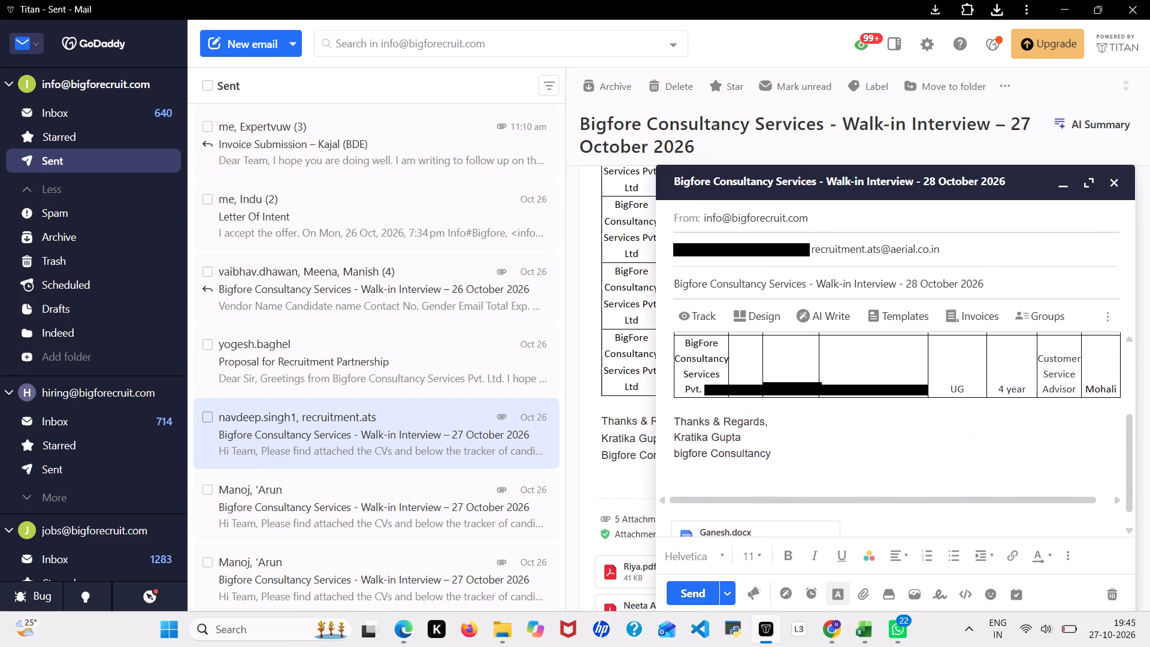
scroll(912, 399, down, 1)
scroll(912, 399, up, 2)
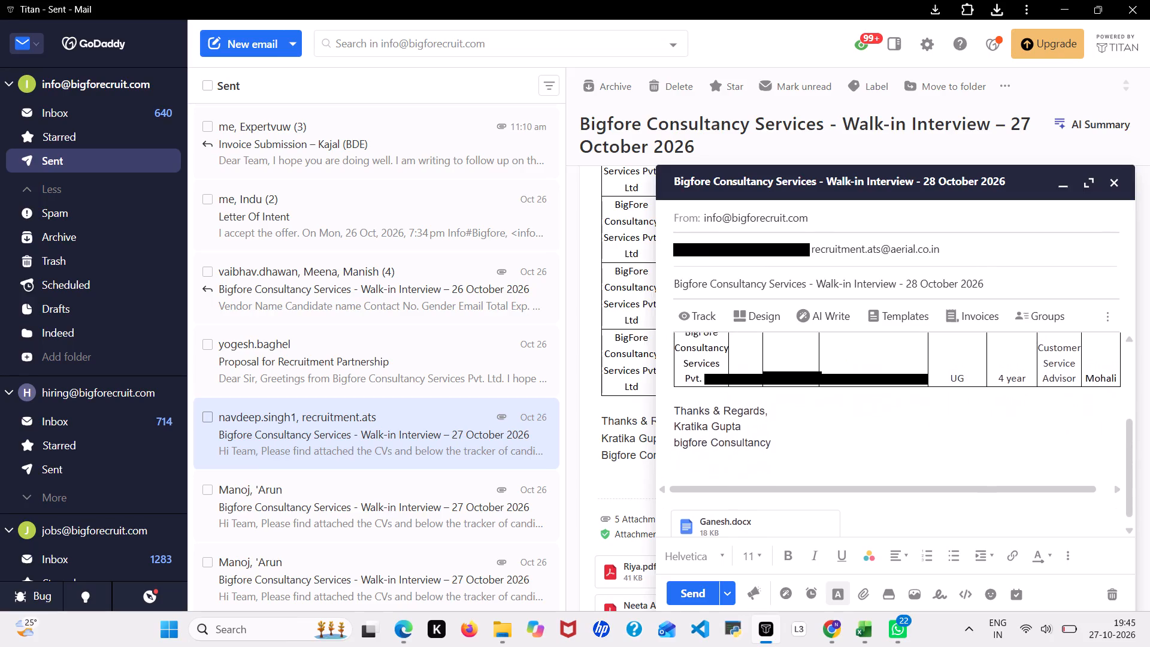
scroll(912, 399, up, 1)
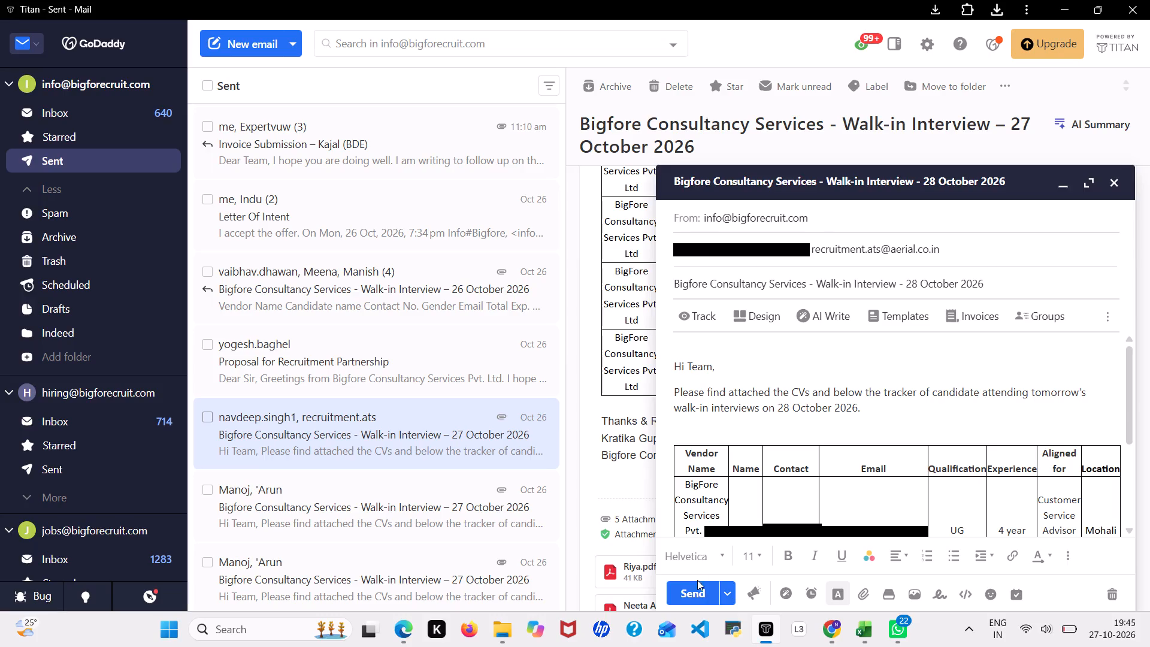
Send the 28 October 2026 walk-in interview email with the Mohali candidate's CV and tracker.
click(696, 592)
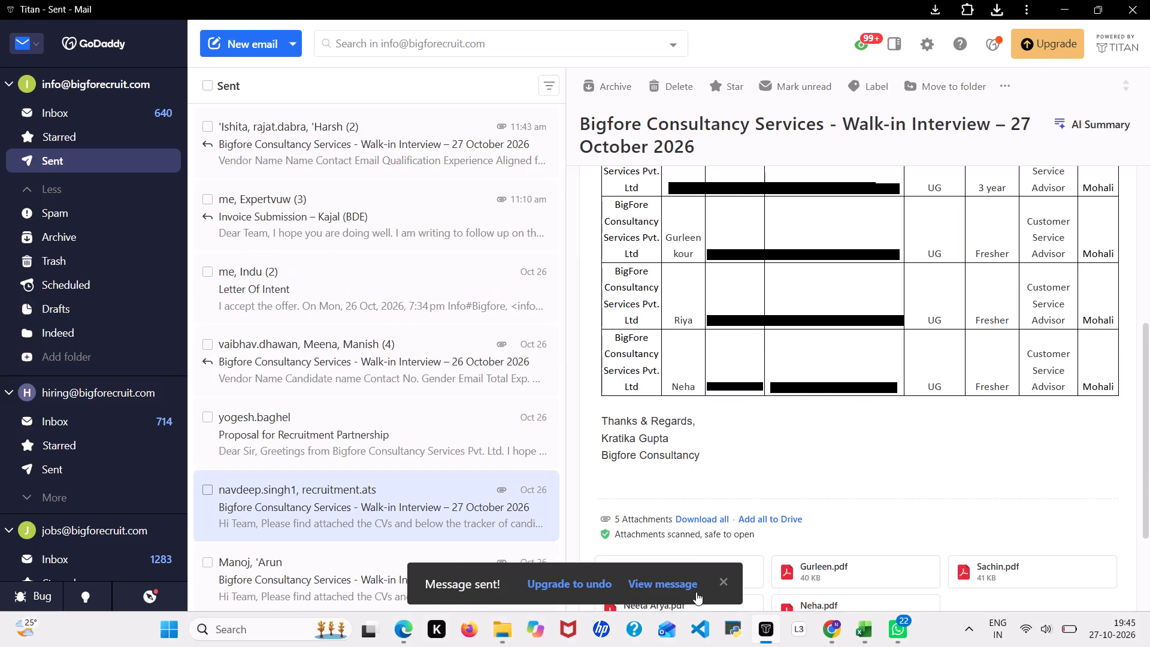
scroll(252, 344, up, 4)
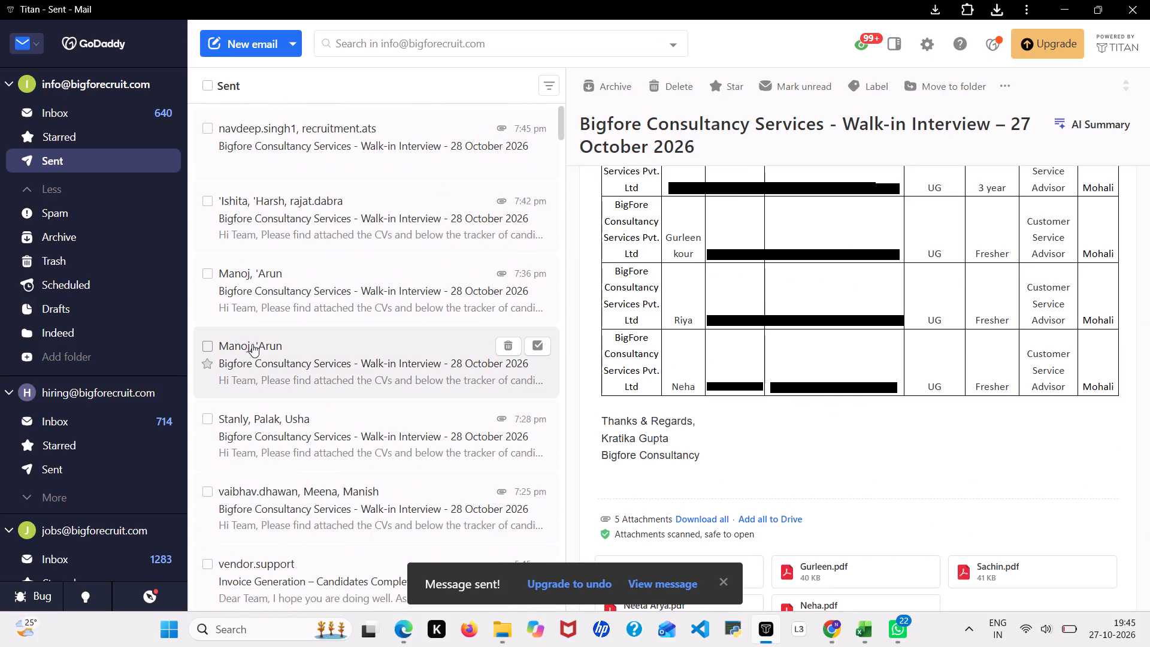
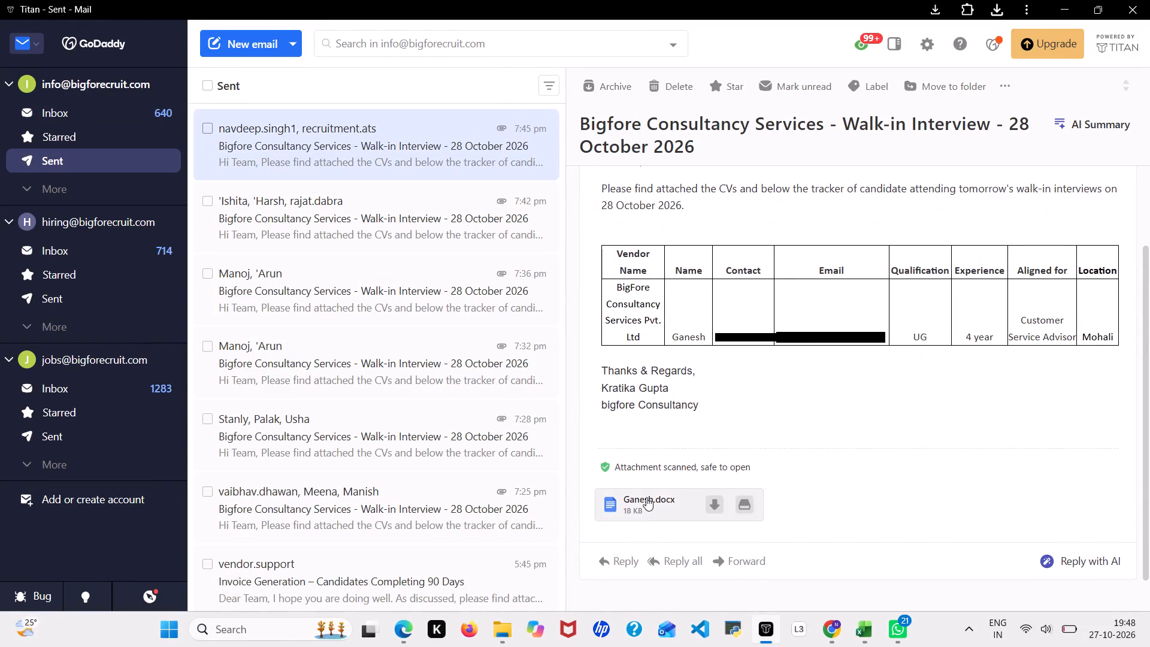
Try to preview the Ganesh CV document attached to the sent Mohali walk-in interview email, then close the preview.
click(646, 497)
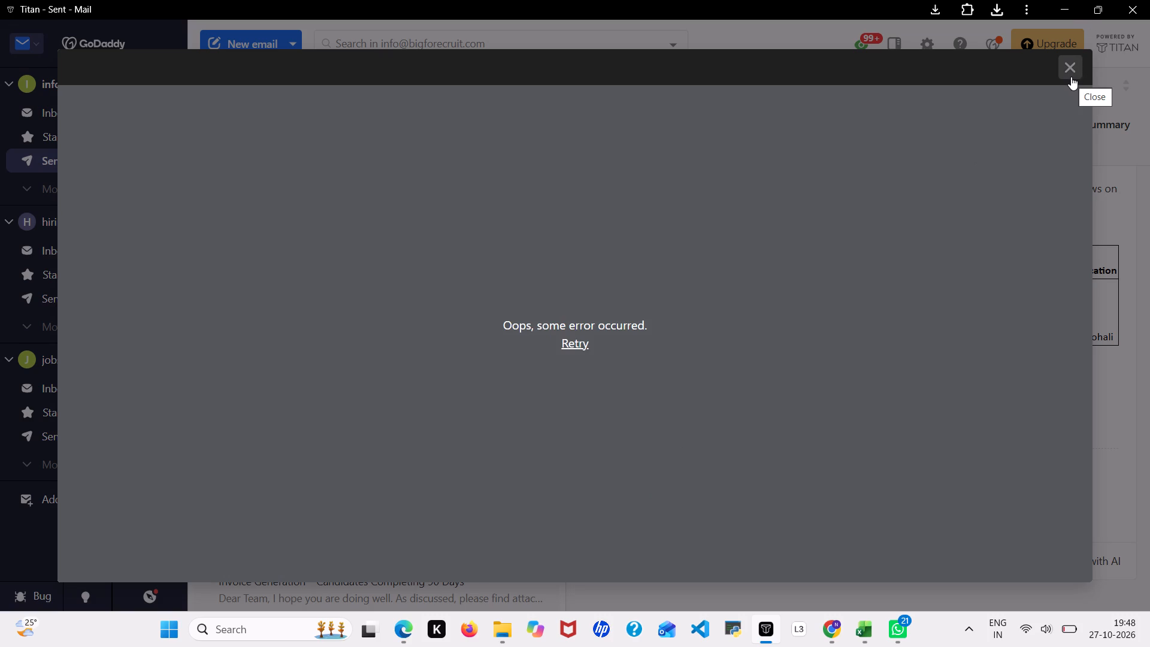
click(1067, 72)
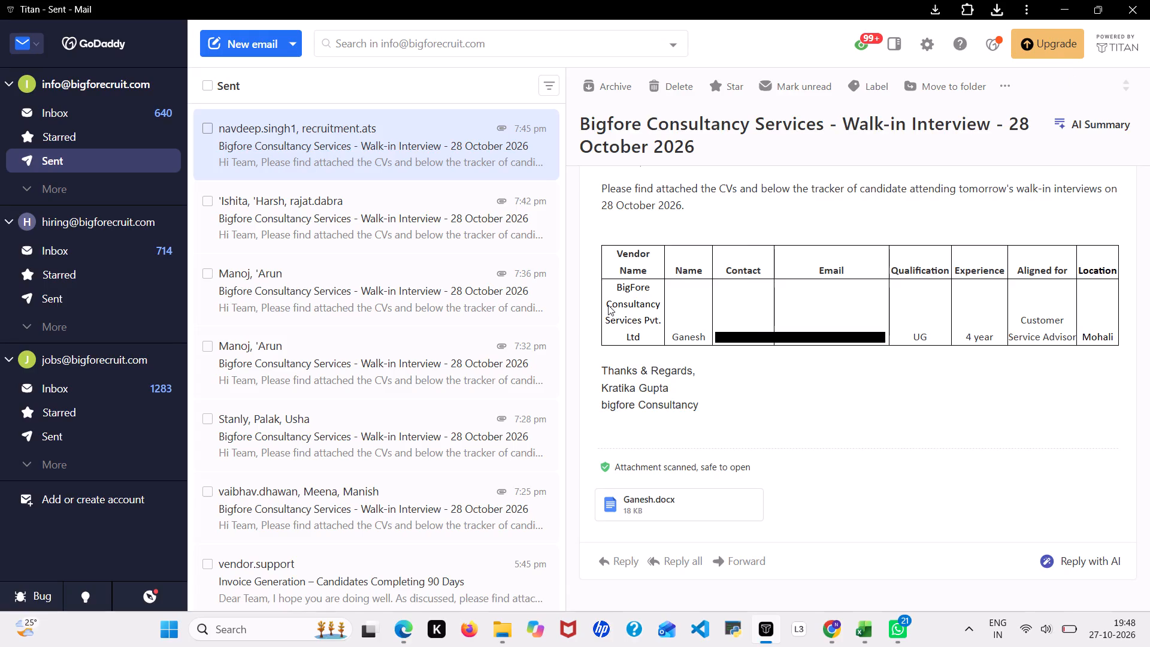
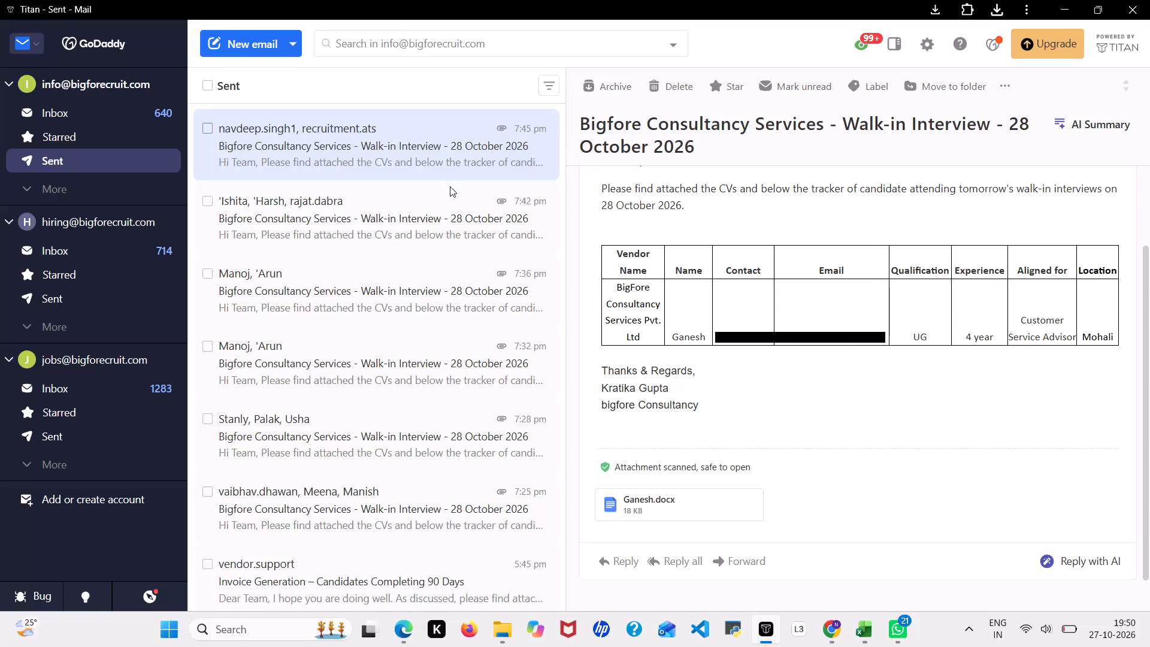
Open the sent walk-in interview emails from 7:42 pm and 7:36 pm to check their candidate tracker tables.
click(370, 227)
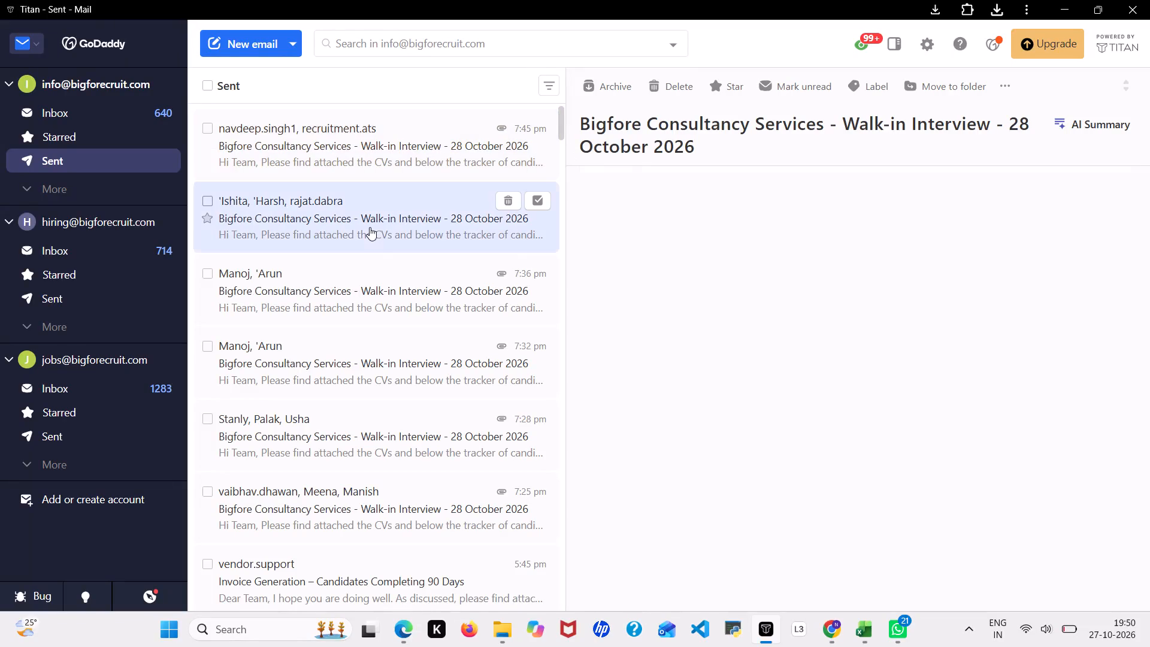
click(385, 277)
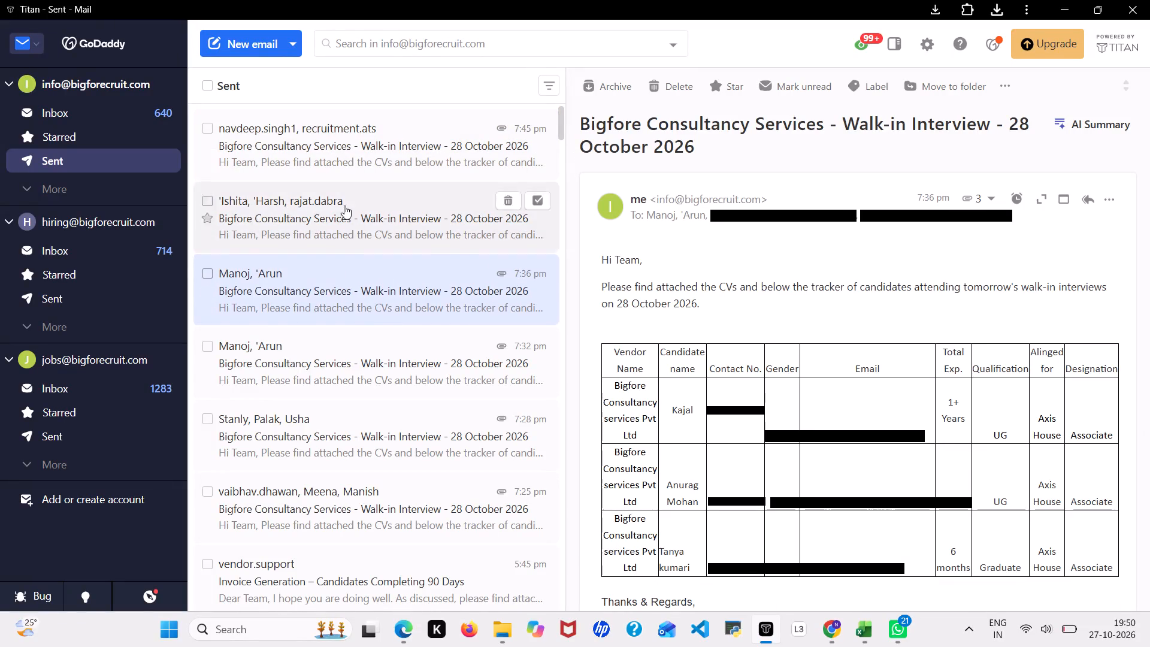
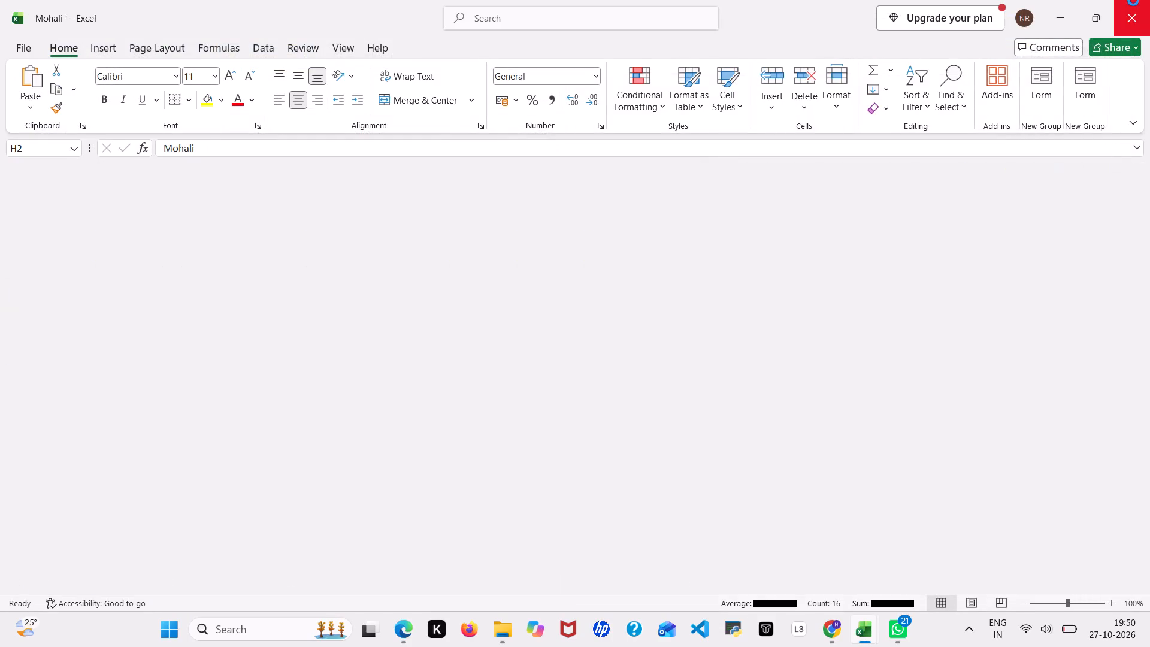
Close the open Excel workbooks Mohali, Radical Minds daily tracker and Cogent Noida Daily tracker.
click(1133, 0)
click(1133, 0)
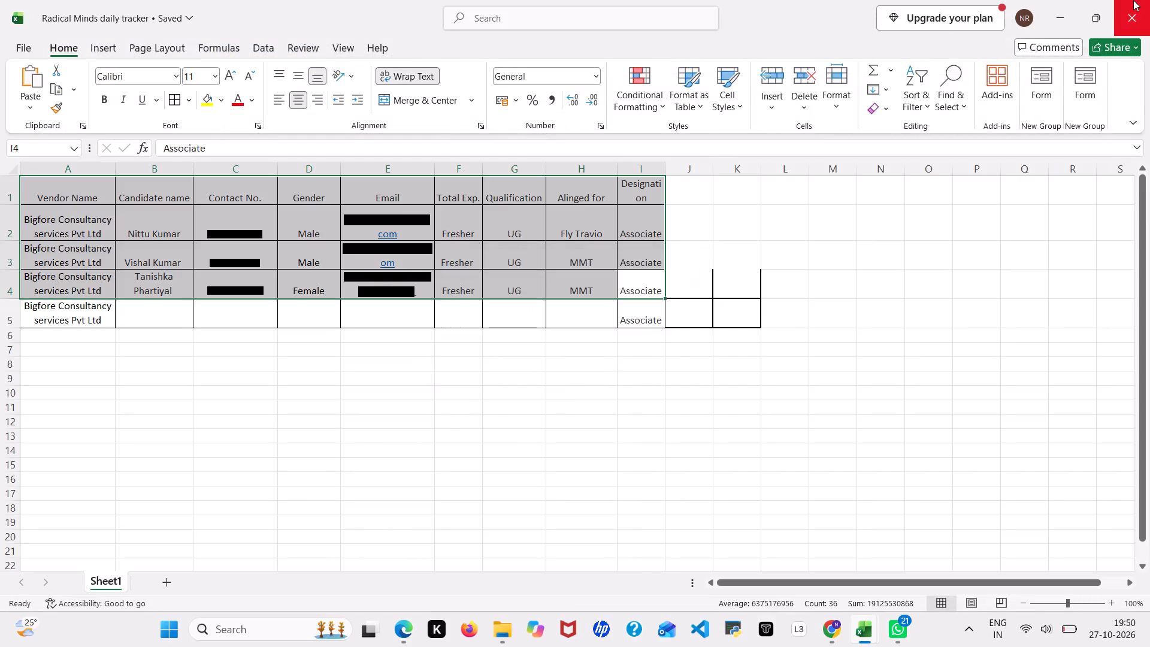
click(1132, 13)
click(1132, 13)
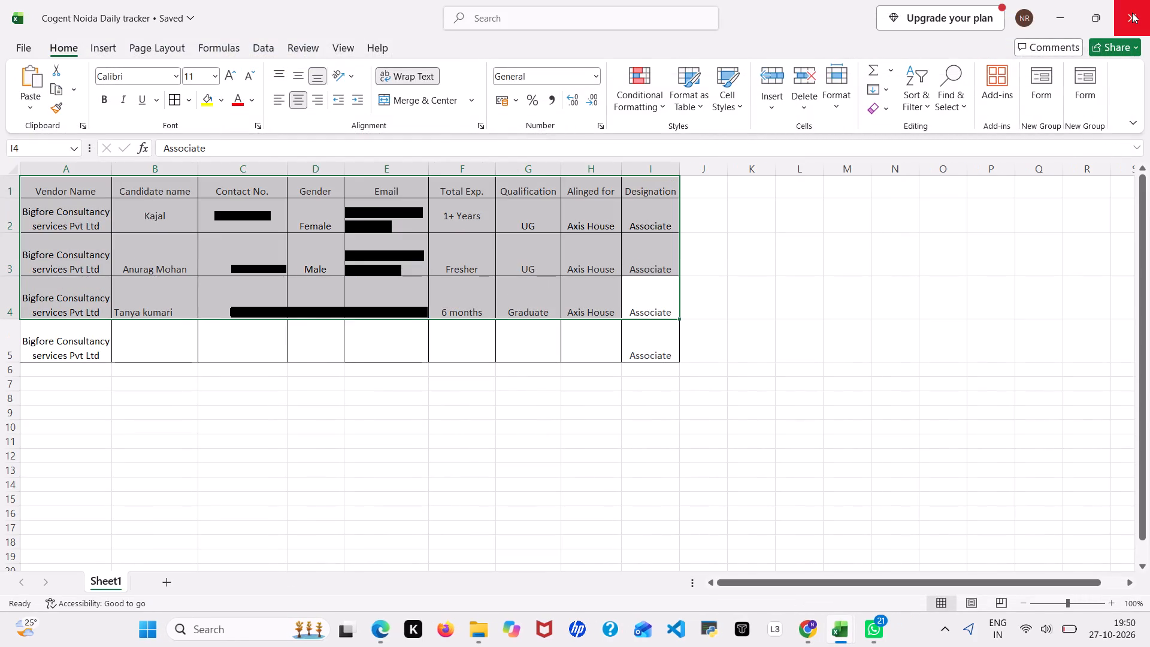
click(1132, 13)
click(1132, 13)
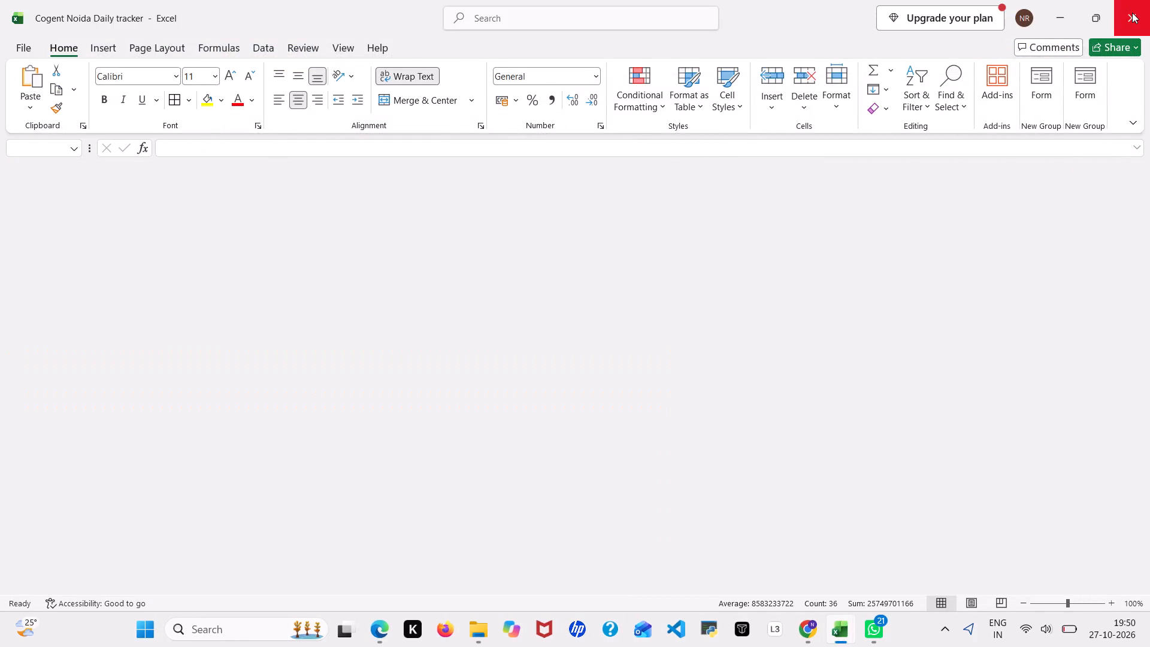
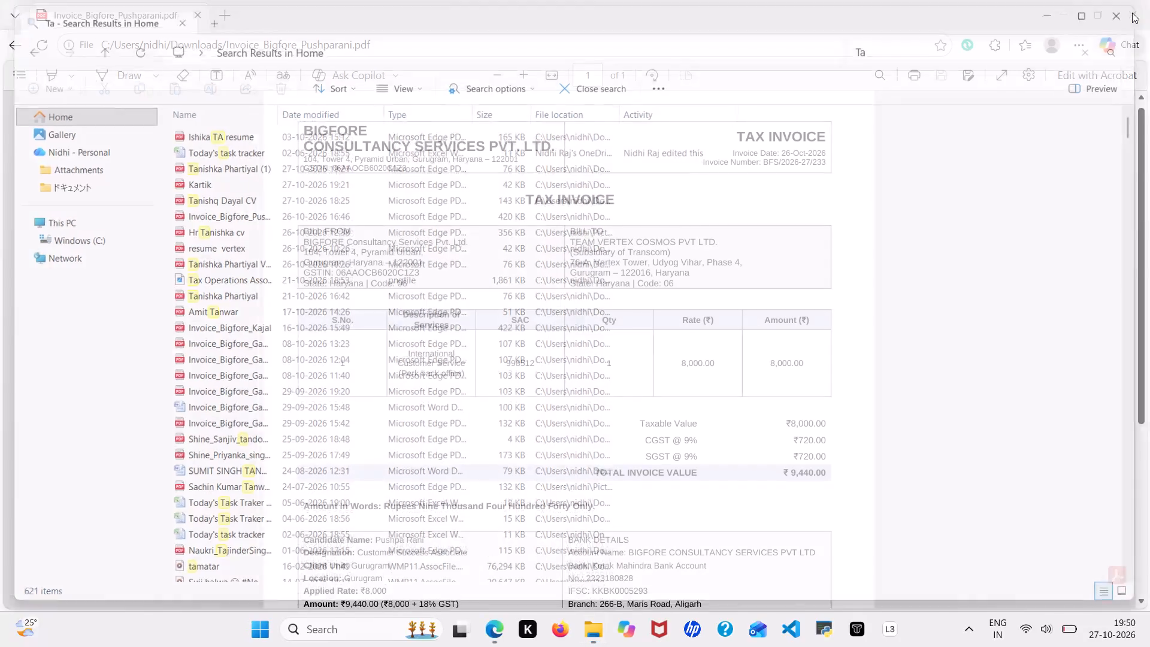
Close the remaining invoice PDF and file search results windows to clear the desktop.
click(1132, 13)
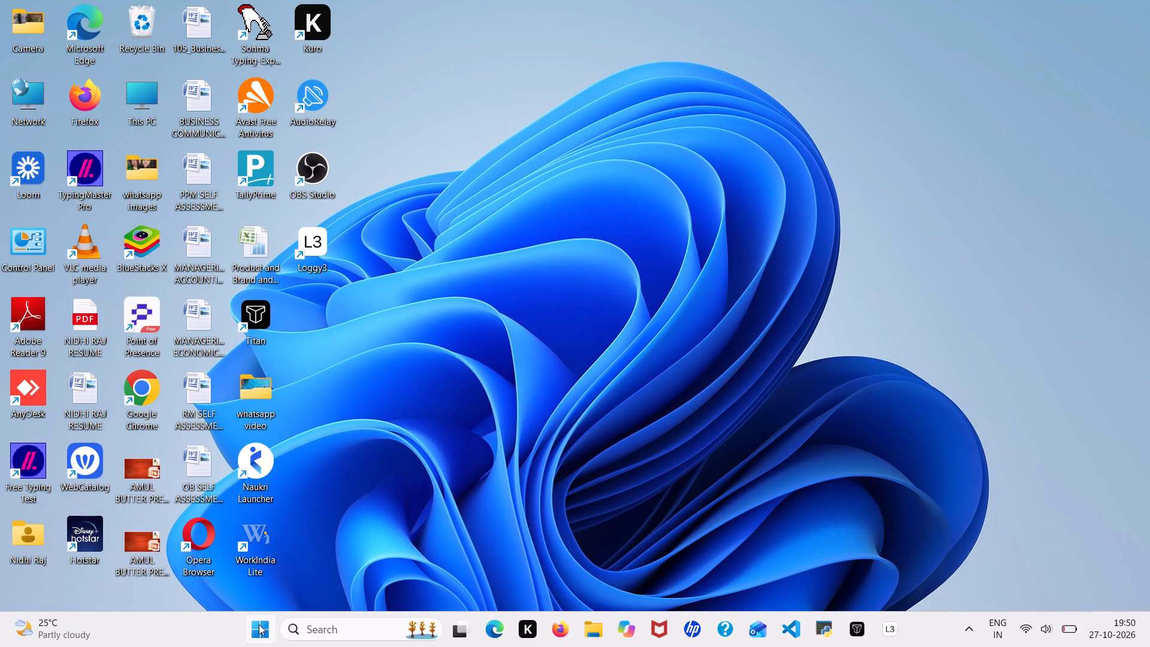
Shut down the computer.
click(263, 625)
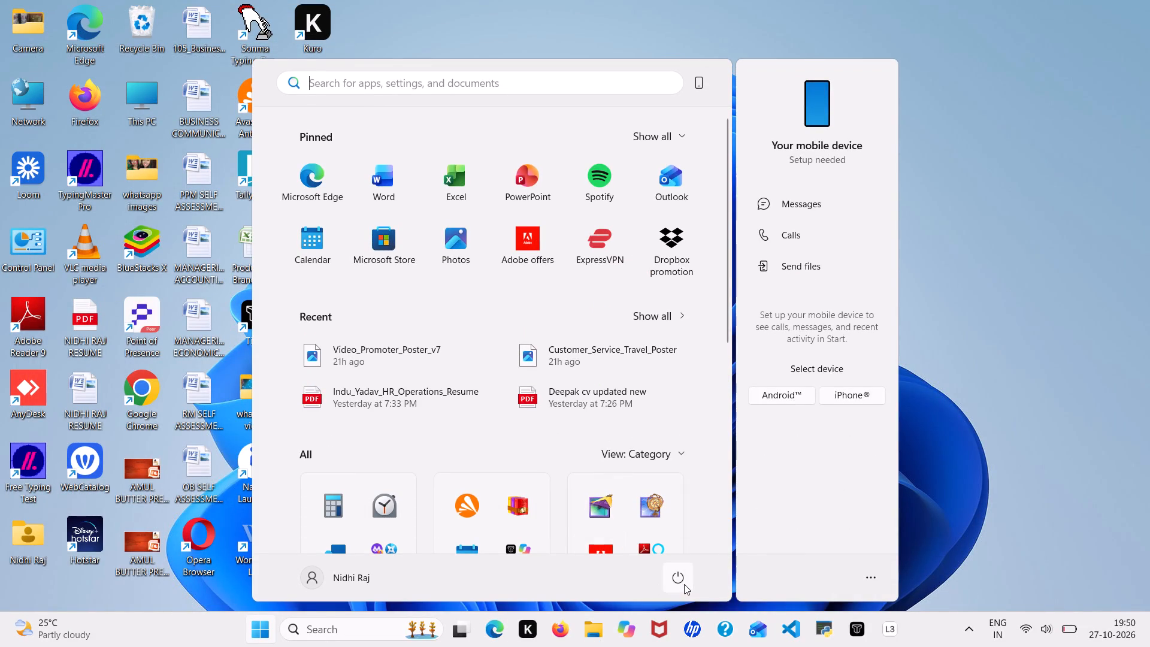
click(684, 584)
click(686, 522)
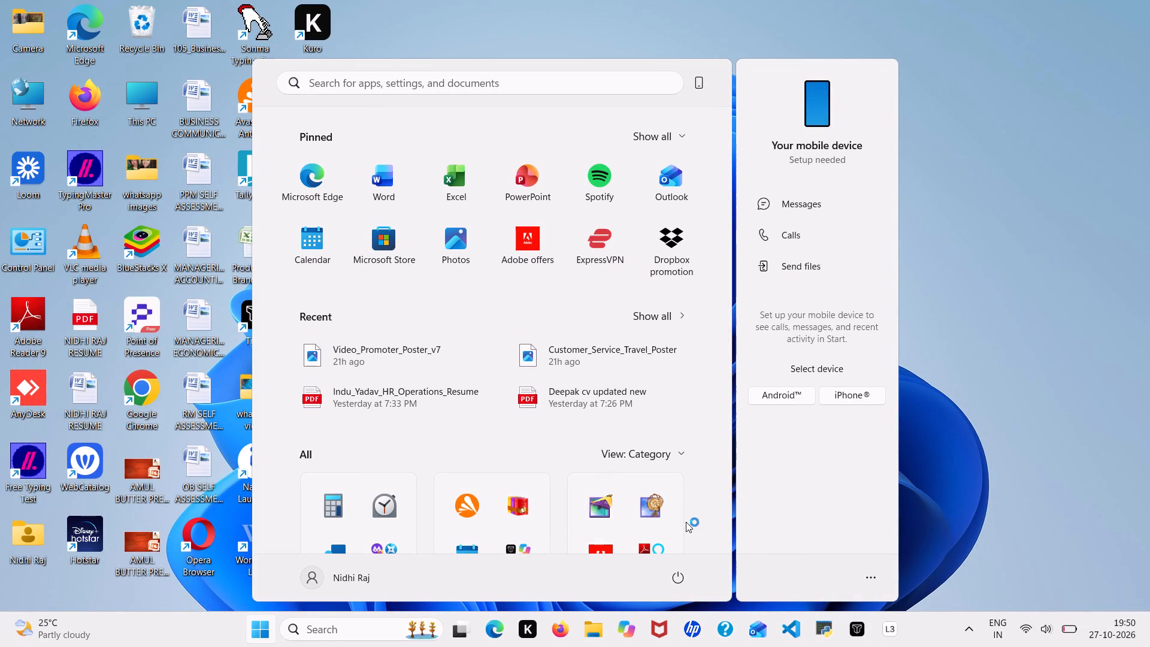